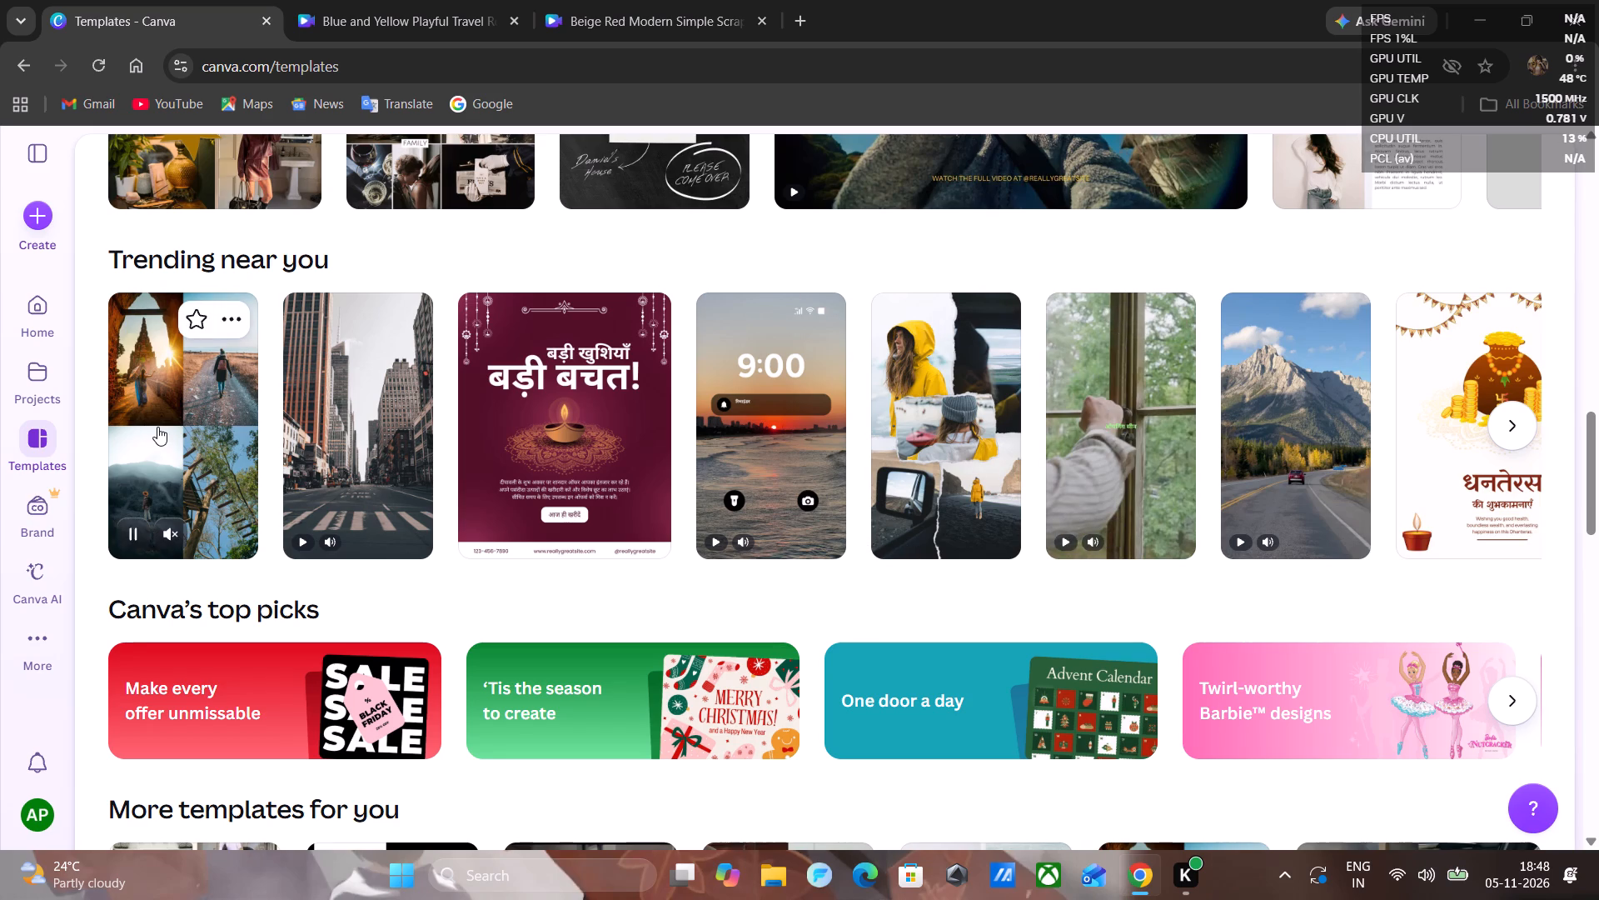
# Browse the "Trending near you" and "More templates for you" collections, previewing trending video templates with sound, for a design to customize.
pyautogui.click(175, 533)
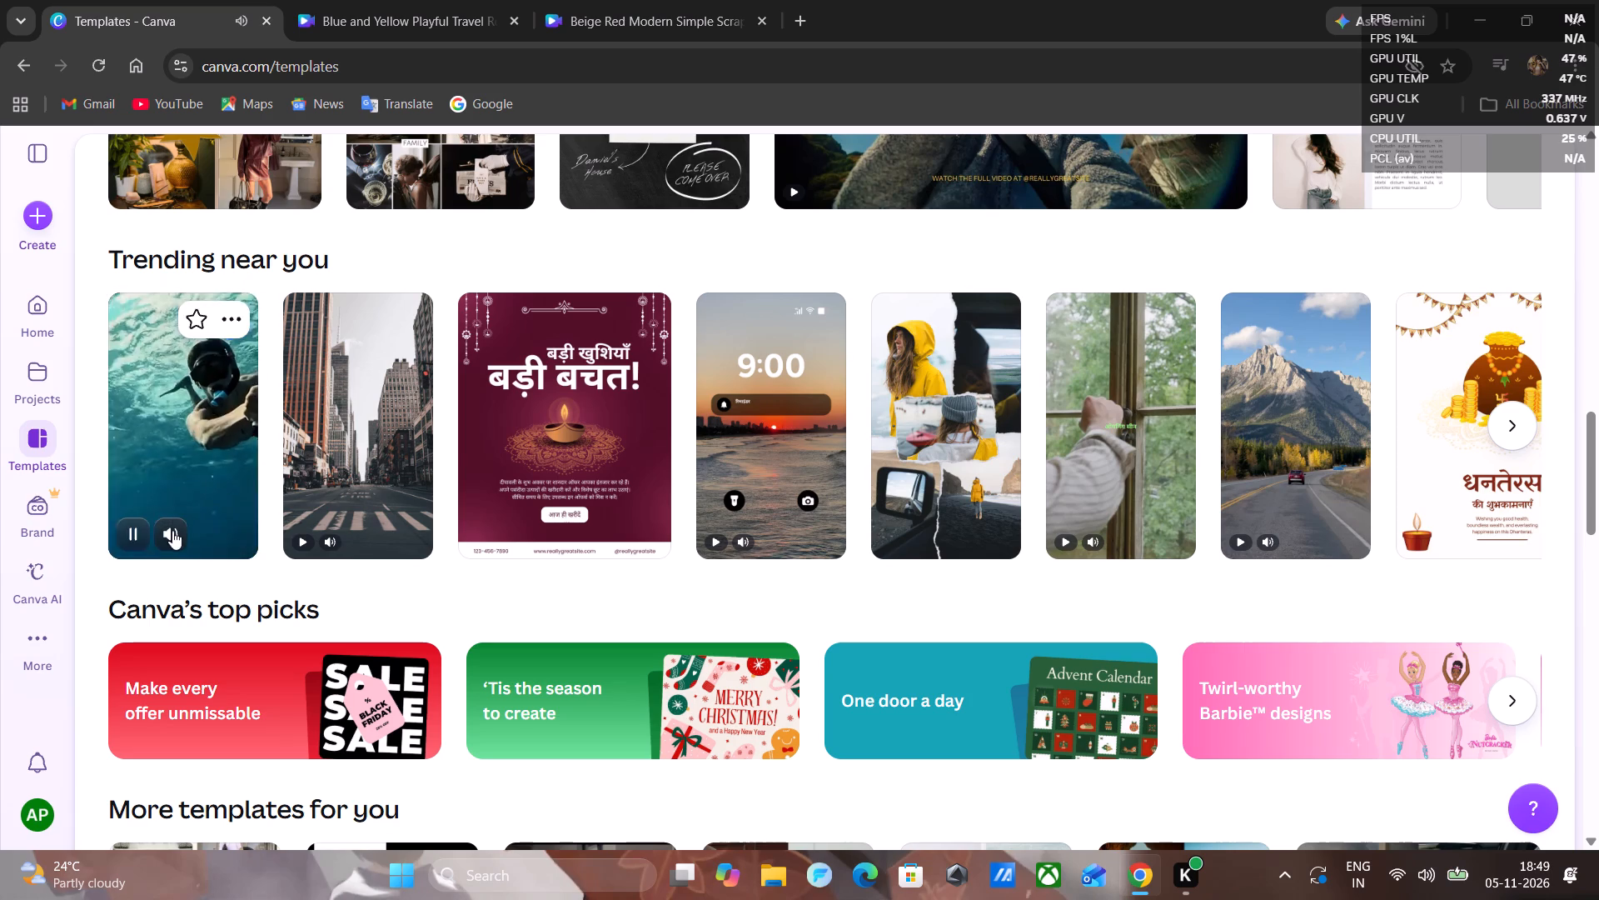
pyautogui.click(170, 535)
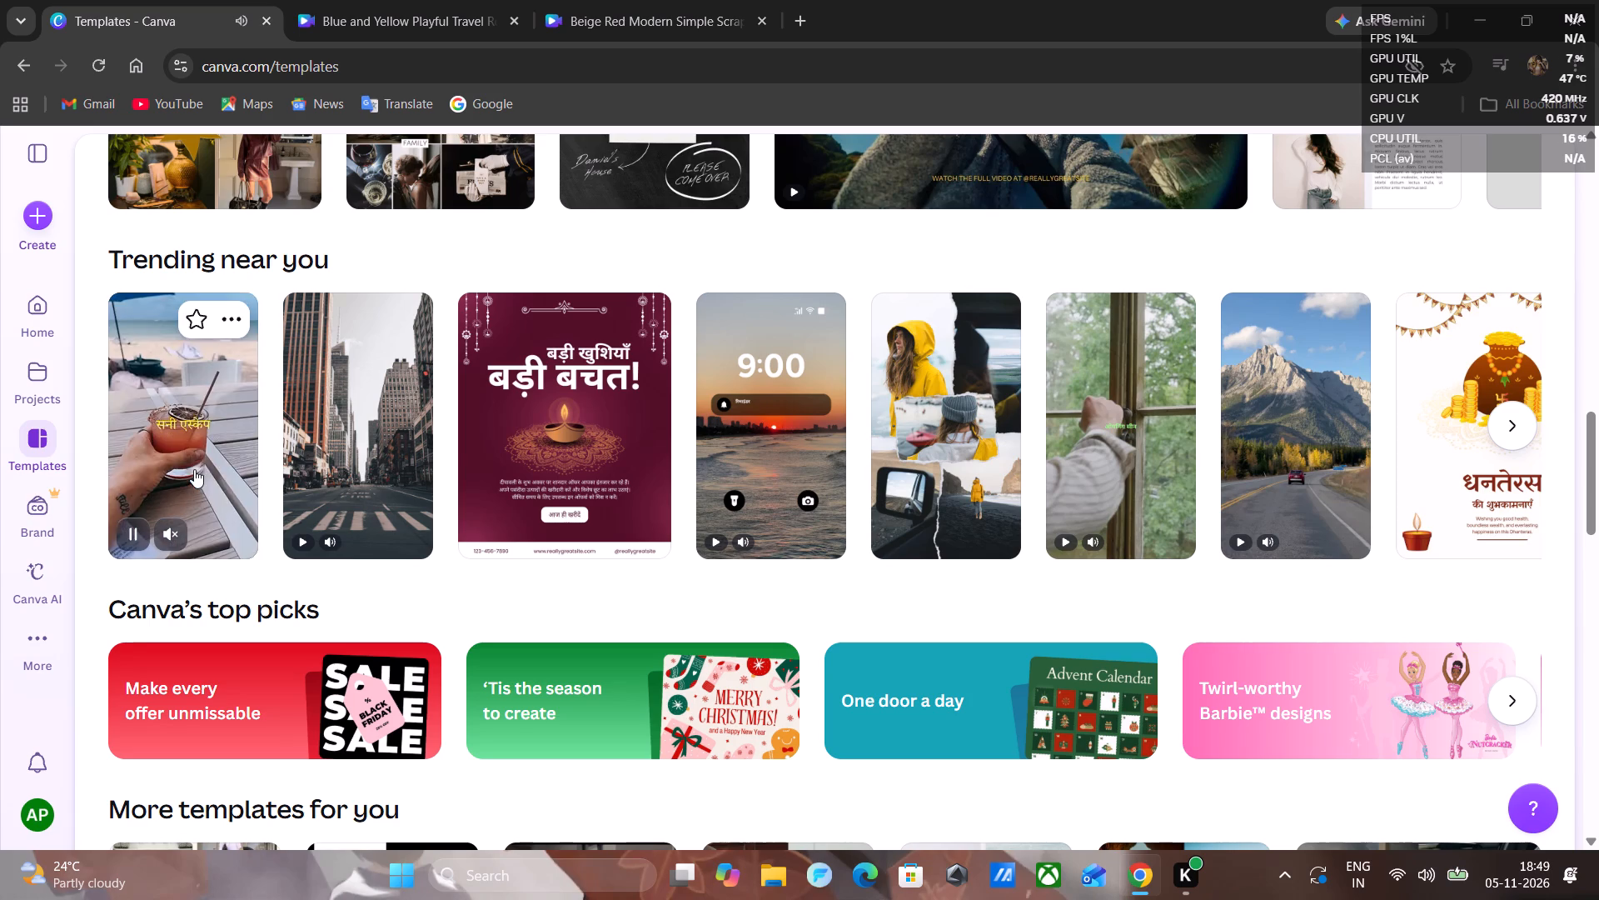
pyautogui.click(340, 532)
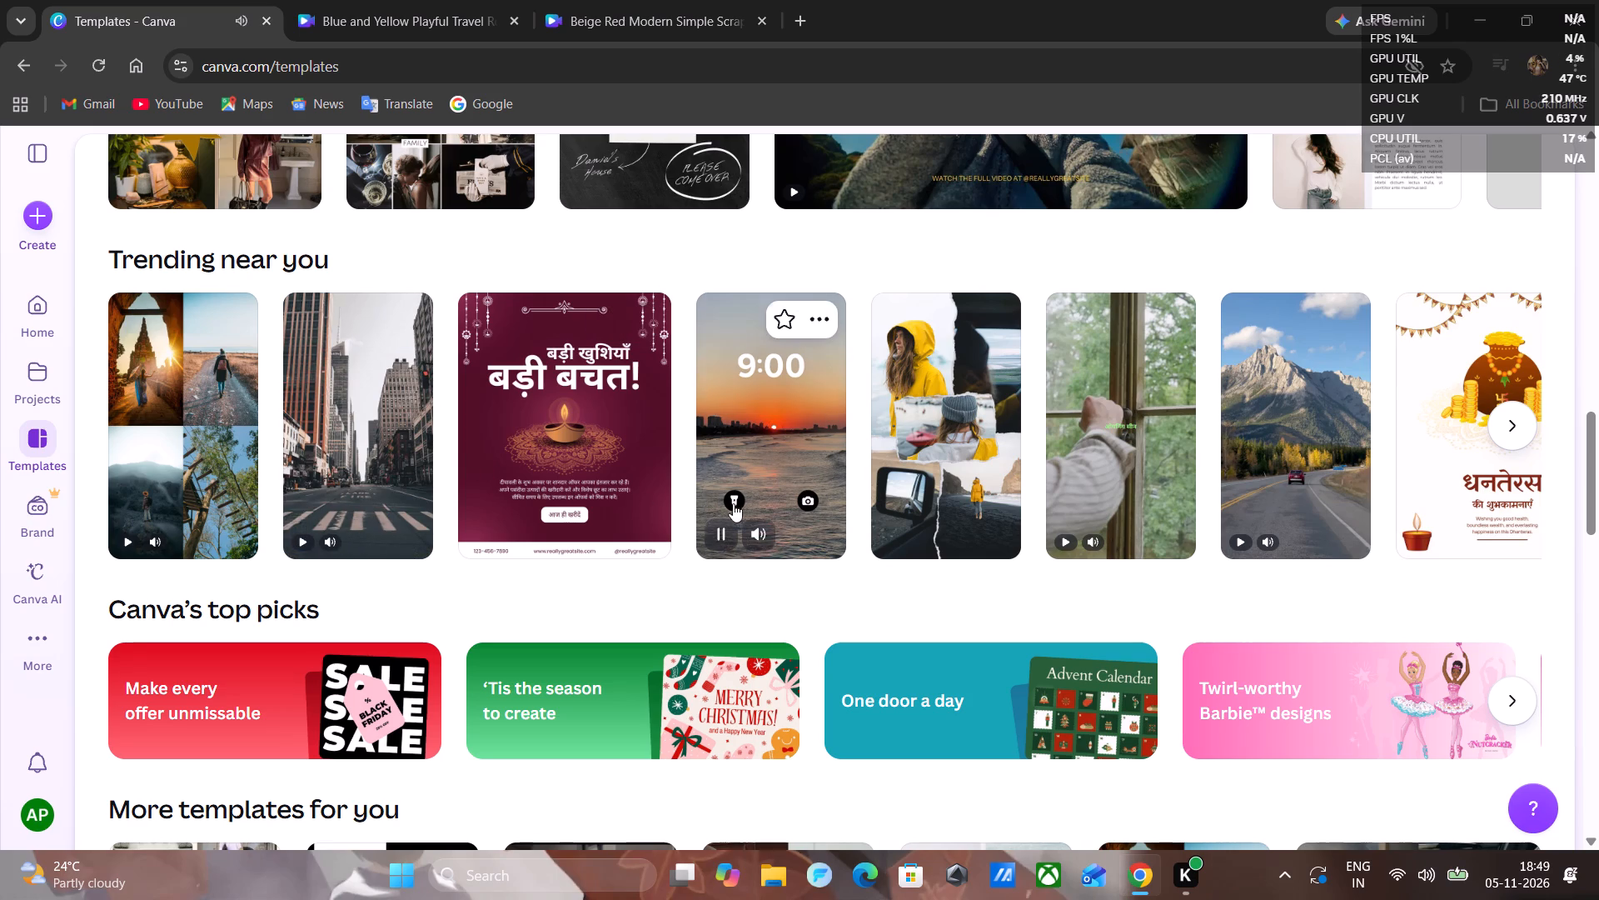
pyautogui.scroll(-1, 798, 496)
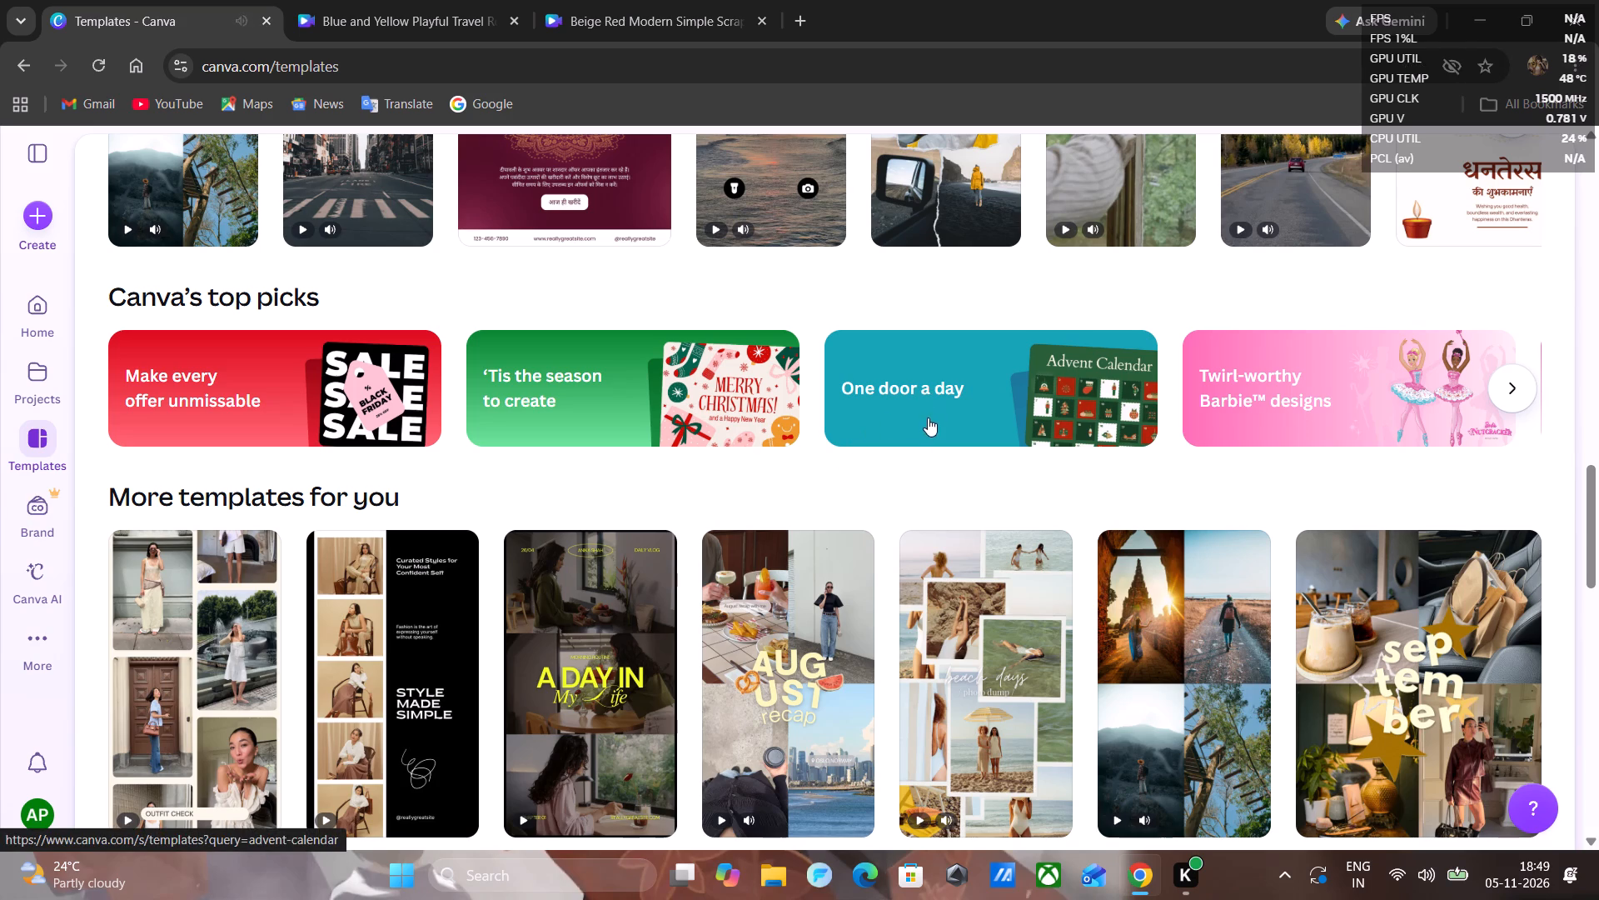
pyautogui.scroll(-1, 914, 447)
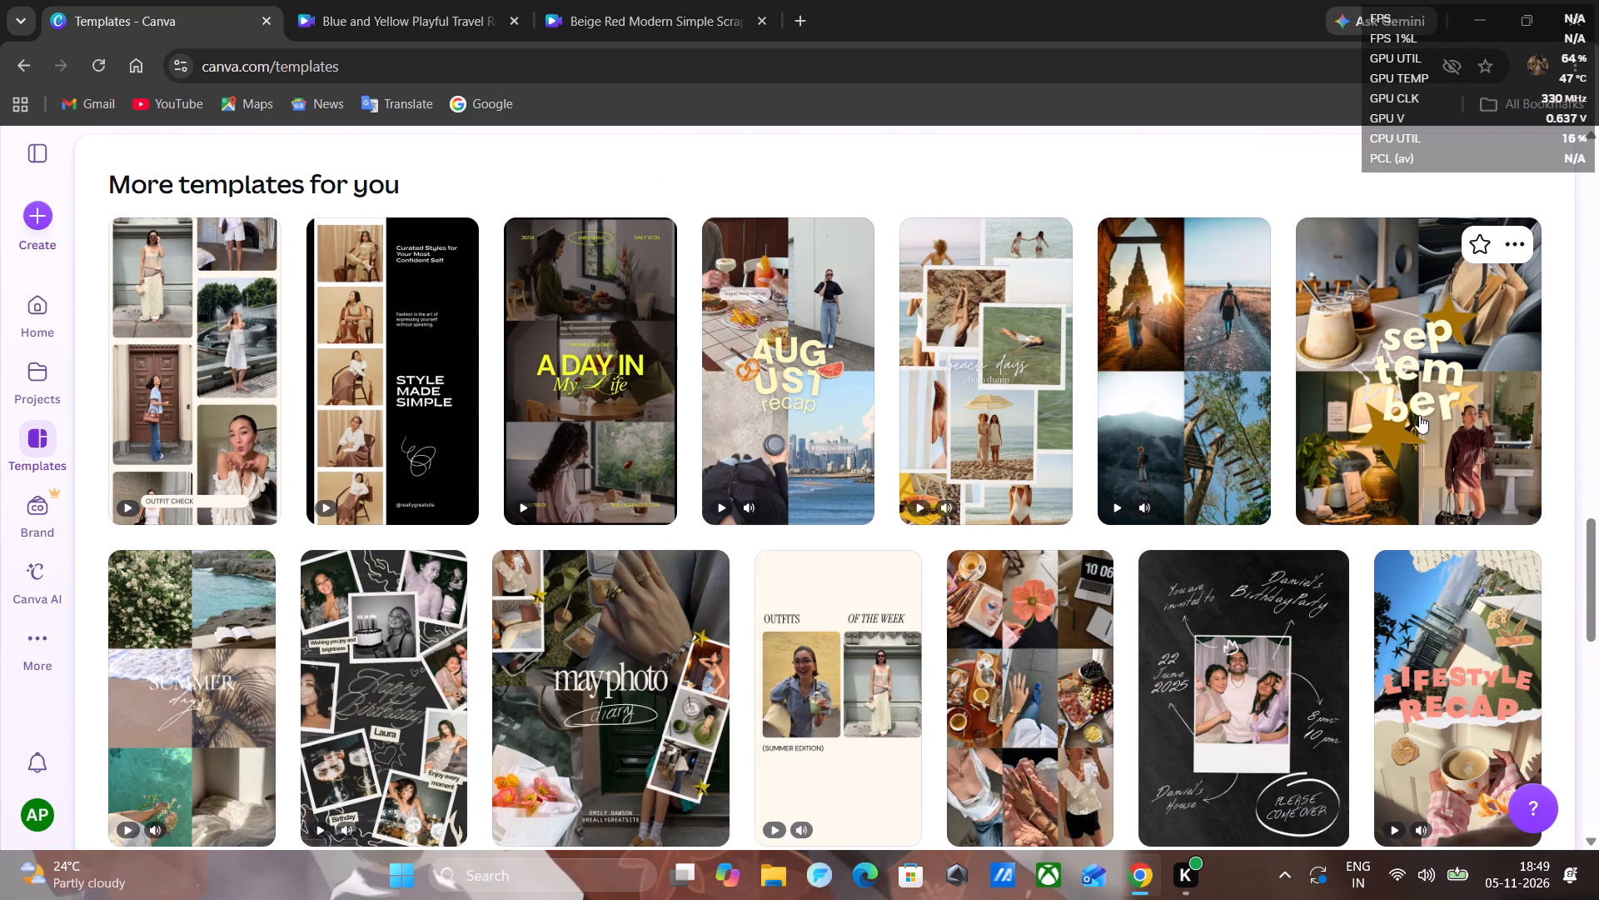
pyautogui.scroll(-1, 1283, 459)
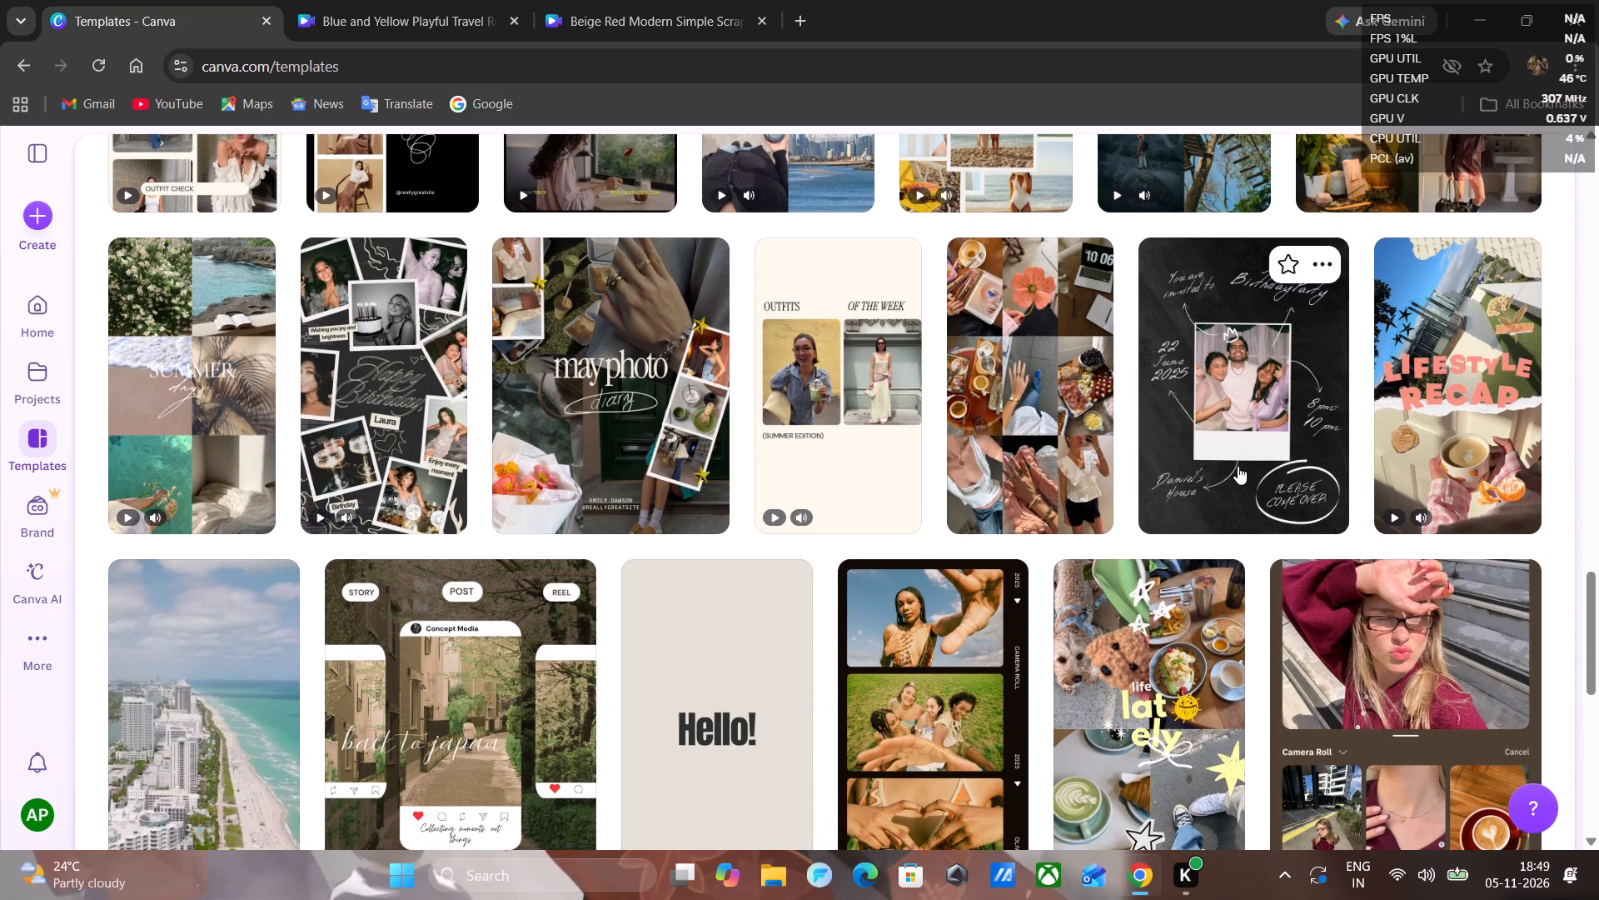
pyautogui.scroll(-1, 1232, 462)
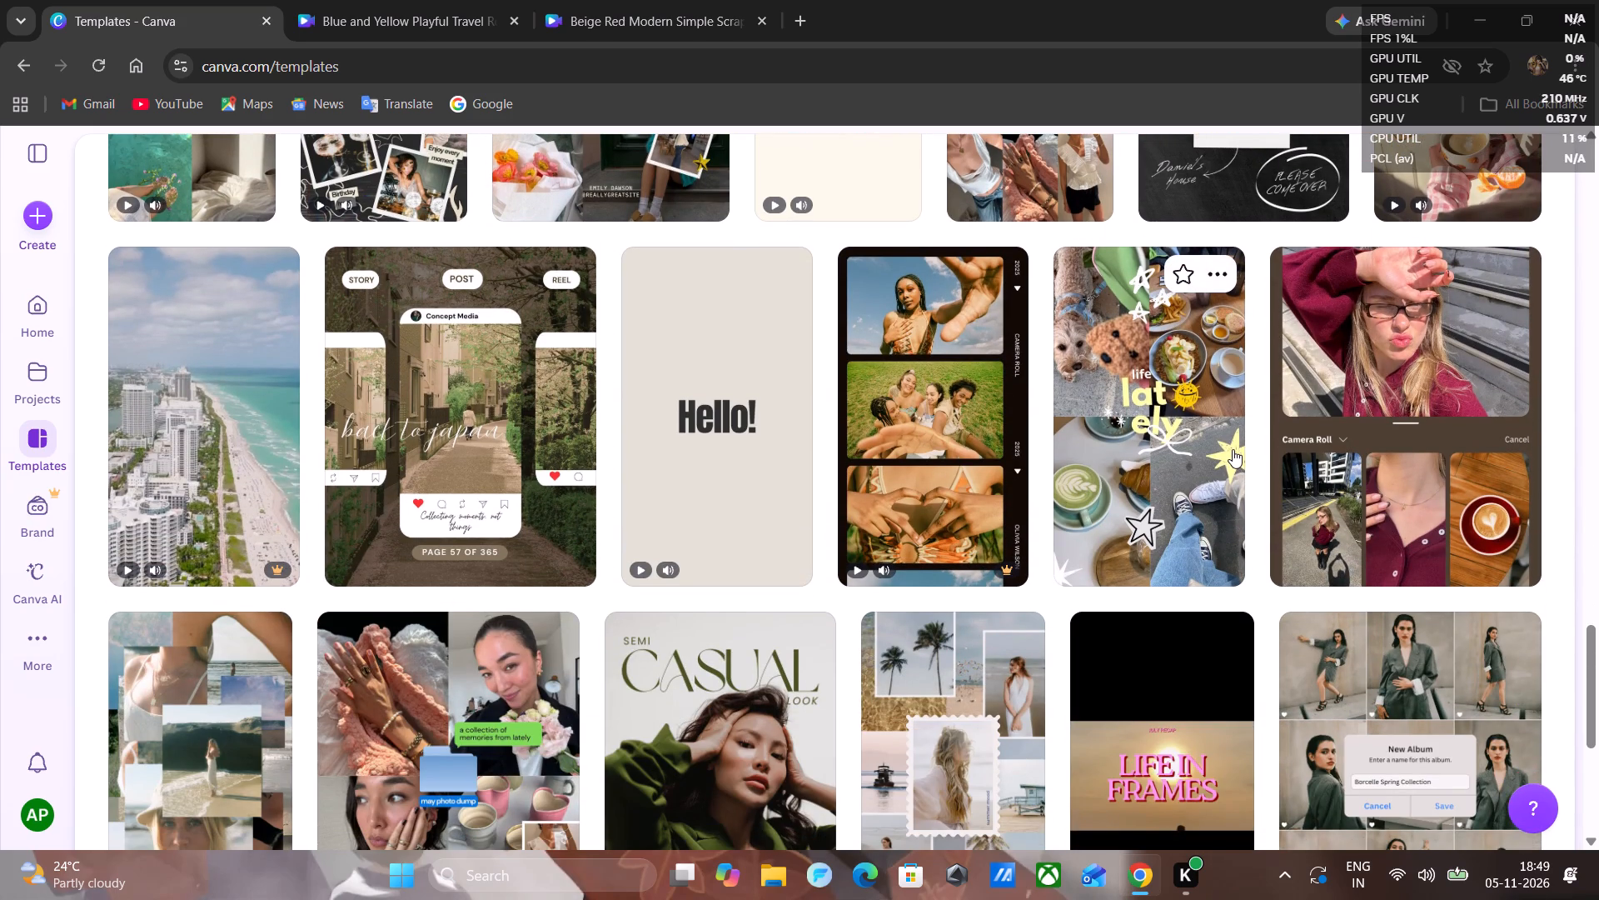
pyautogui.scroll(-1, 1215, 461)
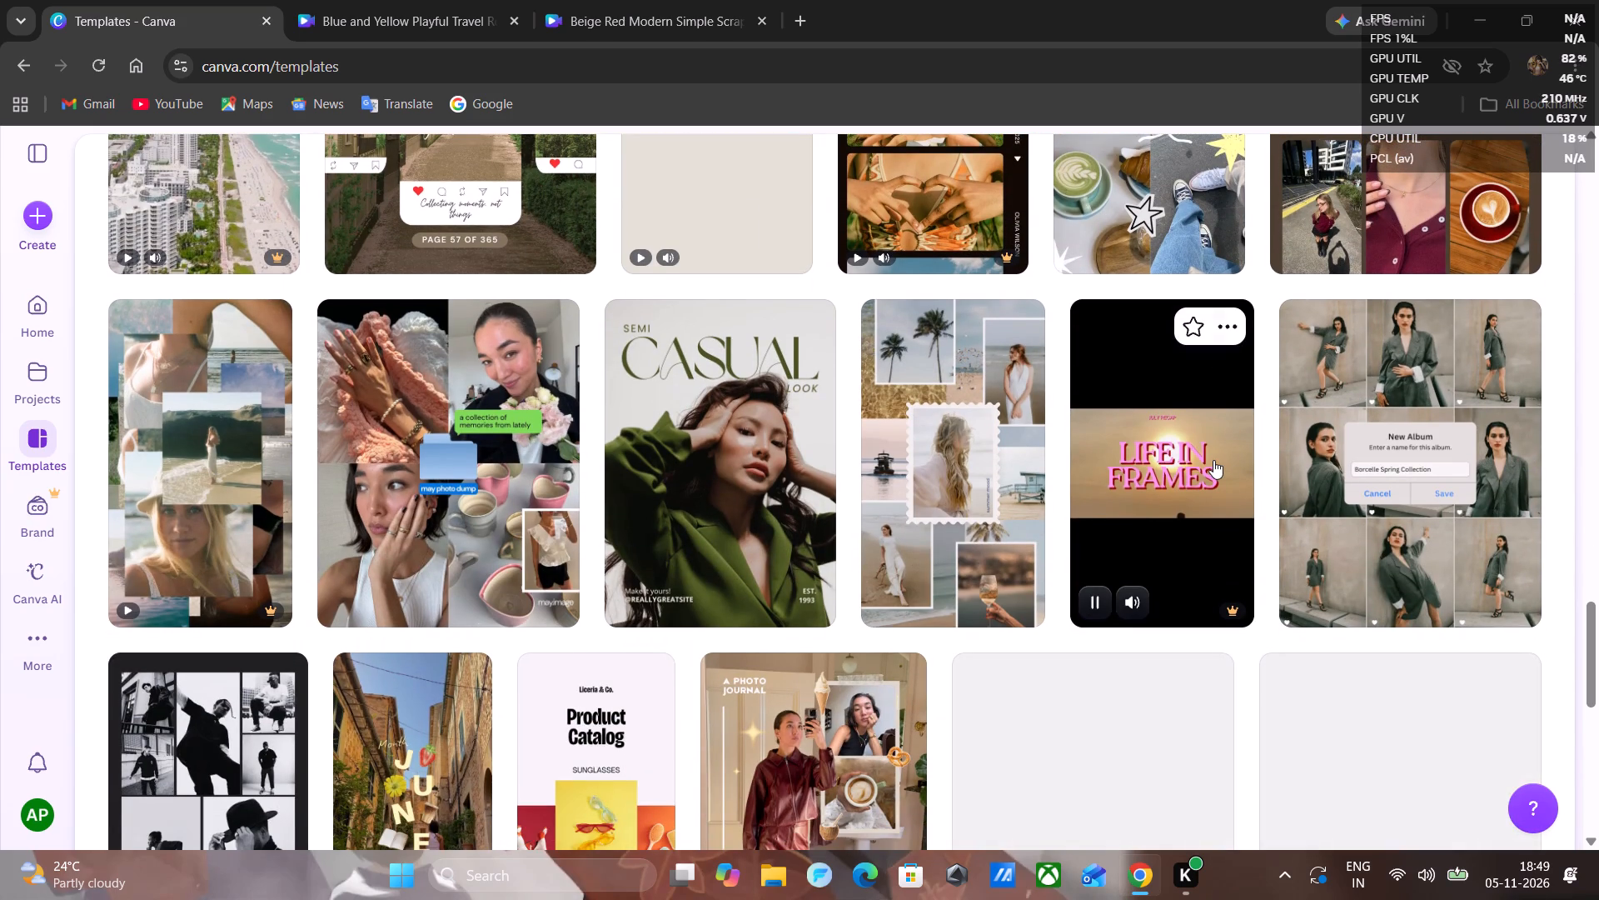
pyautogui.scroll(-1, 1208, 464)
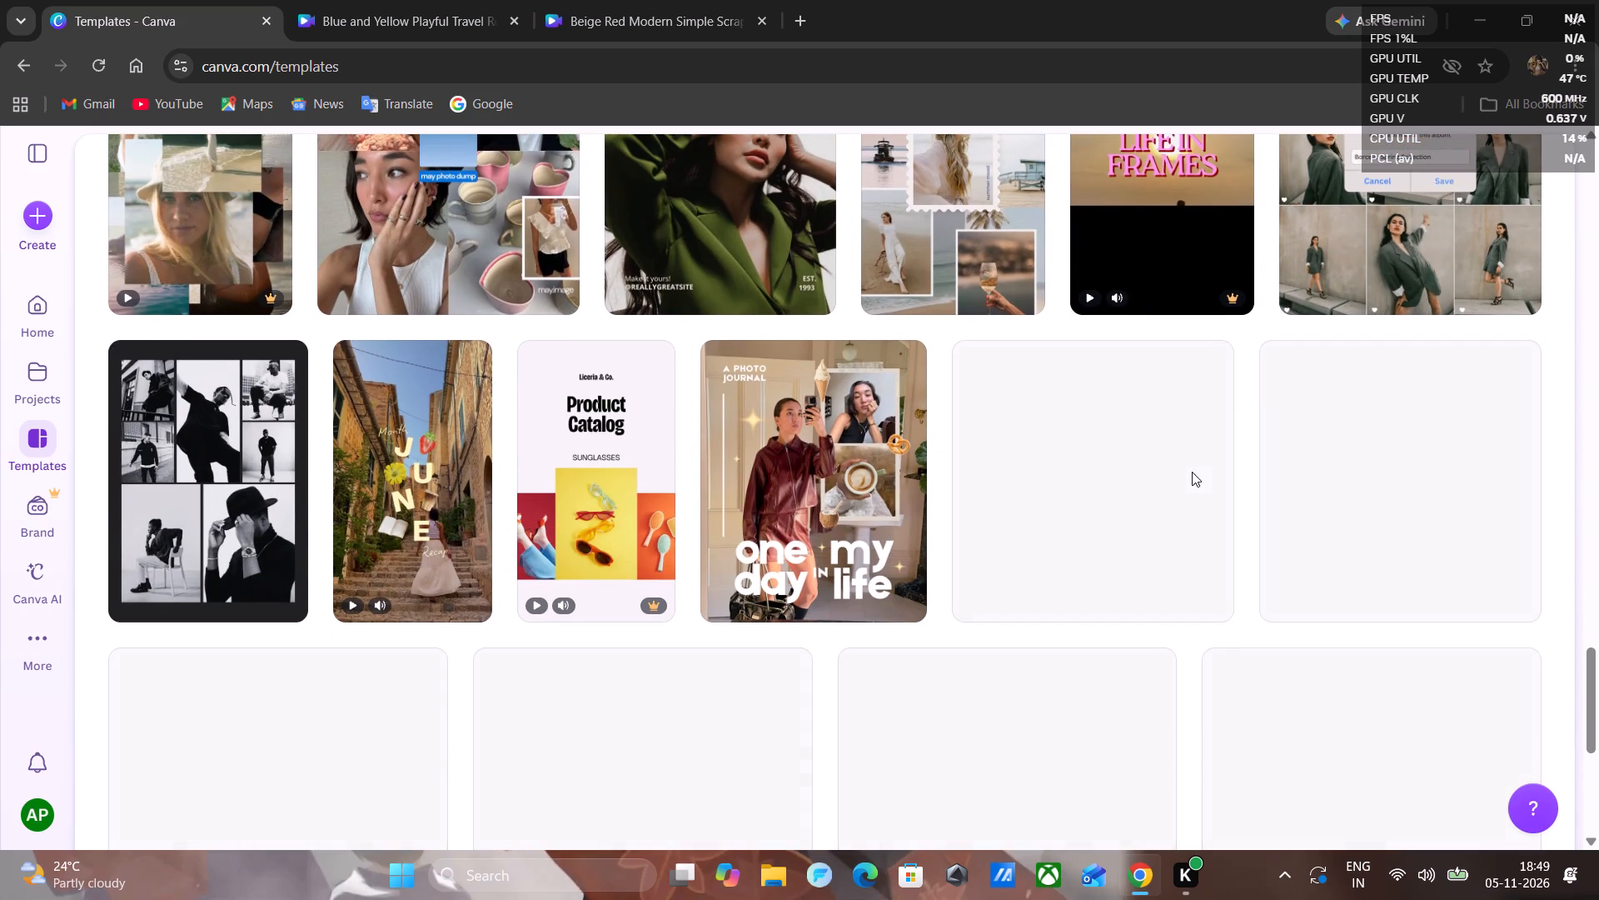
pyautogui.scroll(-1, 1192, 472)
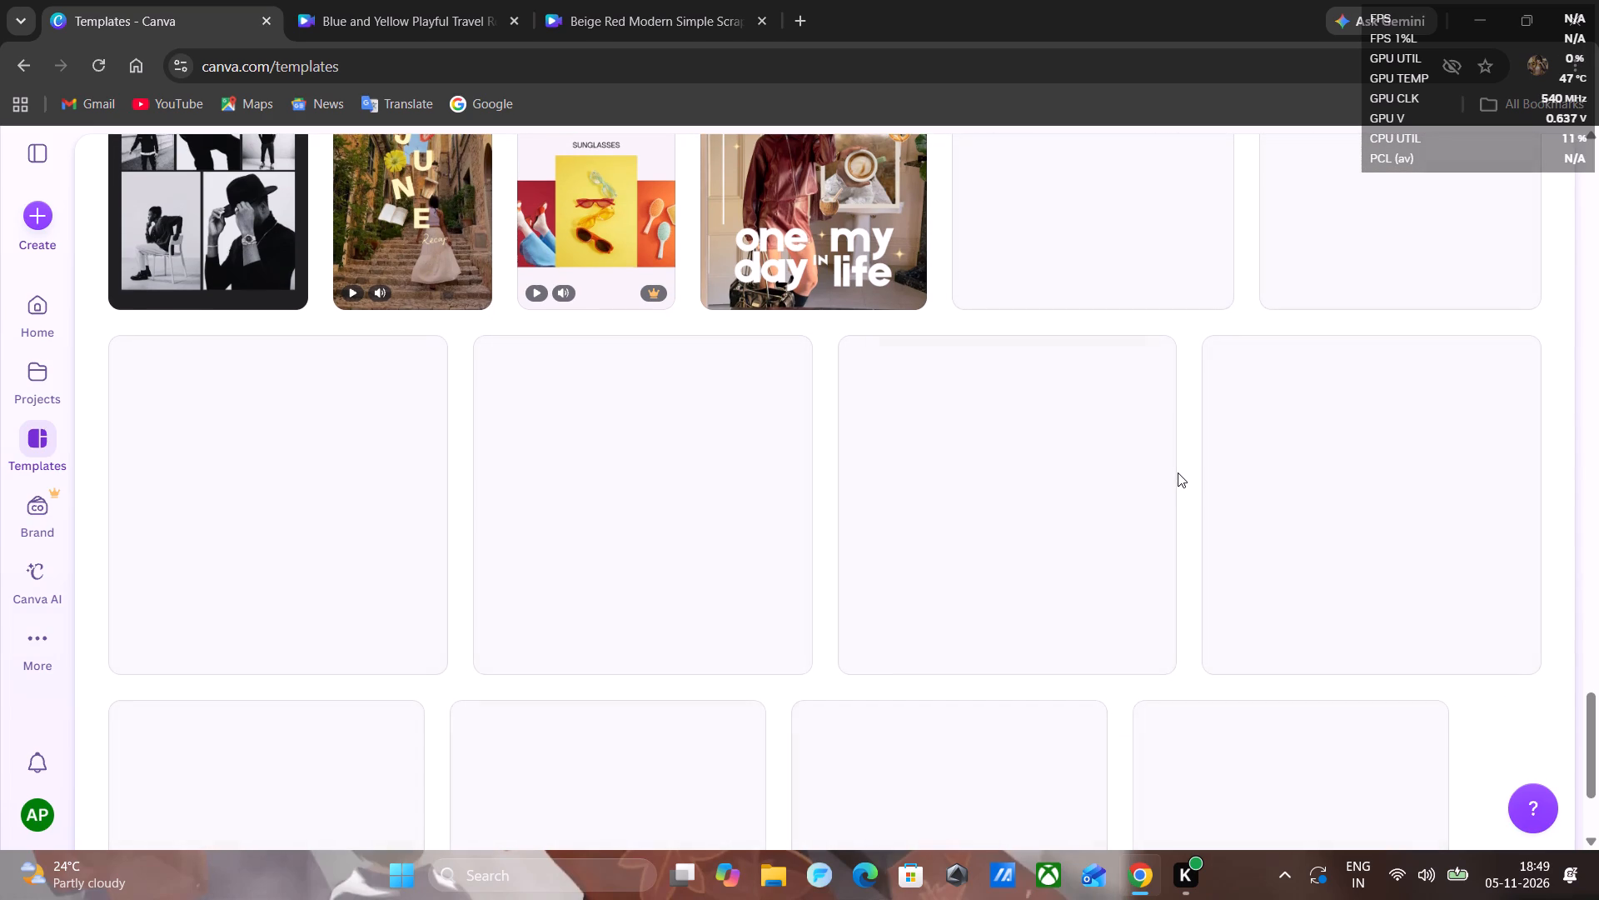
pyautogui.scroll(1, 1168, 472)
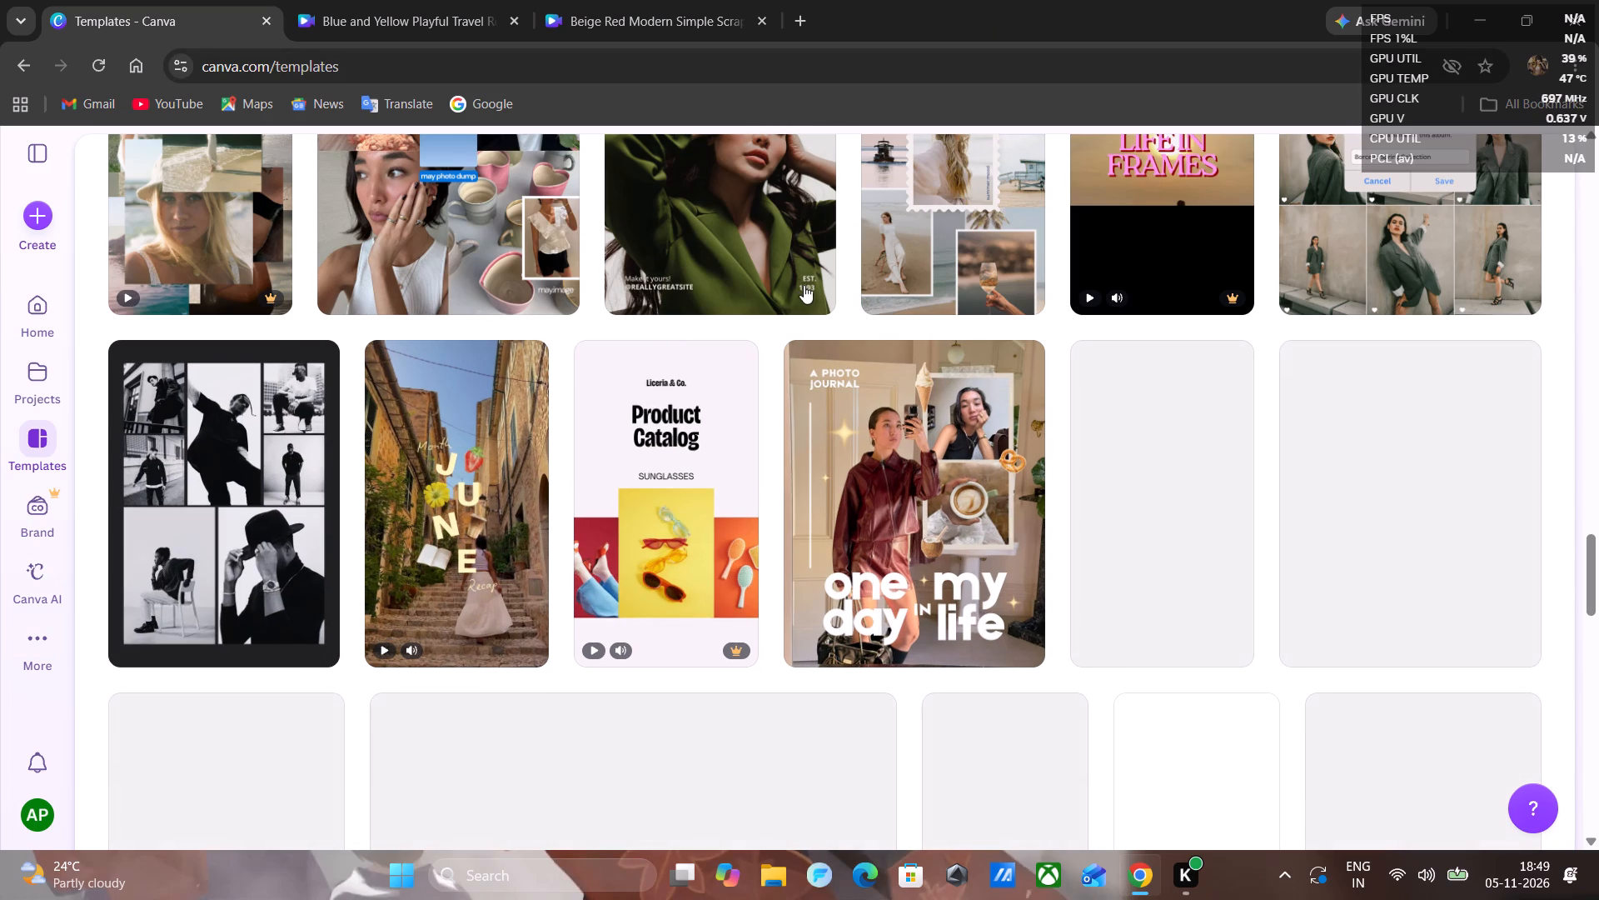
pyautogui.scroll(2, 807, 293)
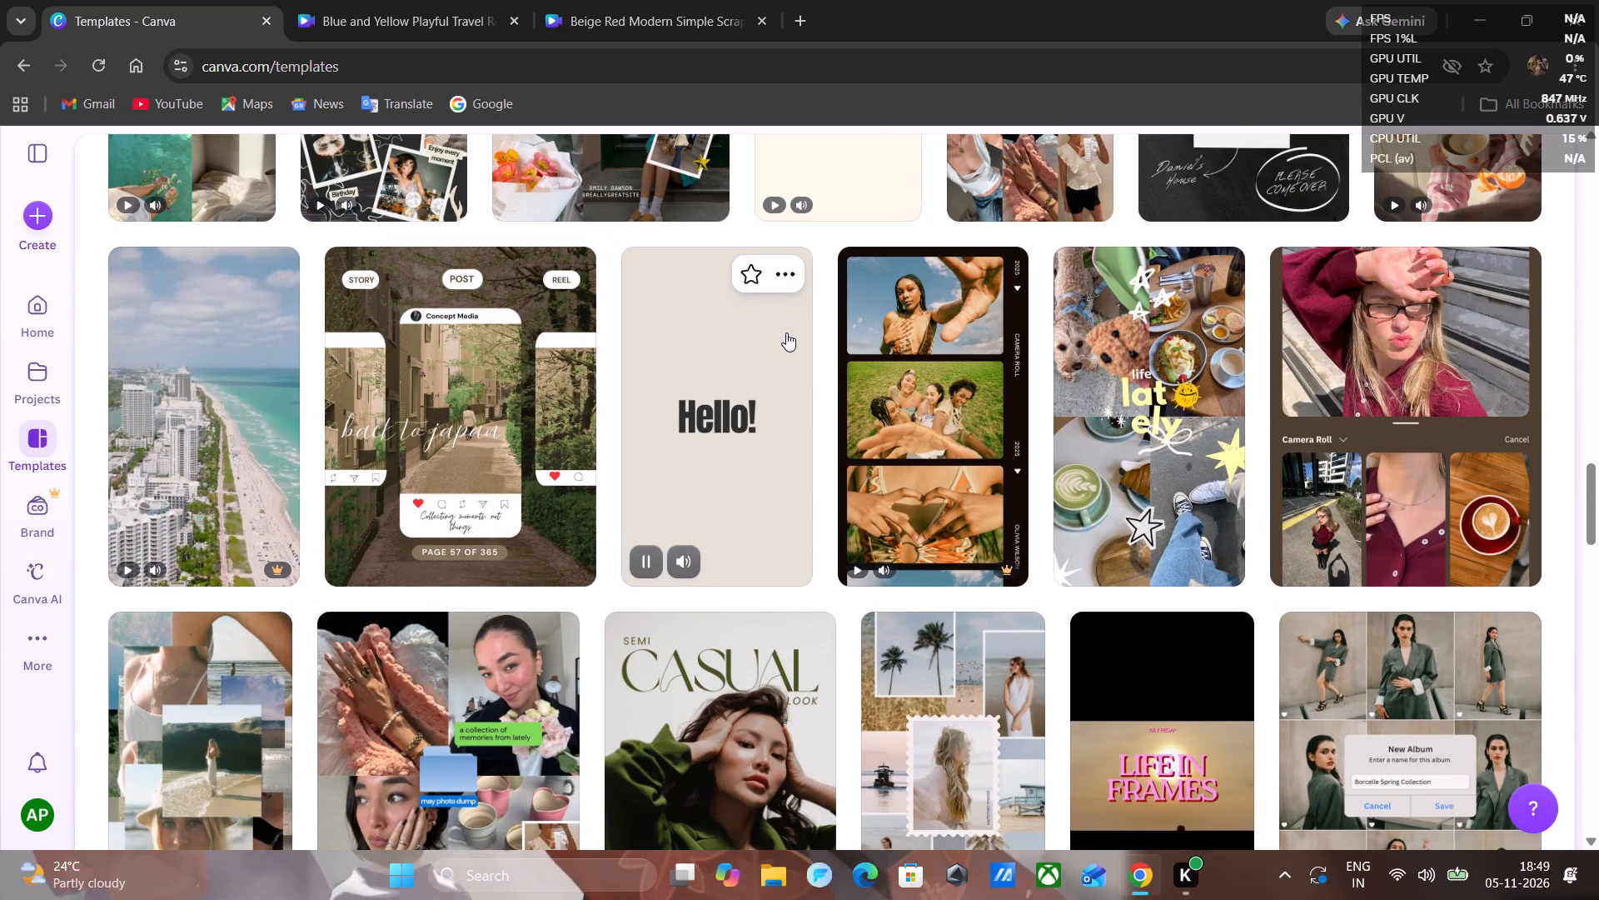
pyautogui.scroll(-1, 783, 329)
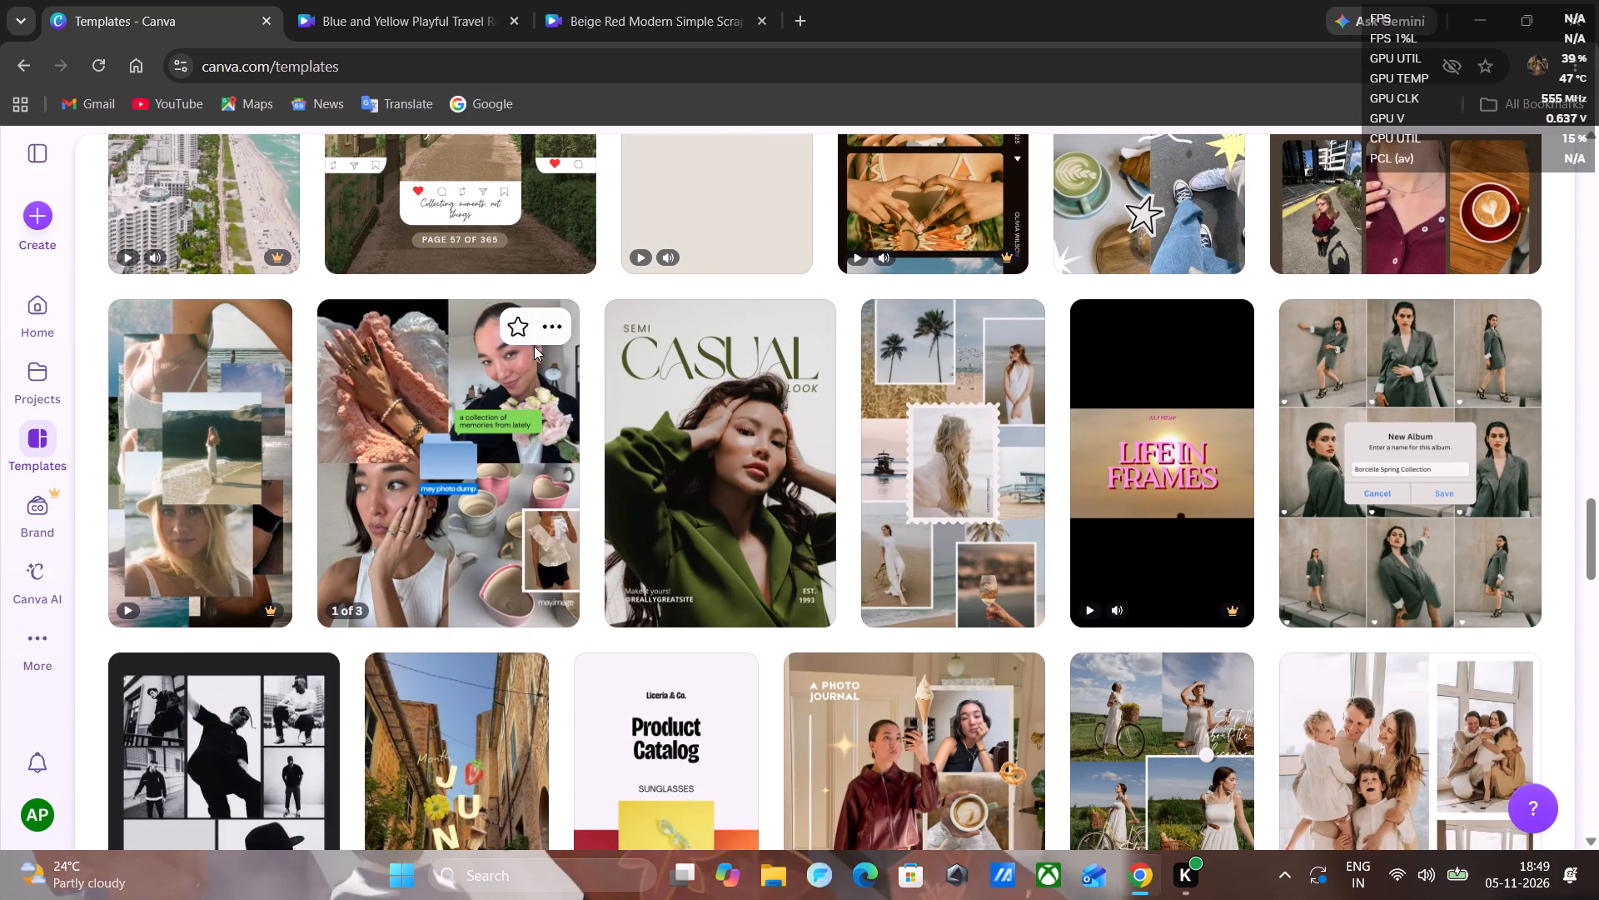
pyautogui.scroll(-2, 951, 384)
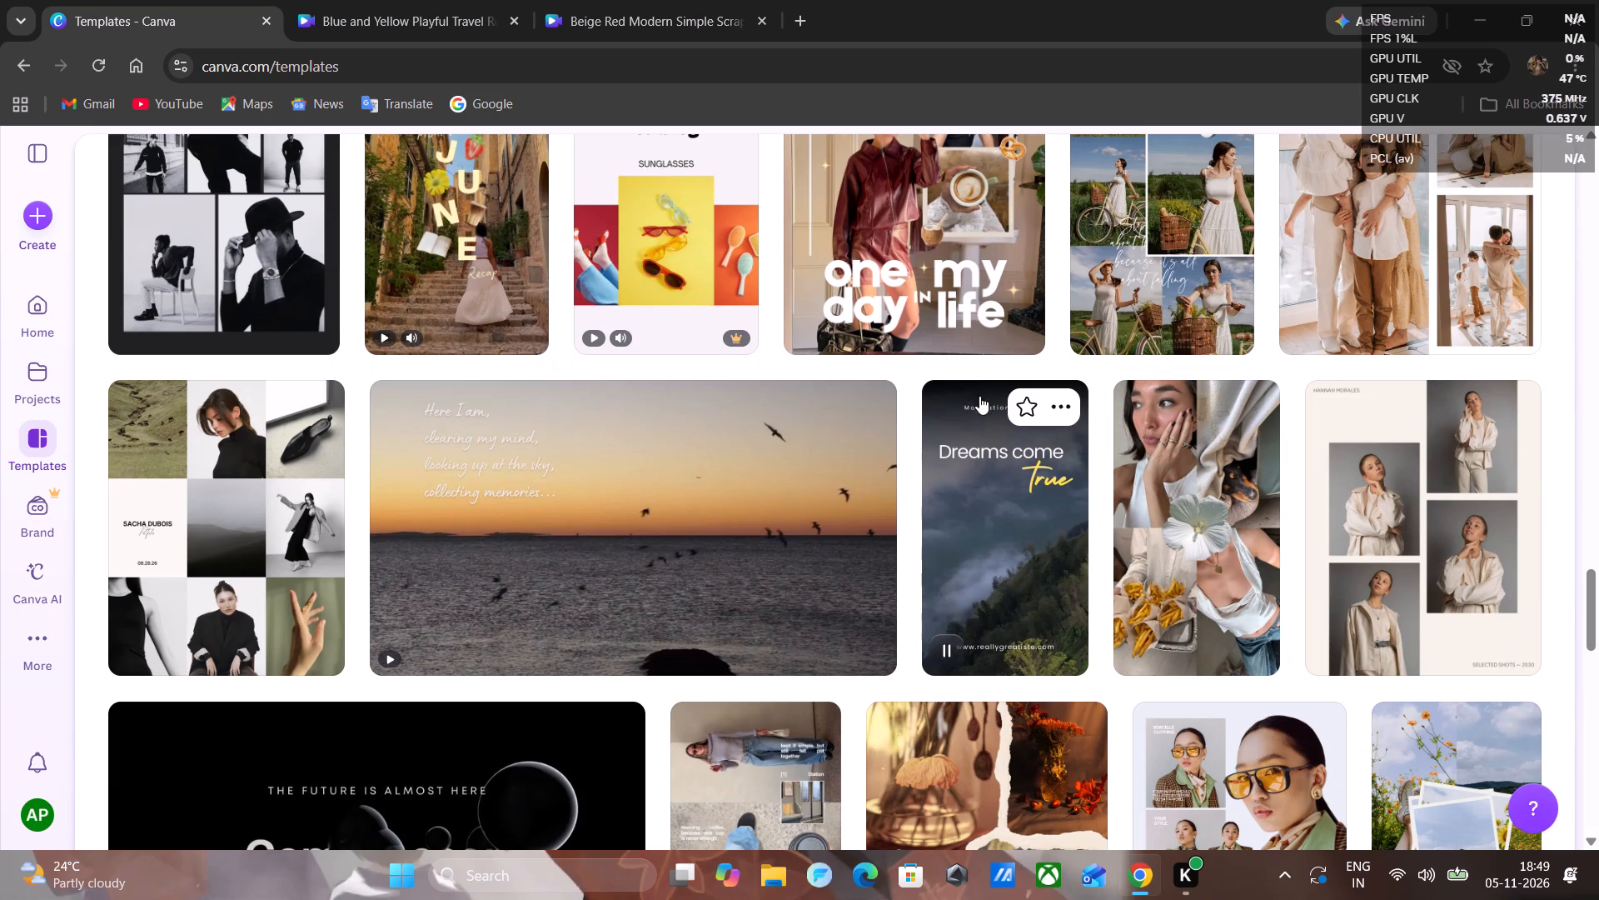
pyautogui.scroll(-1, 978, 454)
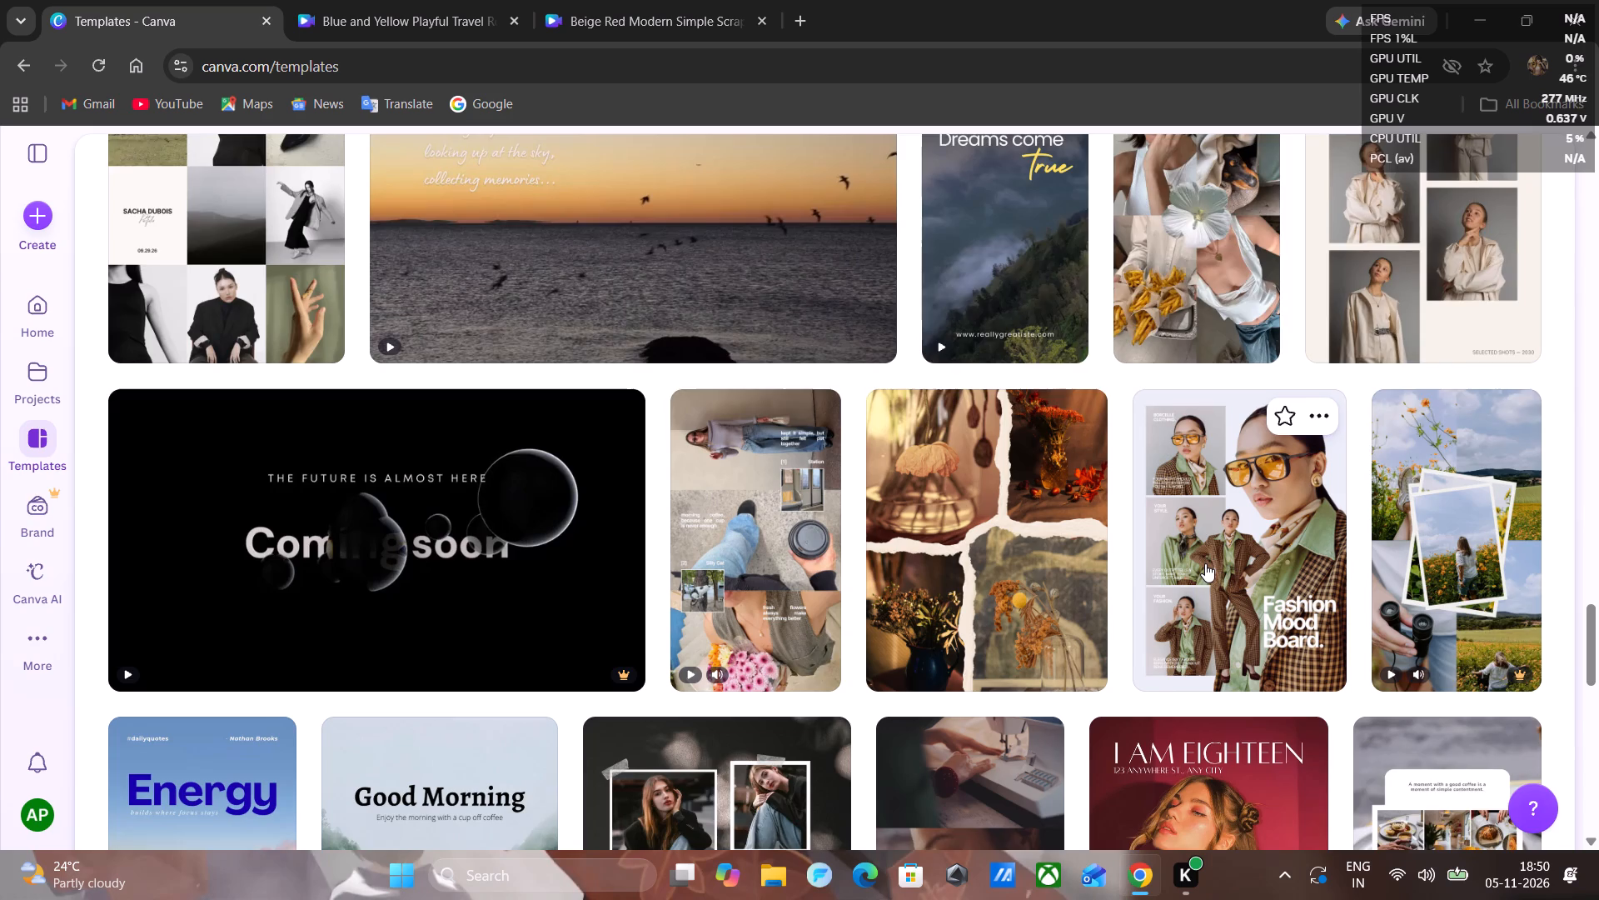
pyautogui.scroll(-1, 1204, 564)
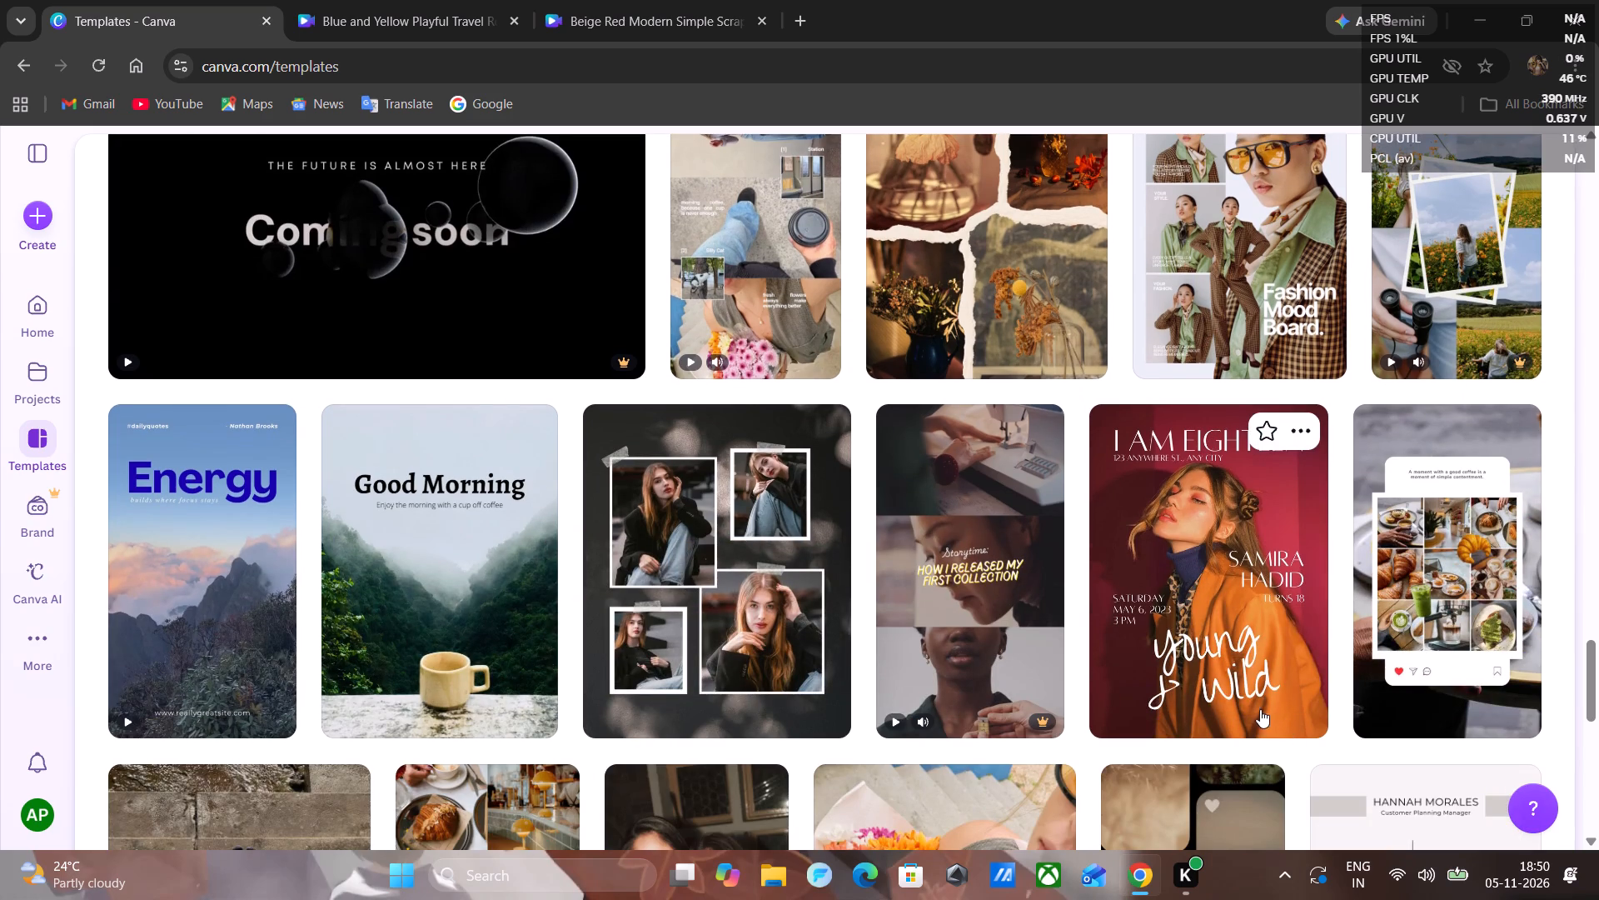
pyautogui.scroll(-1, 1228, 712)
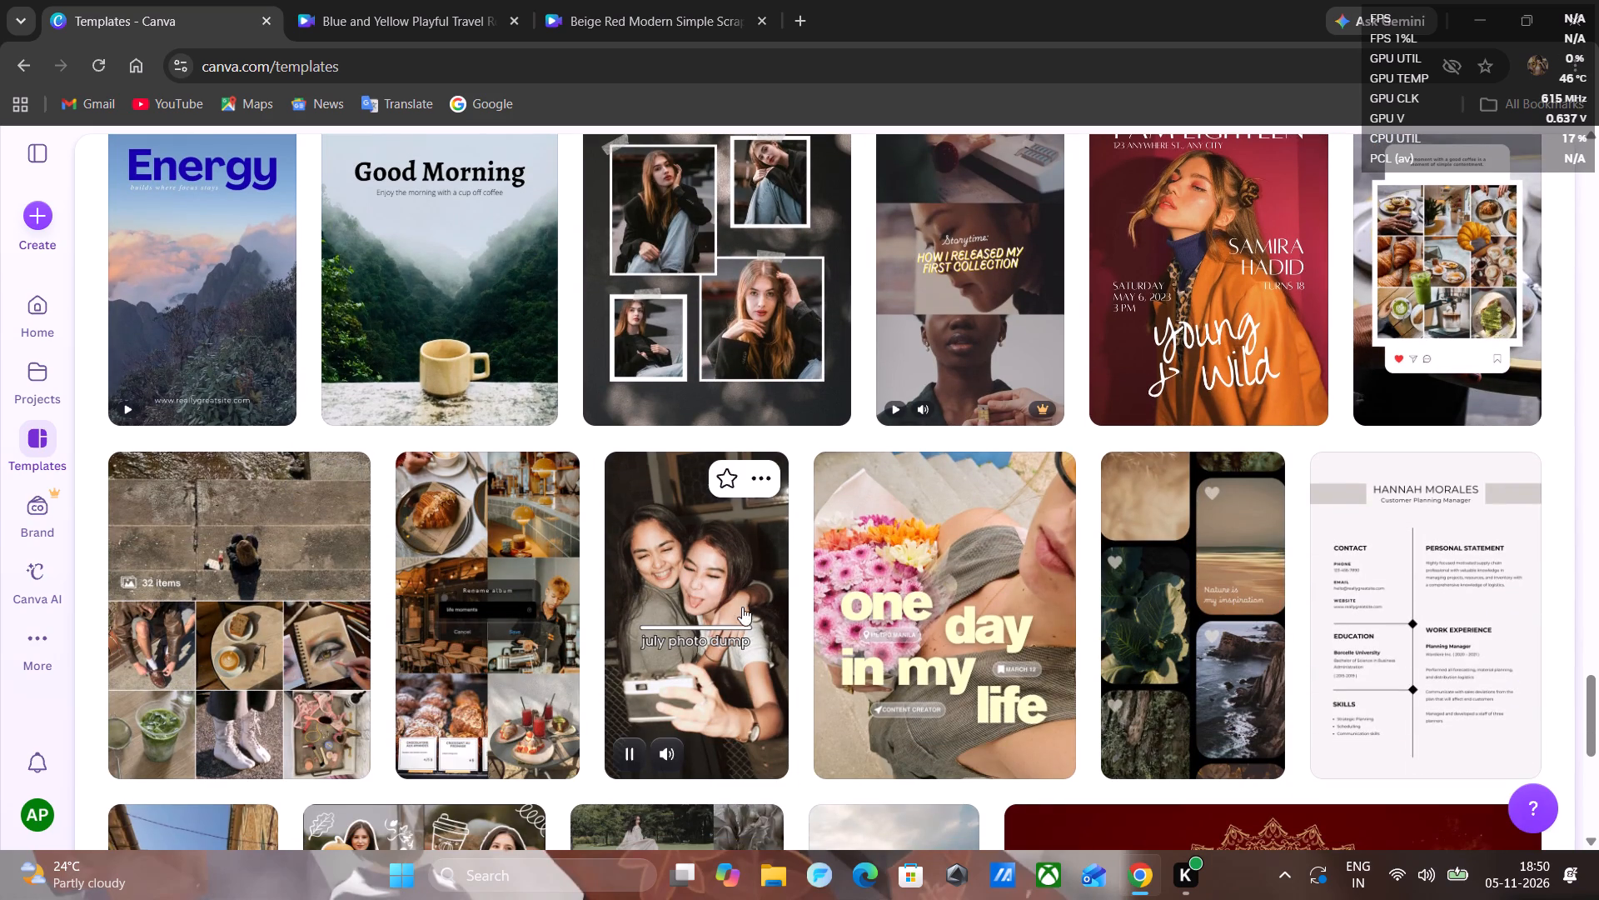
pyautogui.scroll(-1, 717, 410)
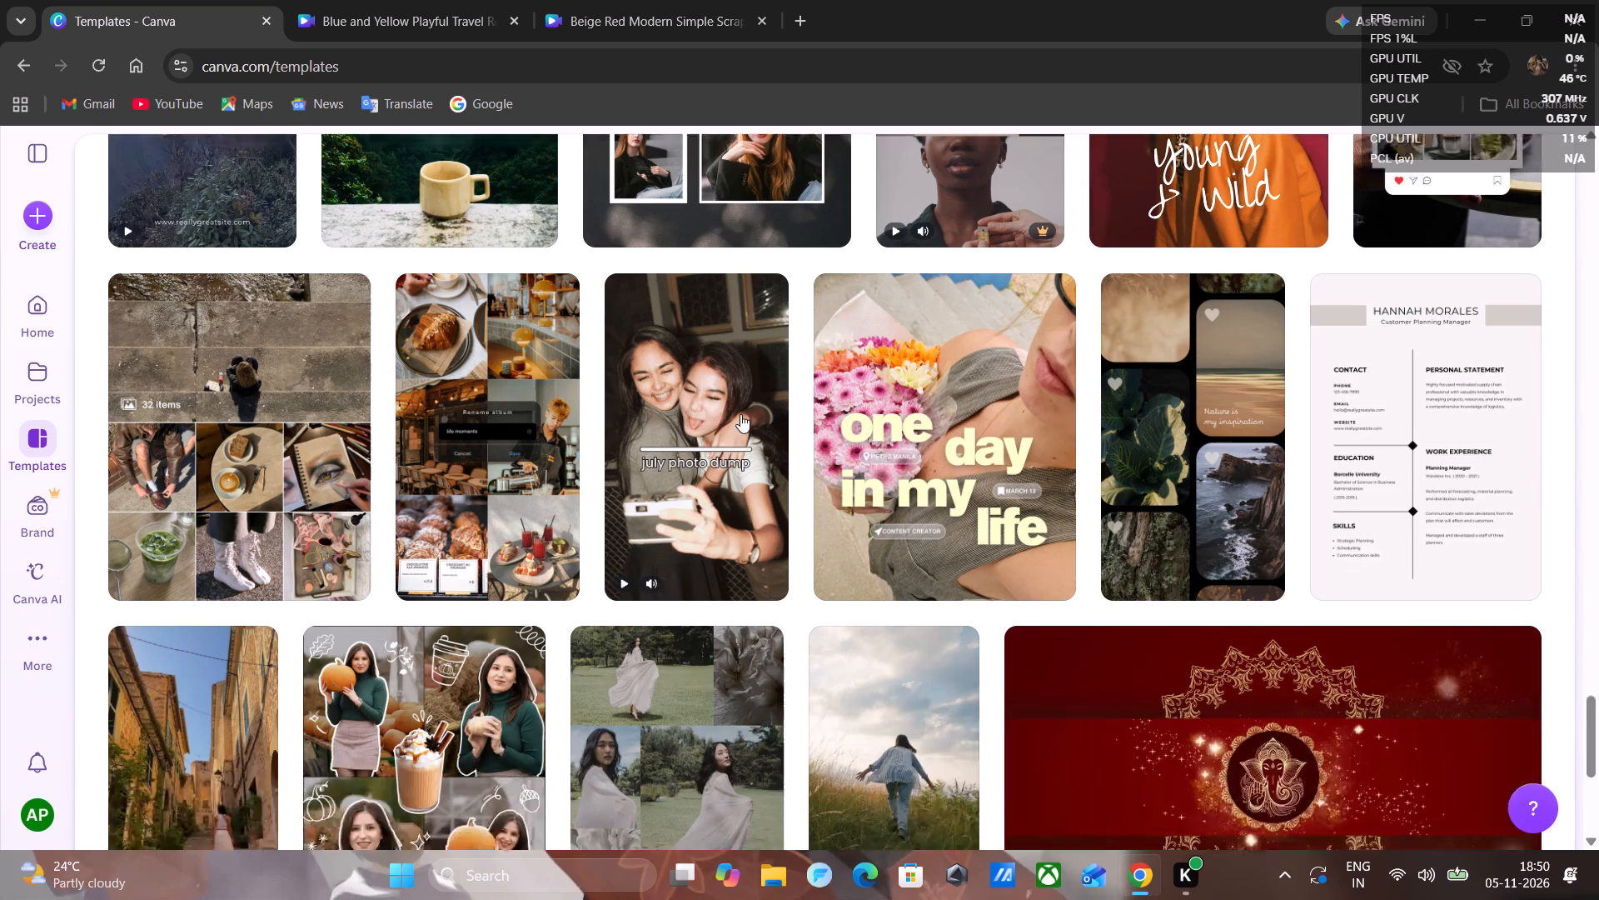
pyautogui.scroll(-1, 767, 410)
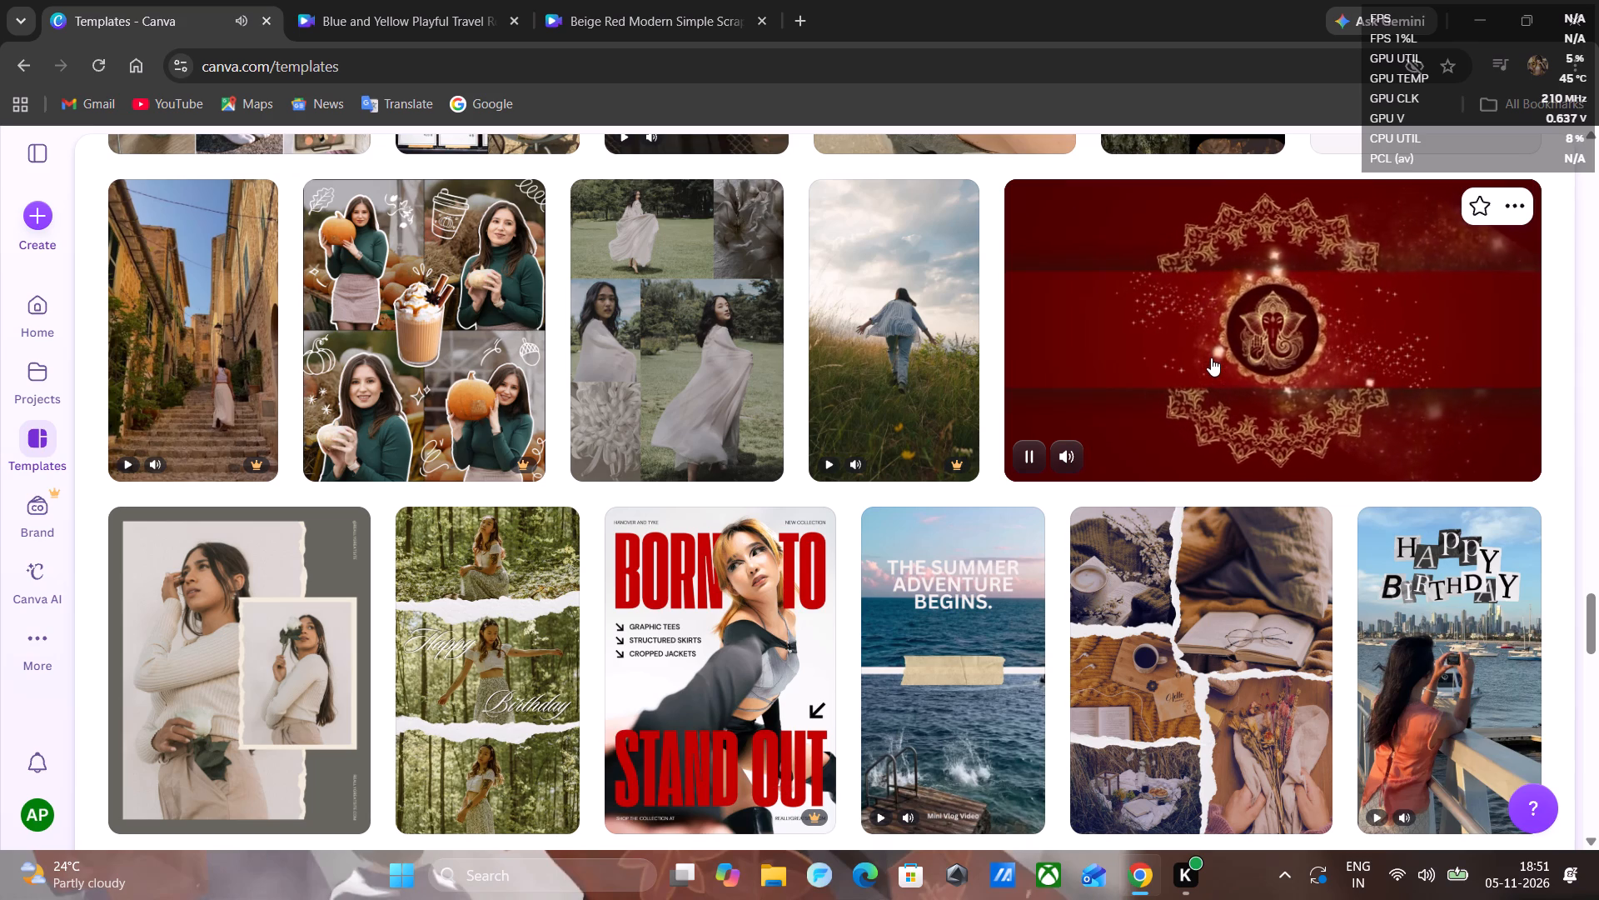
pyautogui.scroll(-1, 1211, 356)
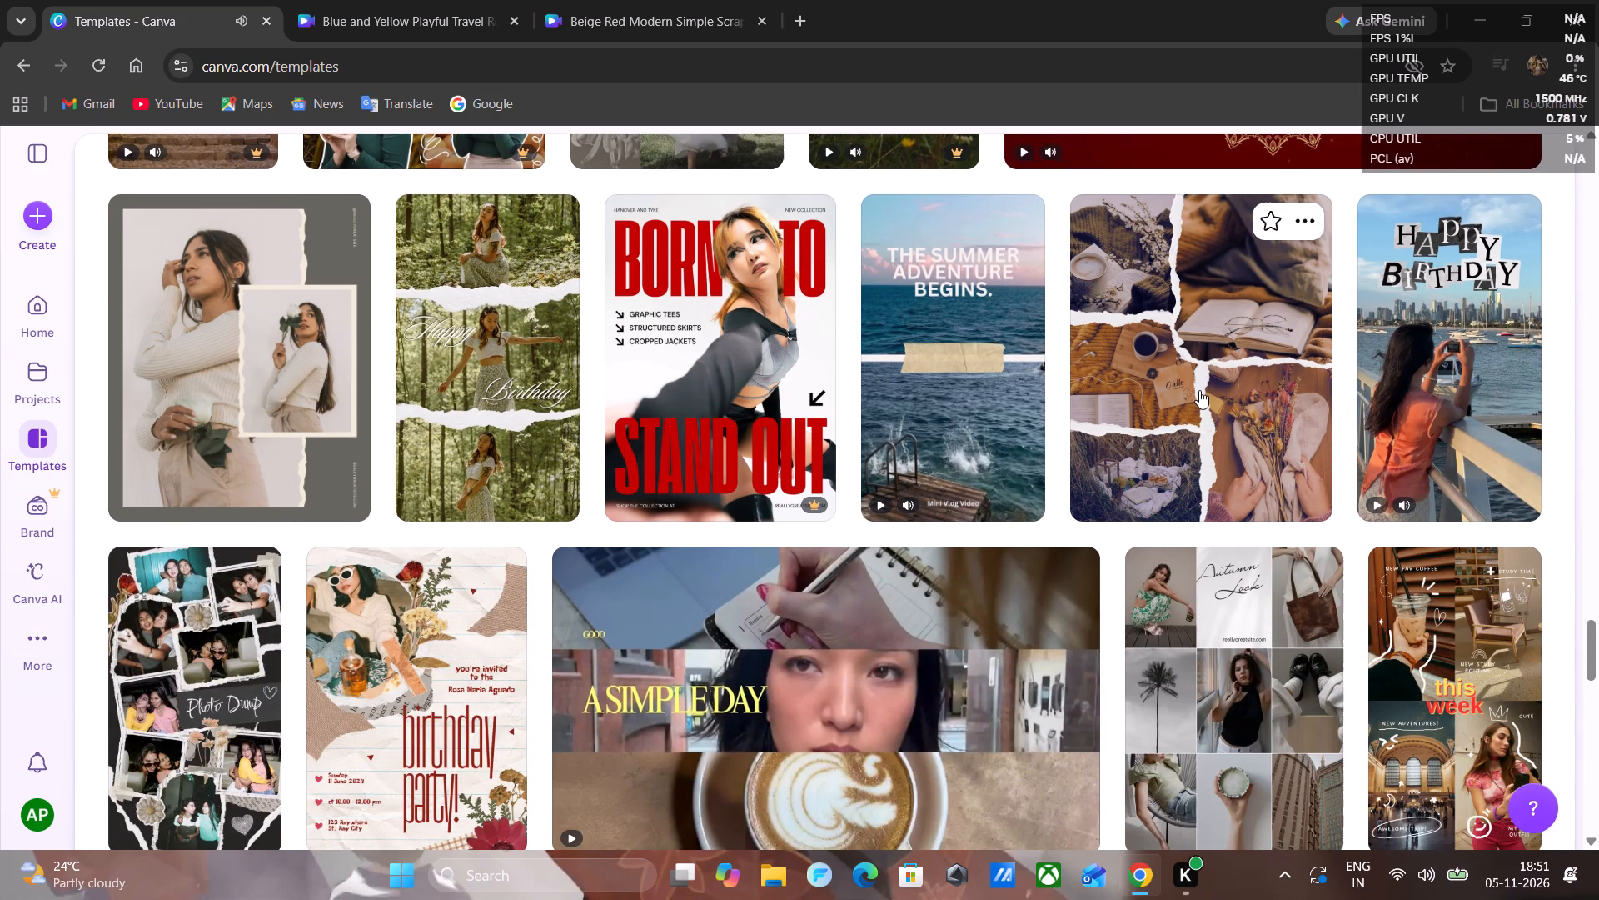
pyautogui.scroll(-2, 1199, 390)
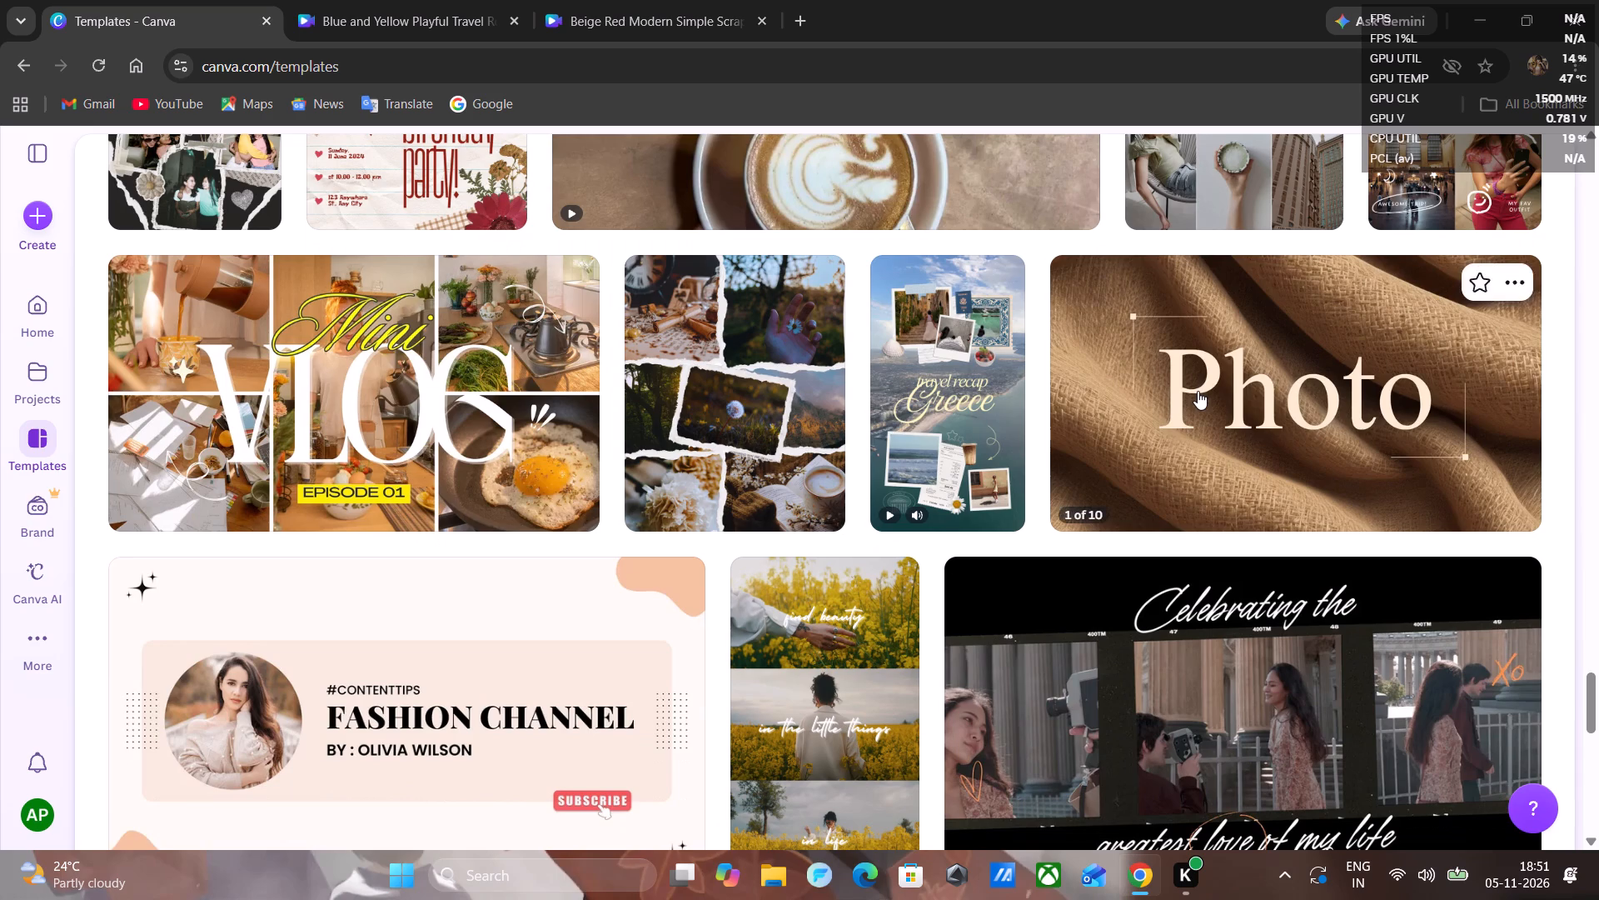
pyautogui.scroll(-2, 1198, 391)
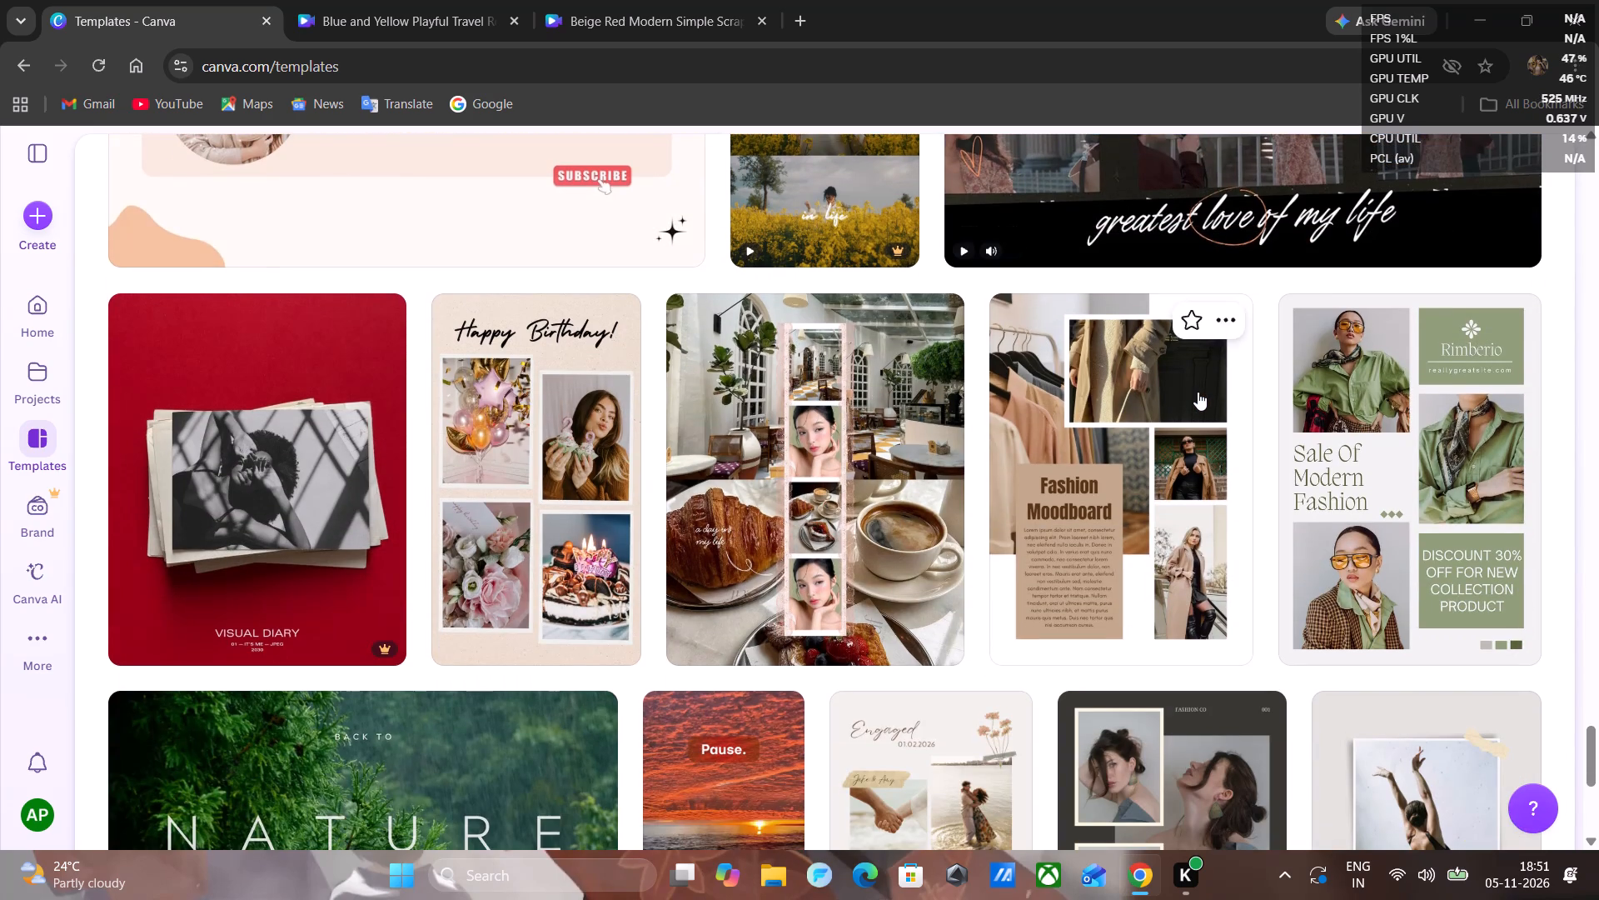
# Open the "Red and Gold Traditional Wedding Invitation Video" template from the recommended templates as a new design for editing.
pyautogui.scroll(8, 1197, 392)
pyautogui.scroll(-2, 1194, 387)
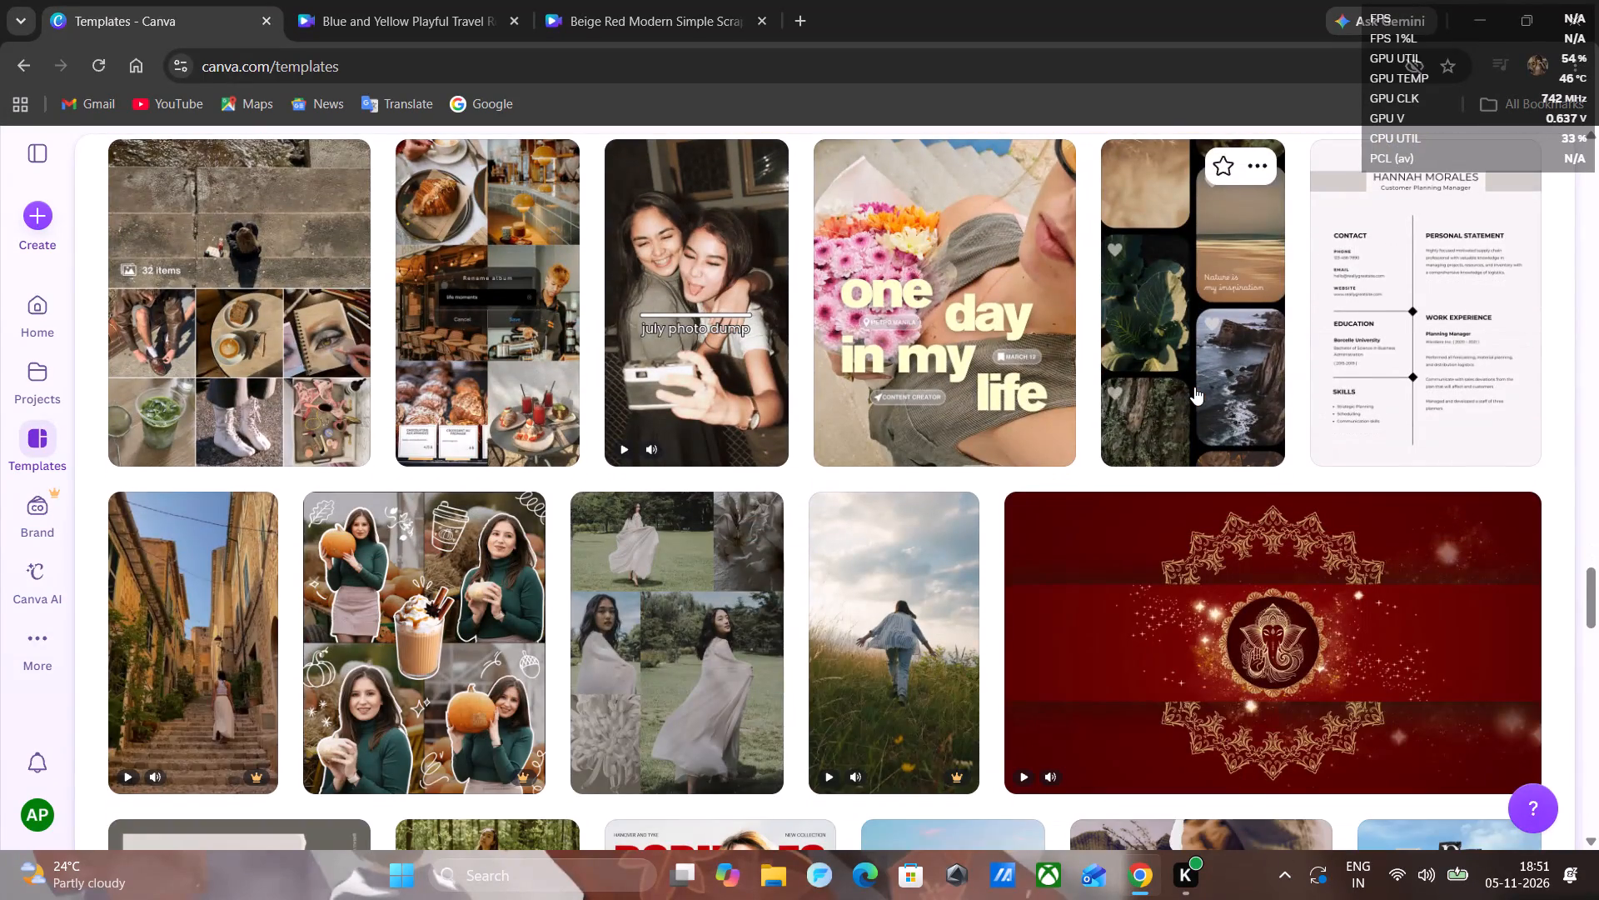
pyautogui.scroll(-1, 1194, 387)
pyautogui.click(1195, 376)
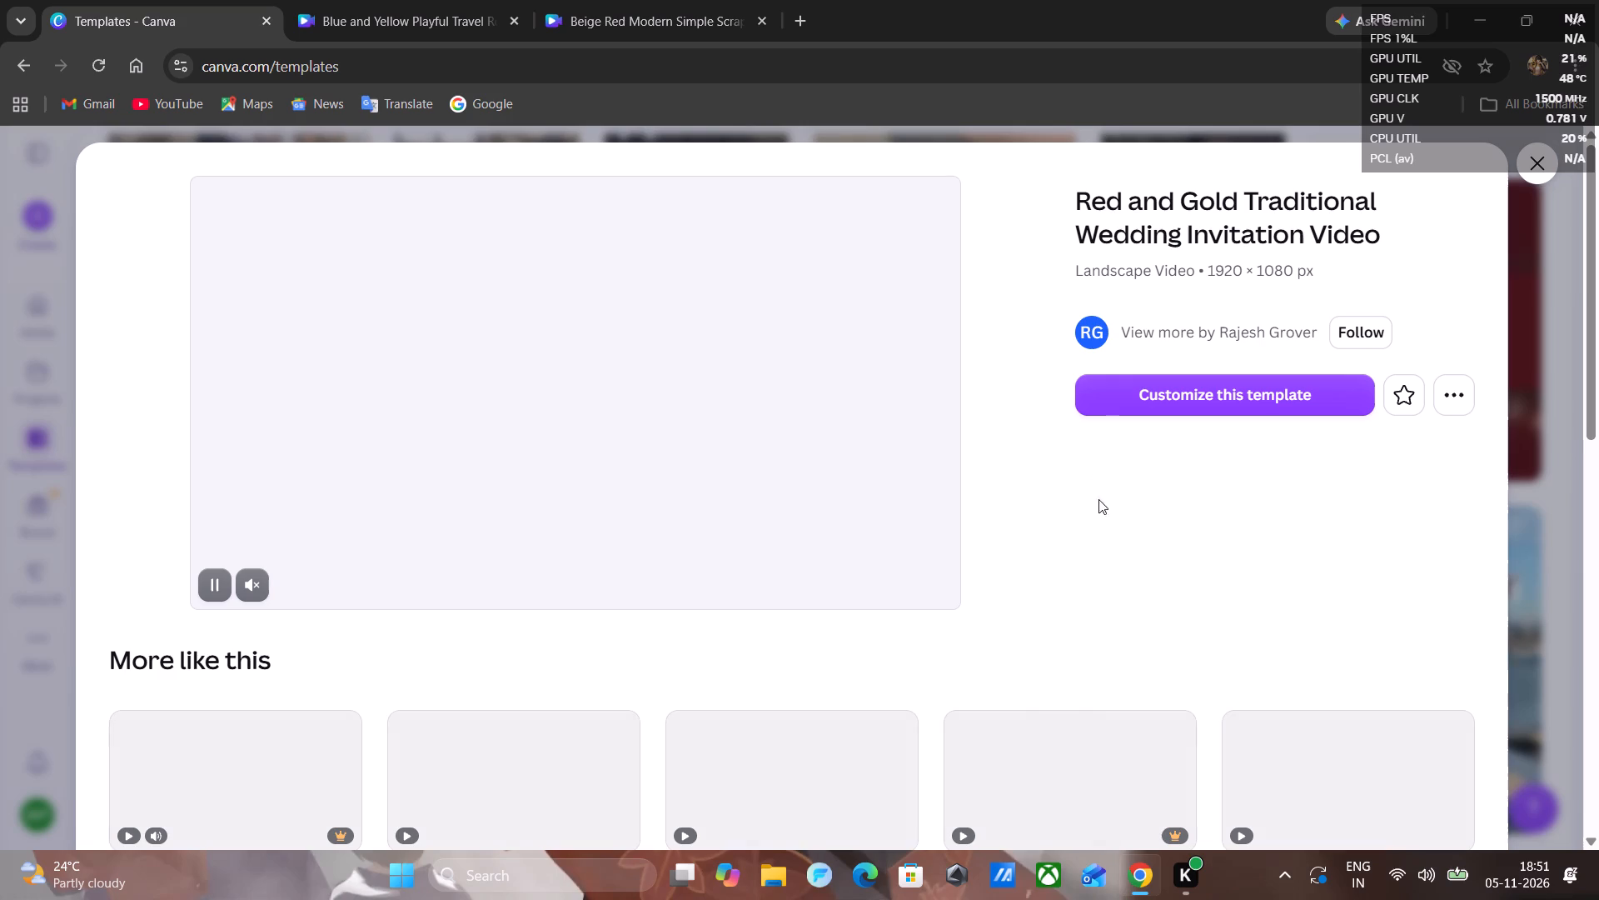
pyautogui.scroll(-1, 969, 641)
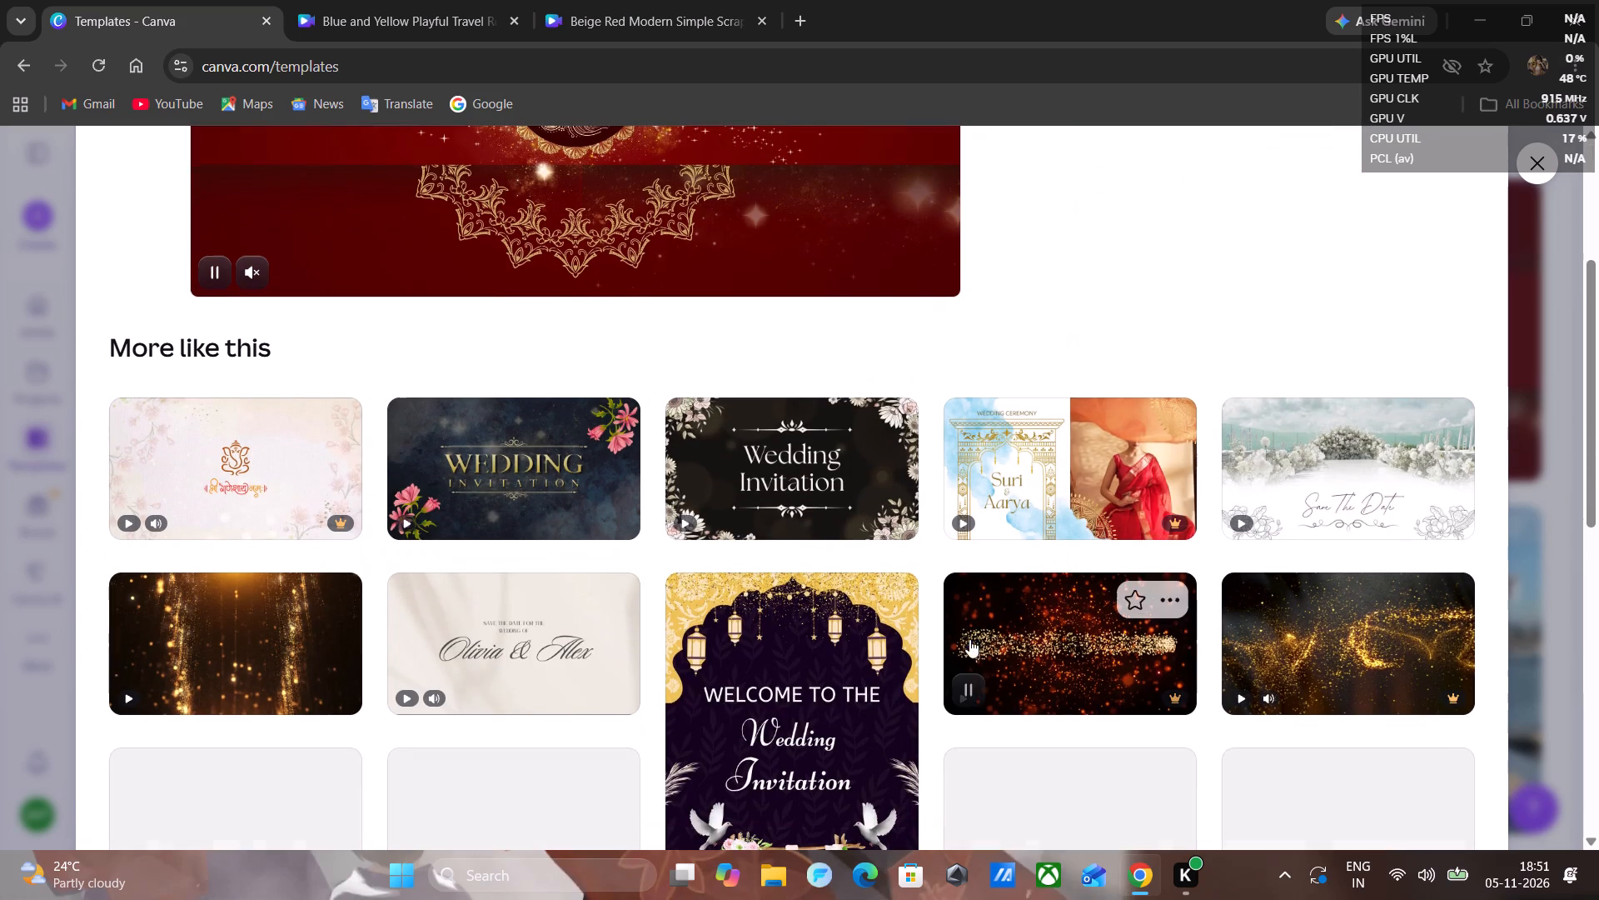
pyautogui.scroll(-1, 983, 588)
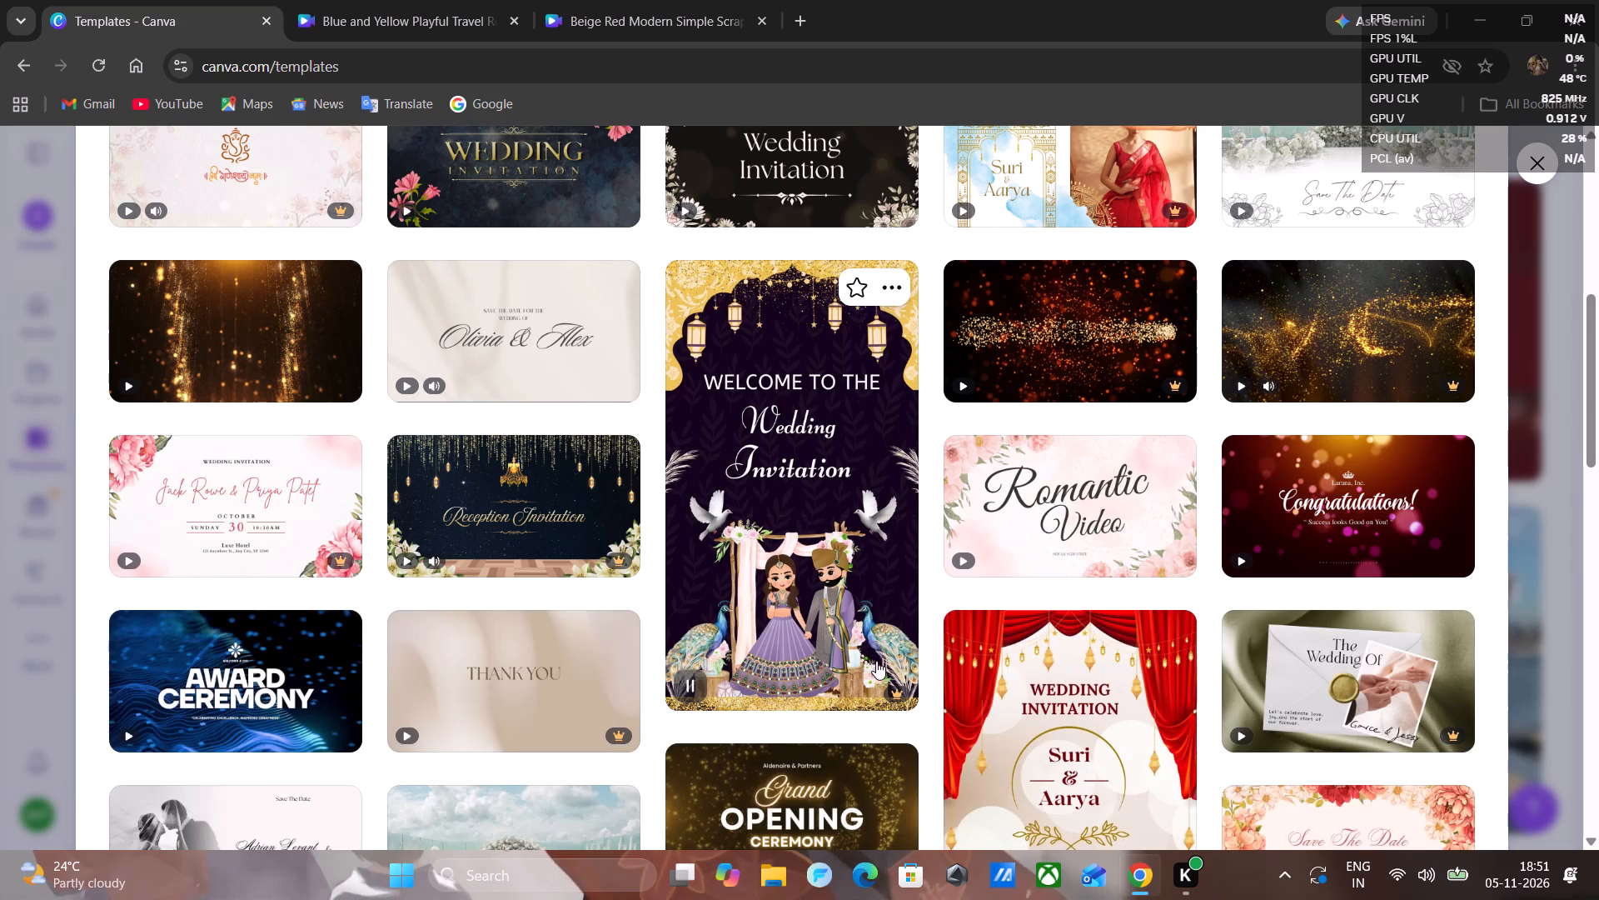
pyautogui.scroll(-1, 867, 683)
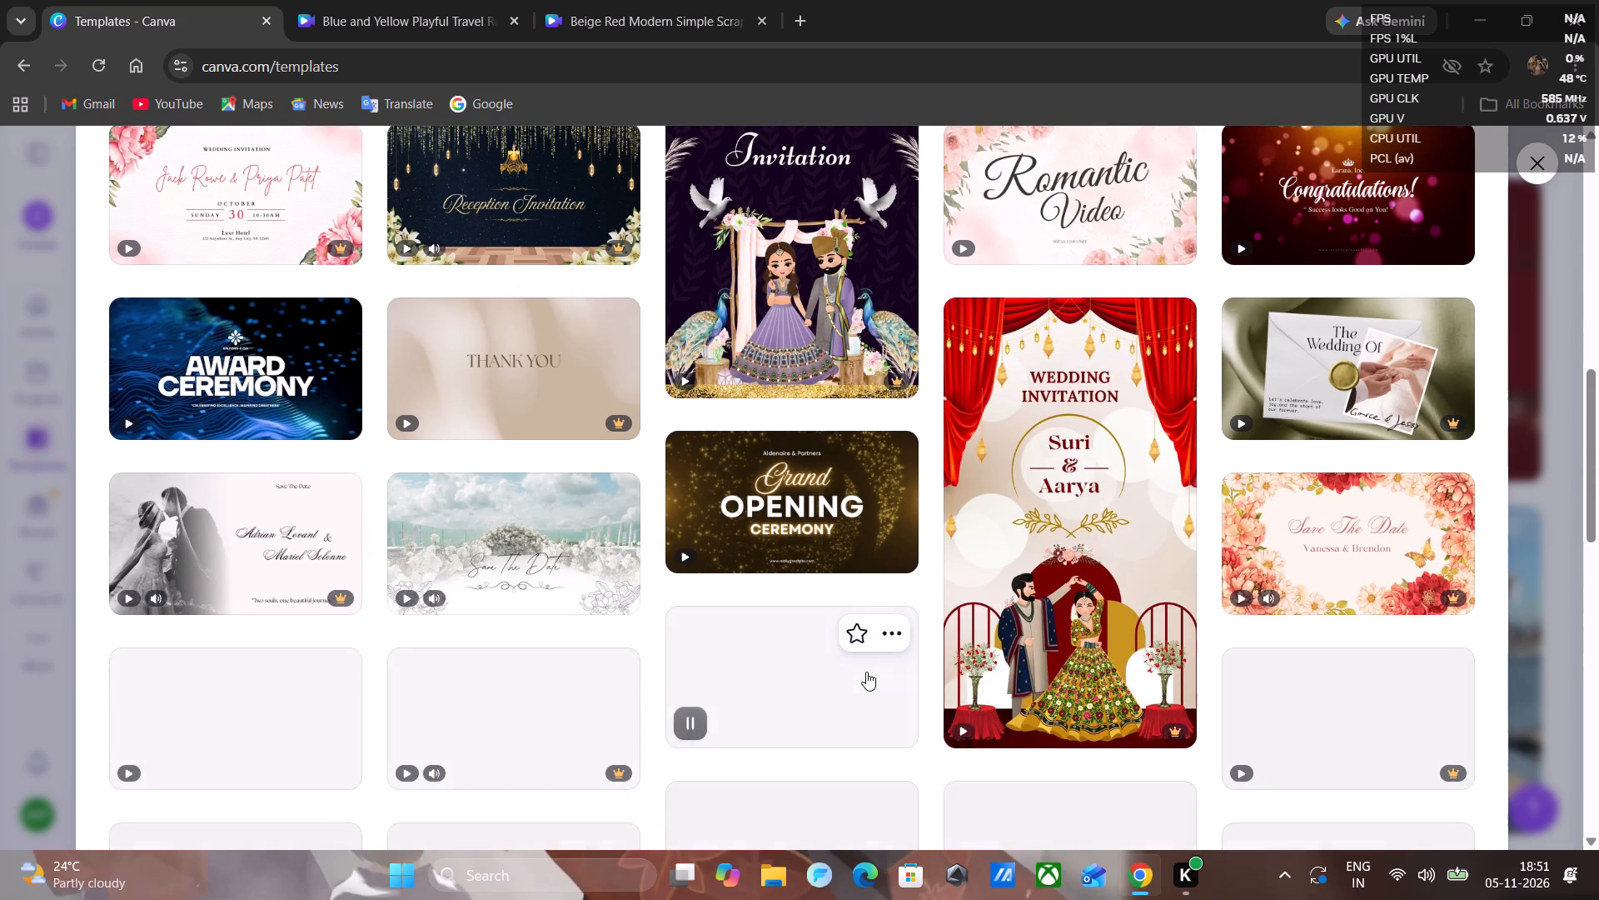
pyautogui.scroll(4, 866, 676)
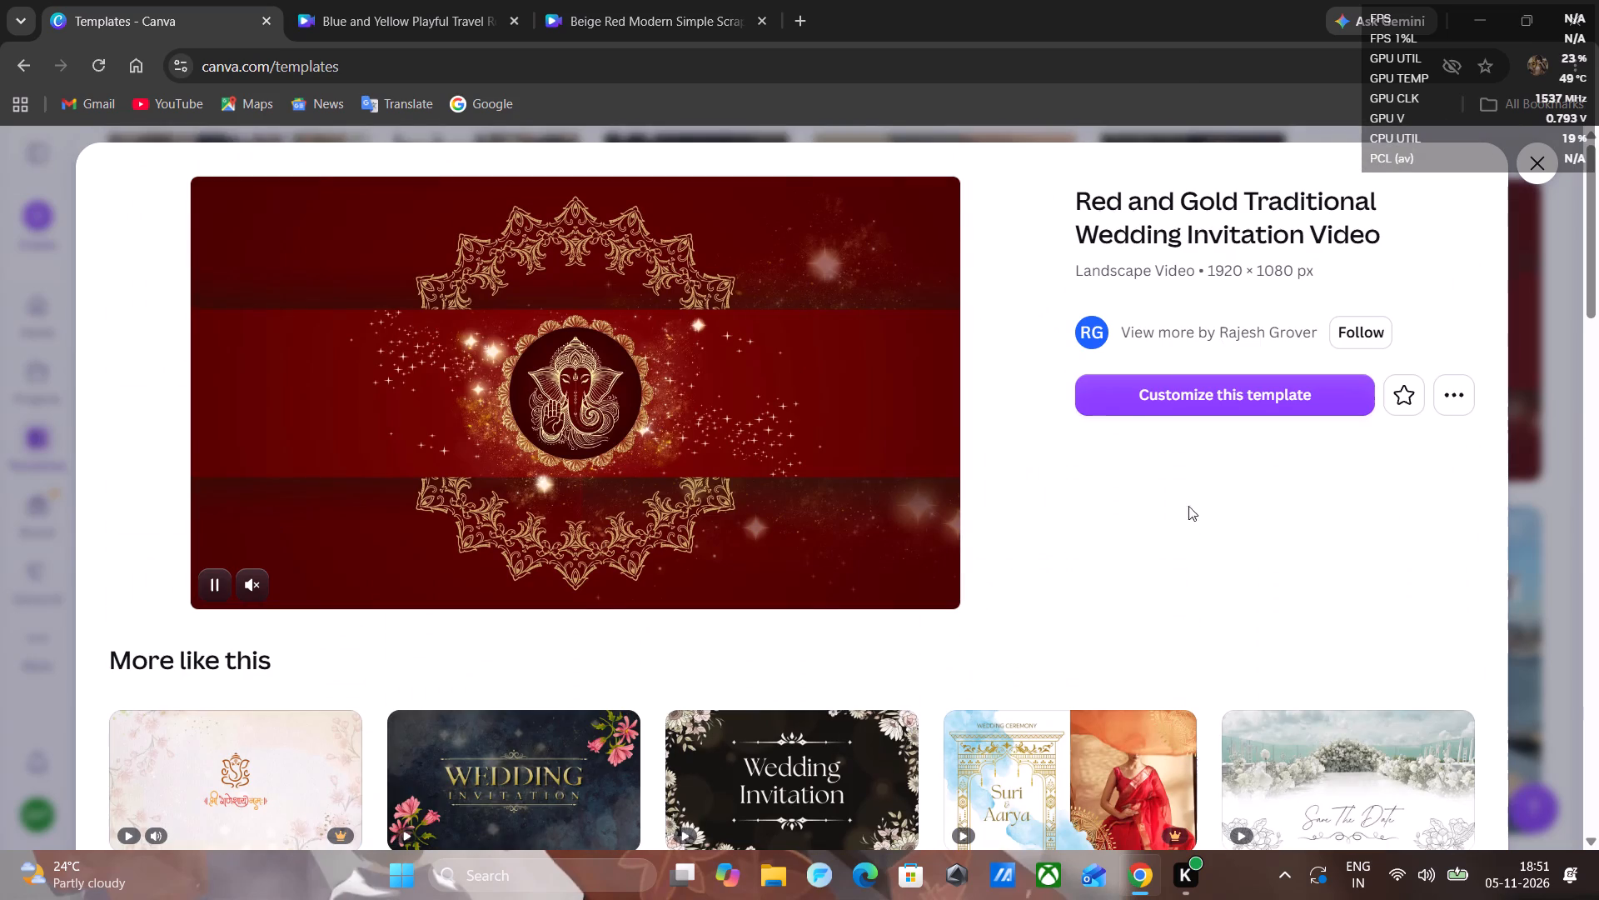
pyautogui.click(1147, 402)
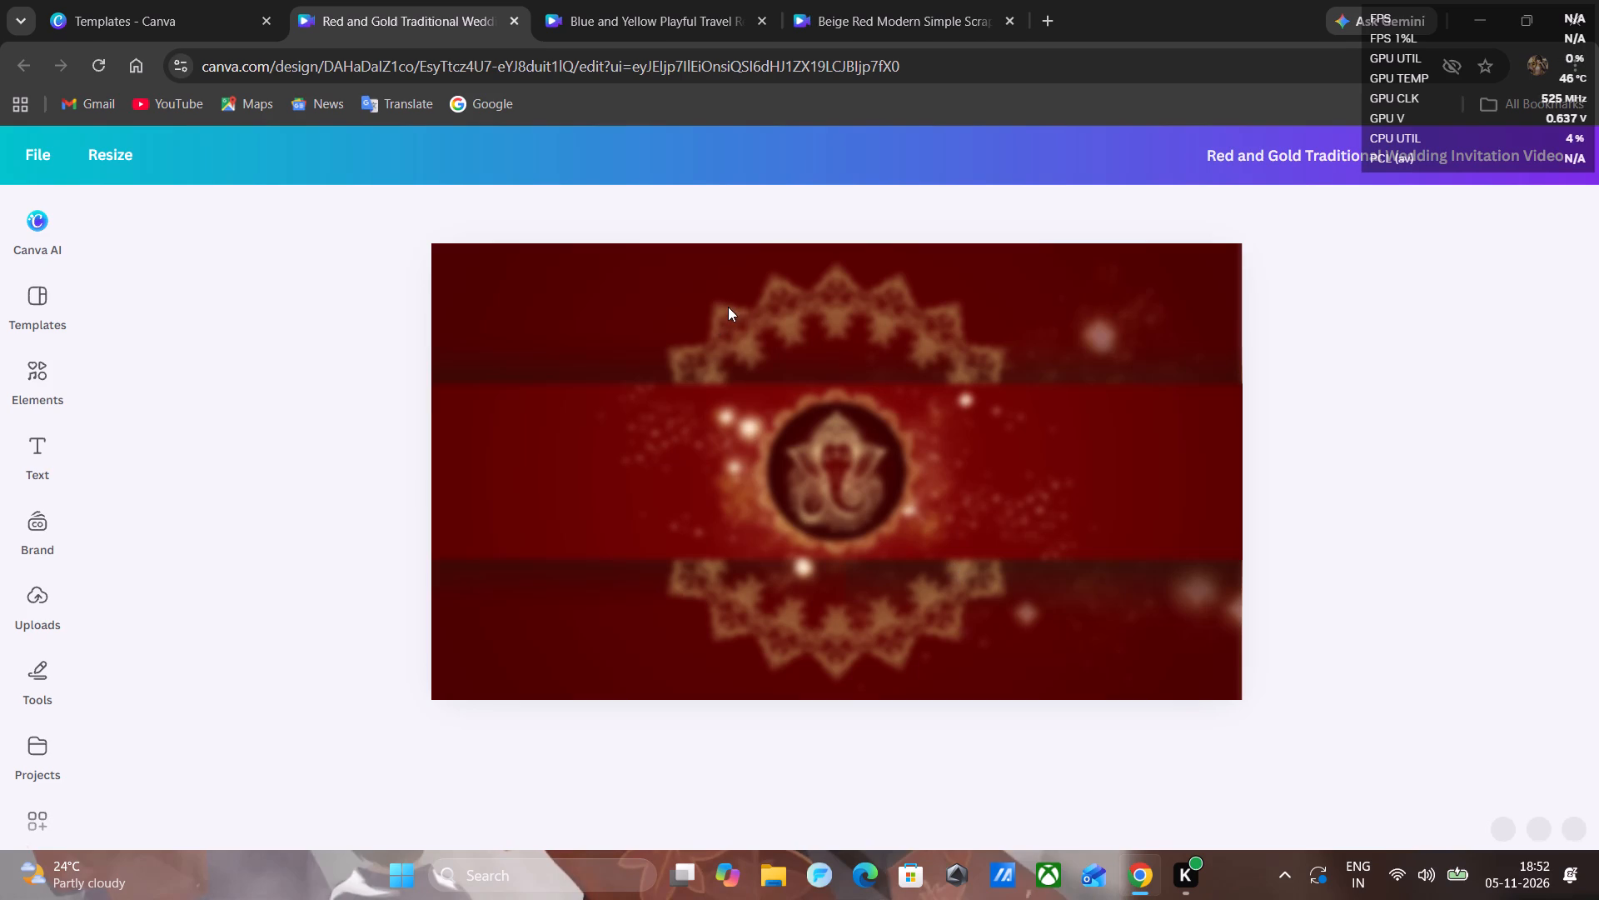
pyautogui.scroll(-2, 764, 346)
pyautogui.scroll(-1, 770, 415)
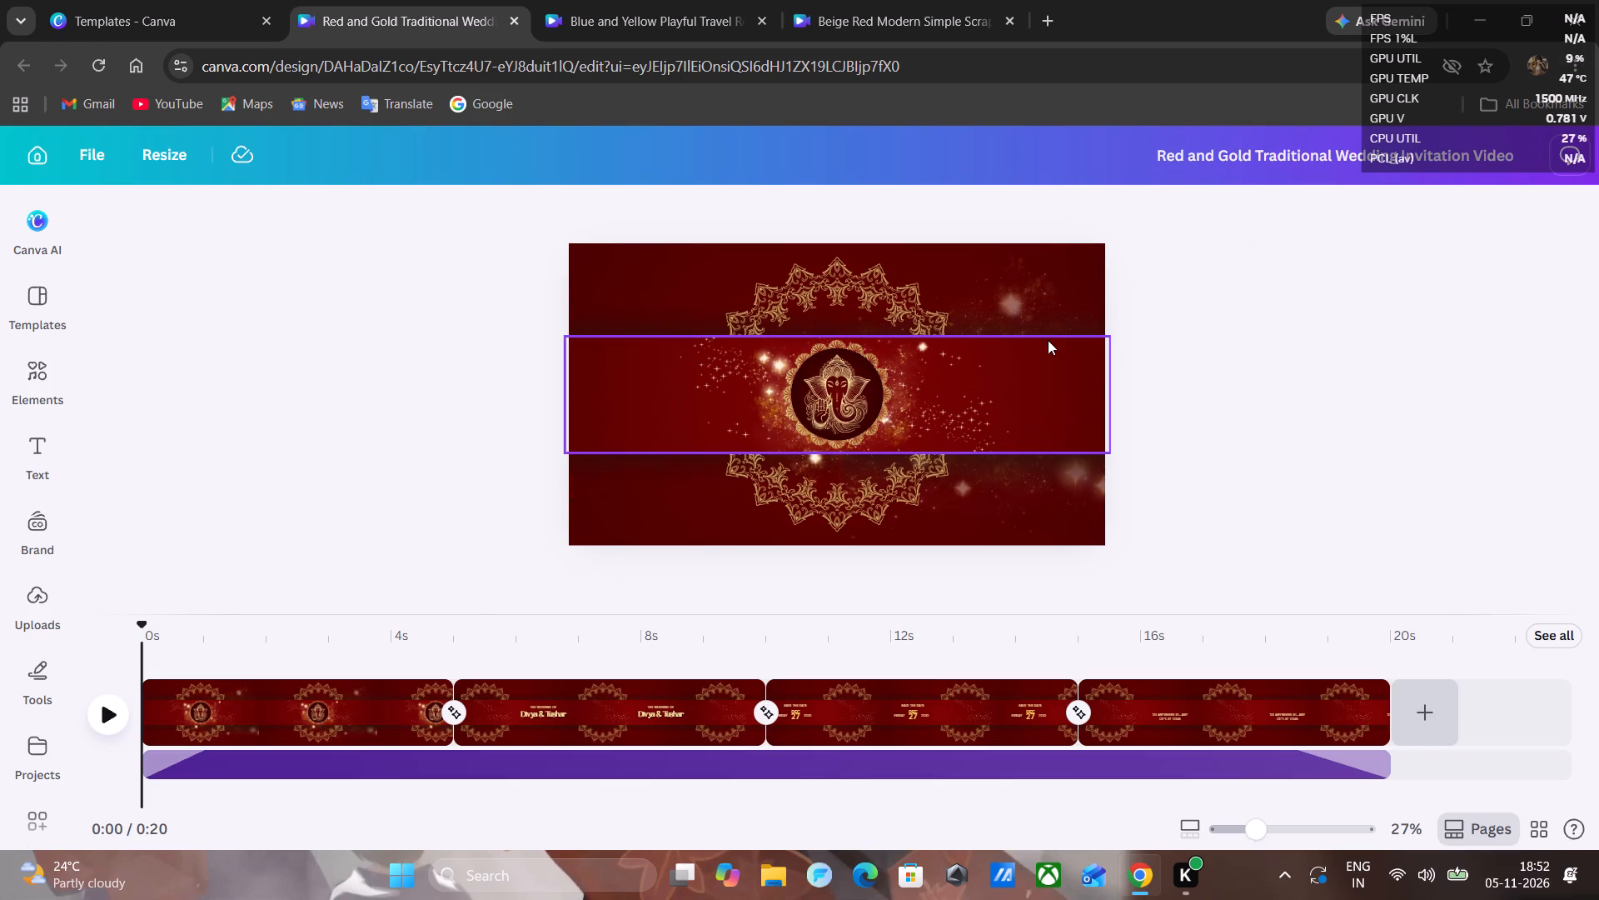
# Play the wedding invitation video at a larger canvas zoom and stop it on the scene with the couple's names.
pyautogui.click(101, 712)
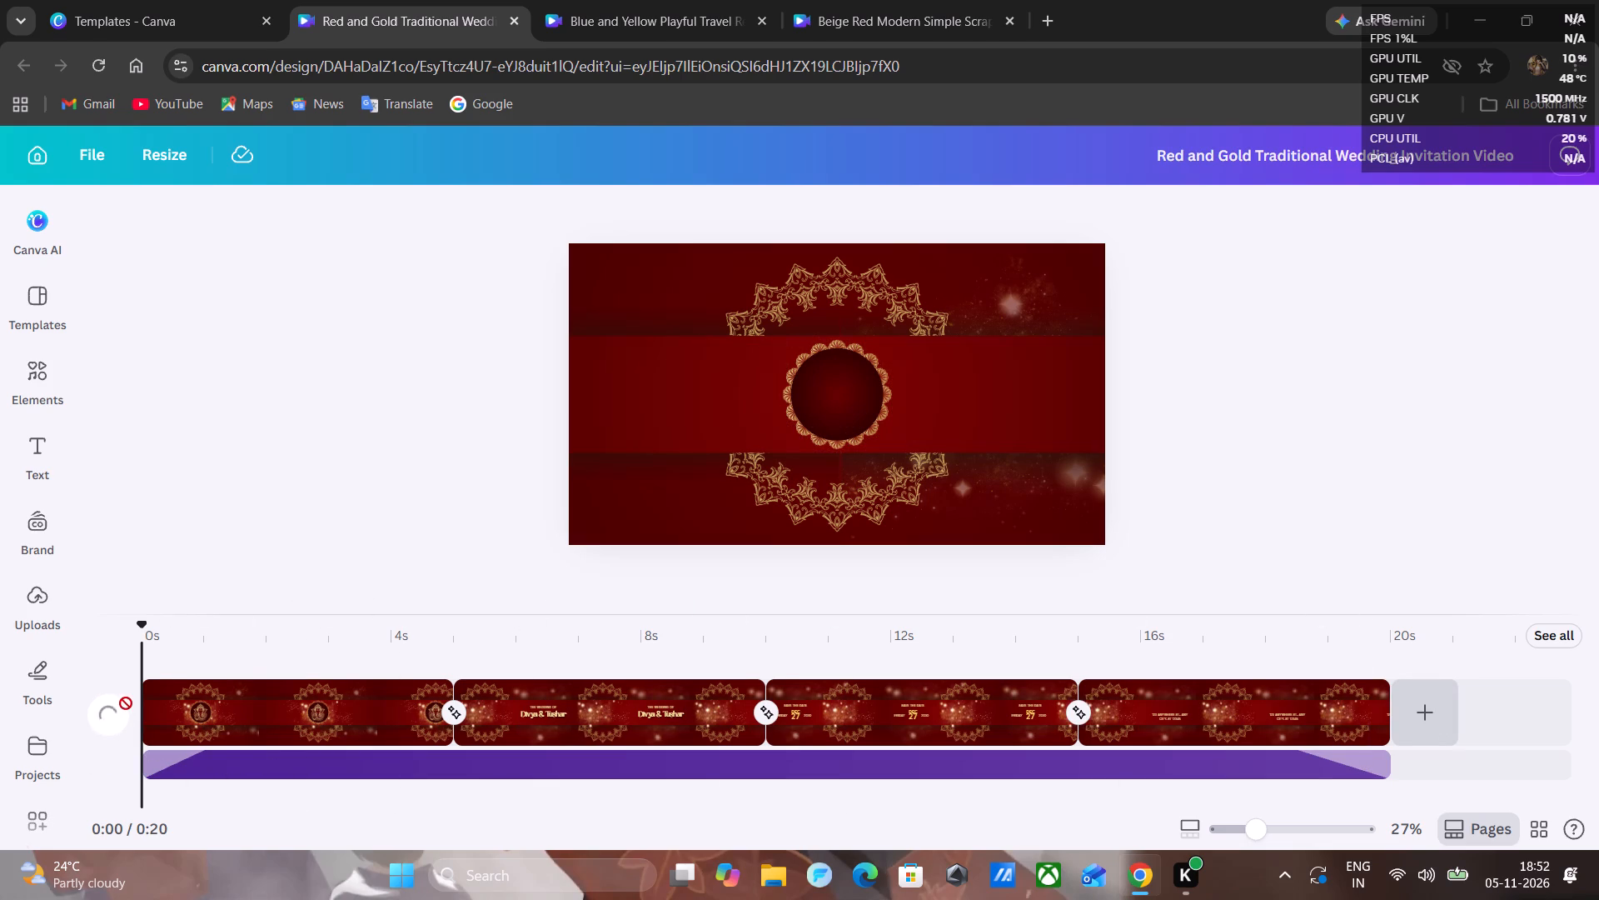
pyautogui.click(1262, 834)
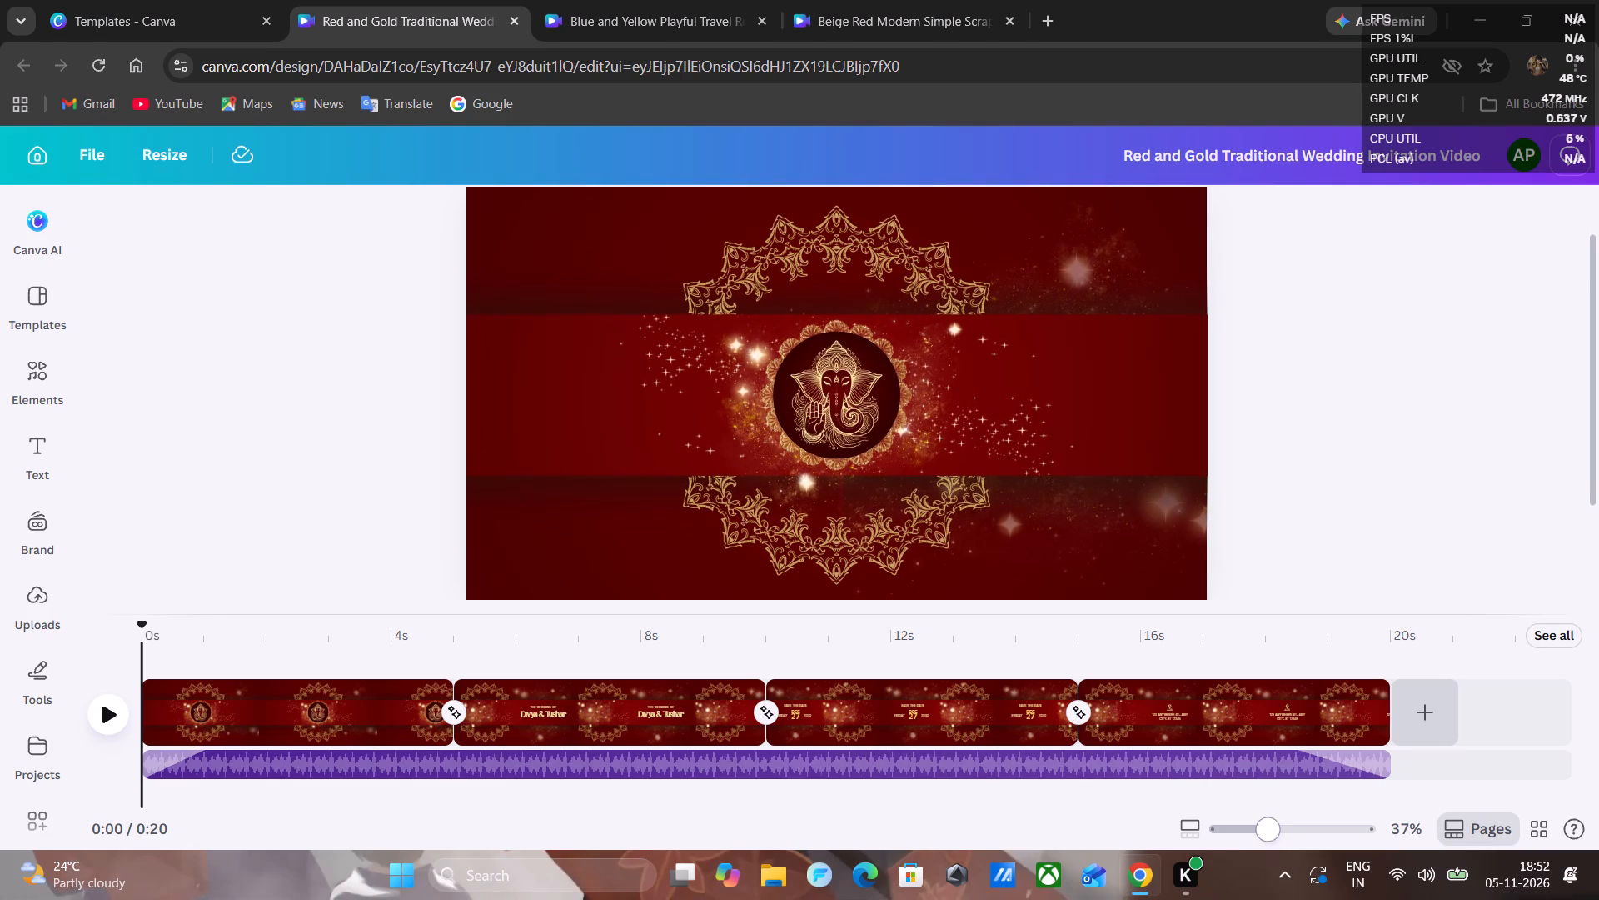
pyautogui.click(109, 716)
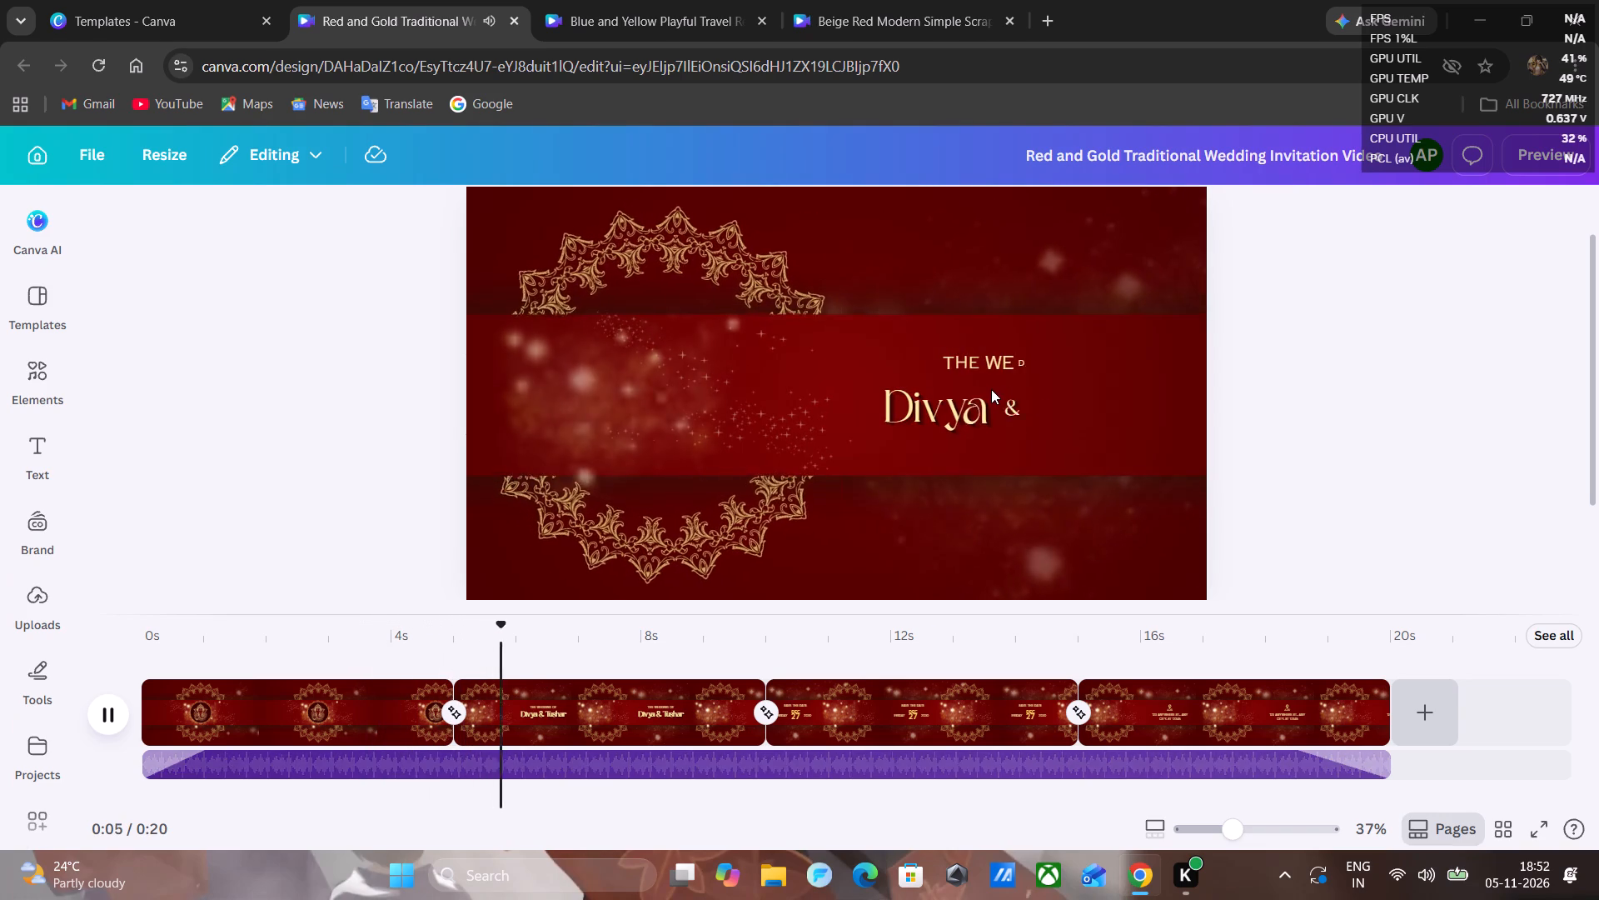
pyautogui.click(991, 388)
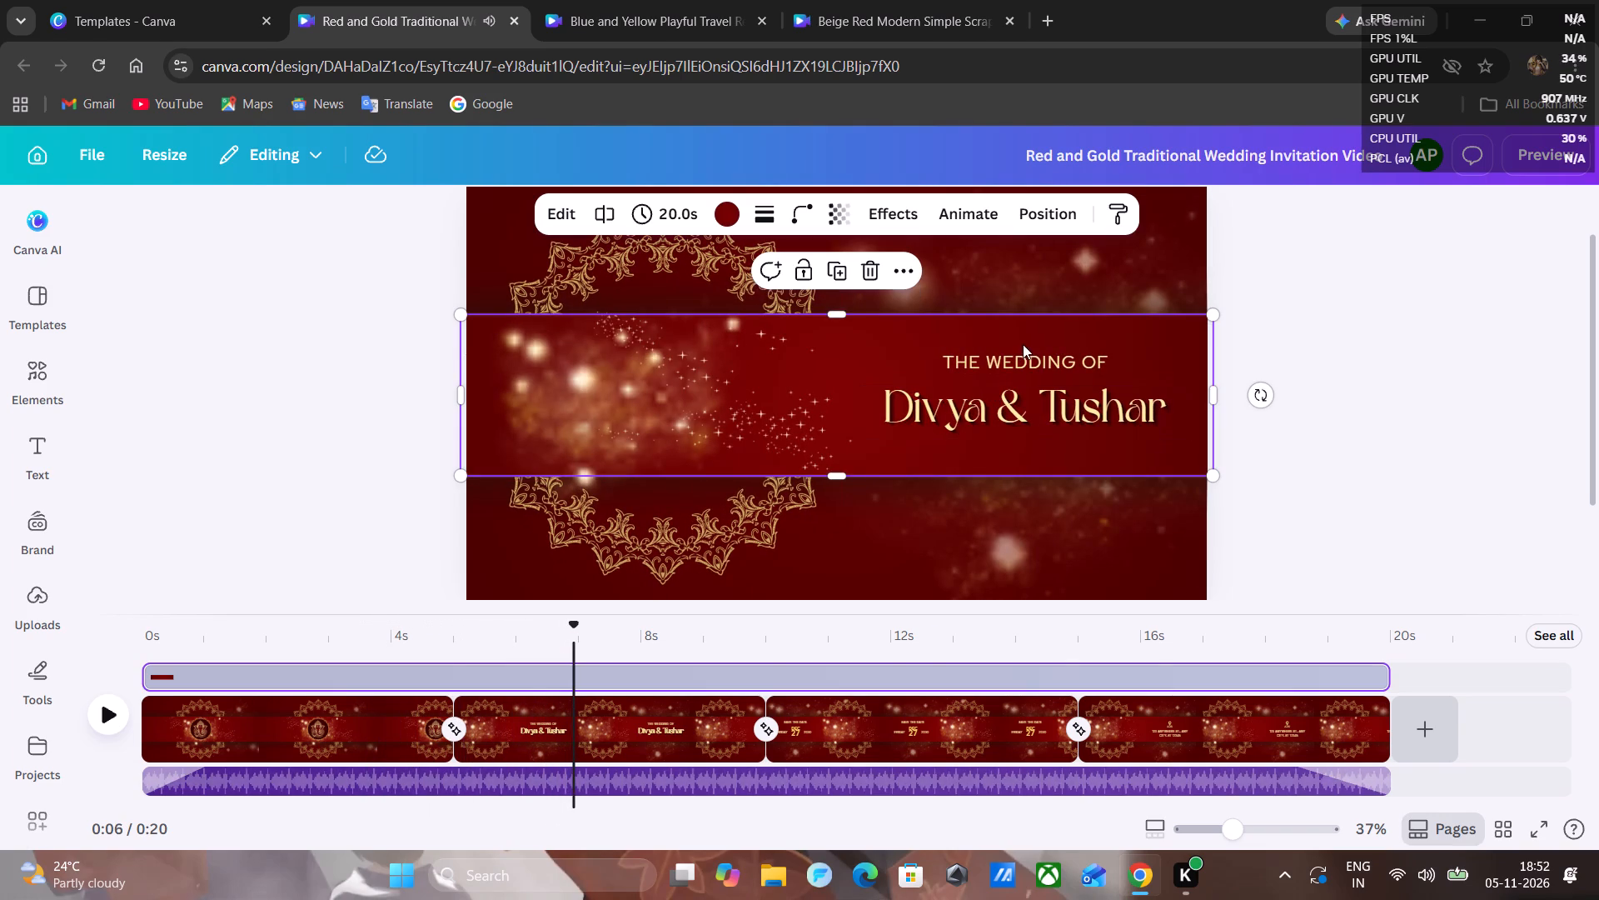
# Replace the "The wedding of" line above the couple's names with "the festival of happiness".
pyautogui.click(1003, 357)
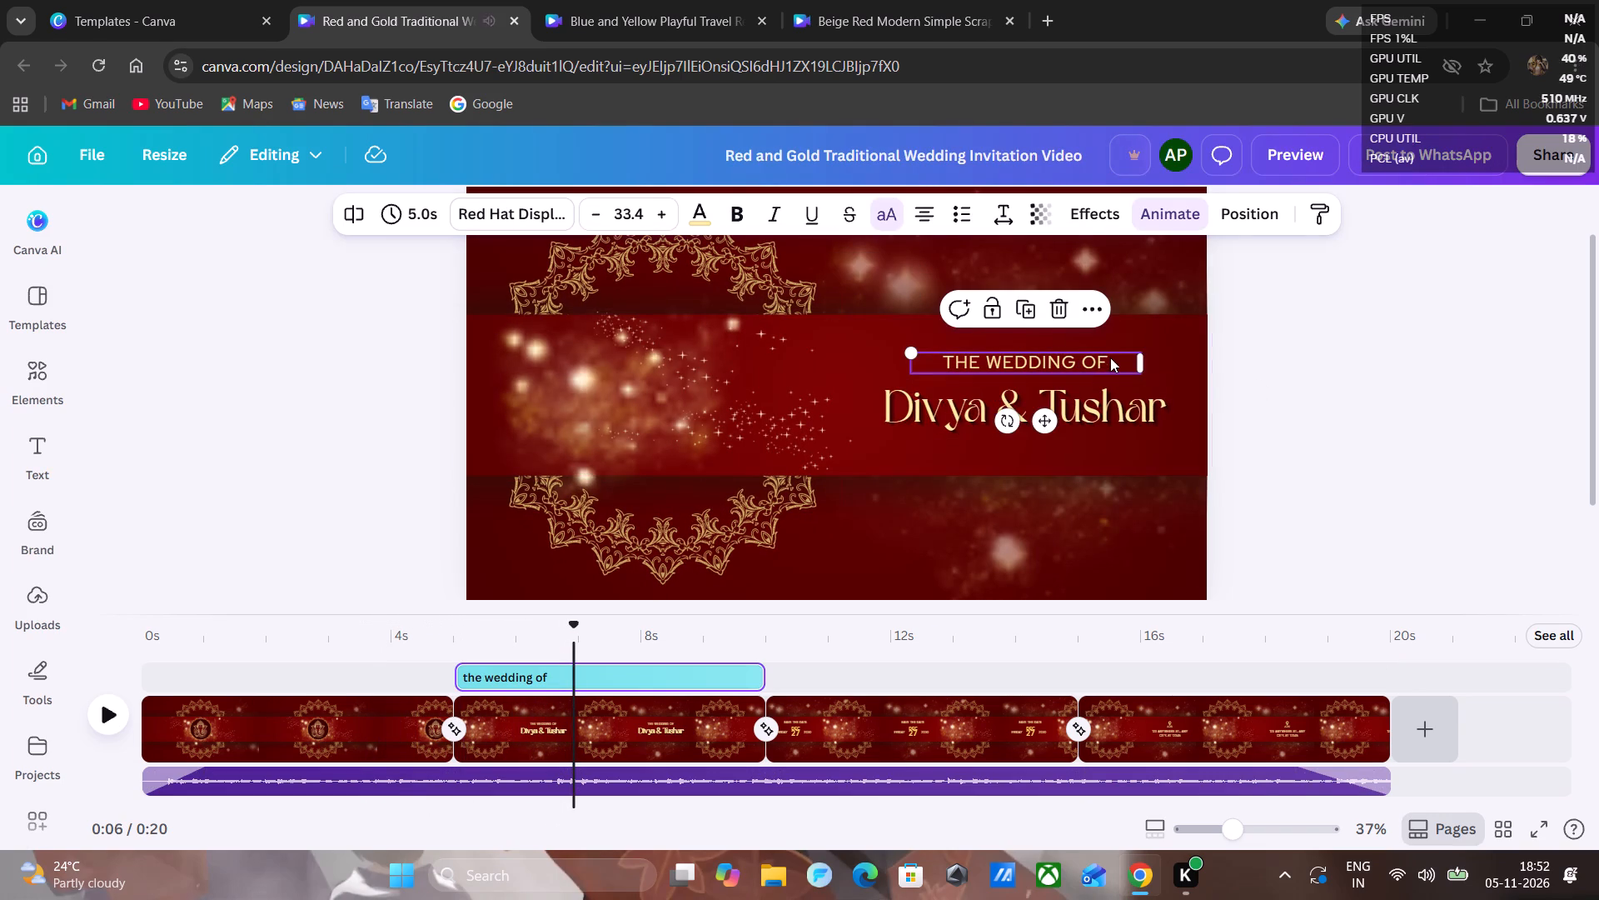
pyautogui.click(1110, 357)
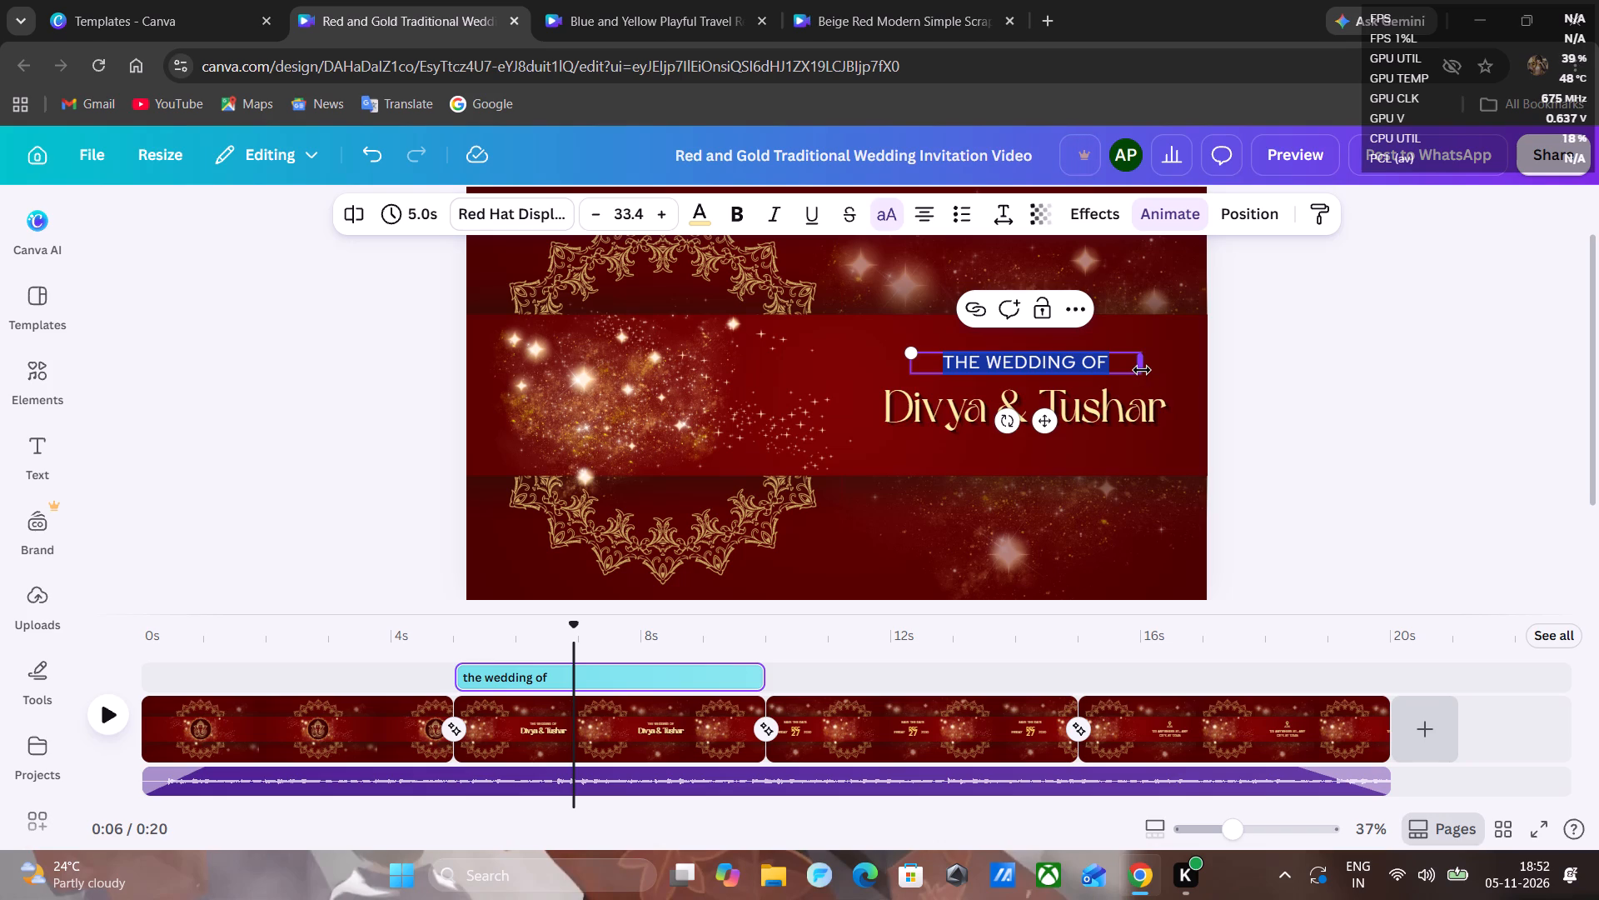
pyautogui.press('BackSpace')
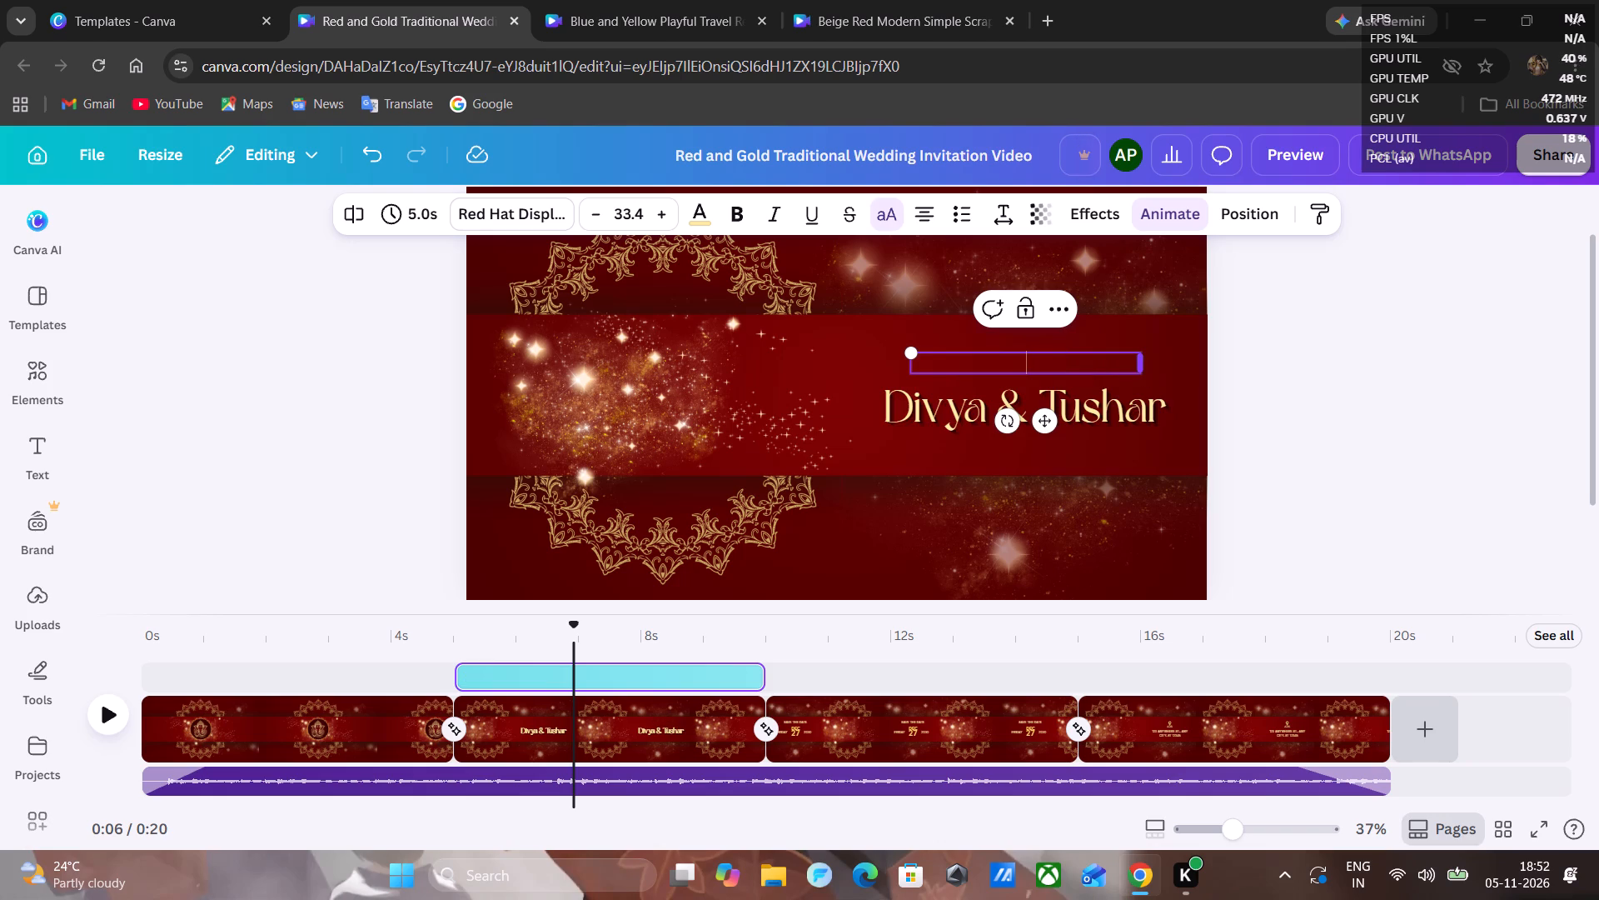
pyautogui.write('the')
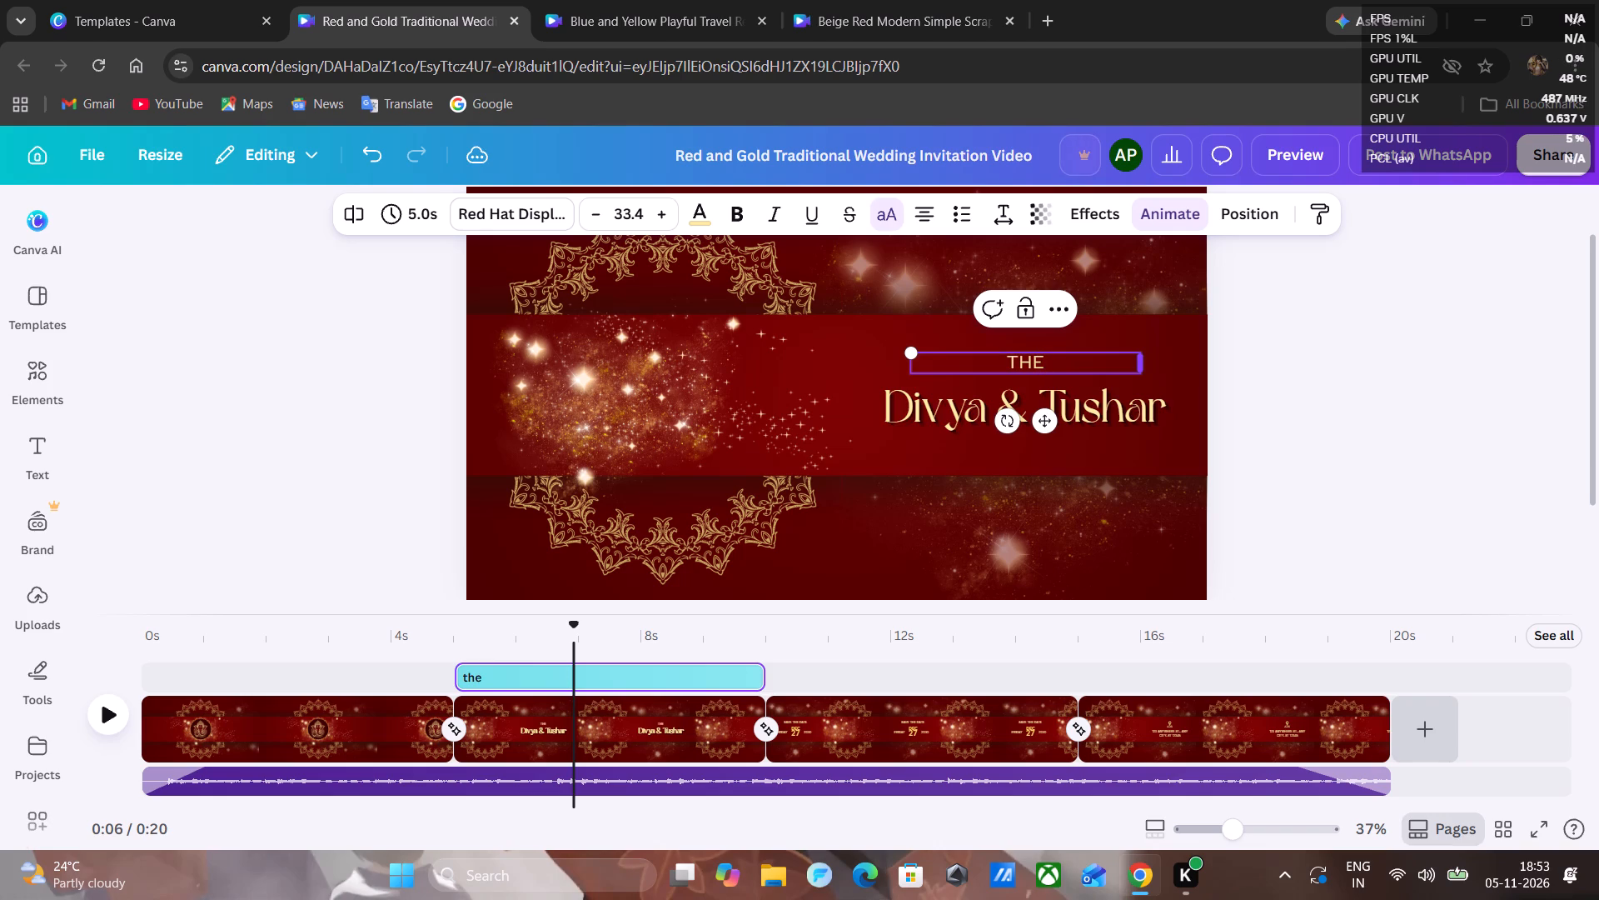
pyautogui.press('space')
pyautogui.write('fe')
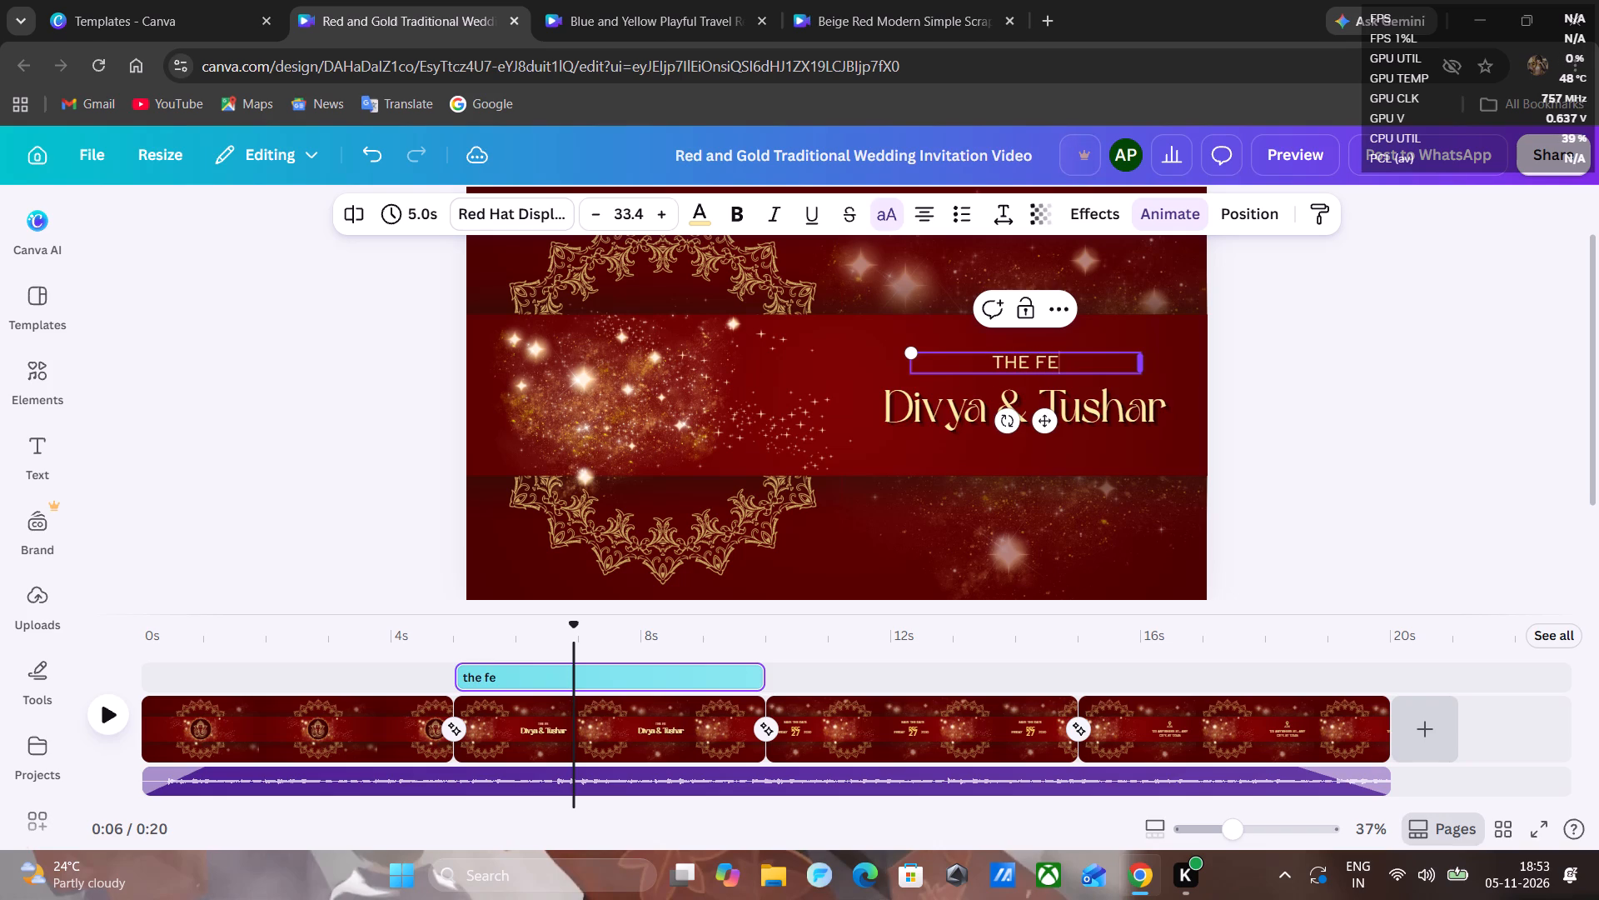
pyautogui.write('stival')
pyautogui.press('space')
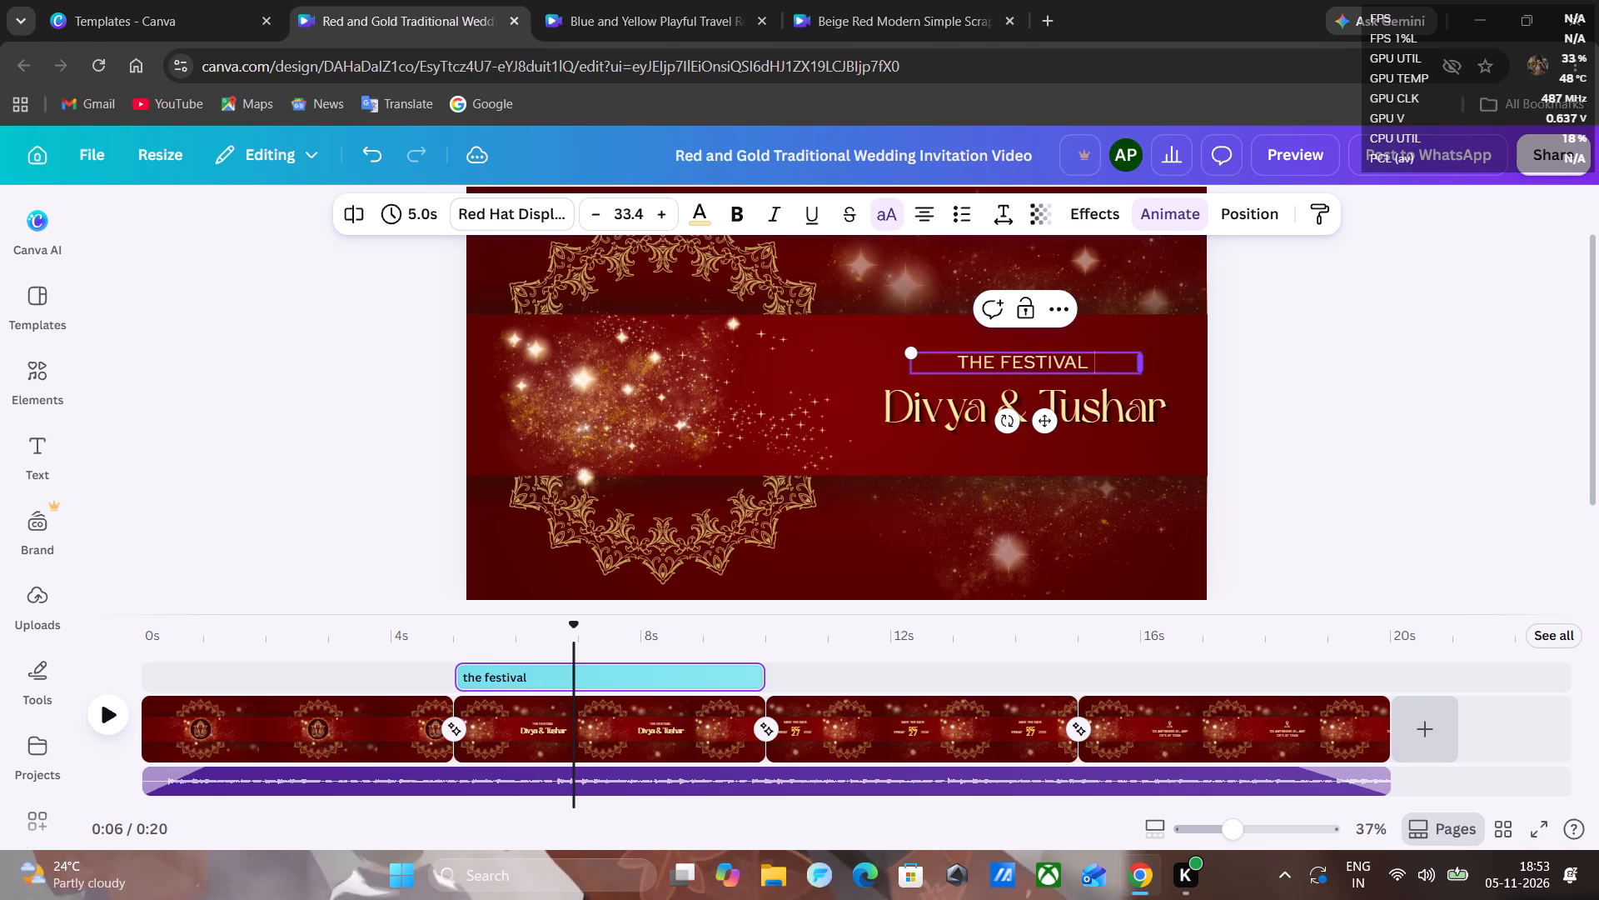
pyautogui.write('of')
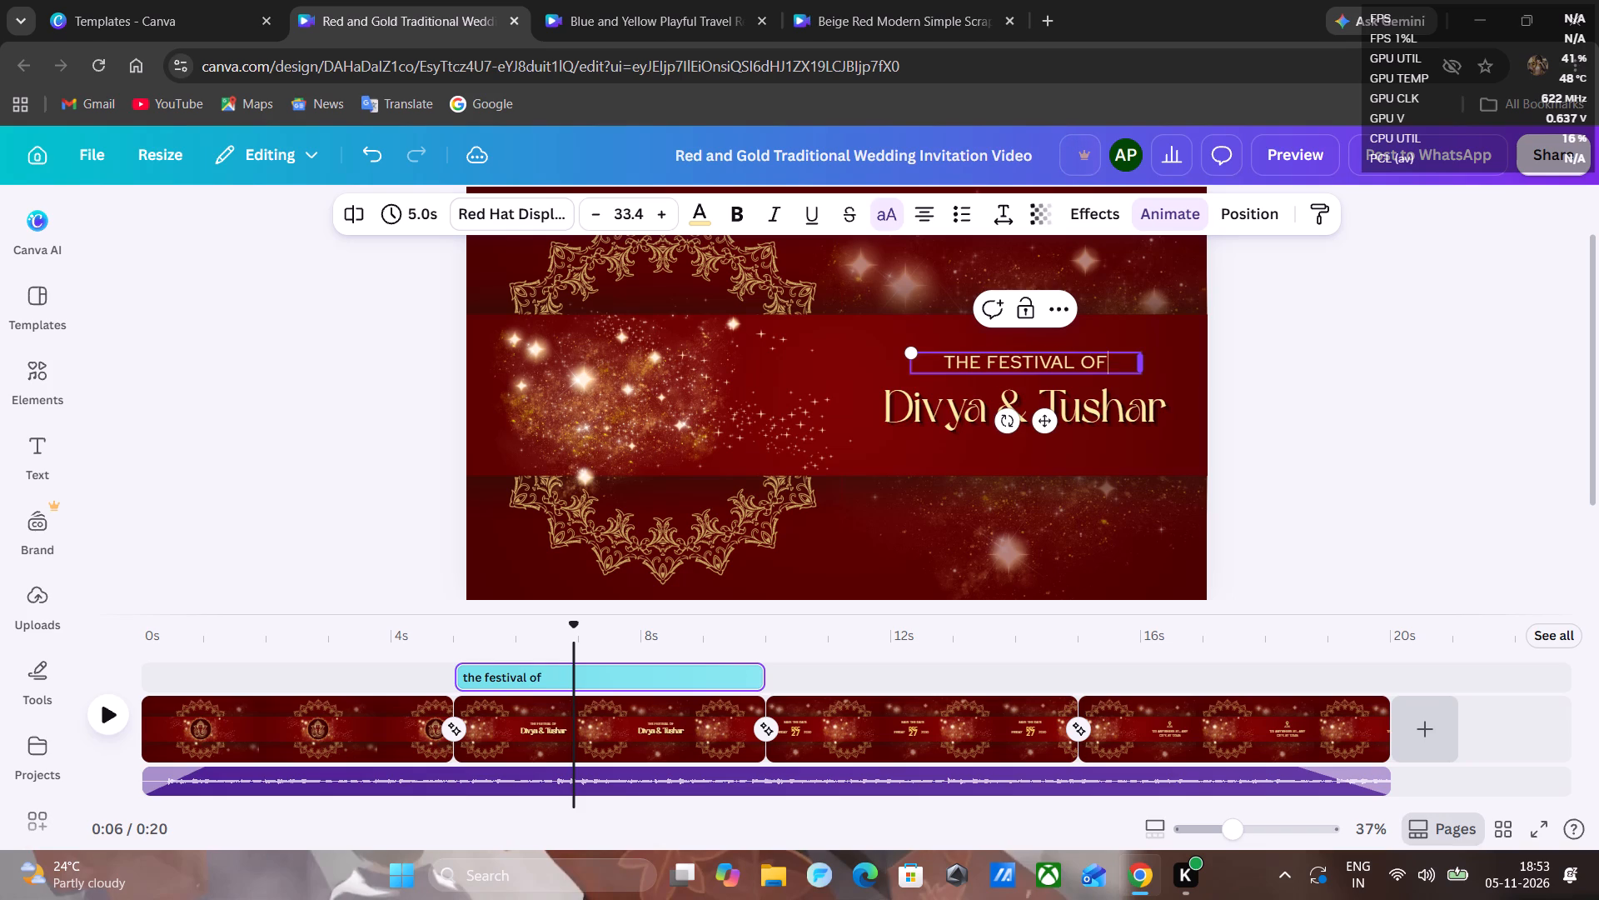
pyautogui.press('space')
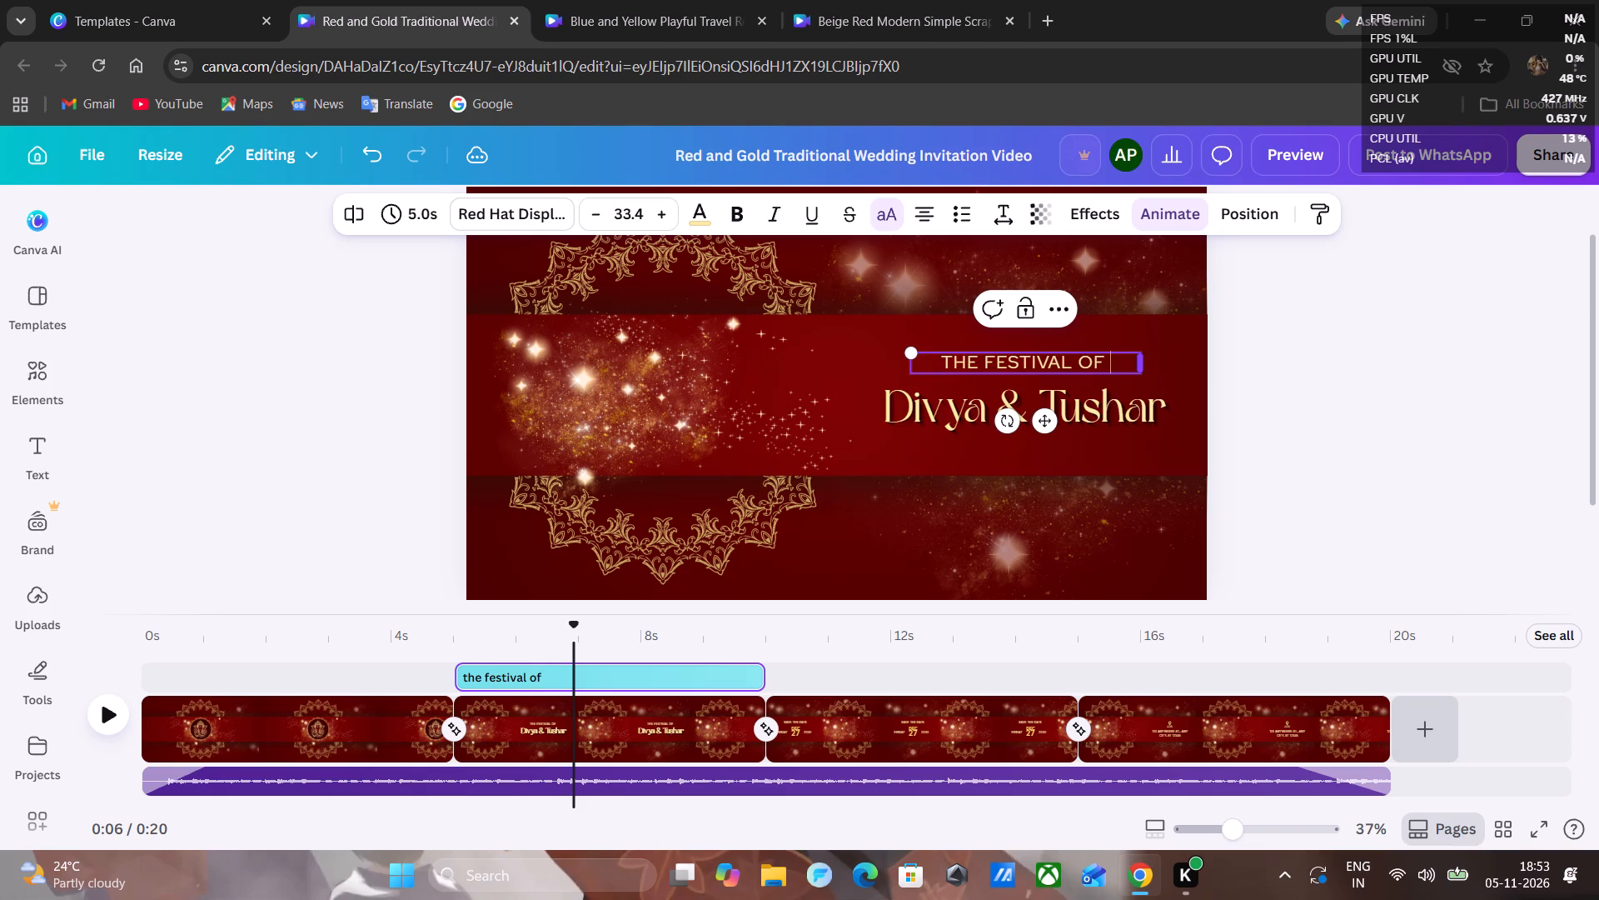
pyautogui.write('happi')
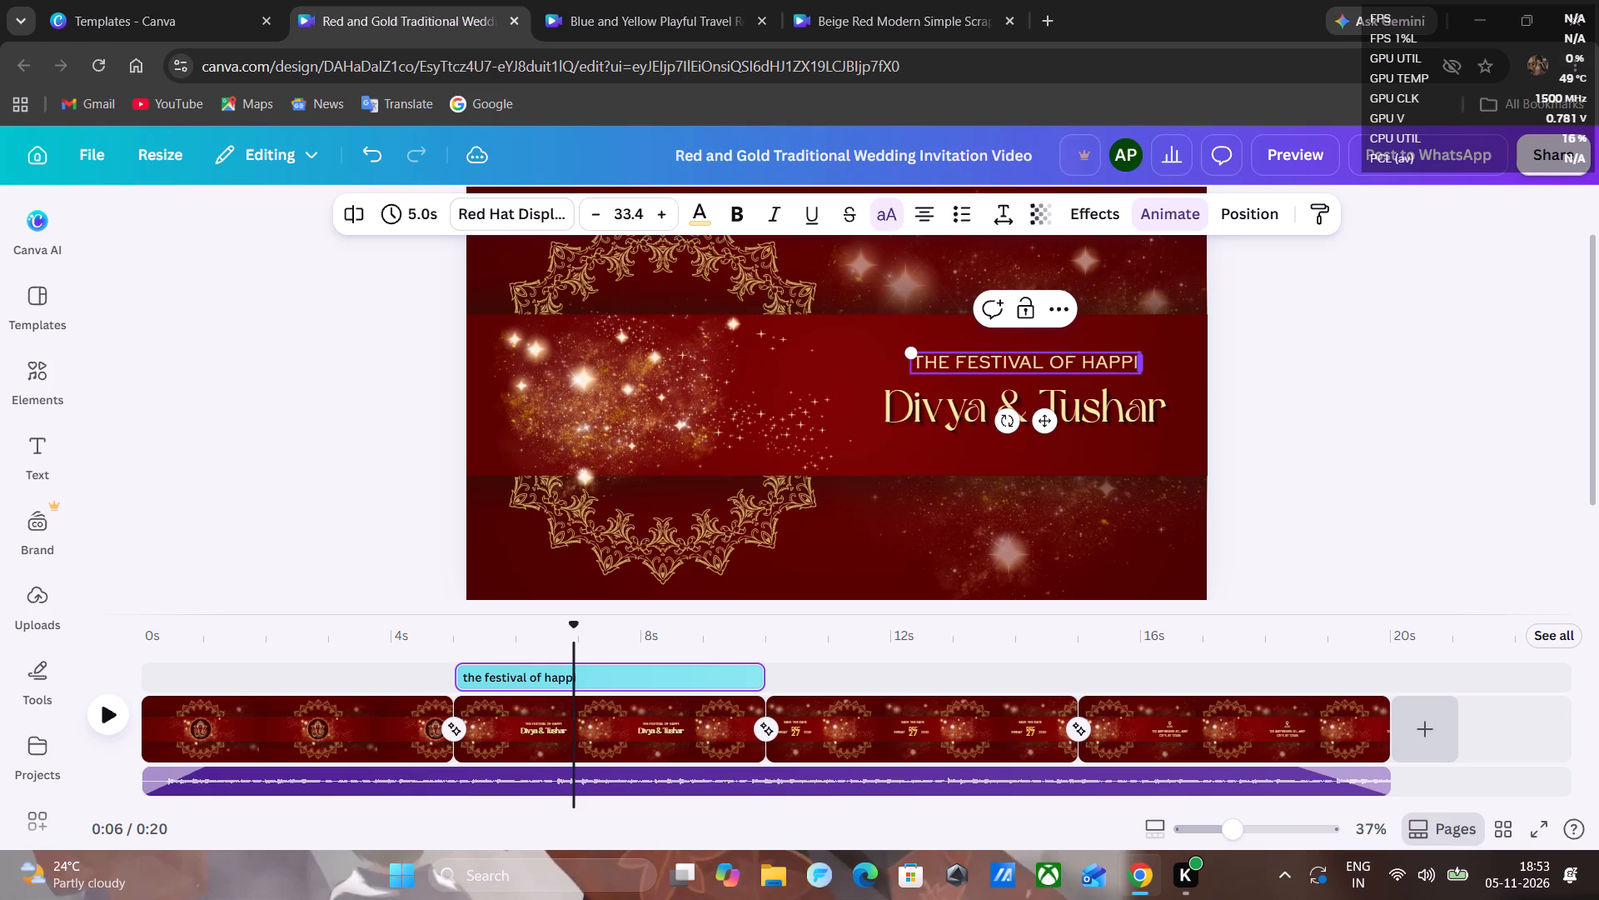
pyautogui.write('nes')
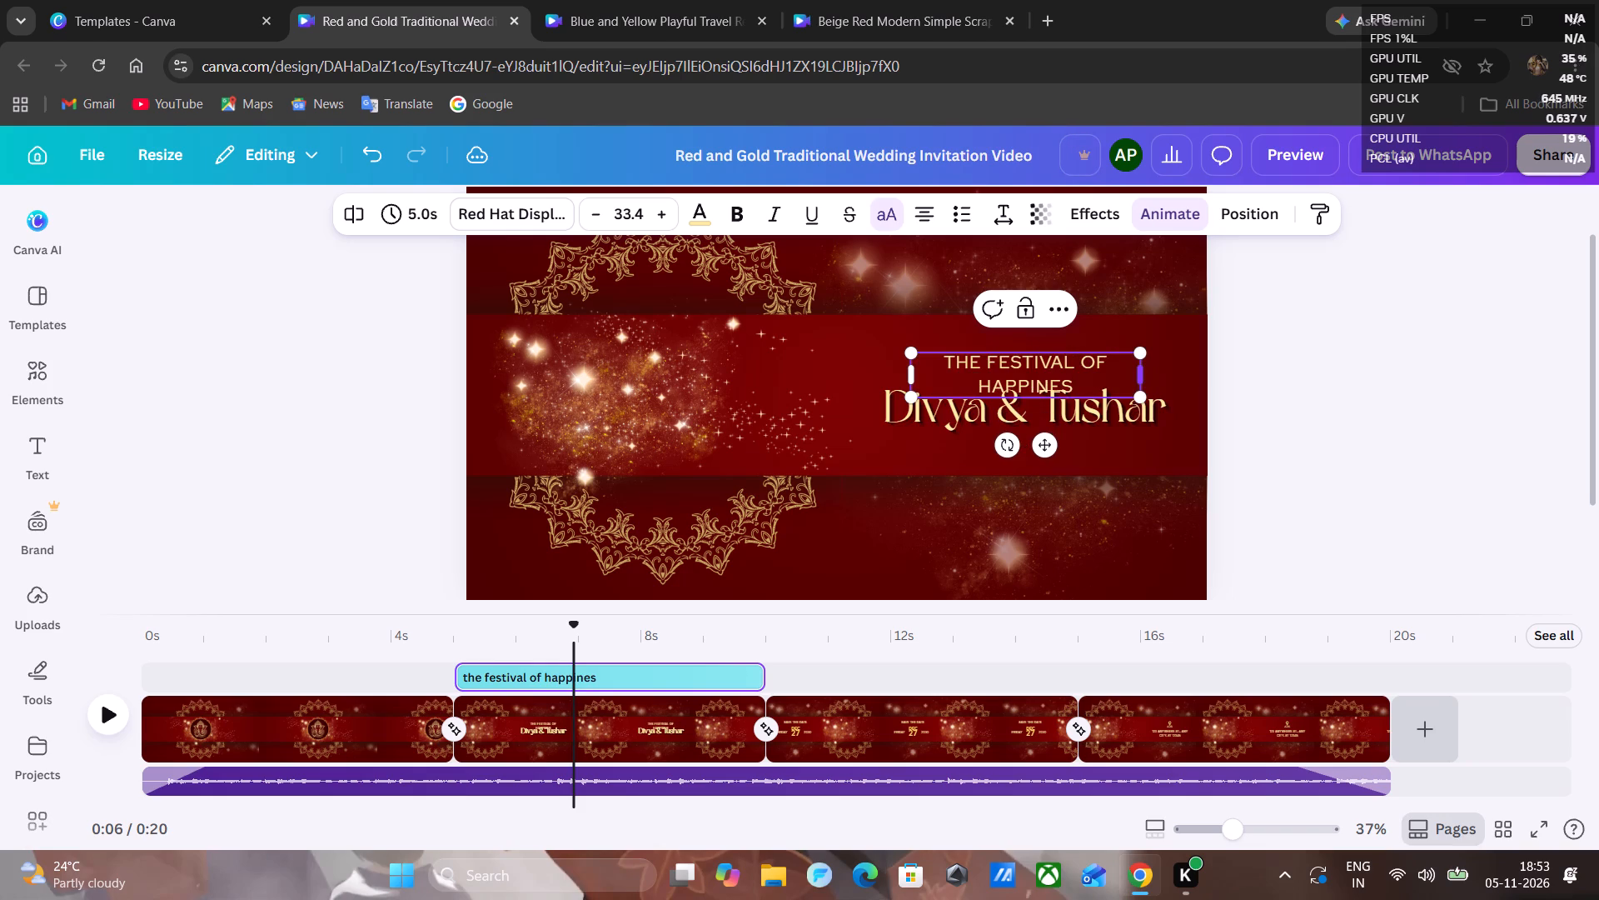
pyautogui.press('s')
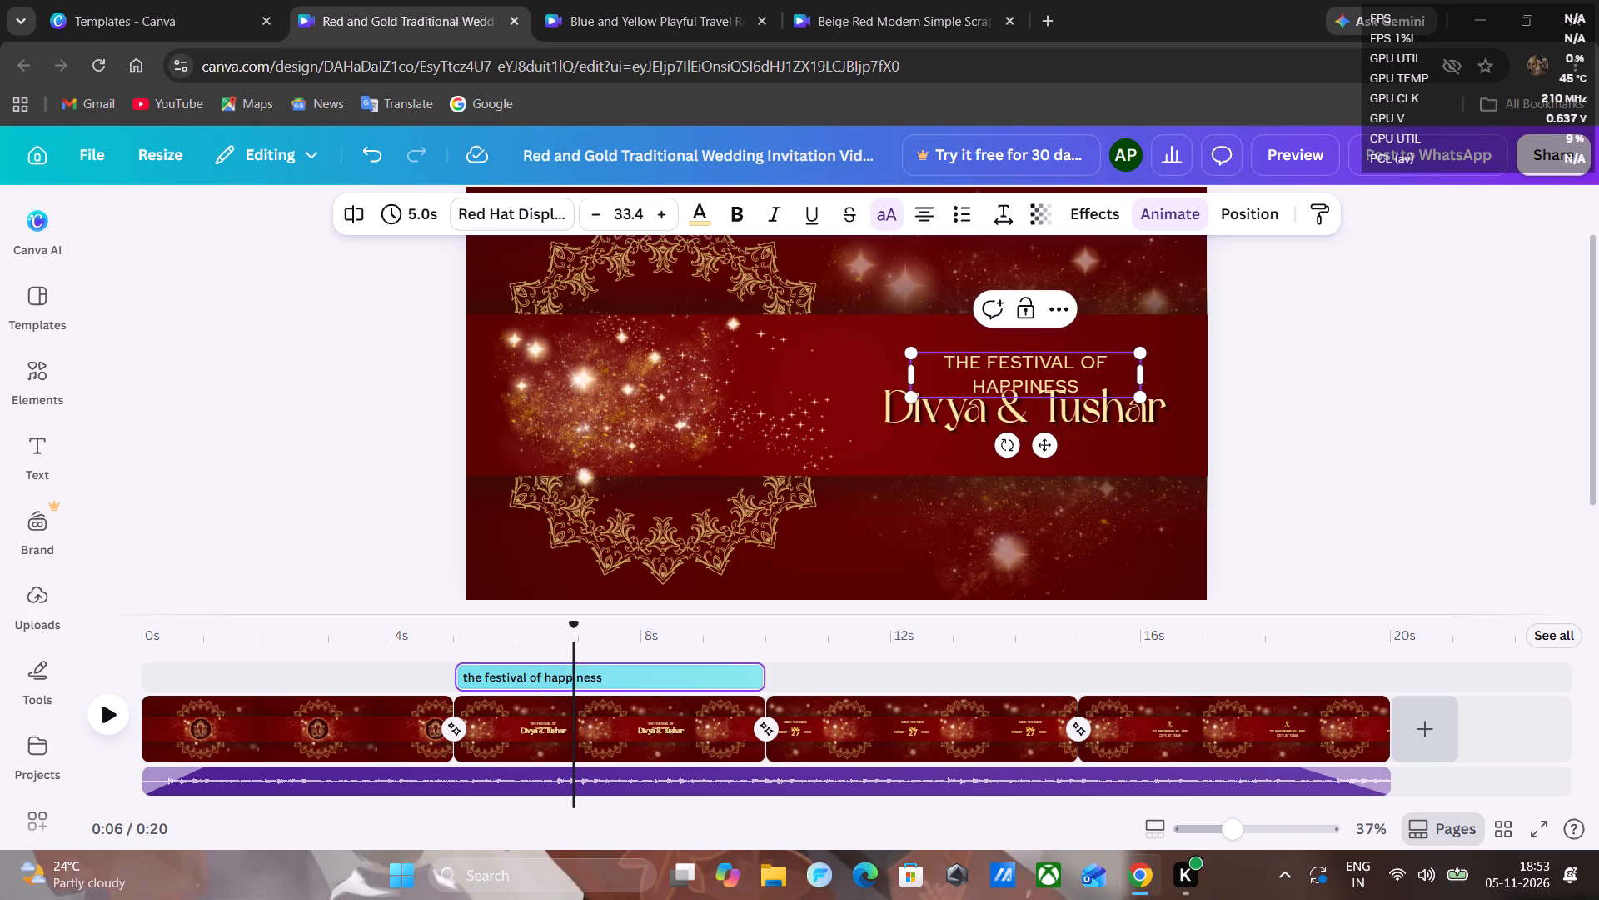
# Move the couple's names text slightly down so it sits clear below the two-line festival heading.
pyautogui.click(1169, 412)
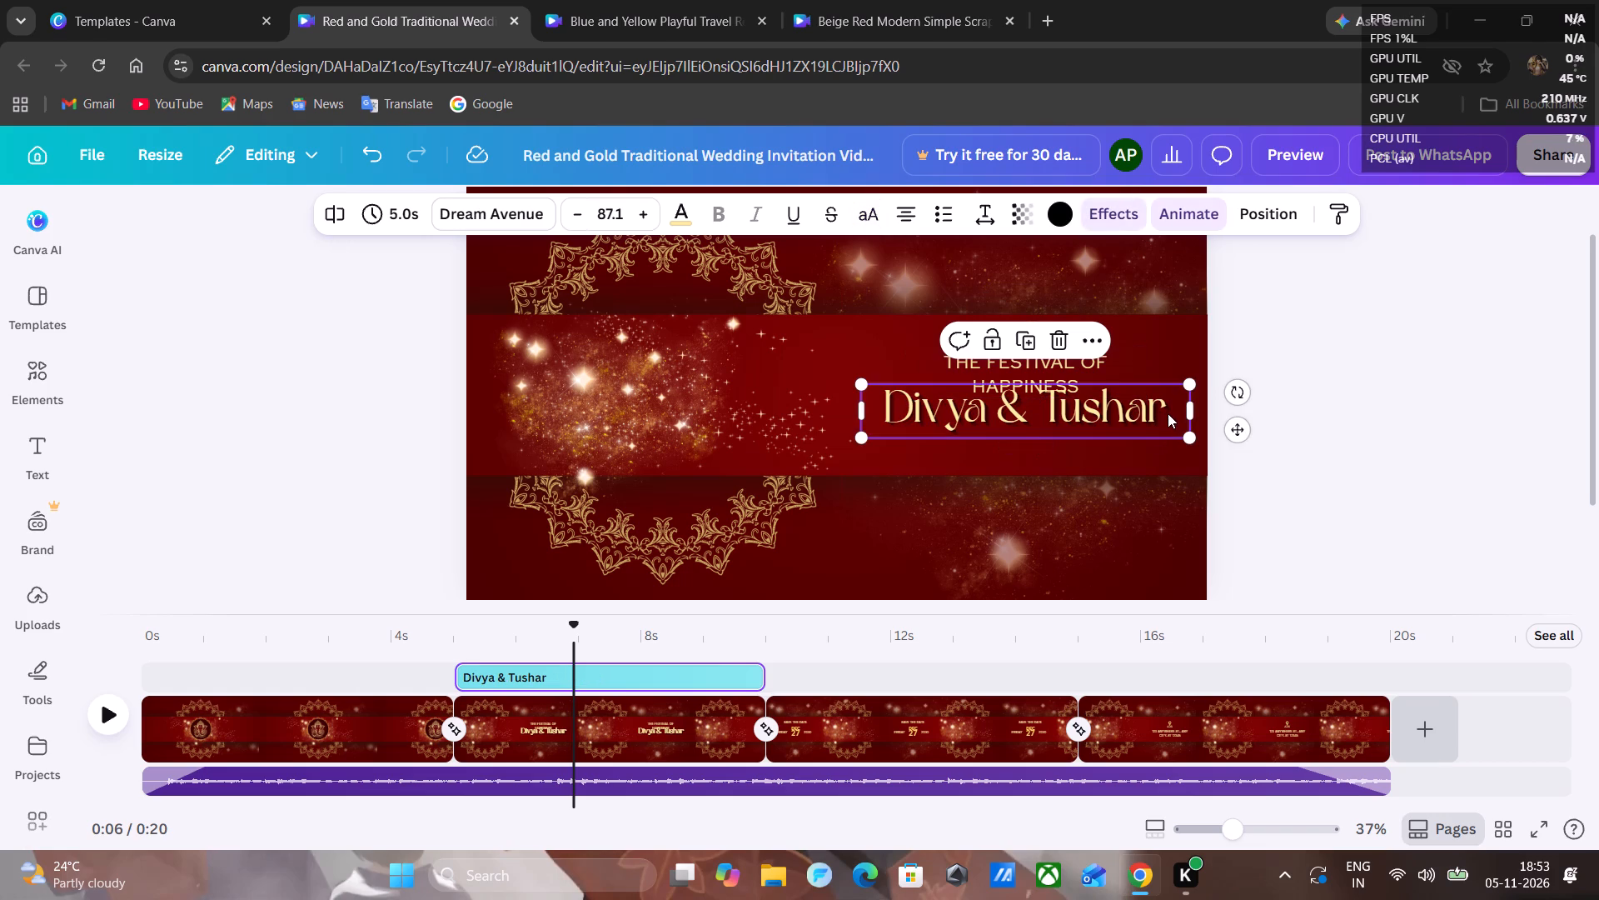
pyautogui.moveTo(1088, 409); pyautogui.dragTo(1086, 426)
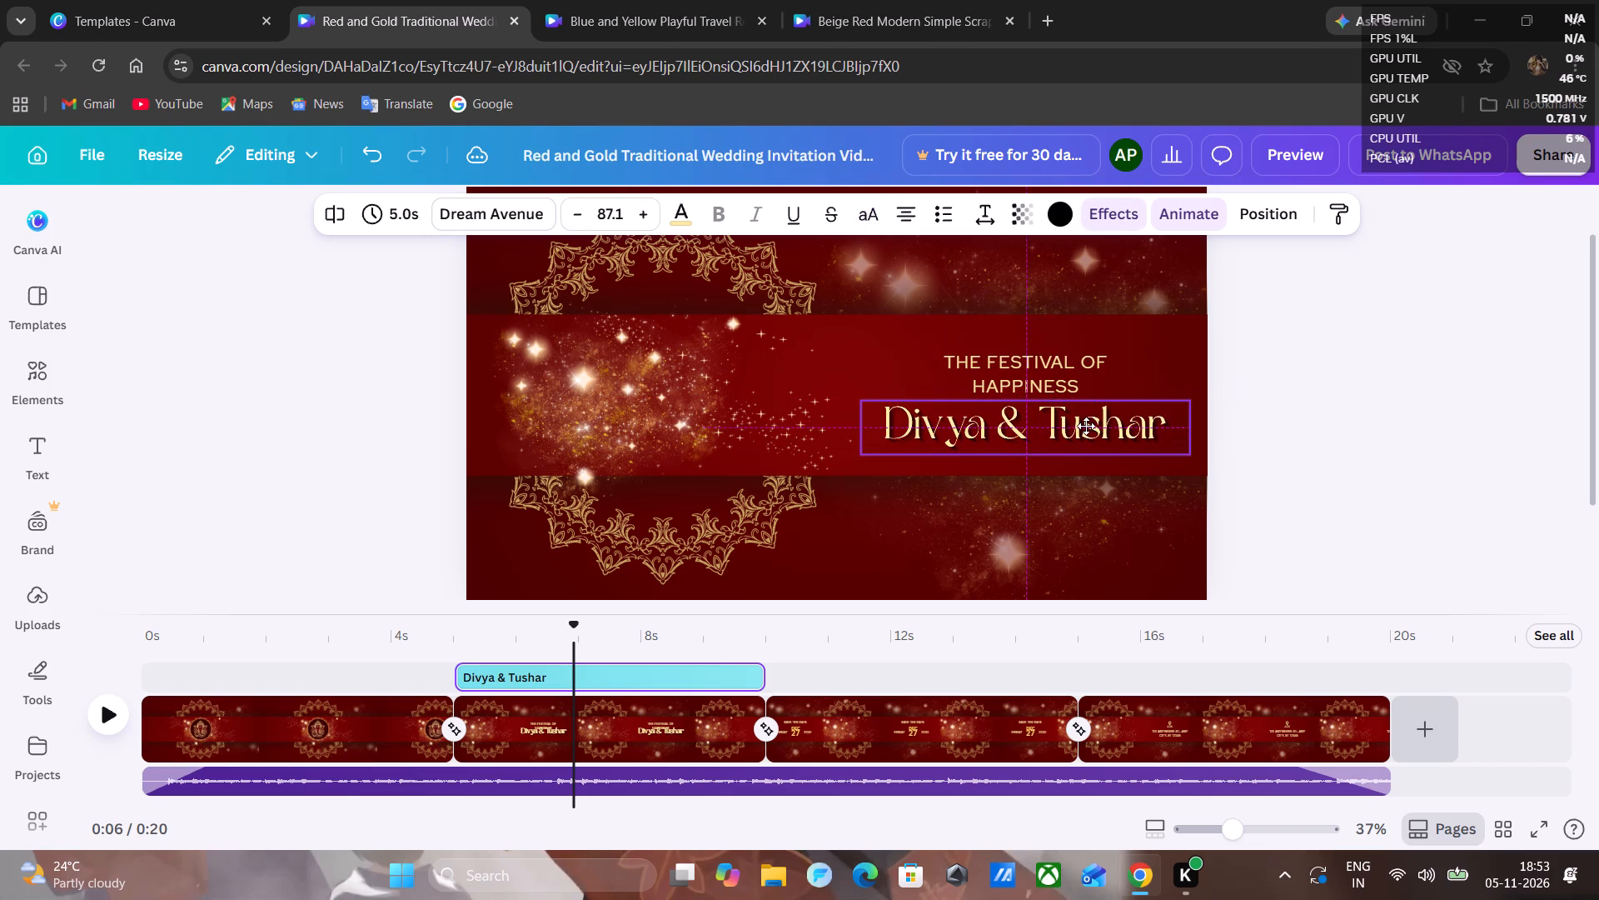
pyautogui.moveTo(1086, 426); pyautogui.dragTo(1086, 428)
# Replace the couple's names with the title "DIWALI".
pyautogui.click(1162, 429)
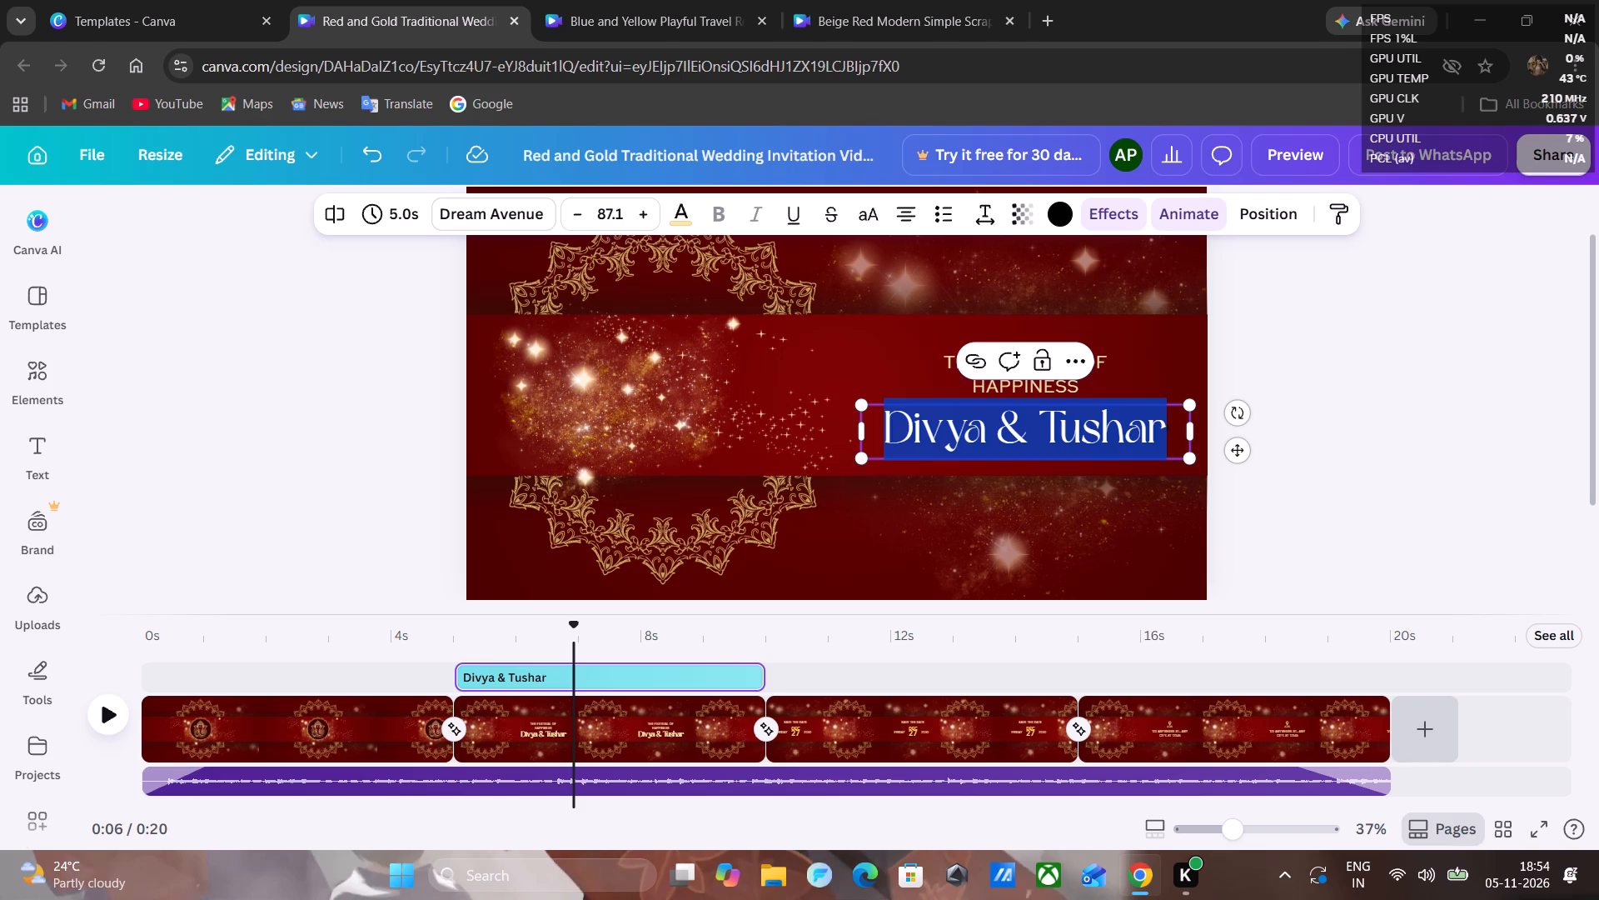
pyautogui.press('BackSpace')
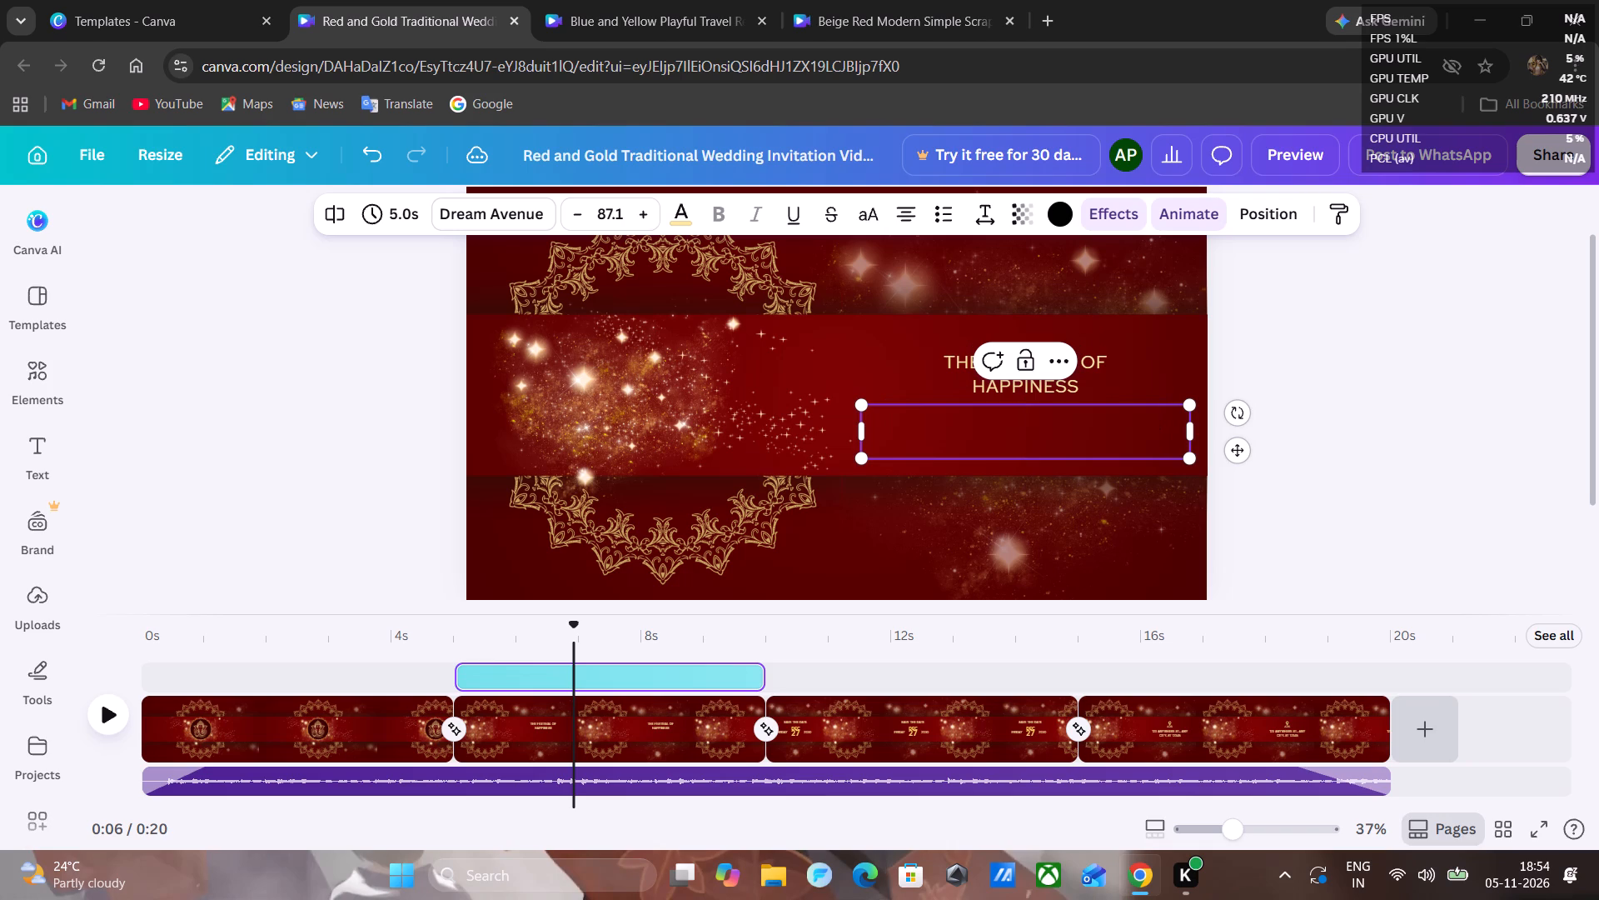
pyautogui.press('d')
pyautogui.press('BackSpace')
pyautogui.write('DIPA')
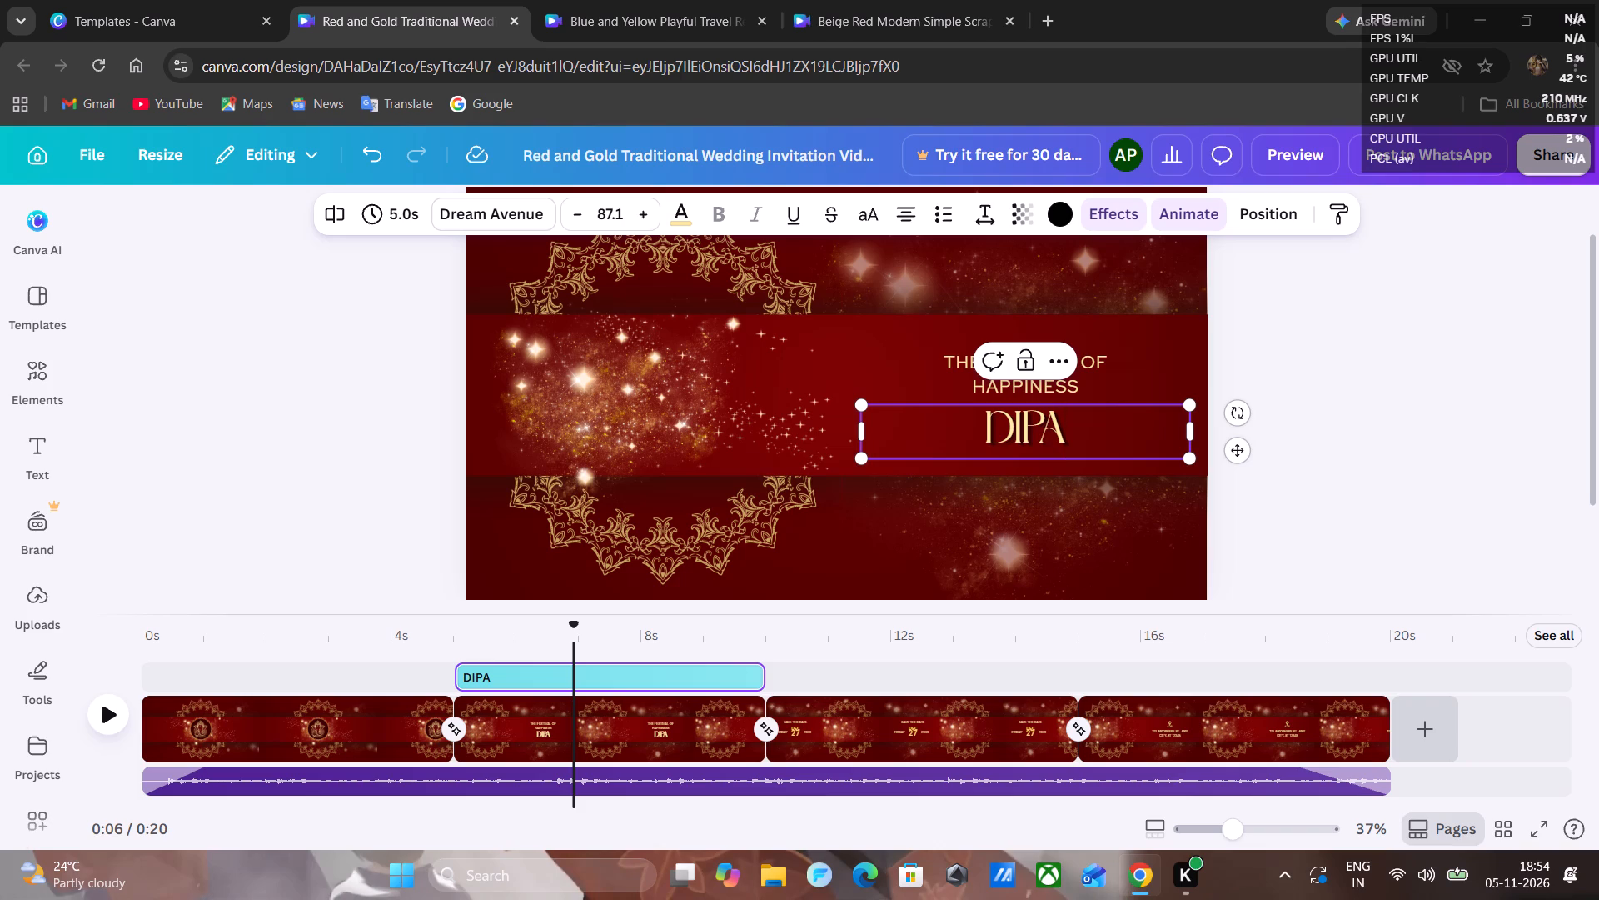
pyautogui.press('BackSpace')
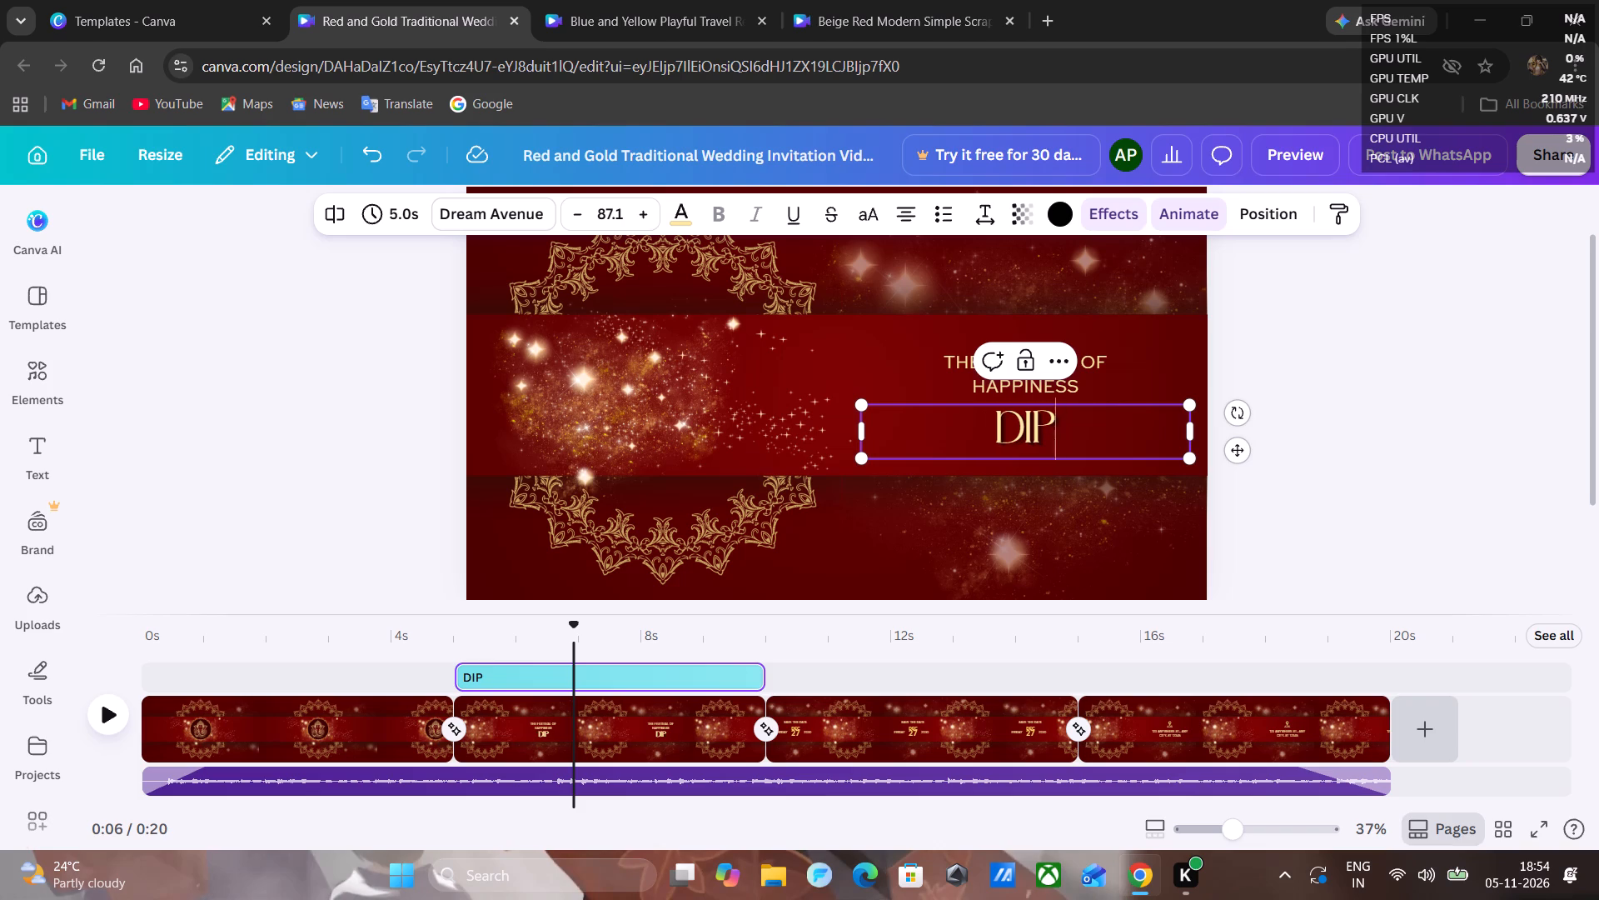
pyautogui.press('BackSpace')
pyautogui.press('BackSpace')
pyautogui.write('IWALI')
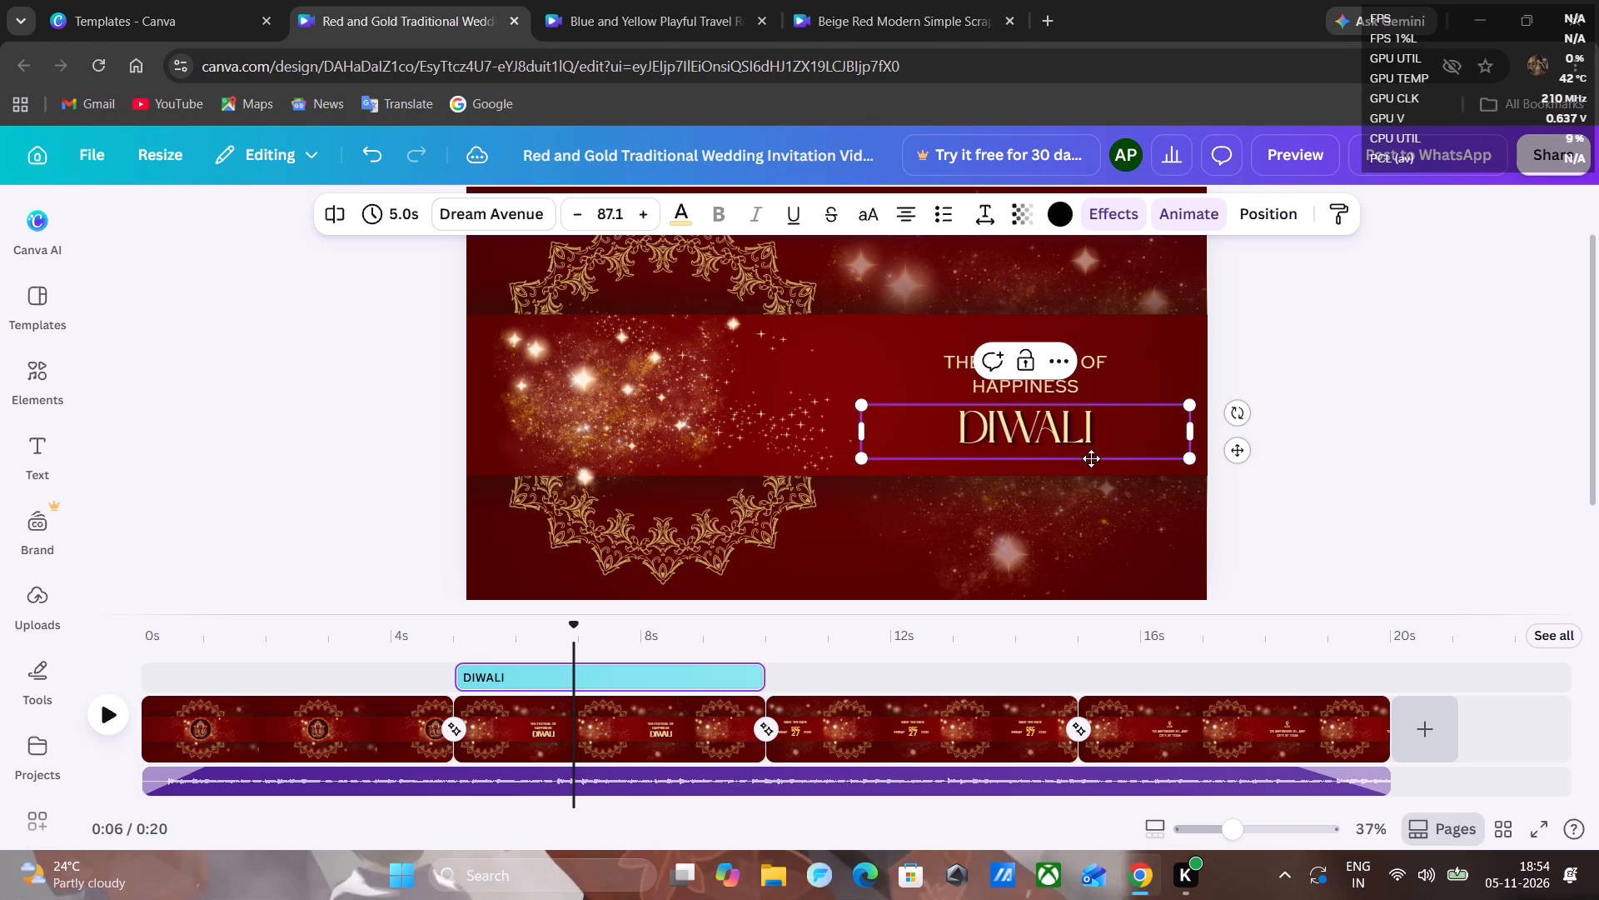
pyautogui.press('space')
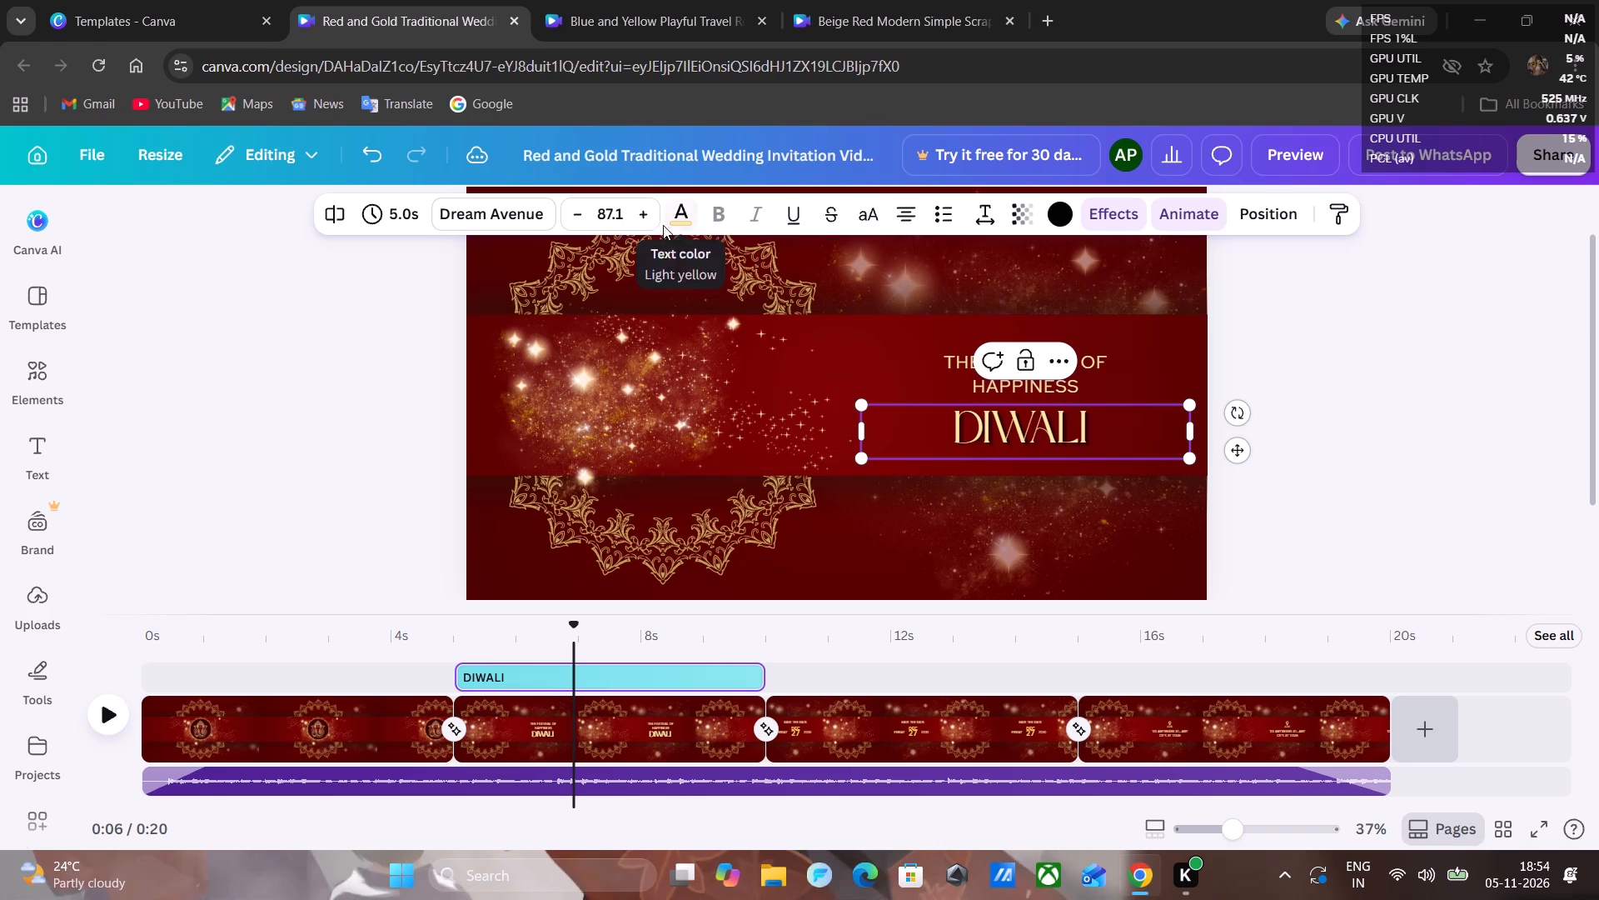
# Transform the DIWALI title with Magic Write using the prompt "DIWALI", and replace the original text with the generated one.
pyautogui.rightClick(987, 428)
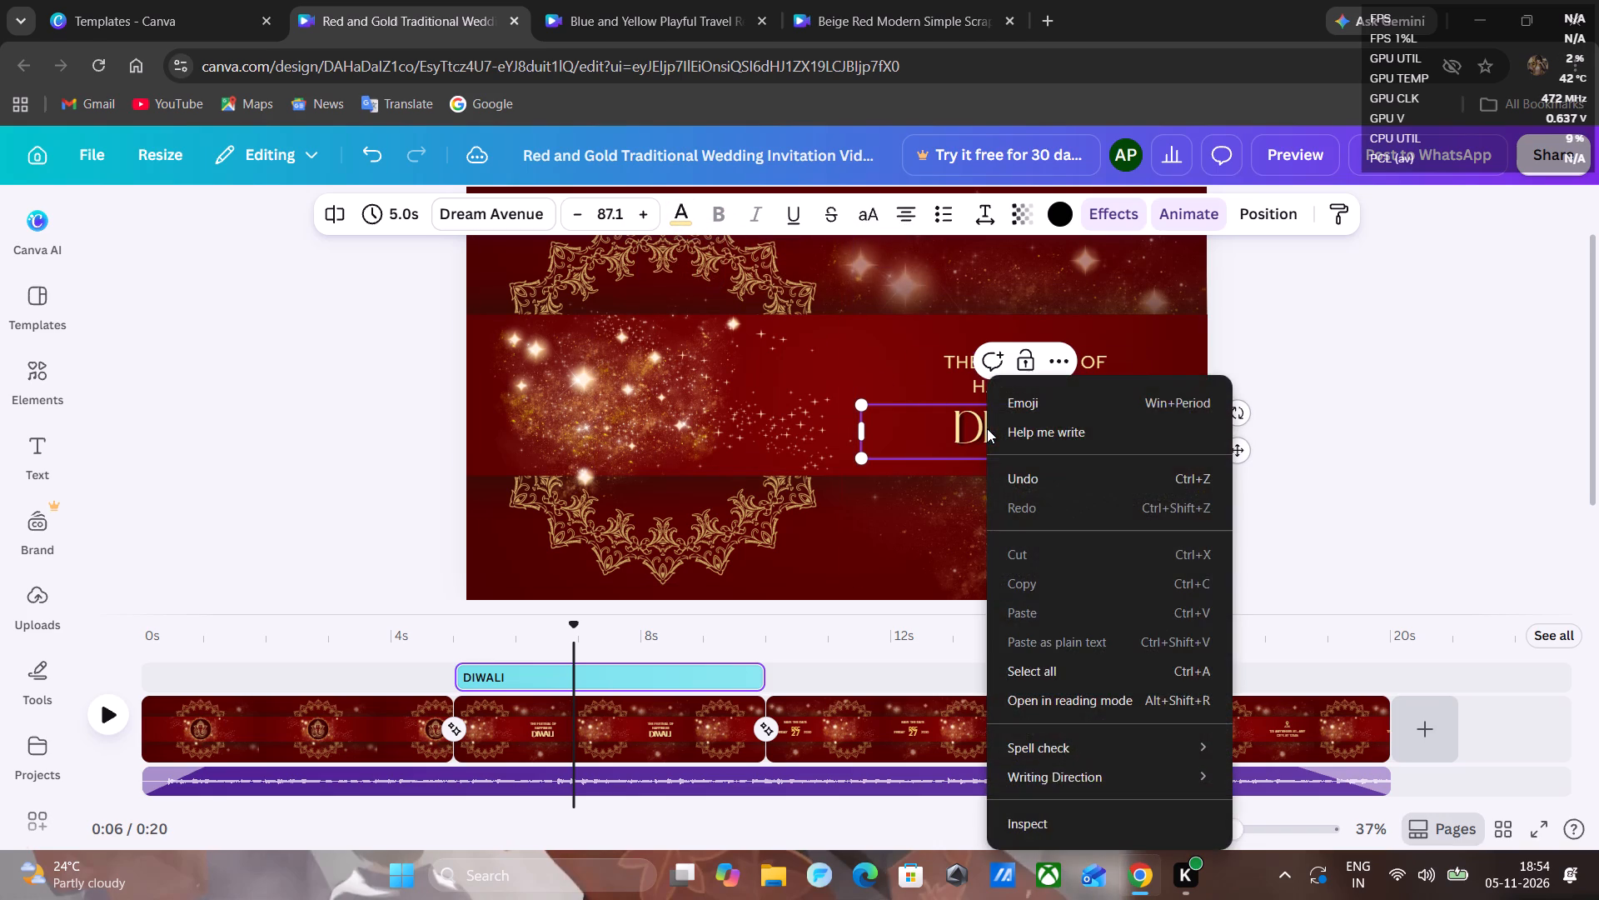
pyautogui.click(926, 443)
pyautogui.moveTo(940, 423); pyautogui.dragTo(1110, 417)
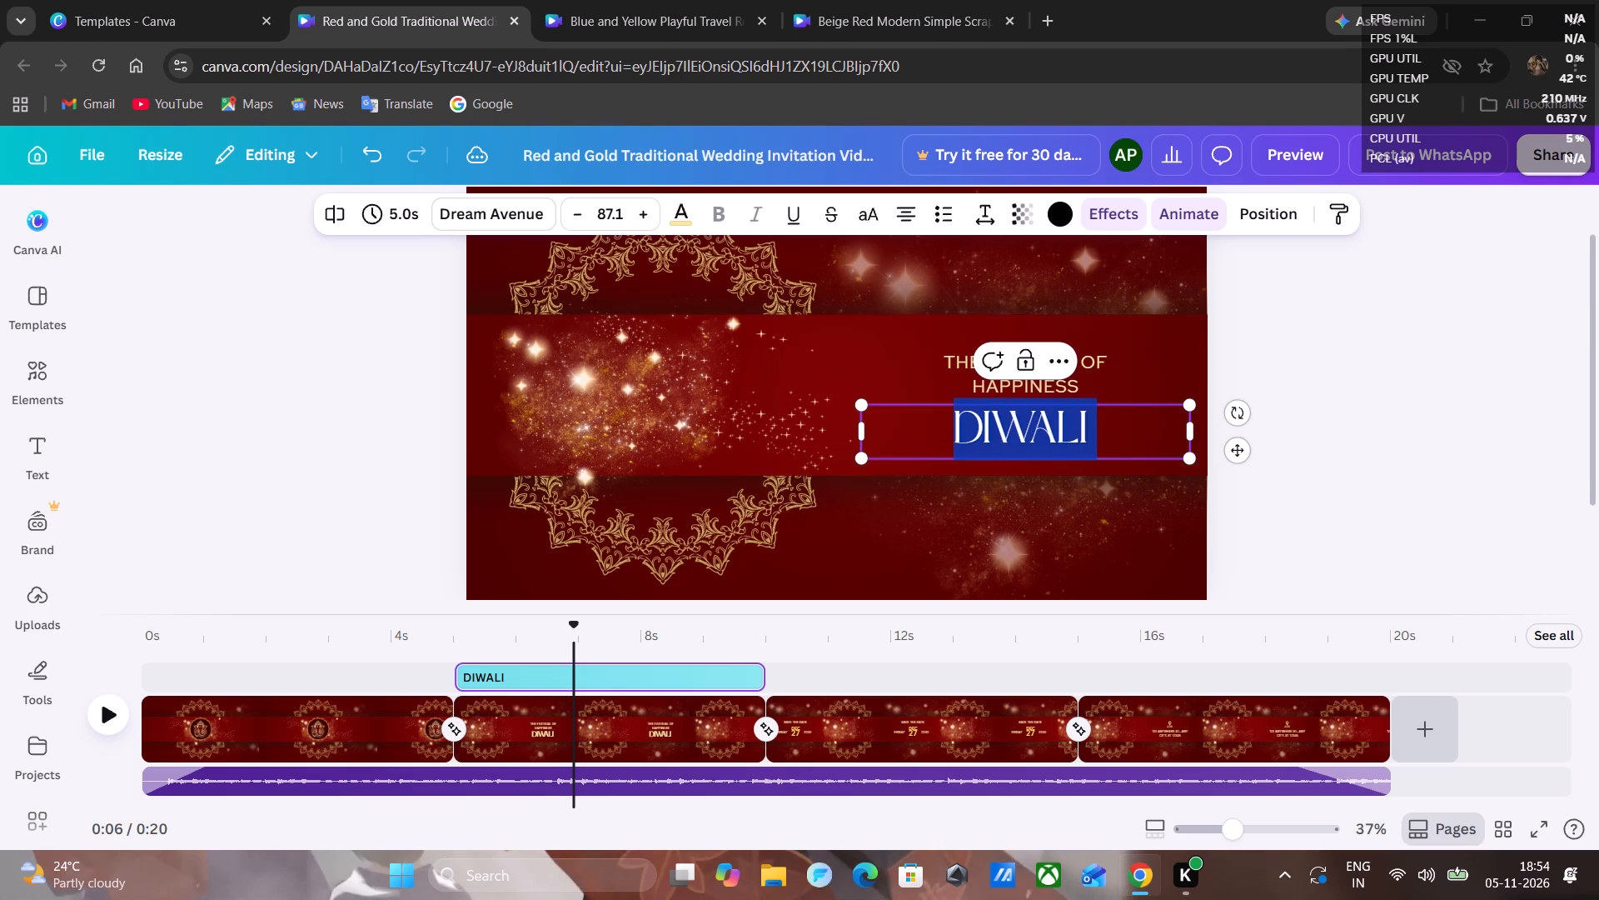
pyautogui.moveTo(1110, 417); pyautogui.dragTo(1113, 417)
pyautogui.click(1070, 363)
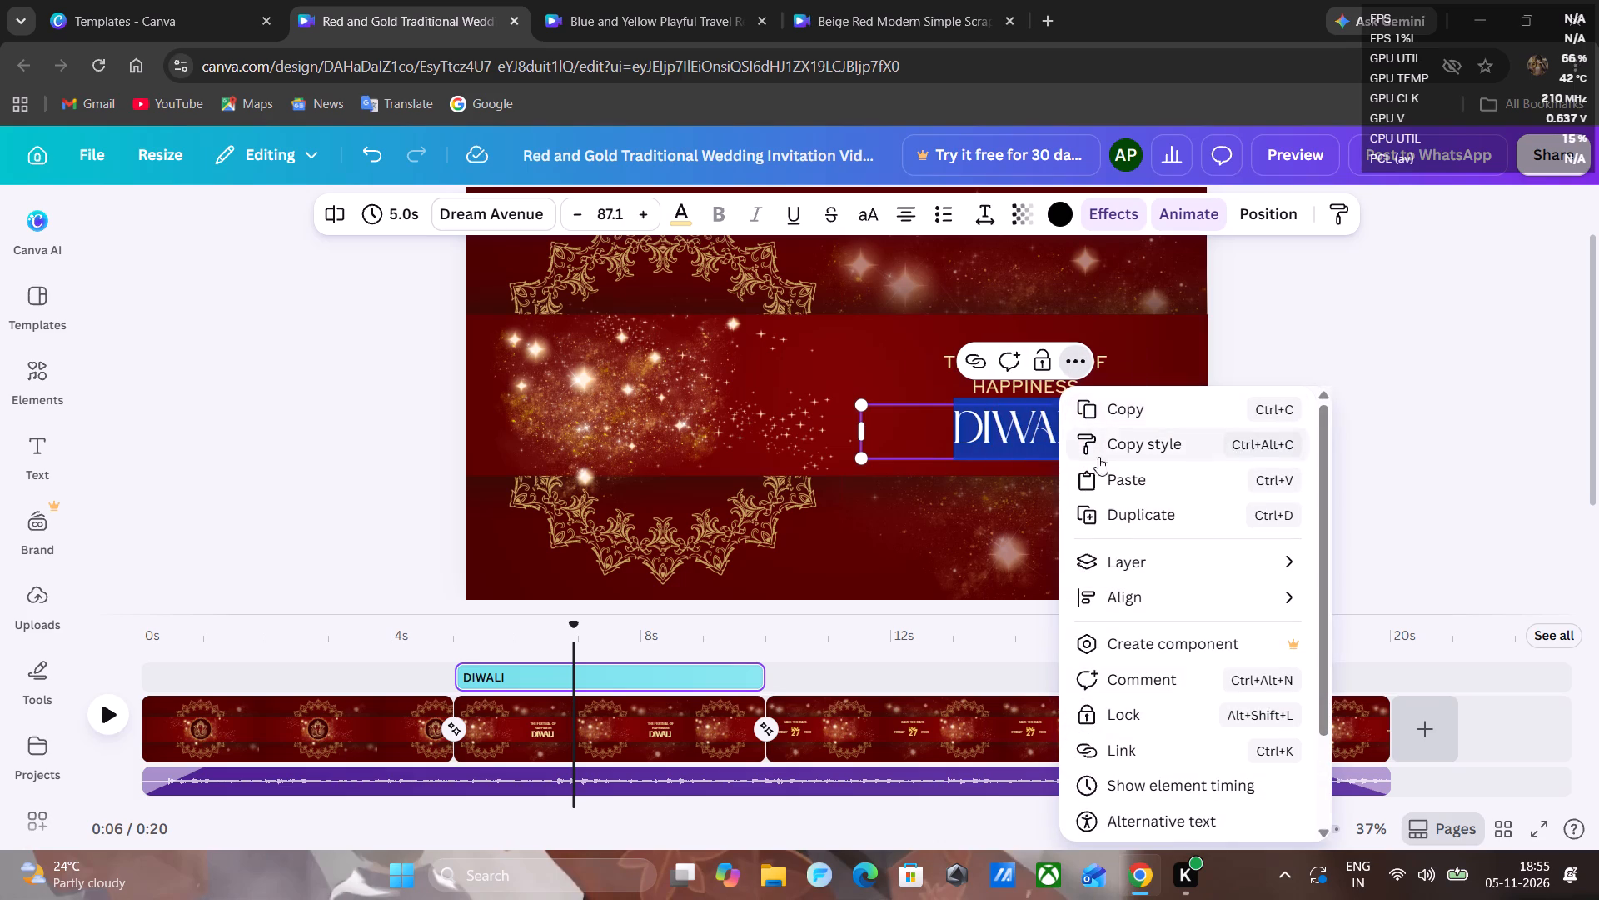
pyautogui.scroll(-2, 1144, 560)
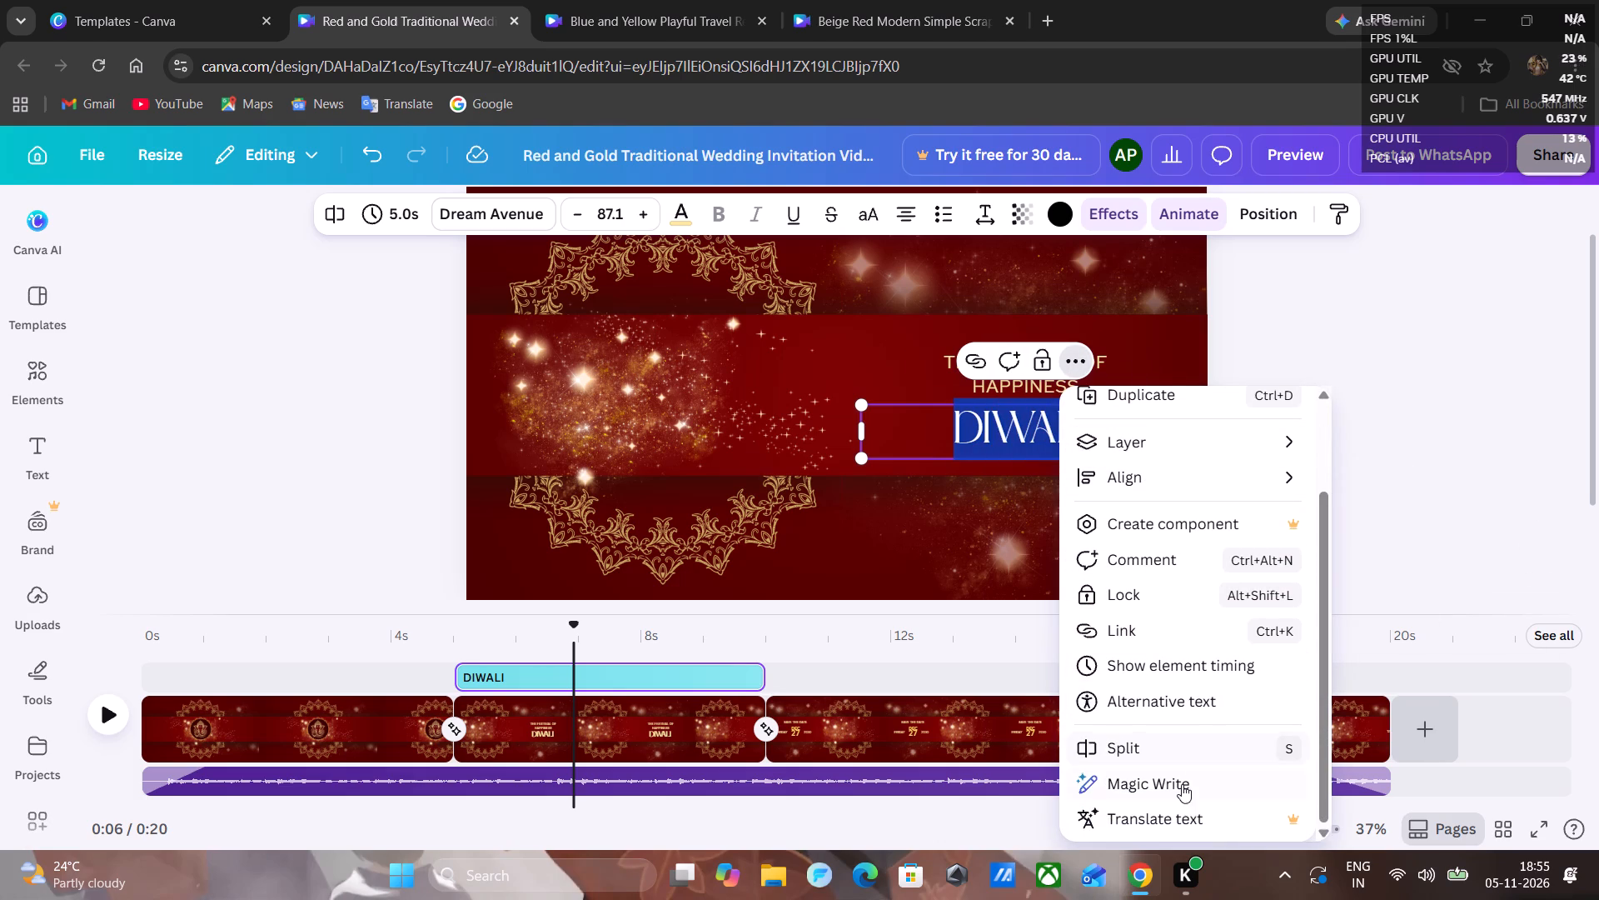
pyautogui.click(1181, 787)
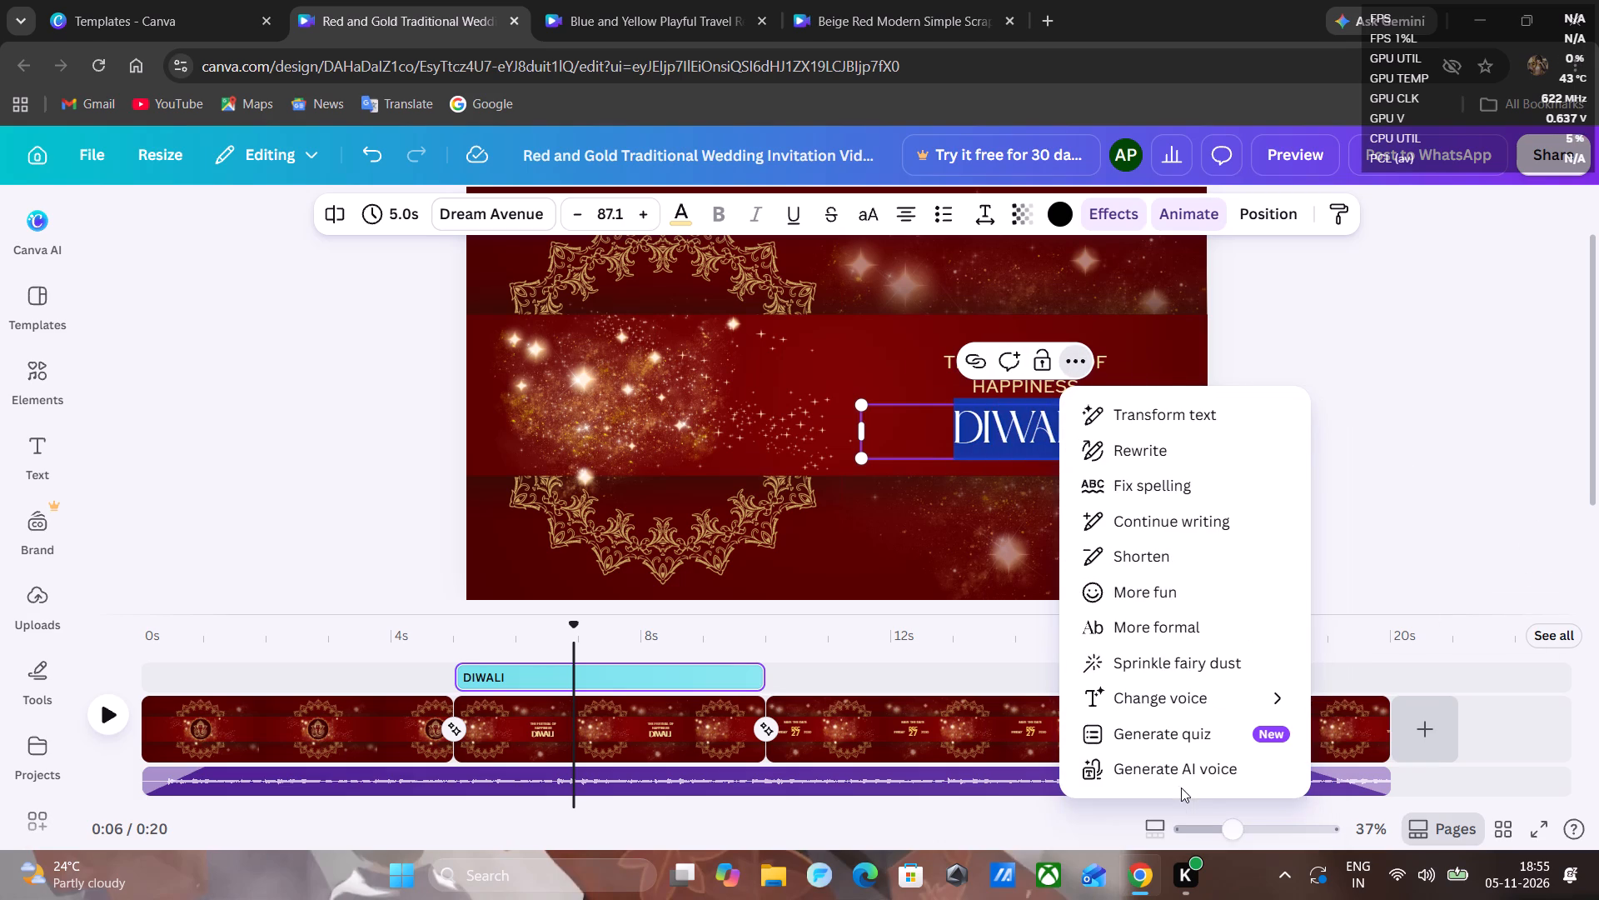
pyautogui.click(1143, 418)
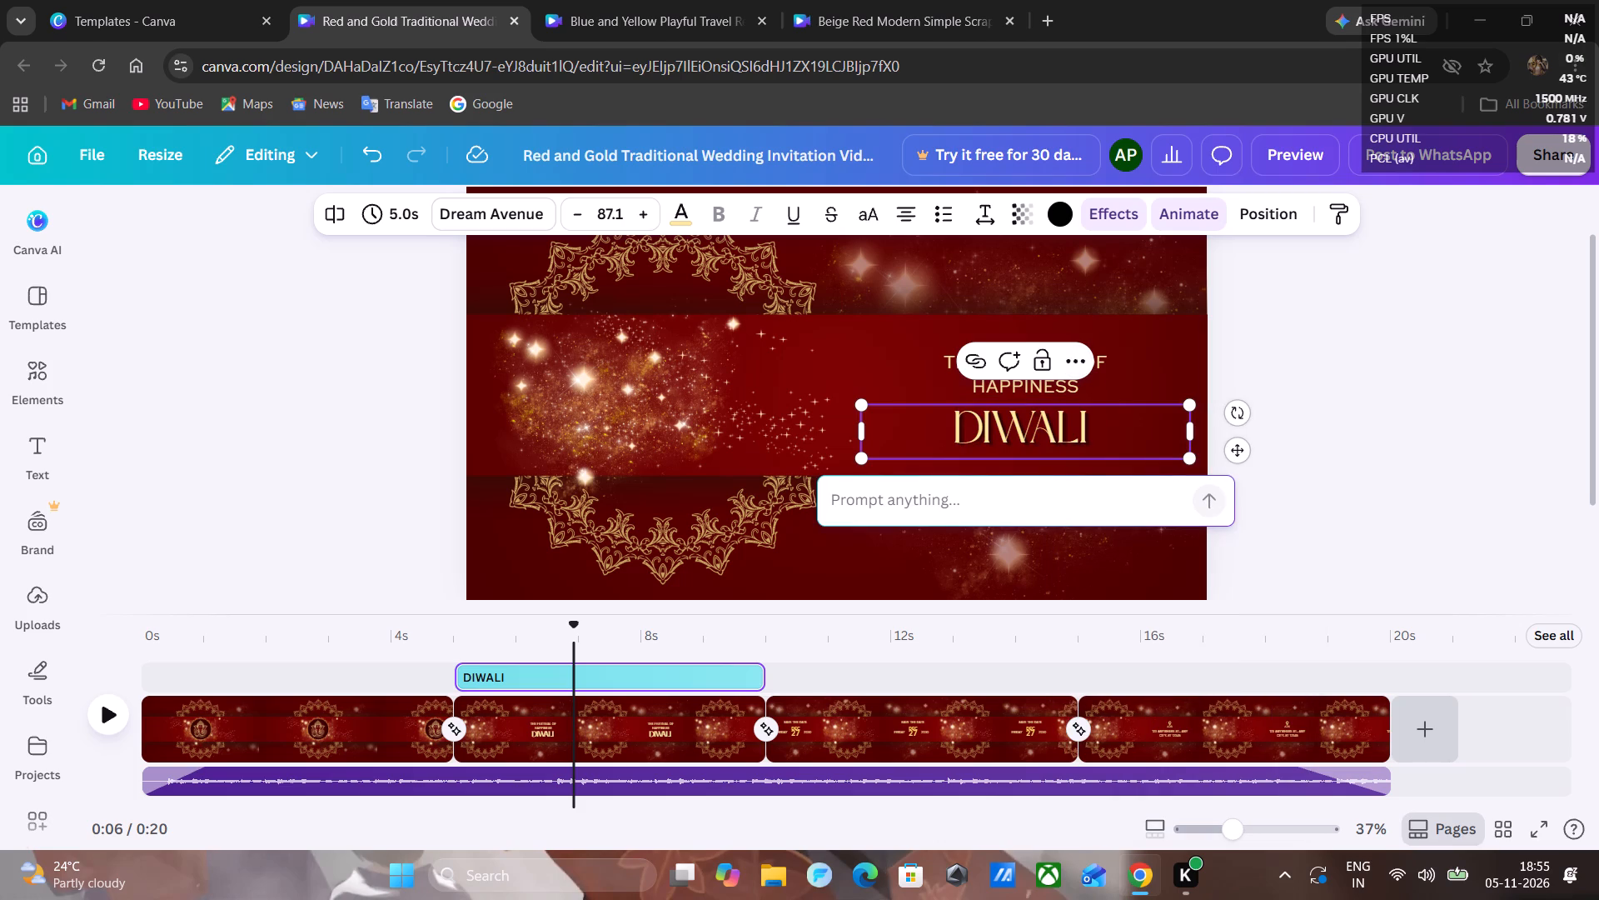
pyautogui.click(988, 512)
pyautogui.write('DIWALI')
pyautogui.press('Return')
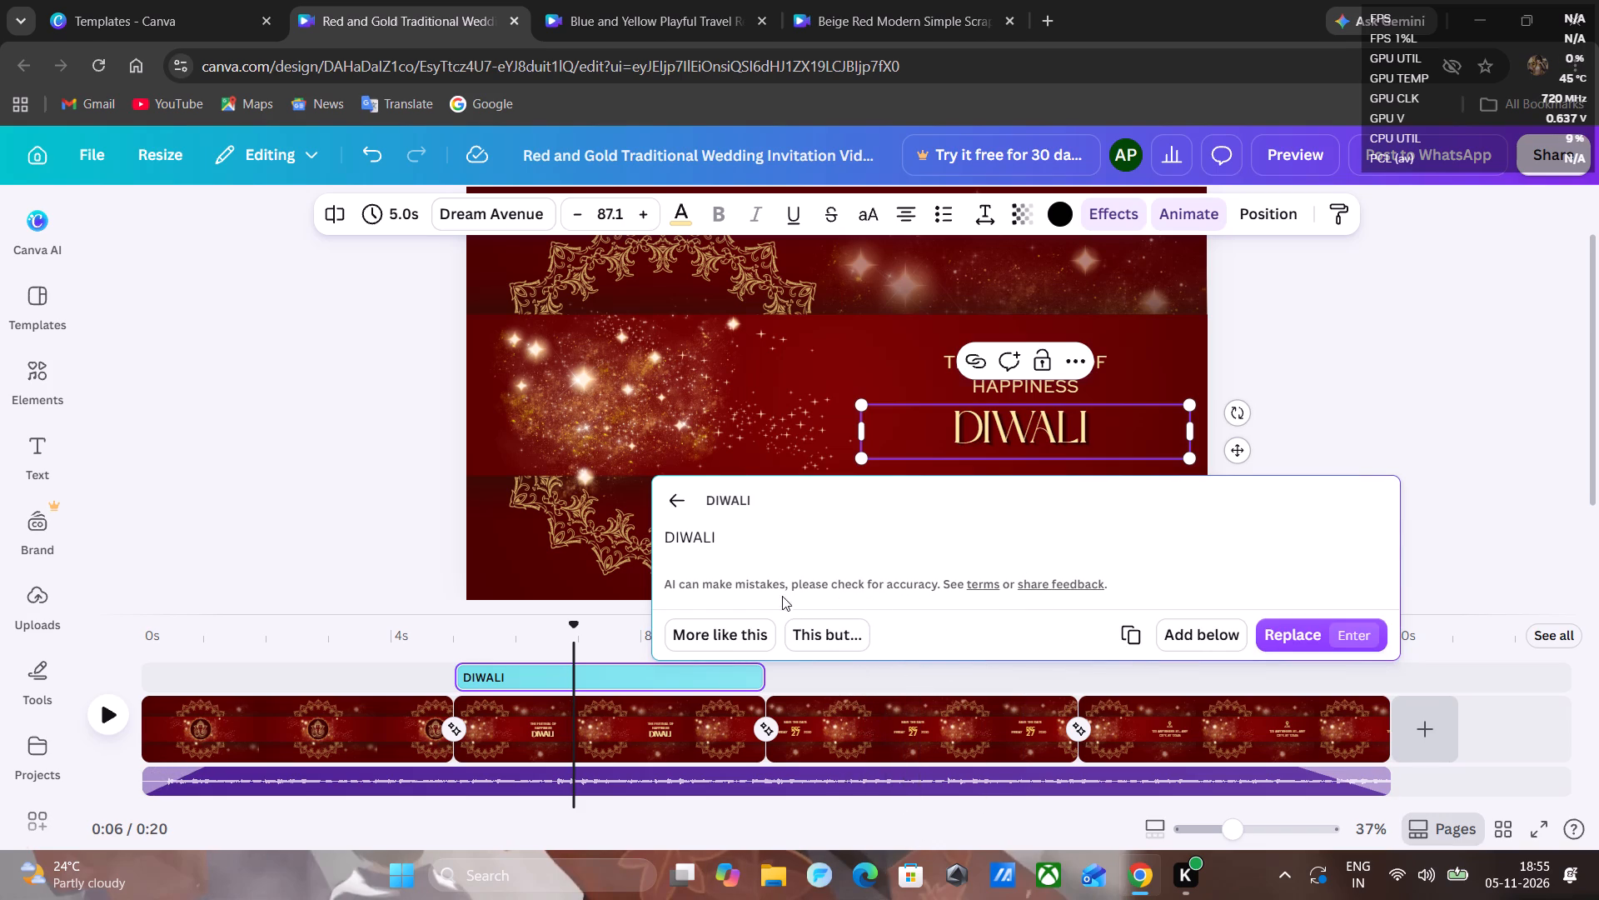
pyautogui.scroll(-1, 905, 573)
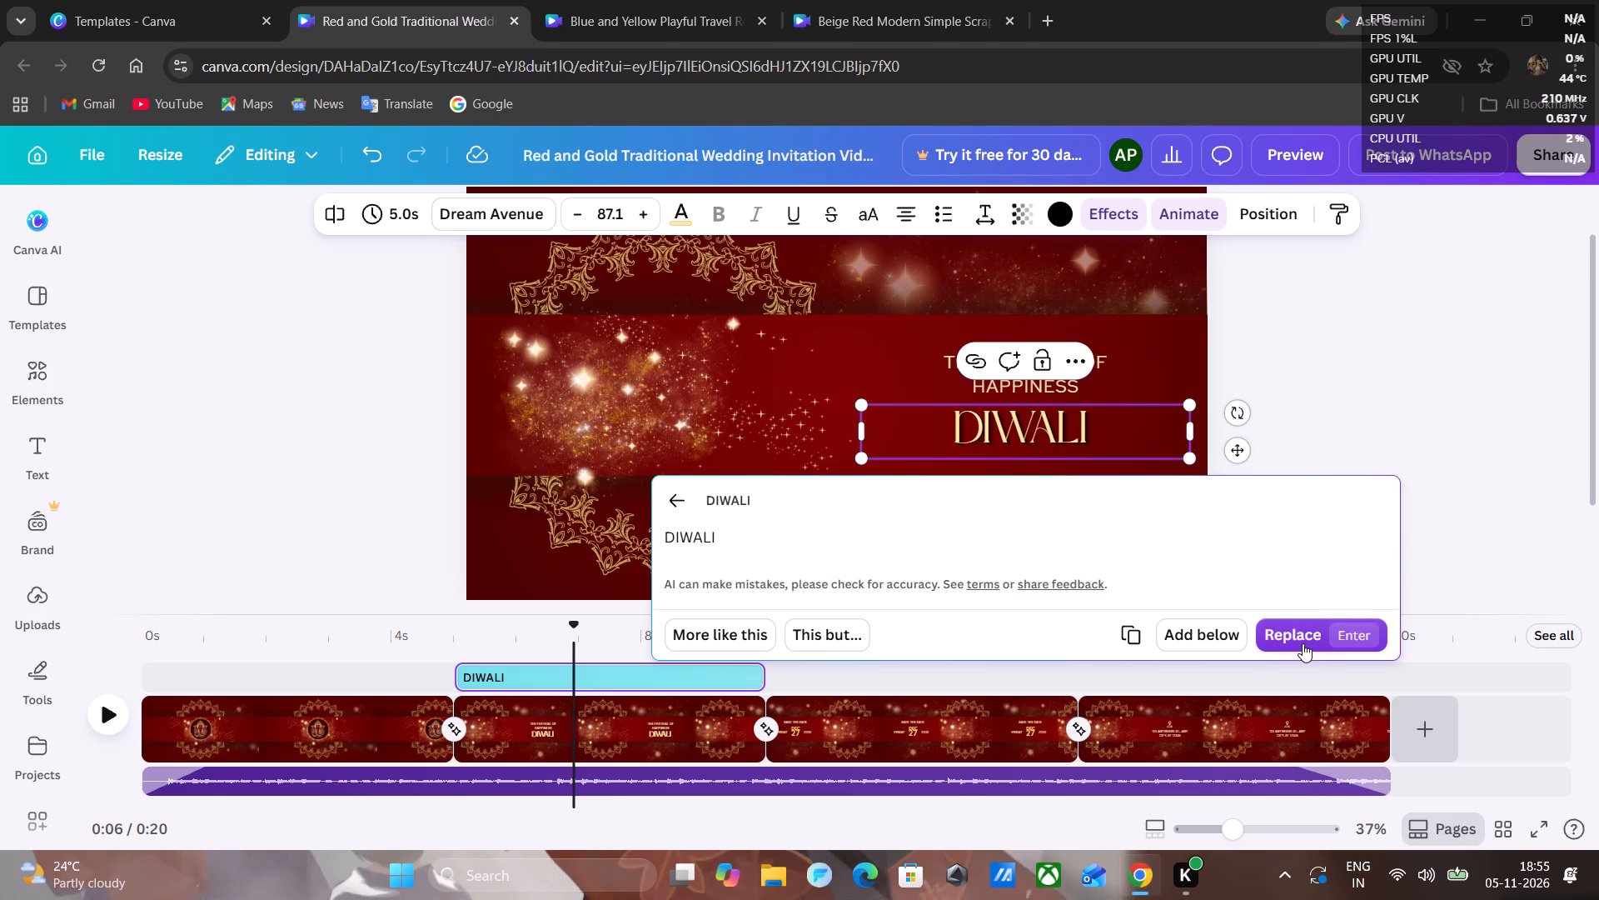
pyautogui.click(1344, 630)
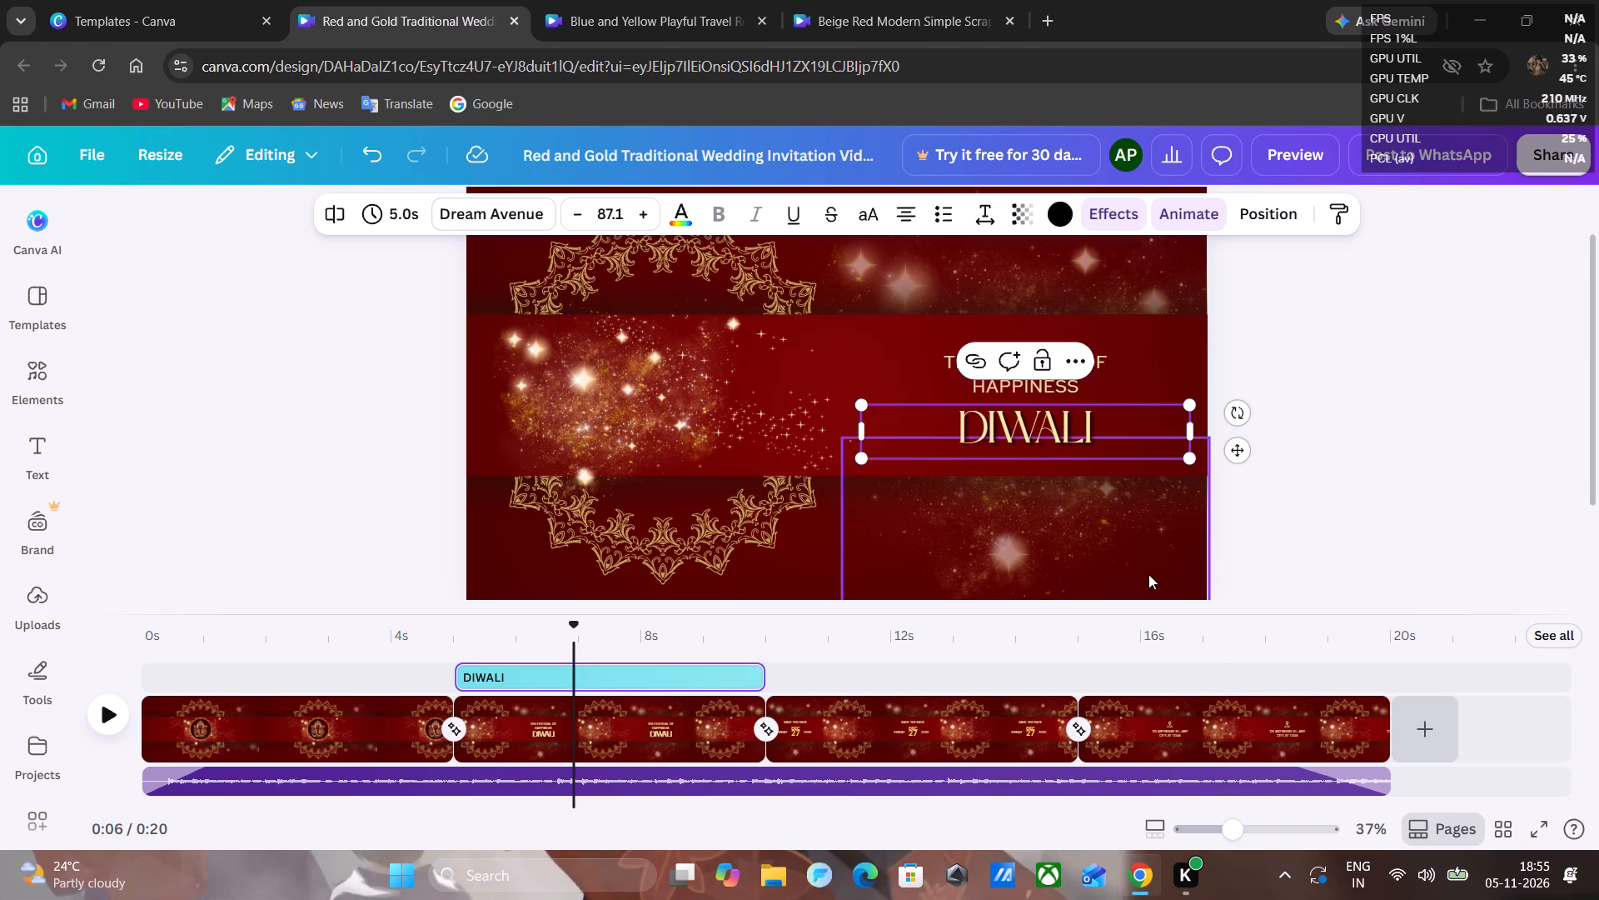
# Move the image element below the DIWALI title up so it sits behind the festival heading and title on the red band.
pyautogui.moveTo(891, 525); pyautogui.dragTo(816, 471)
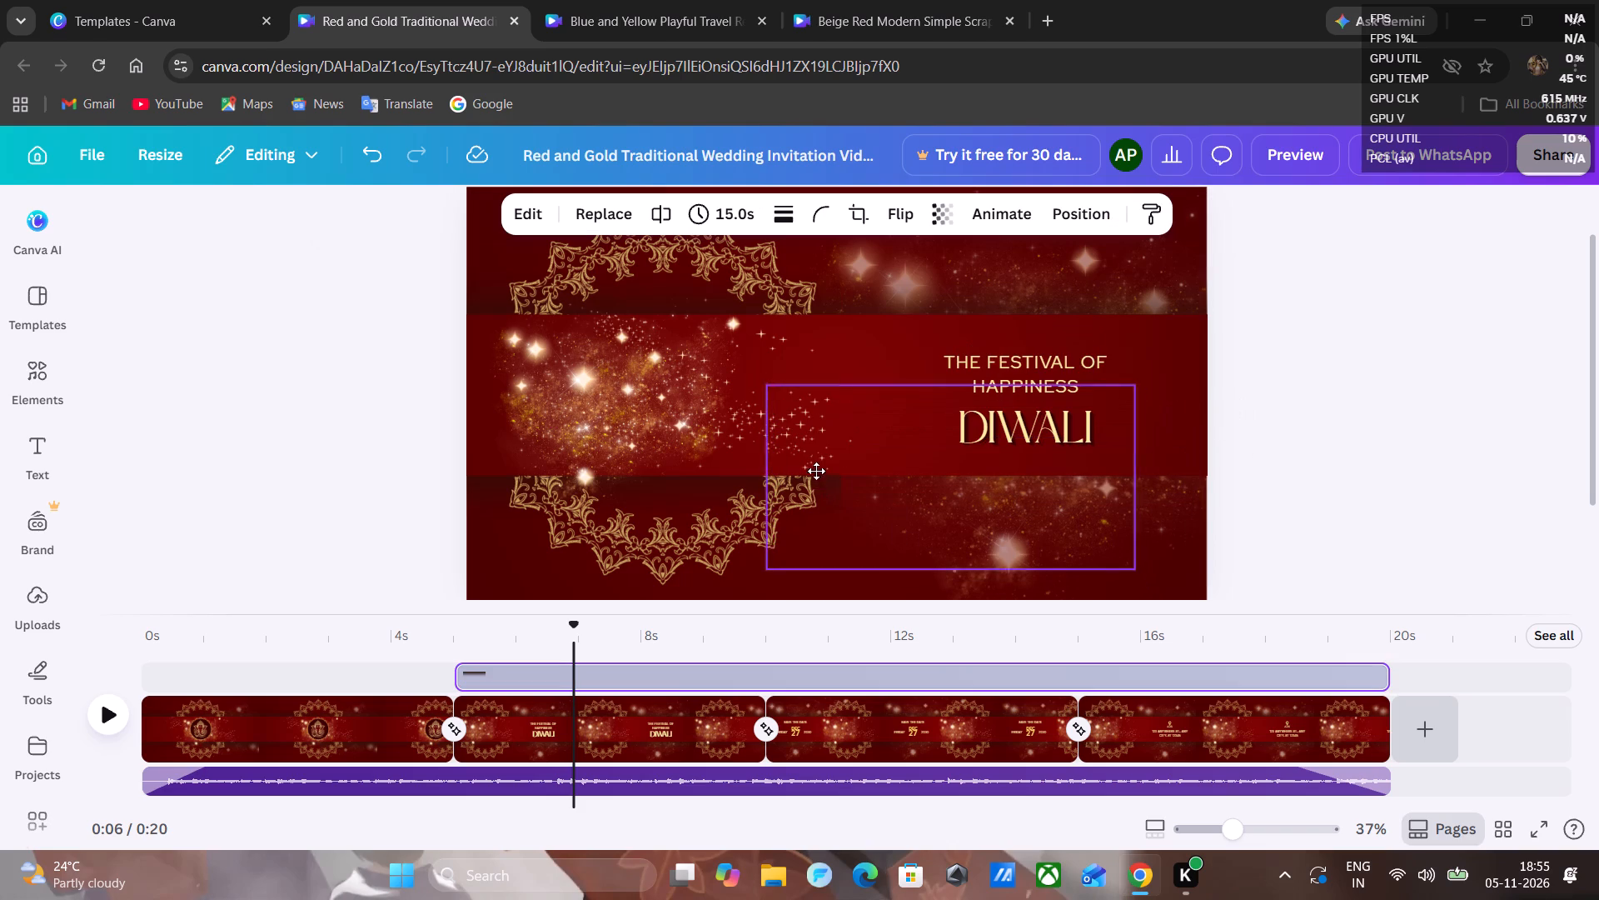
pyautogui.moveTo(816, 471); pyautogui.dragTo(881, 400)
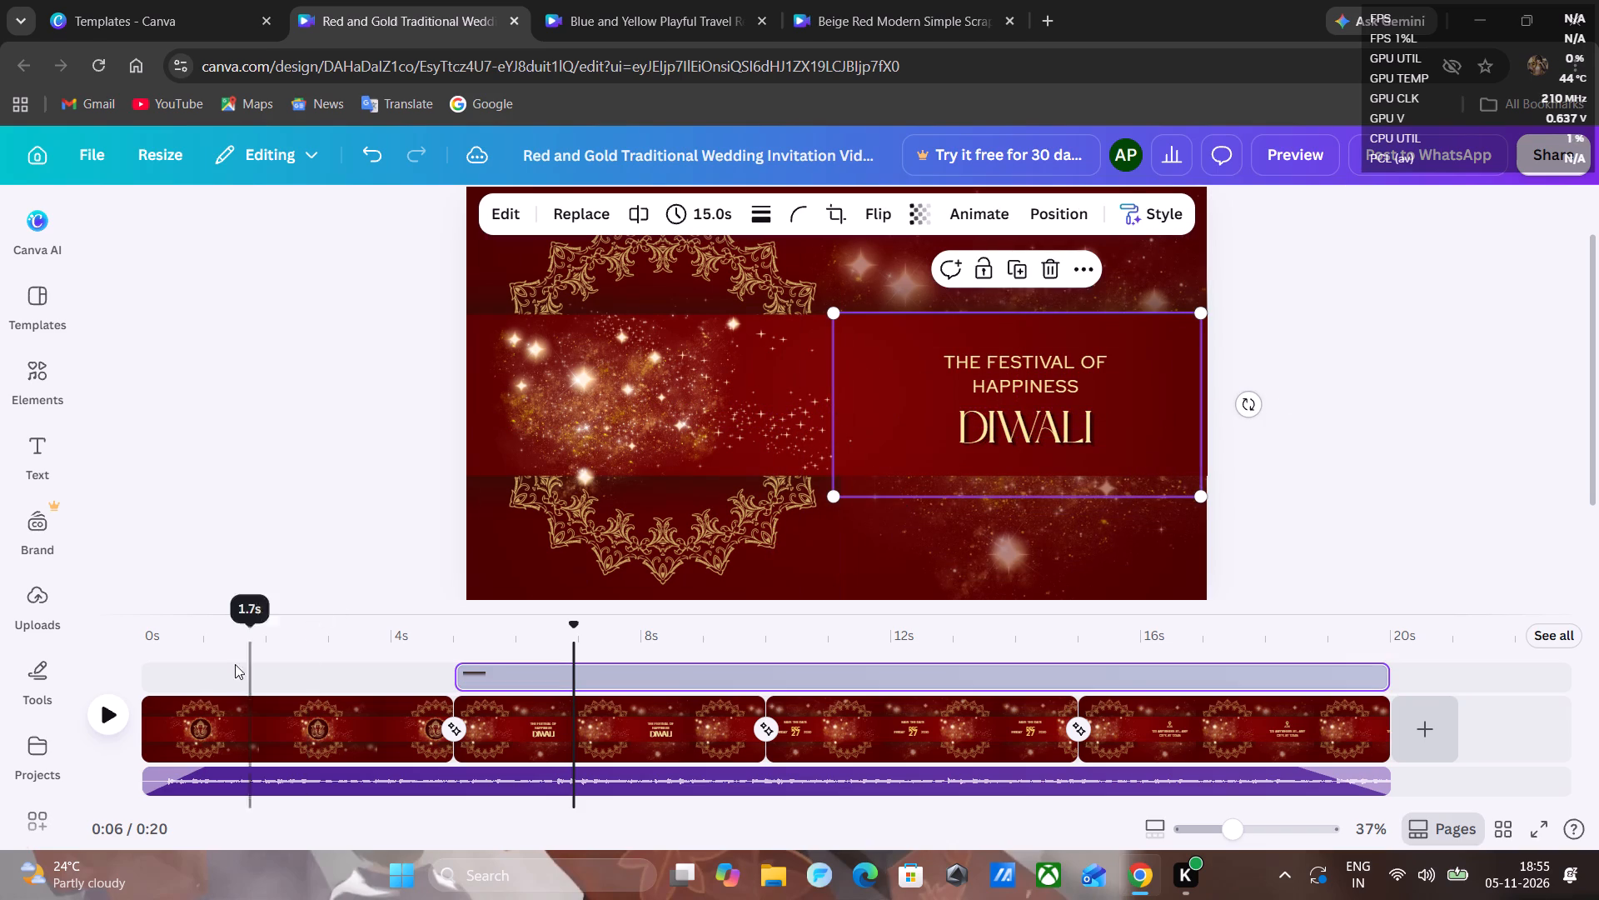
# Play the edited video and stop it on the "Save the date" scene.
pyautogui.click(101, 718)
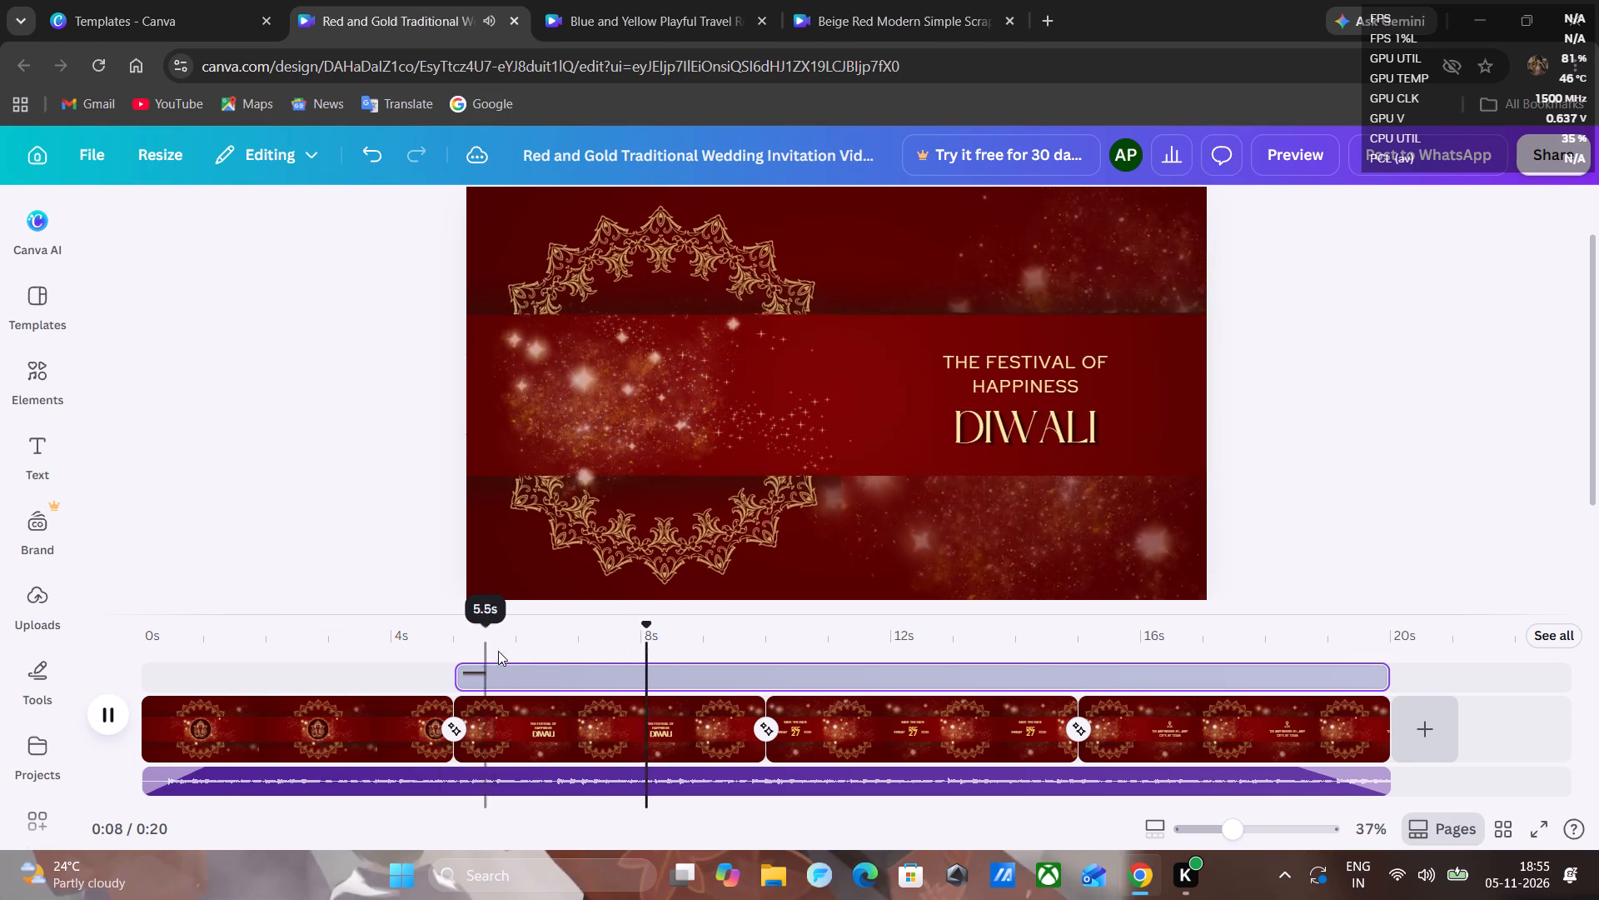
pyautogui.click(160, 719)
pyautogui.click(113, 713)
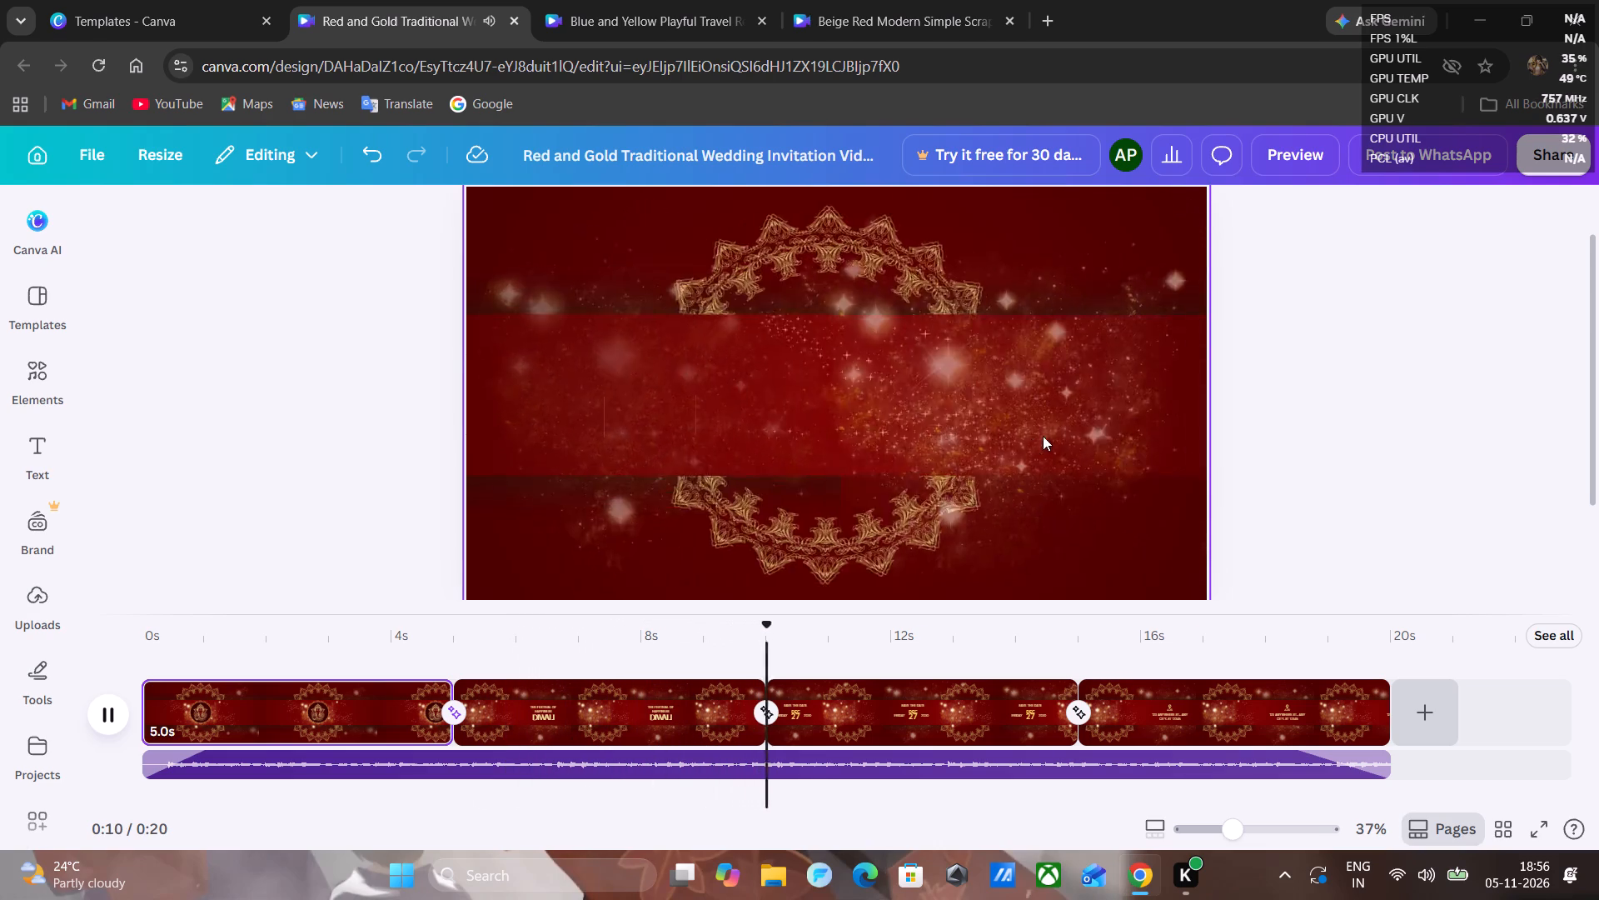
pyautogui.click(600, 353)
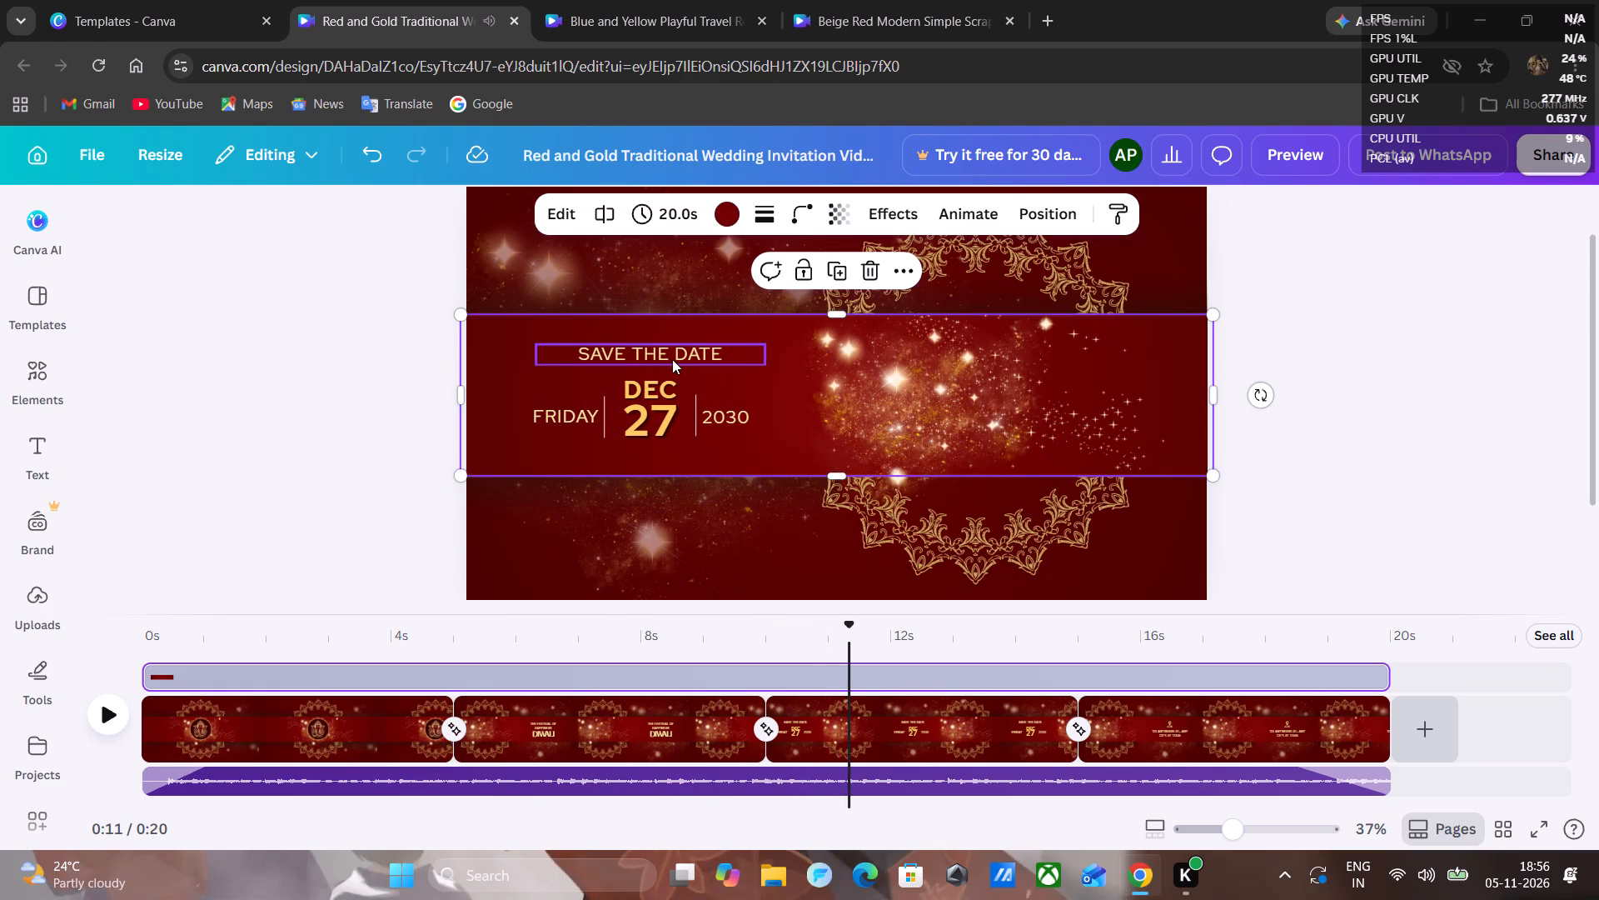
# Retype the heading above the date as "SAVE THE DATE".
pyautogui.click(724, 347)
pyautogui.click(724, 347)
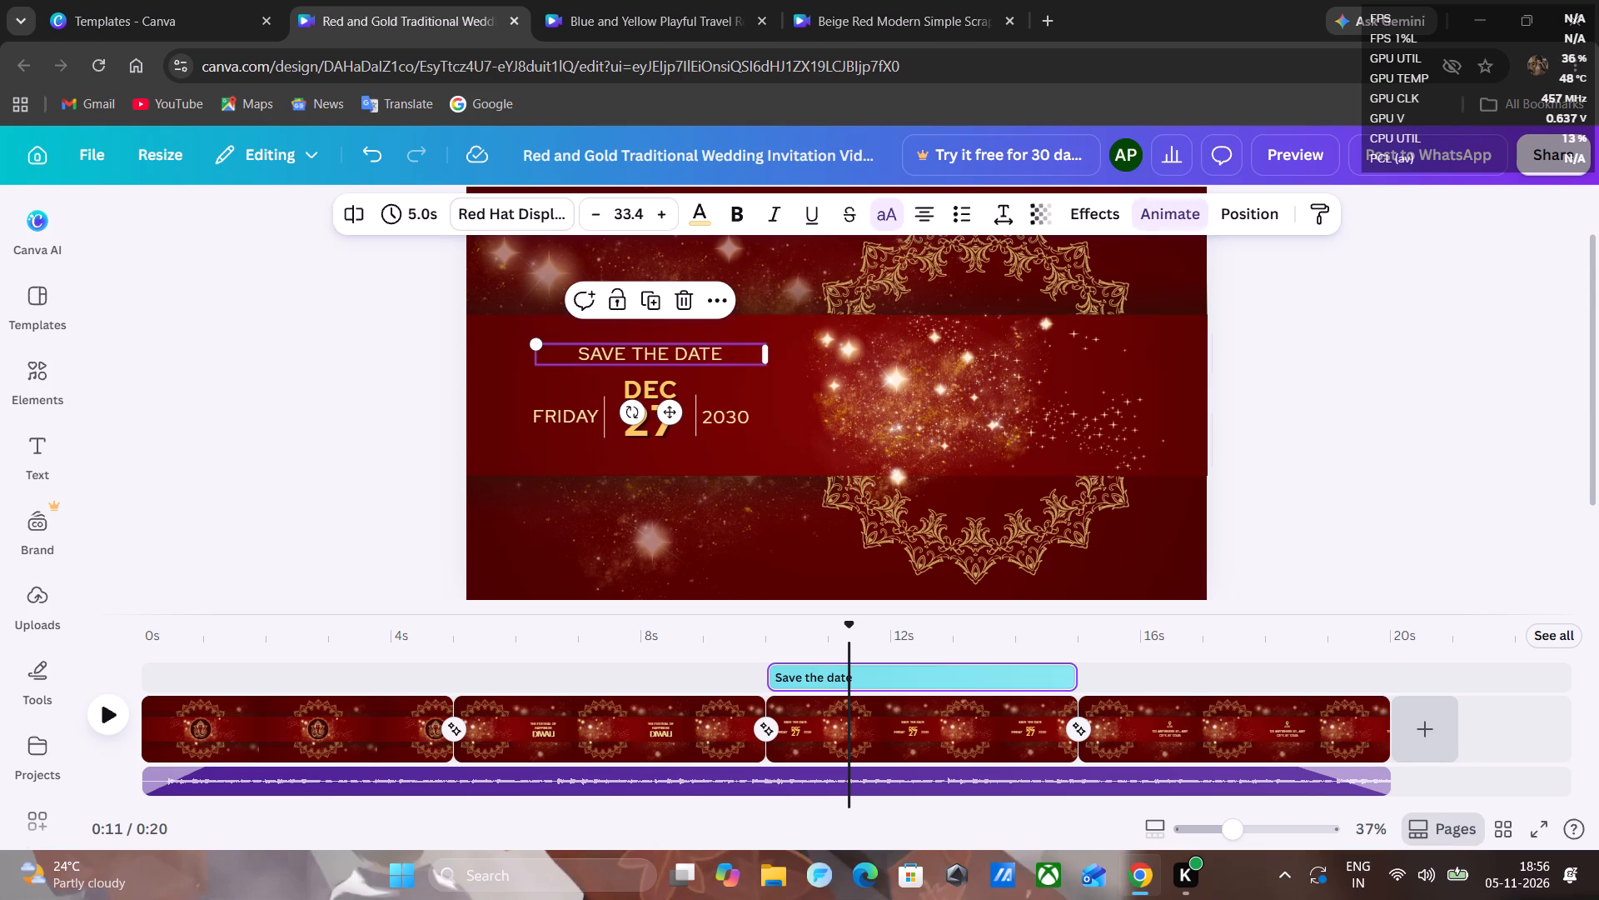
pyautogui.press('BackSpace')
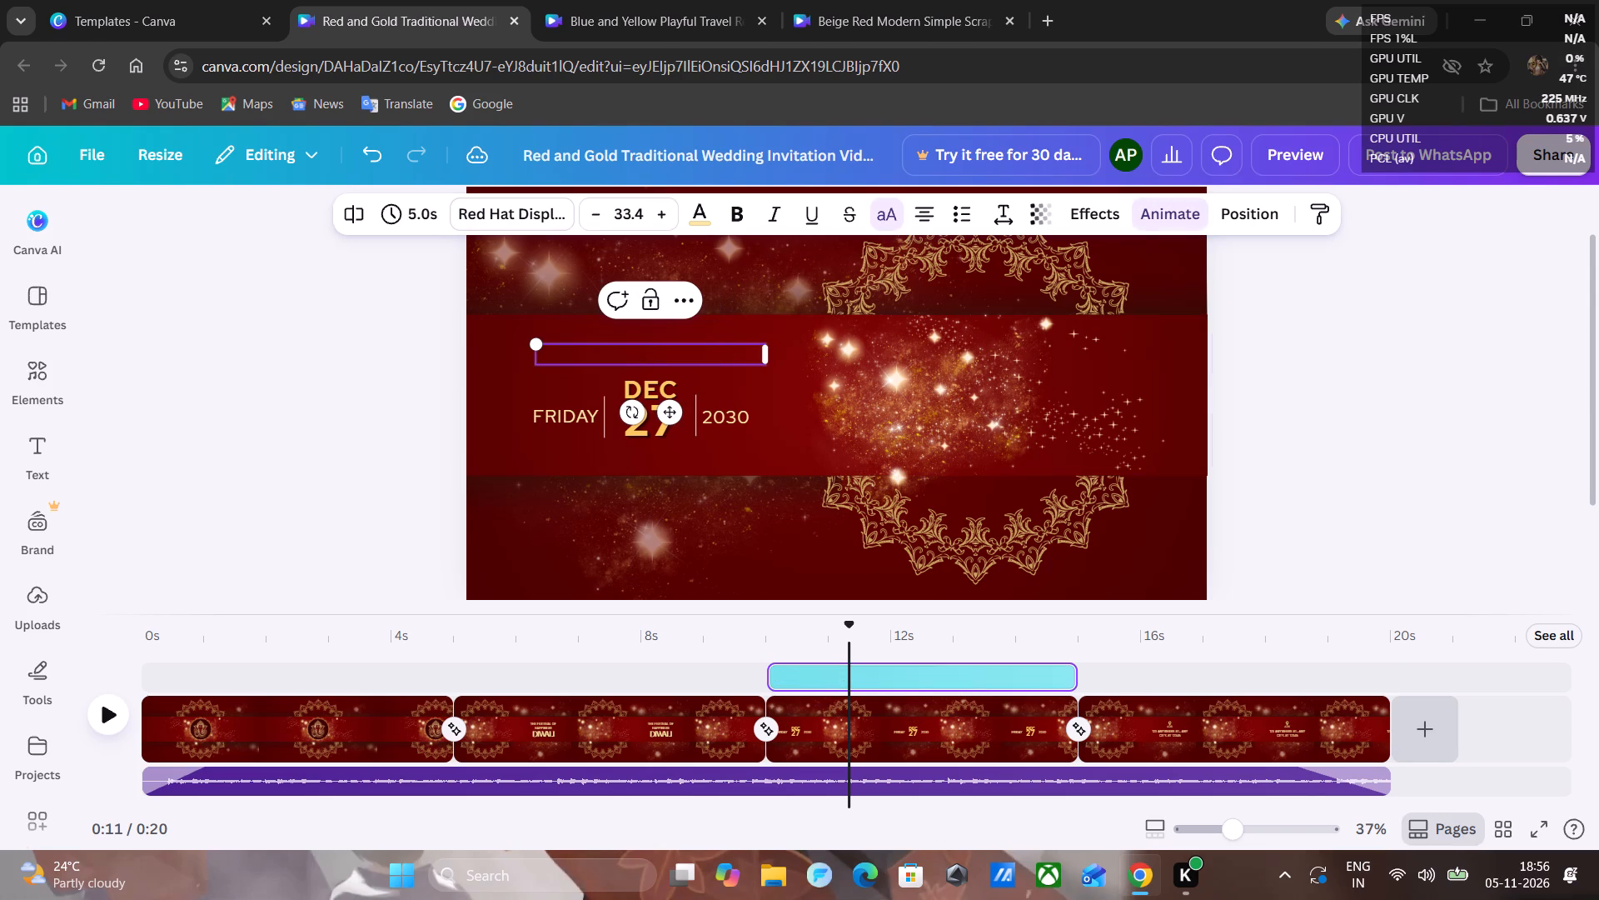
pyautogui.write('SSAVE THE')
pyautogui.press('space')
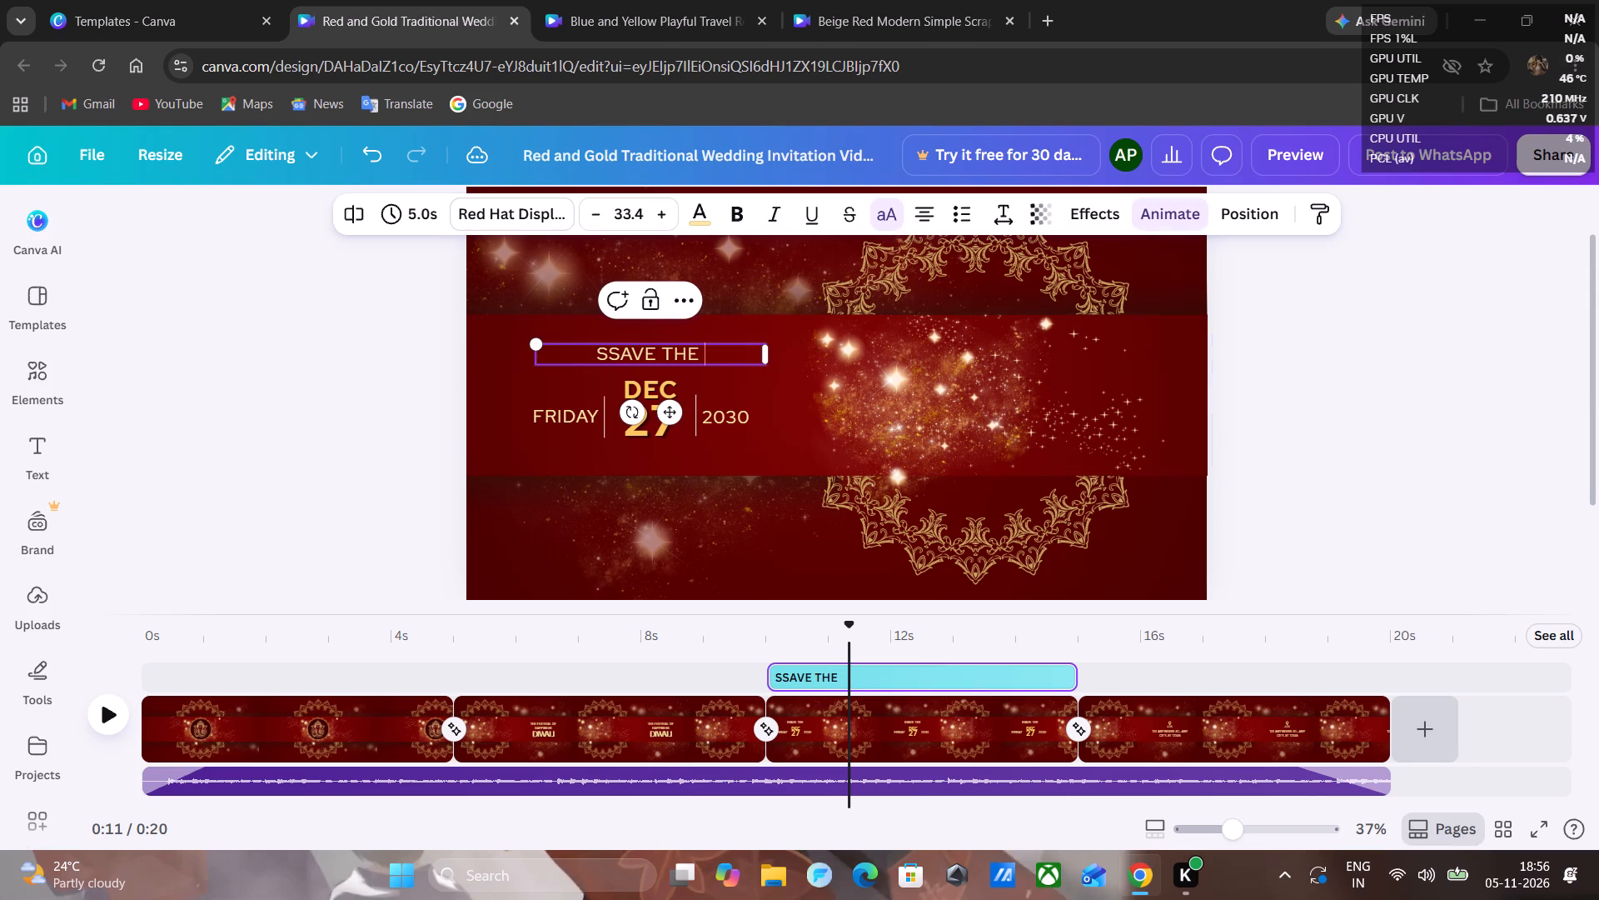
pyautogui.write('DATE')
pyautogui.press('space')
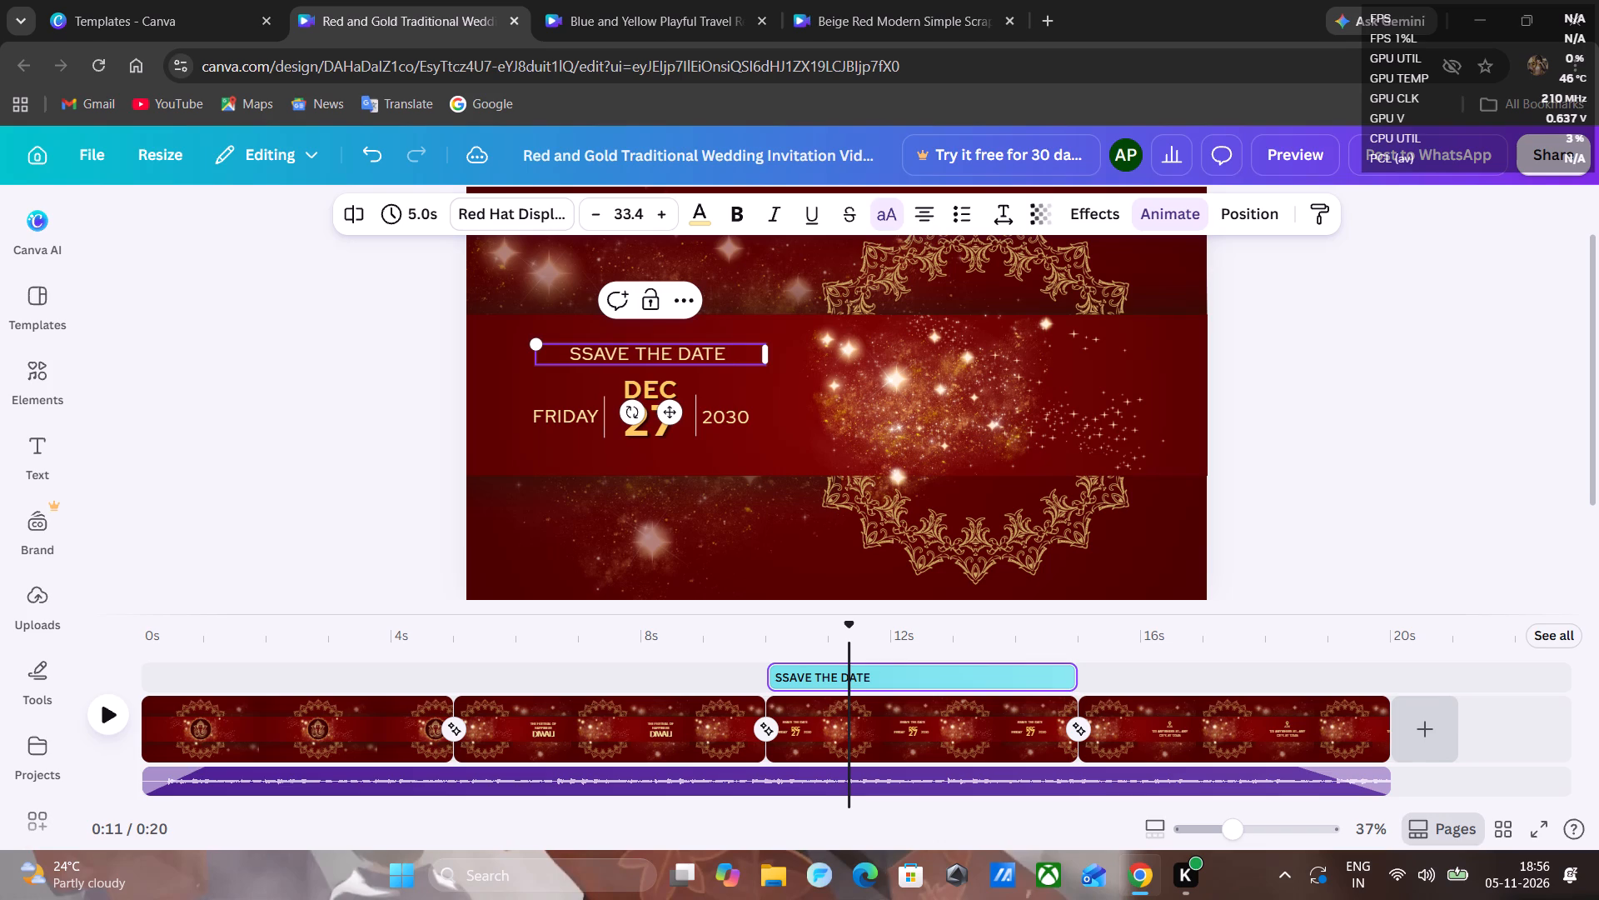
pyautogui.click(582, 355)
pyautogui.press('BackSpace')
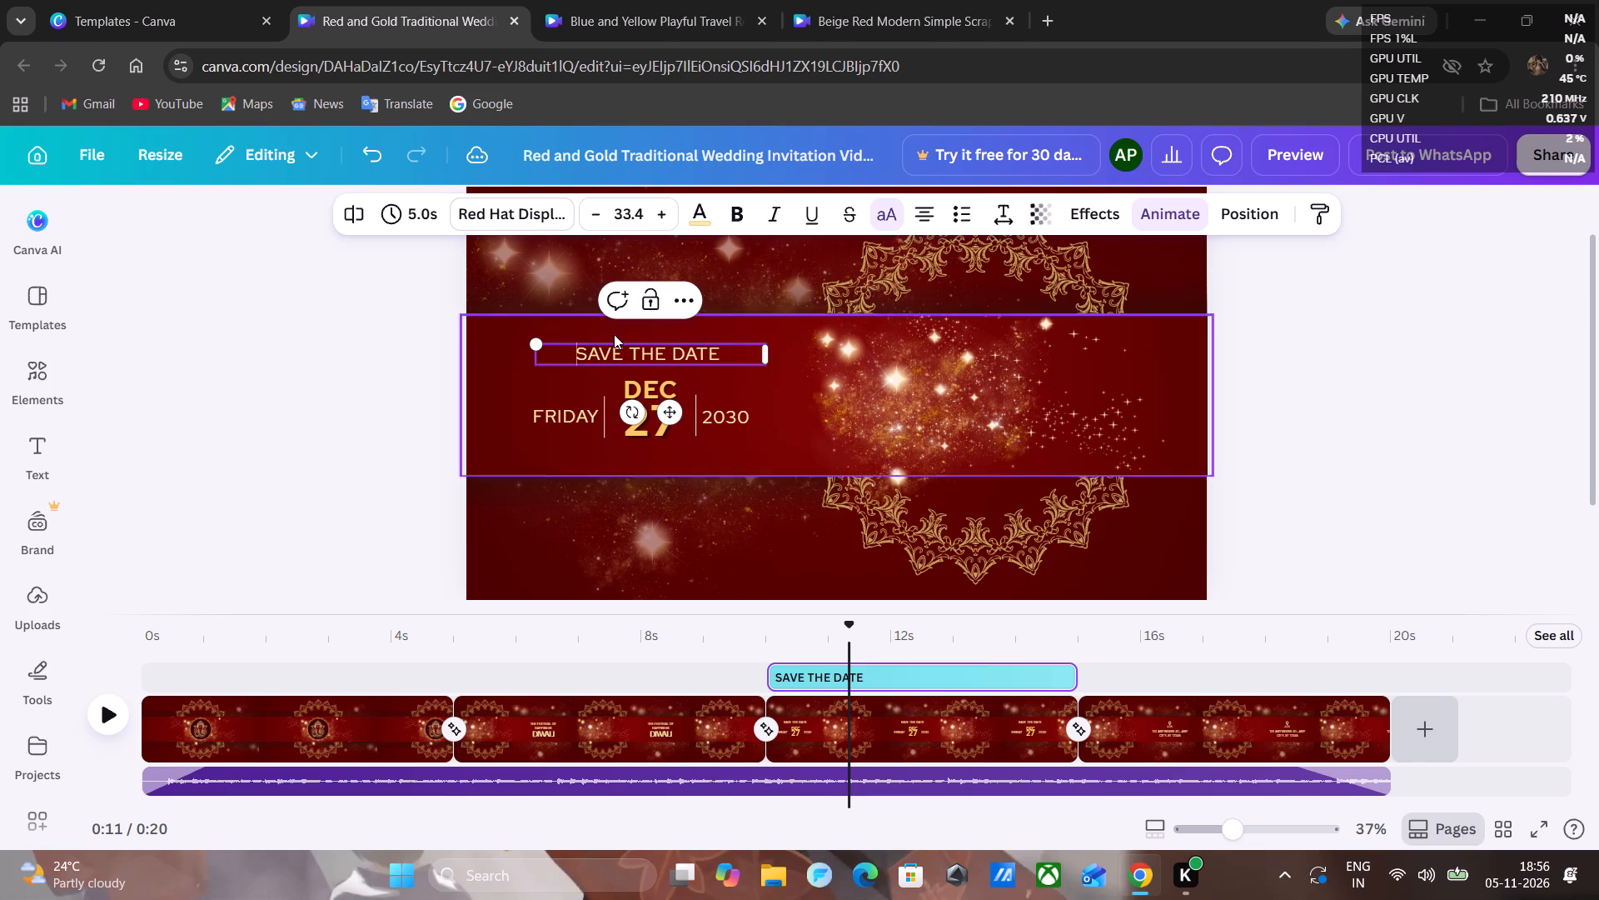
pyautogui.click(735, 354)
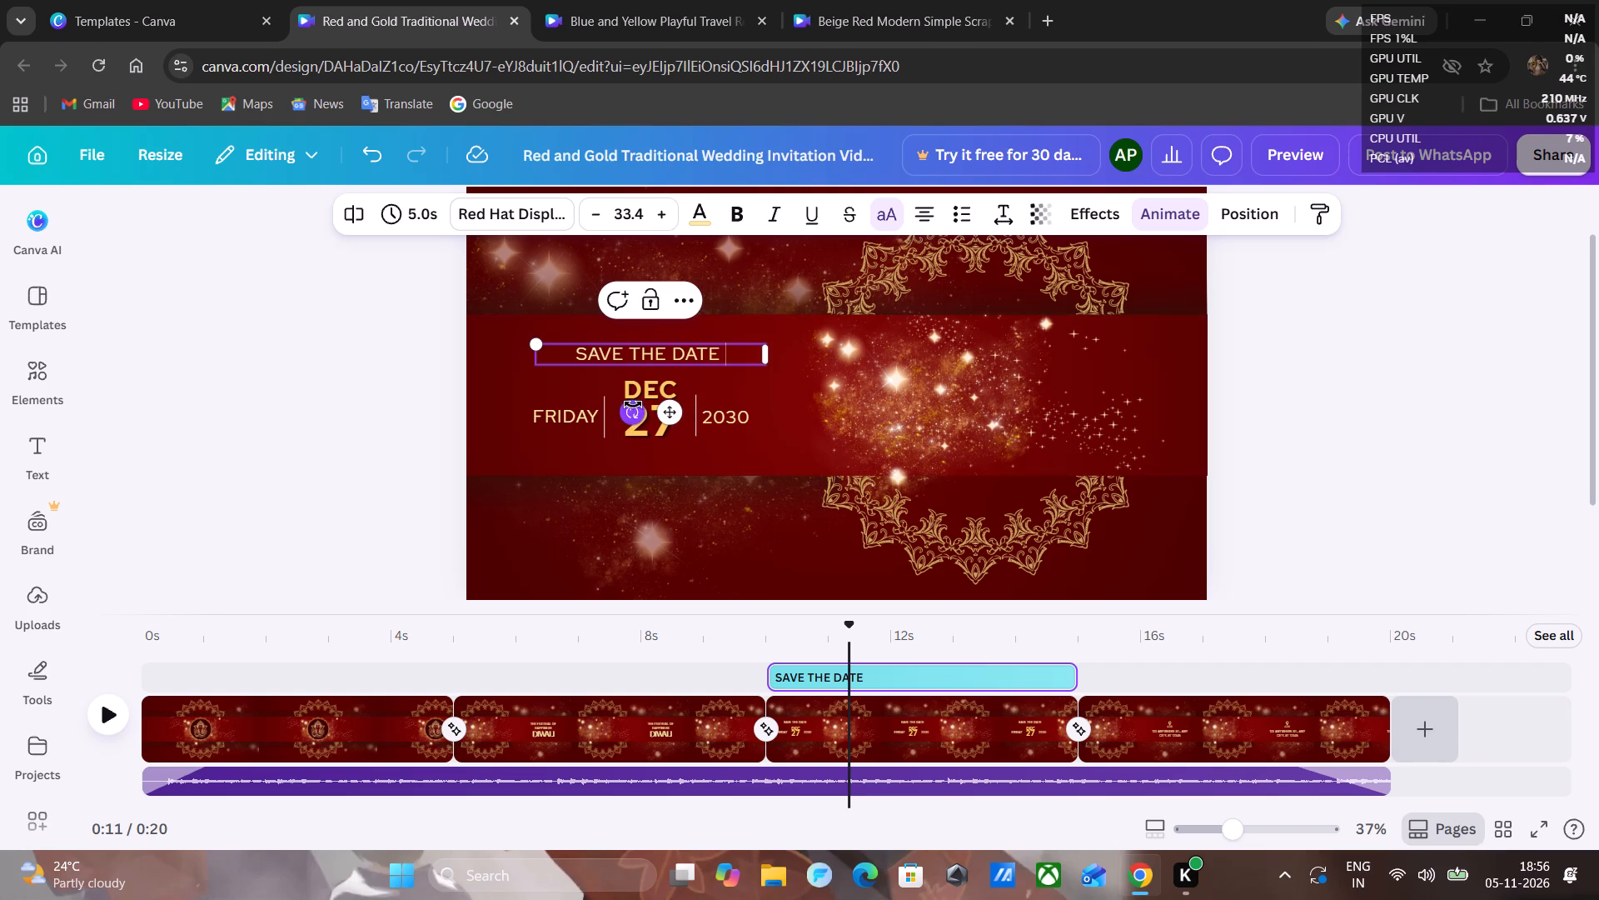
# Replace the weekday in the save-the-date scene with "sunday".
pyautogui.click(563, 422)
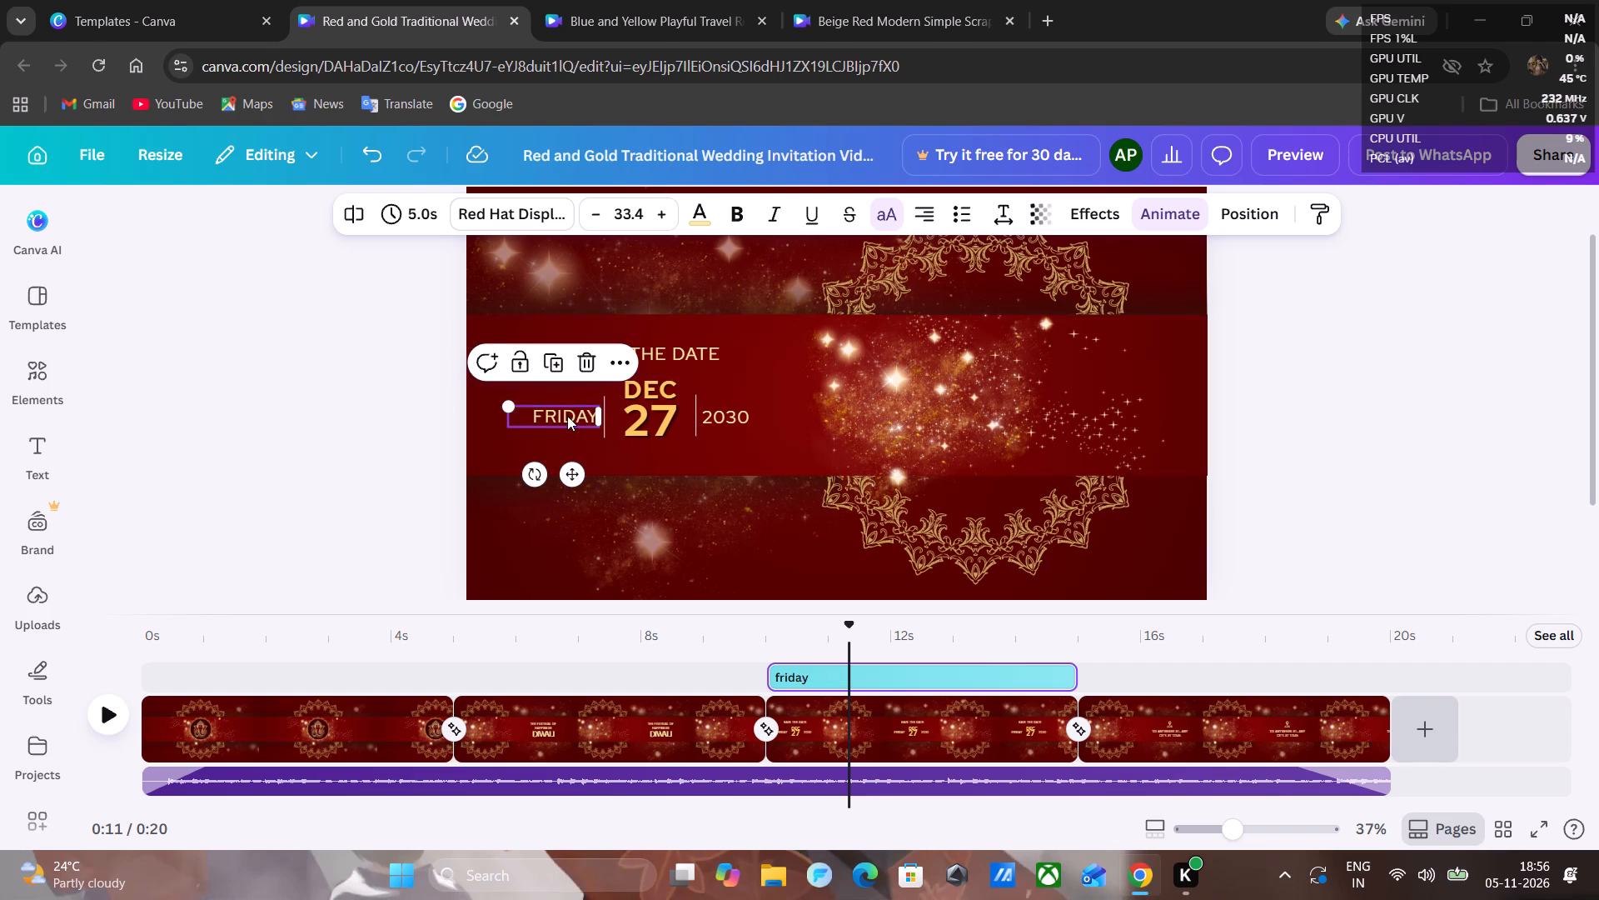
pyautogui.click(567, 416)
pyautogui.press('BackSpace')
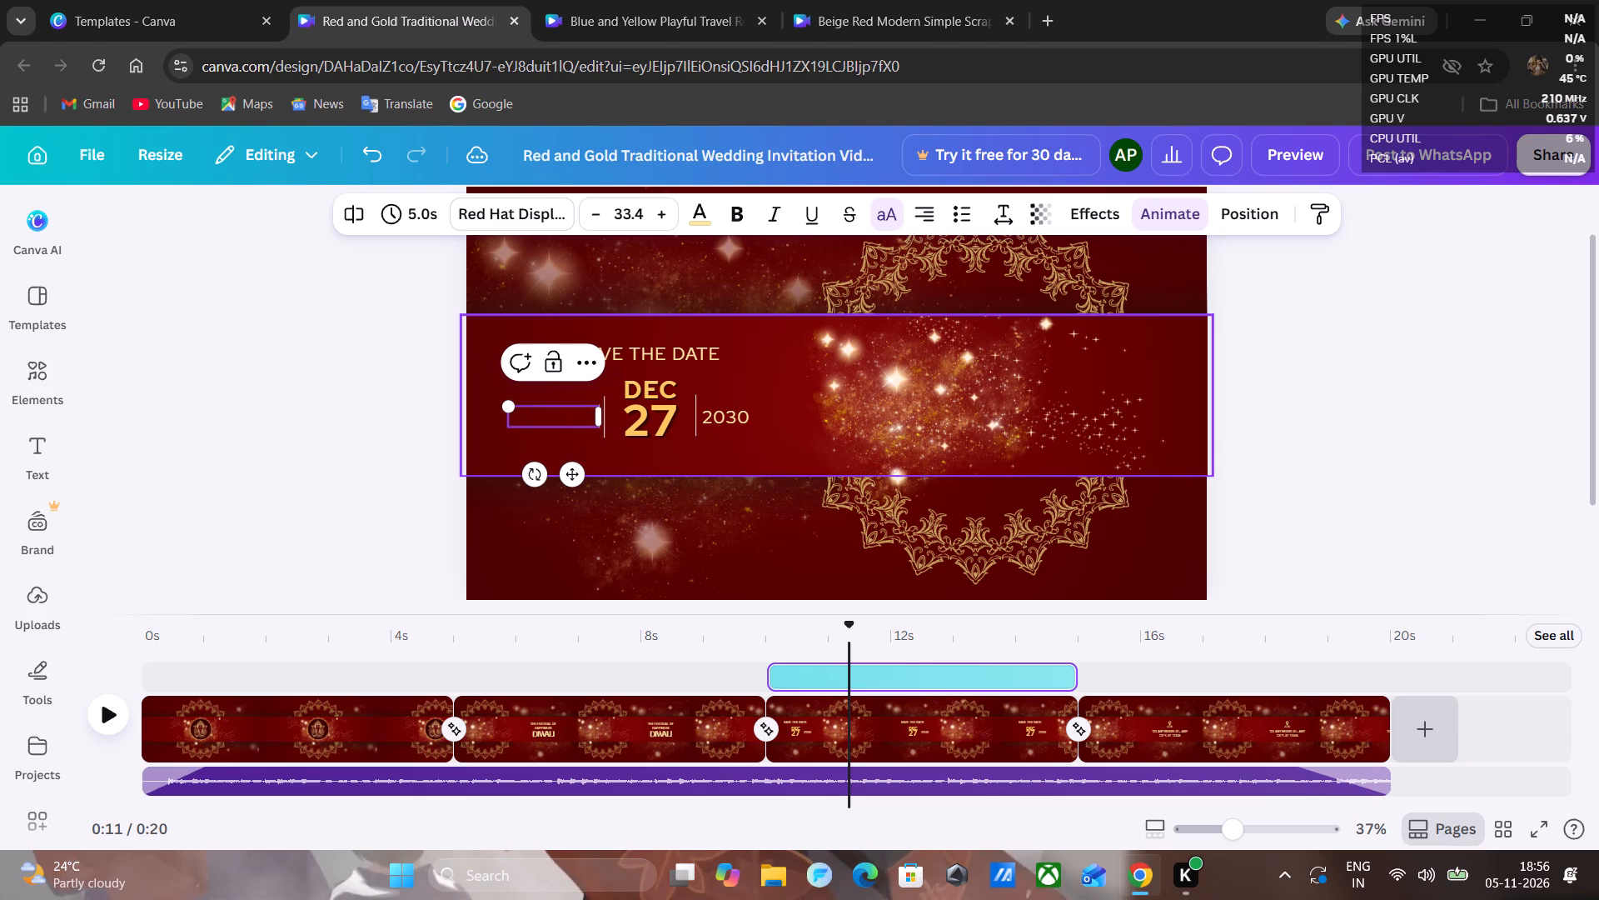
pyautogui.write('SUNDA')
pyautogui.press('y')
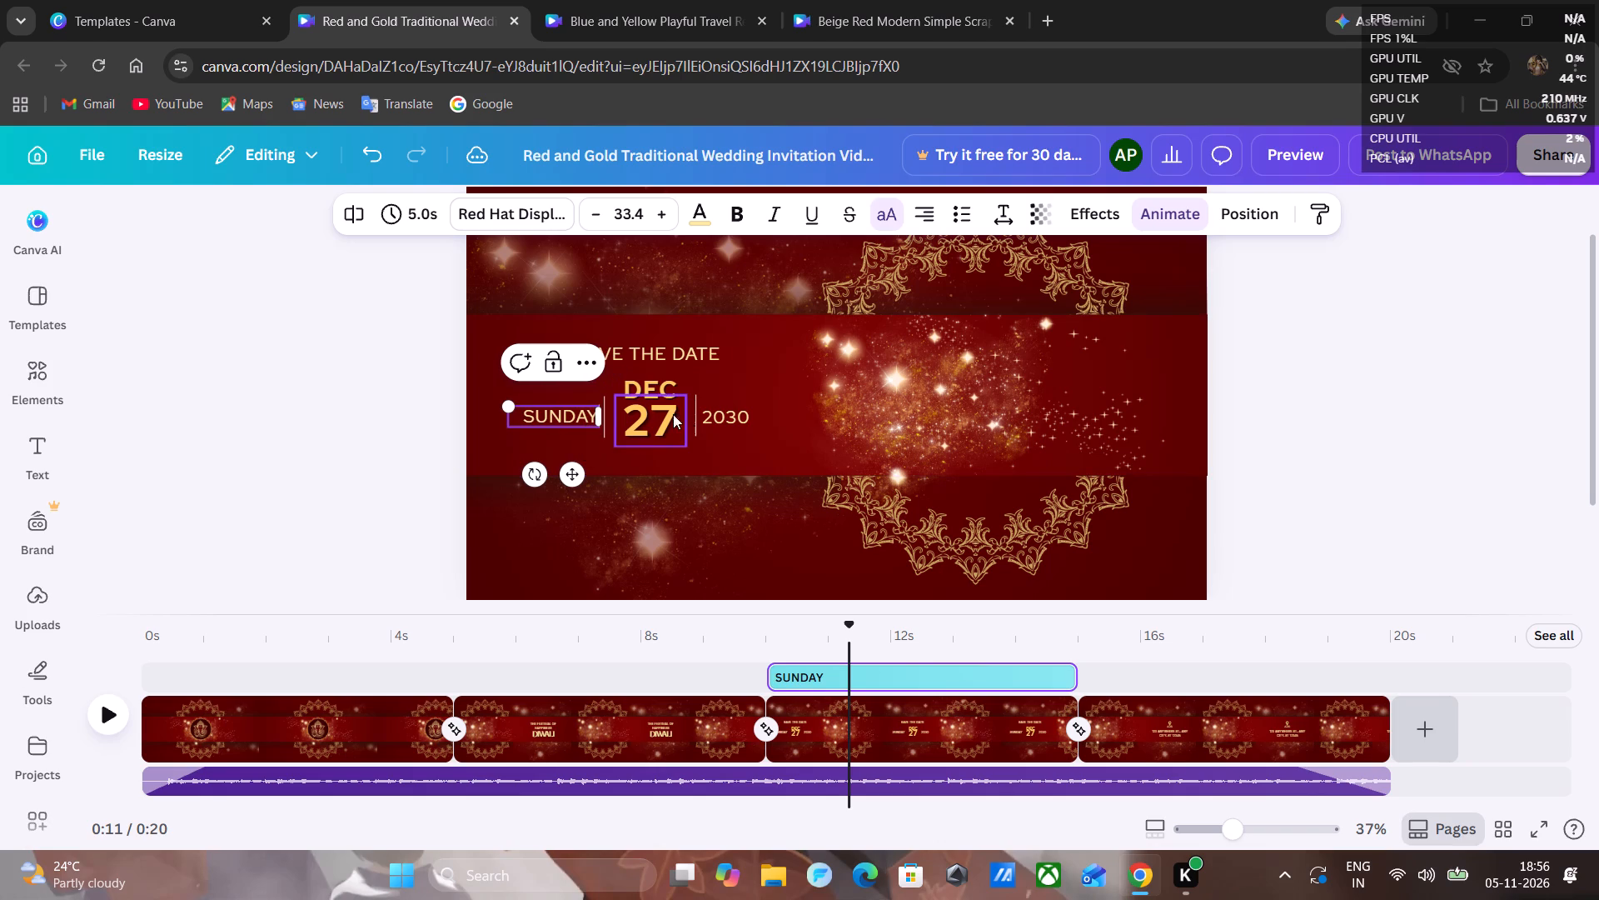
pyautogui.press('BackSpace')
pyautogui.press('BackSpace')
pyautogui.press('BackSpace')
pyautogui.press('BackSpace')
pyautogui.press('BackSpace')
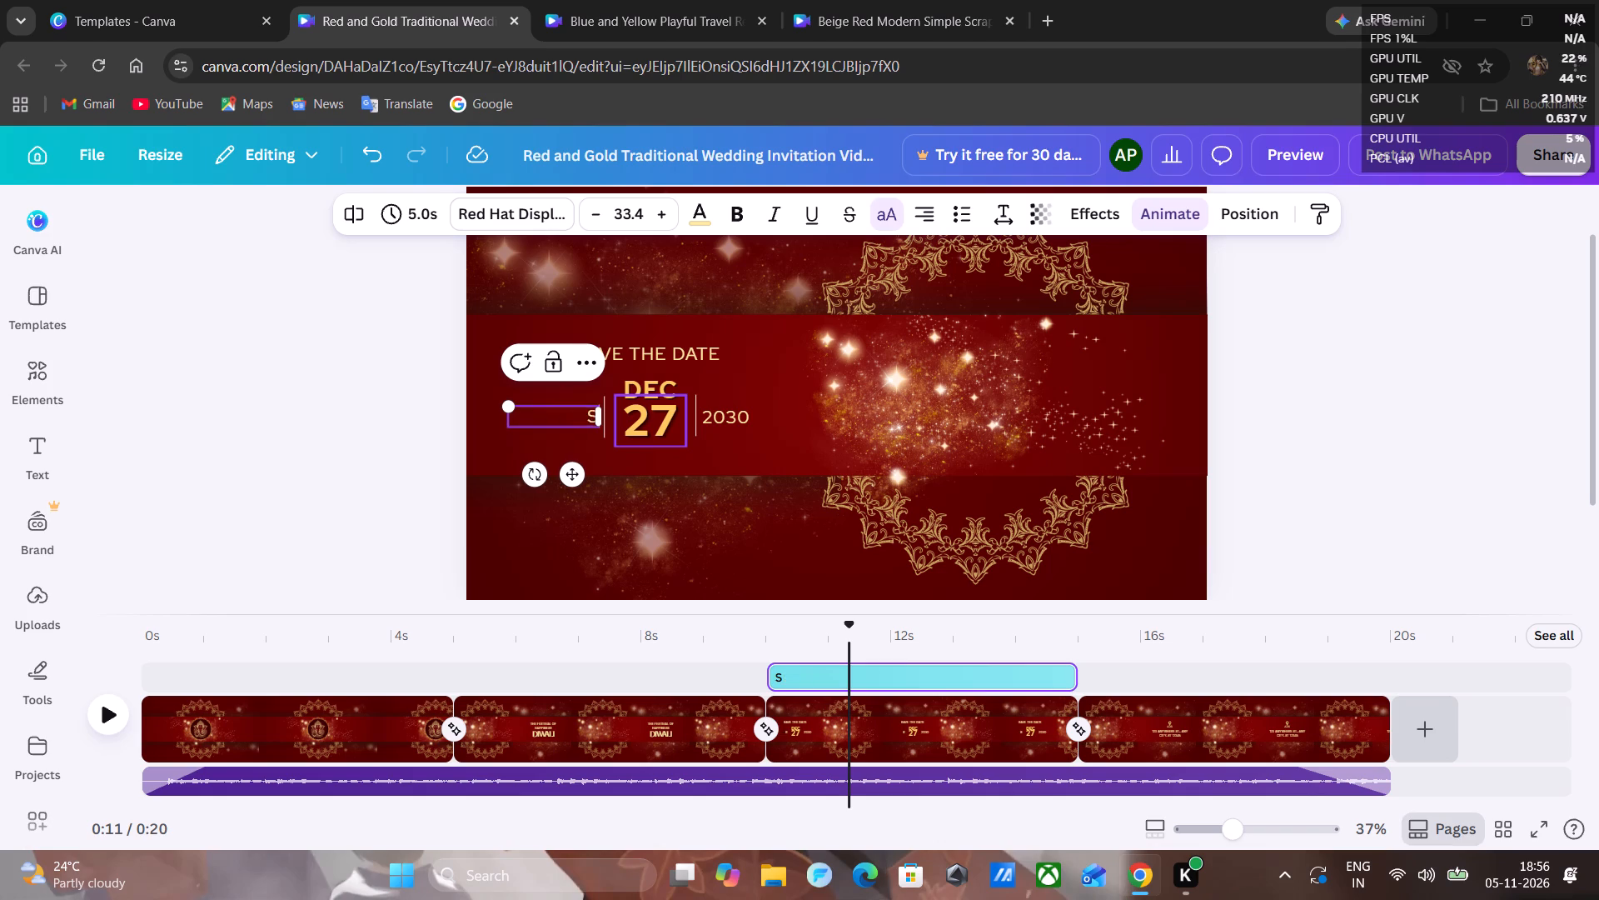
pyautogui.press('BackSpace')
pyautogui.write('sunday')
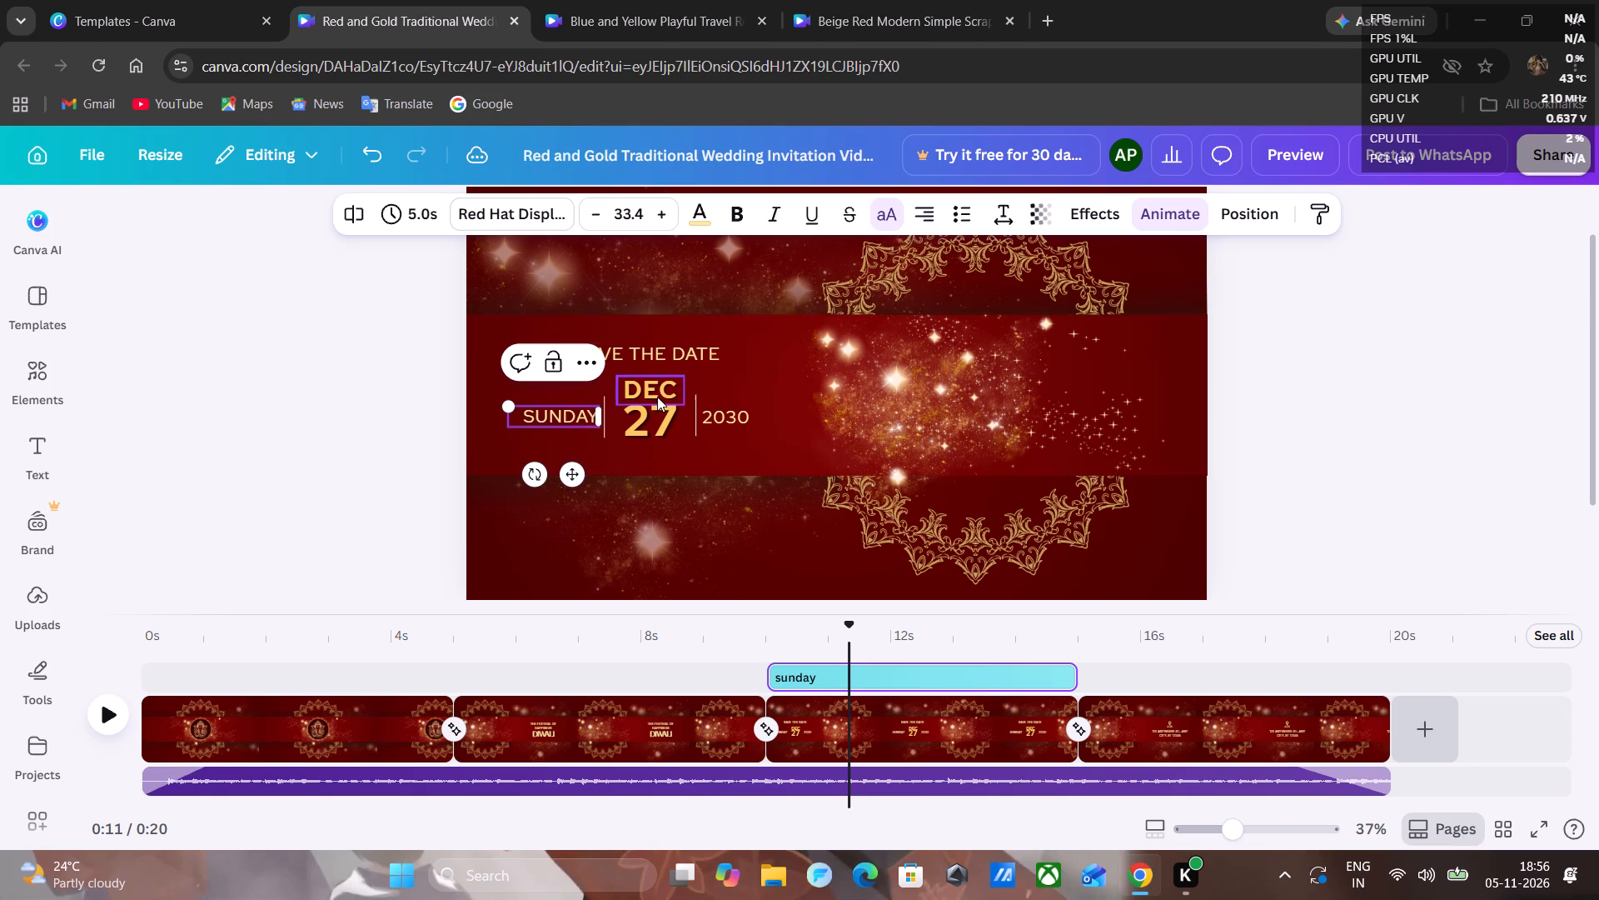
# Change the month to "nov" and the day number to 8 in the save-the-date scene.
pyautogui.click(657, 397)
pyautogui.click(659, 382)
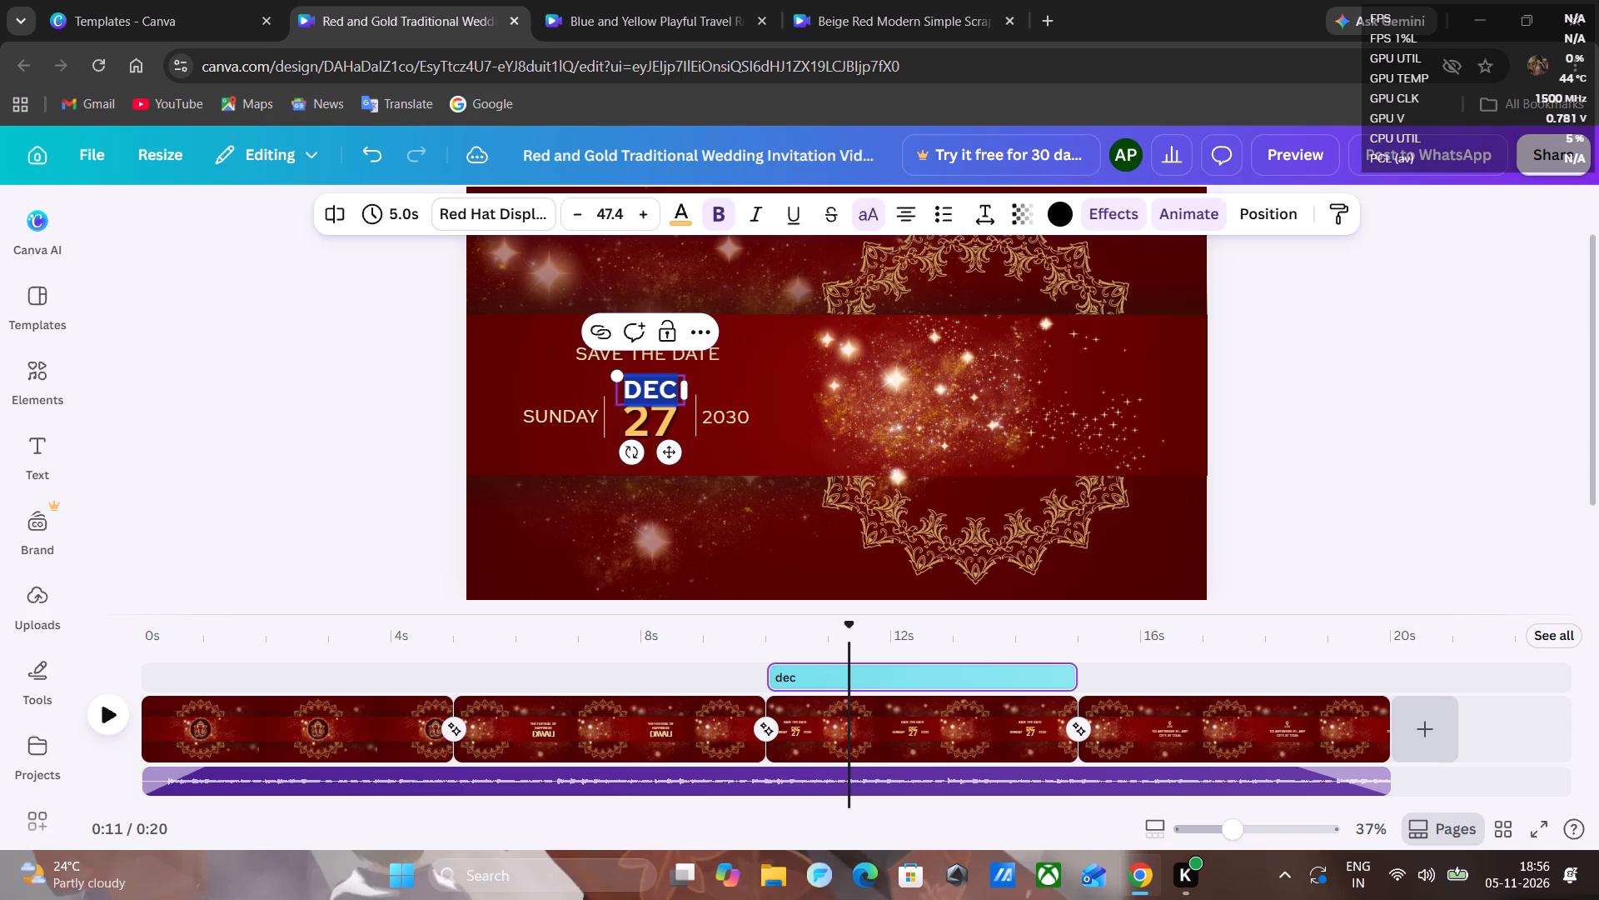
pyautogui.press('BackSpace')
pyautogui.write('nov')
pyautogui.click(644, 417)
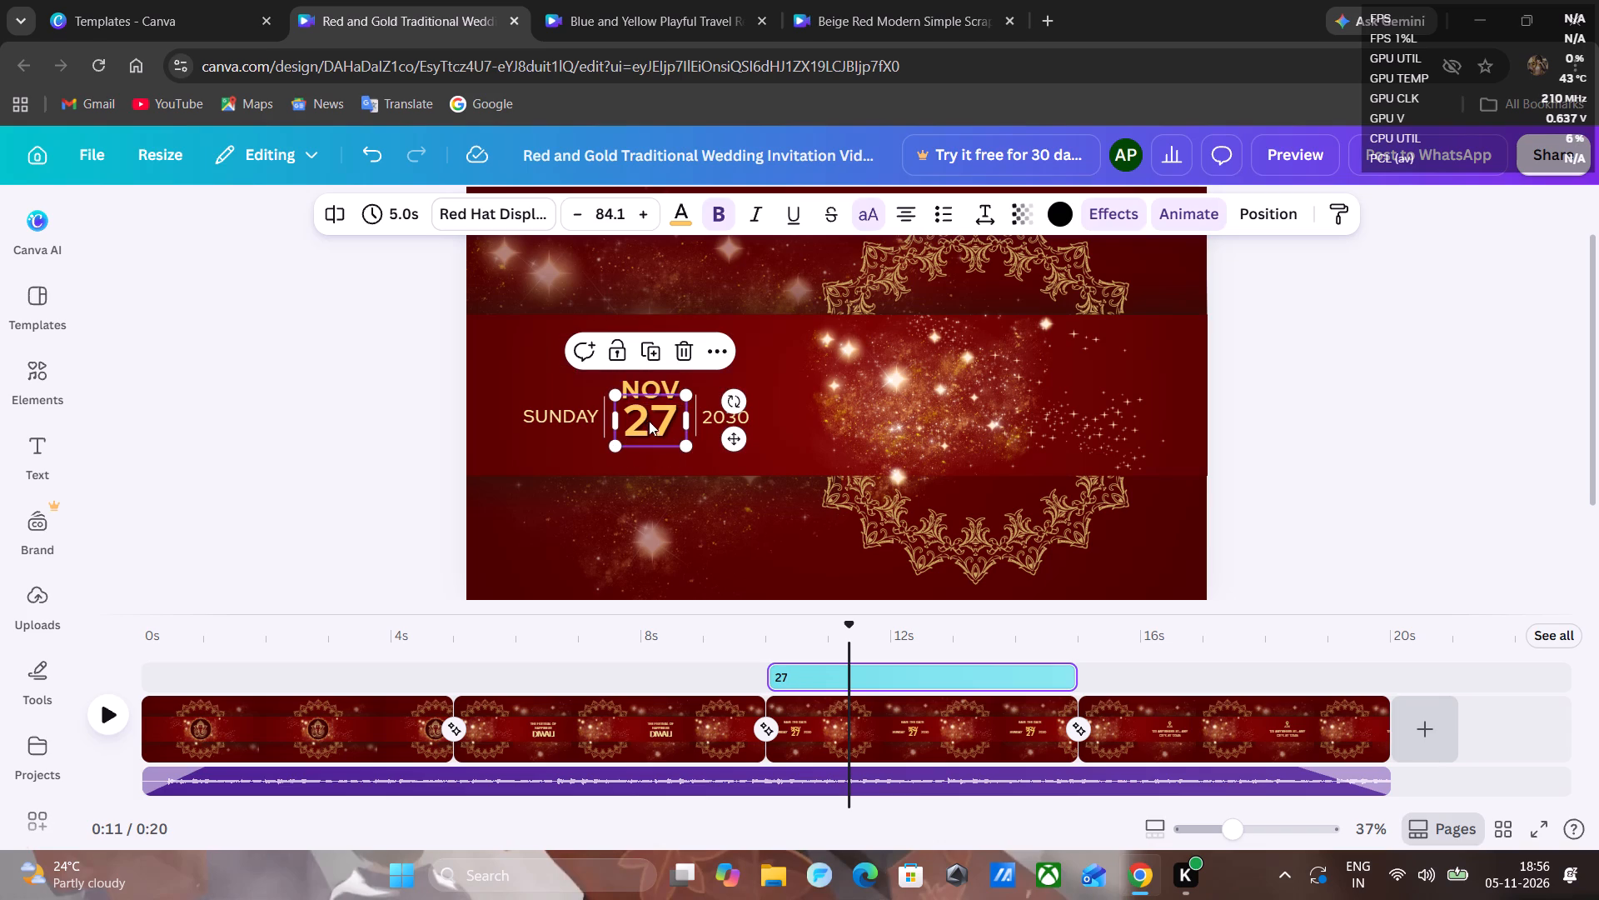
pyautogui.click(654, 422)
pyautogui.press('BackSpace')
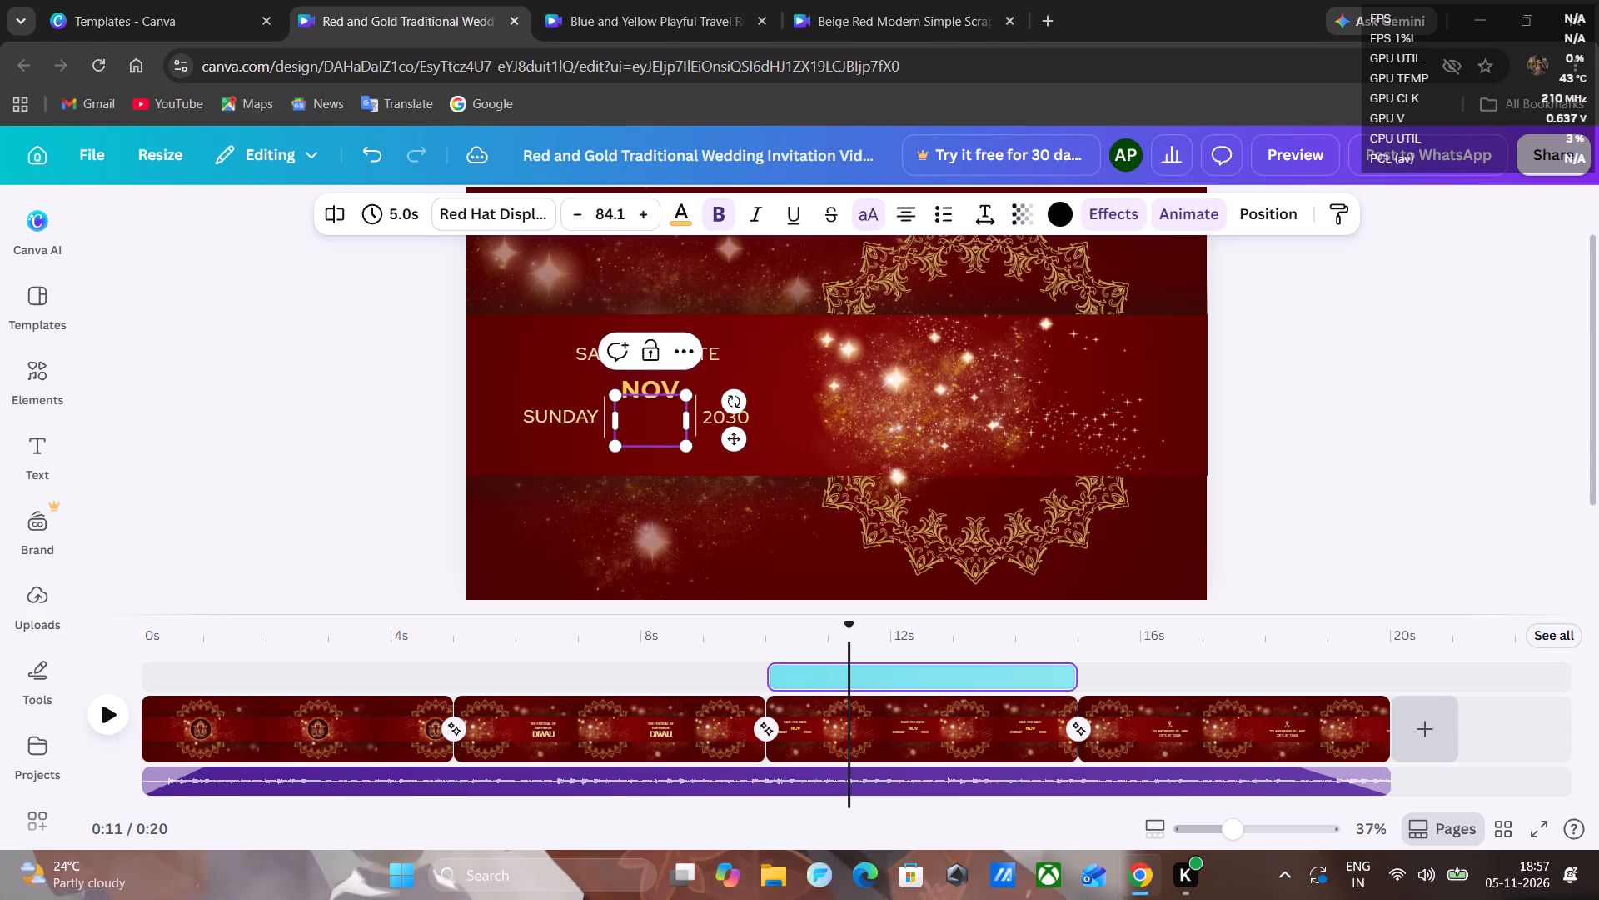
pyautogui.press('8')
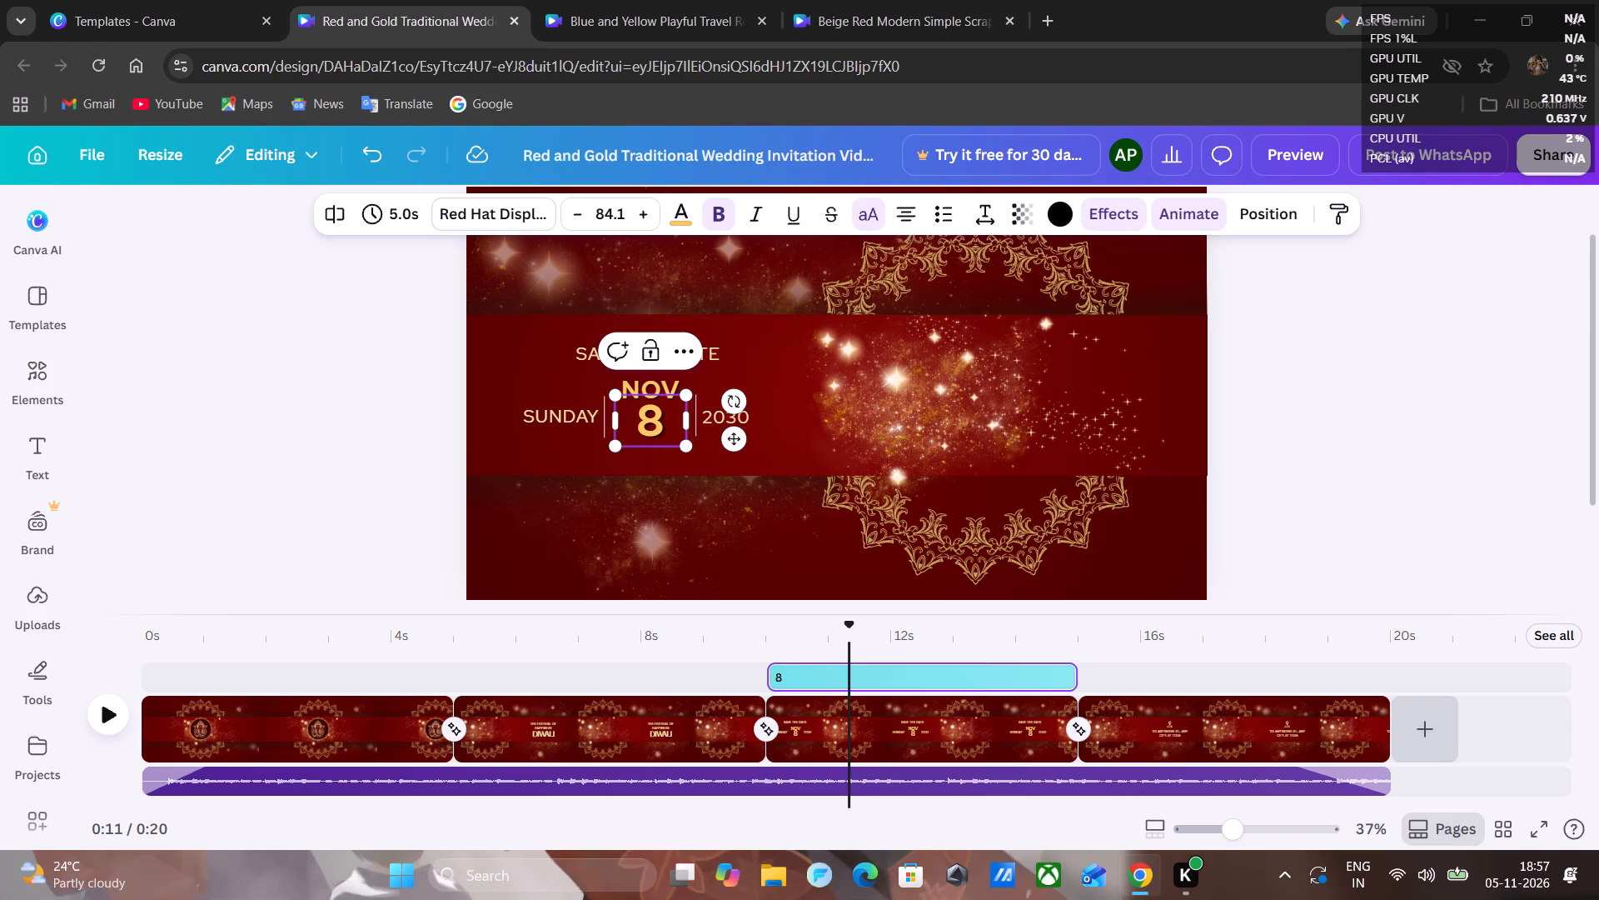
# Change the year beside the day number to "2k26" and deselect the text.
pyautogui.click(707, 419)
pyautogui.click(710, 419)
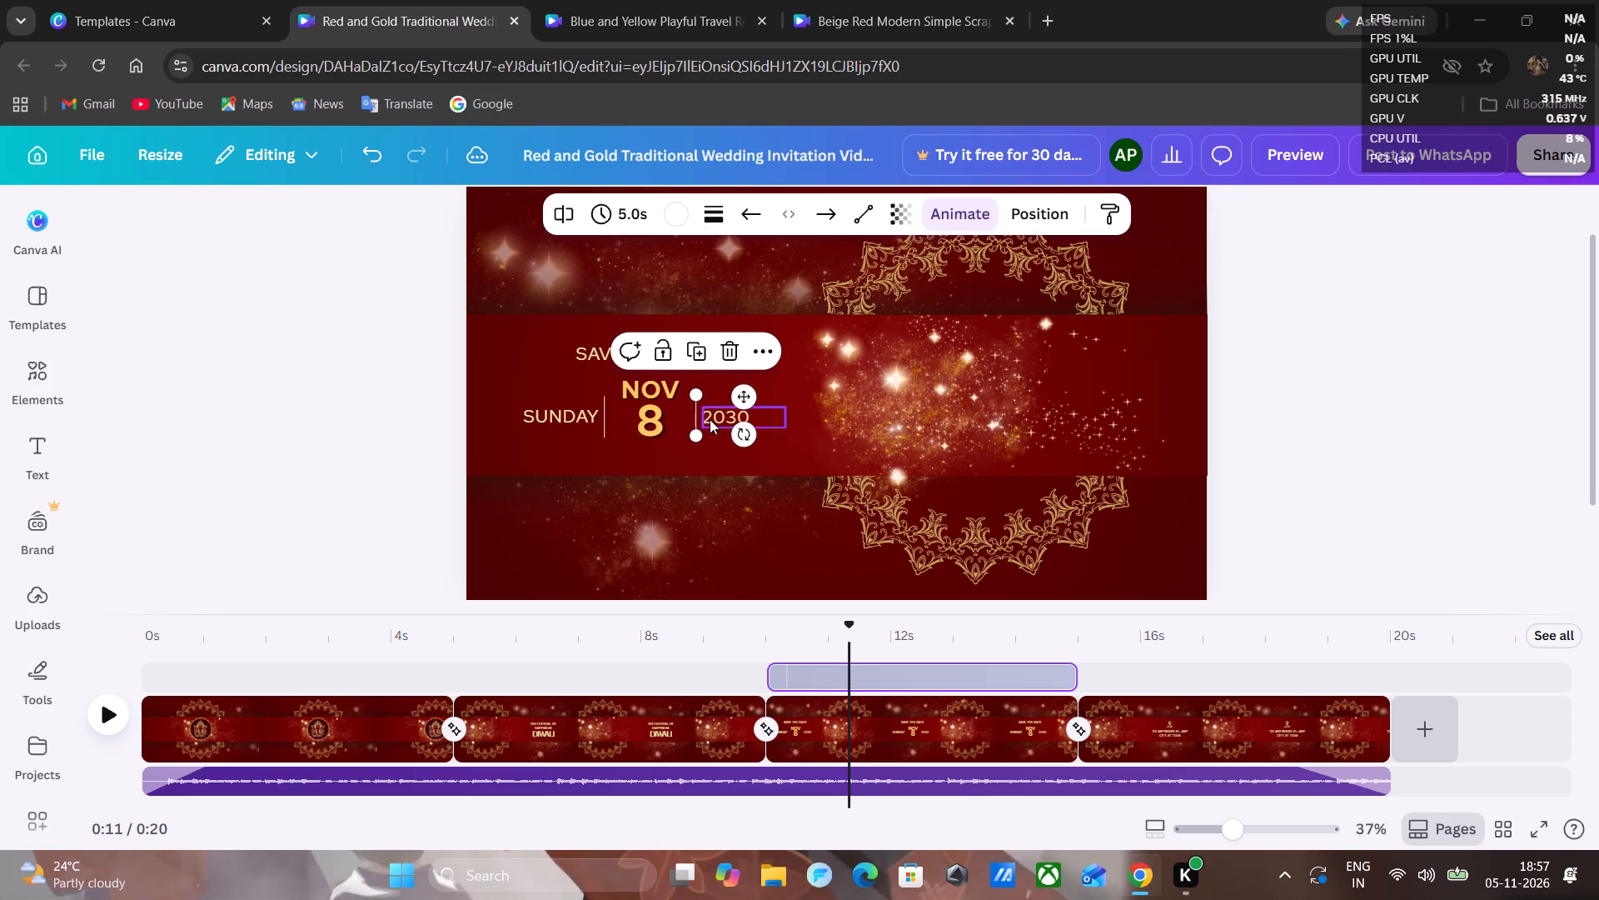
pyautogui.click(723, 417)
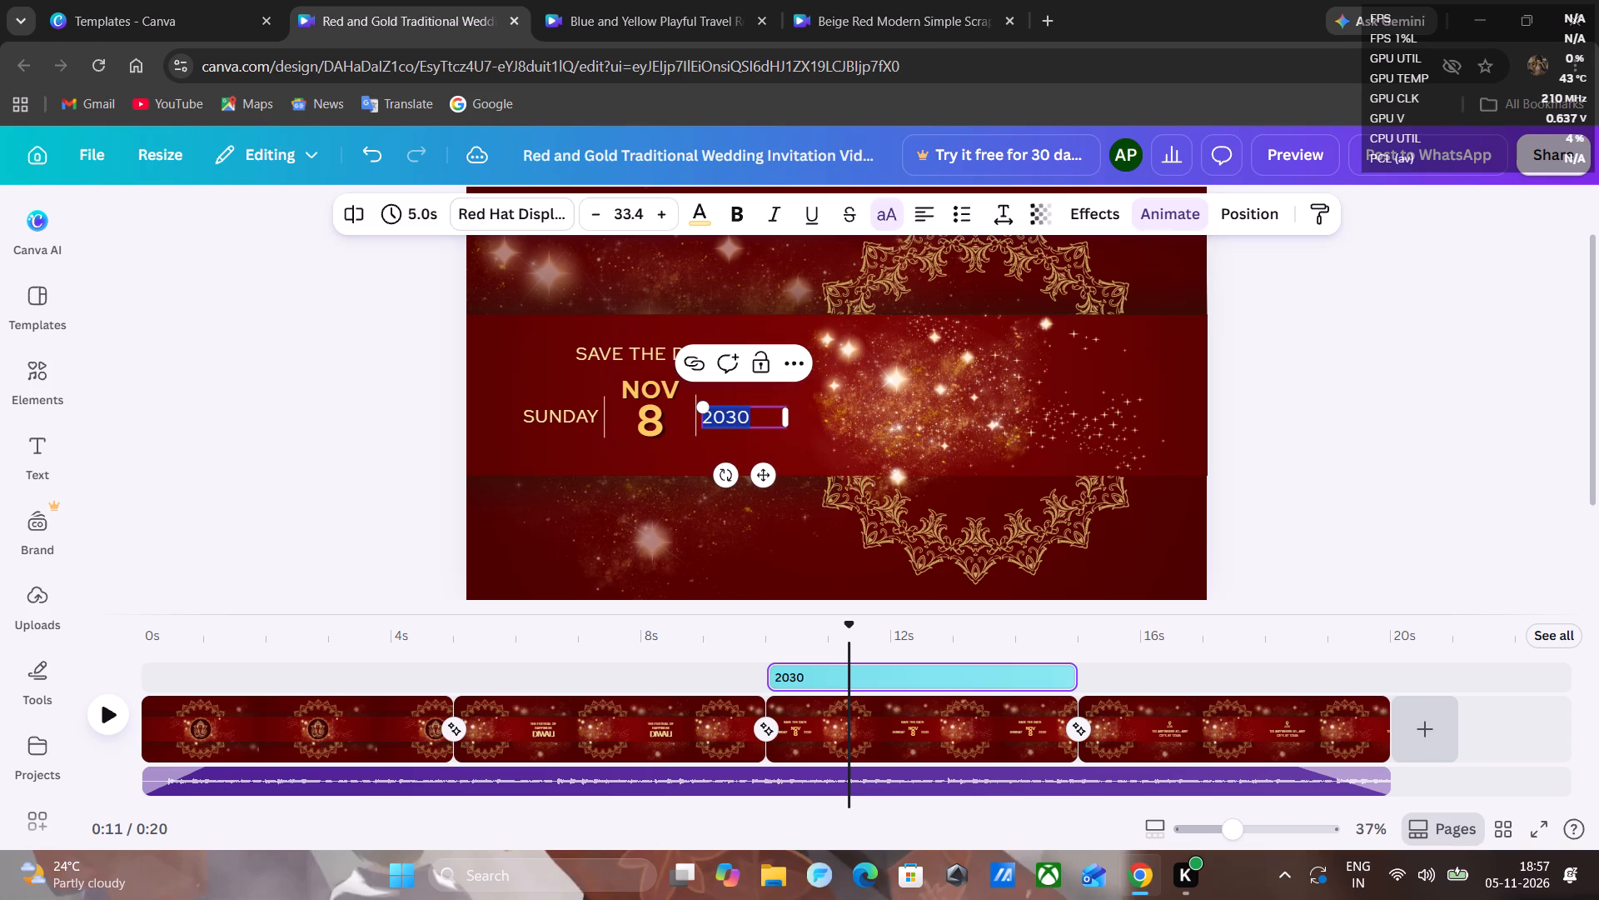
pyautogui.click(753, 417)
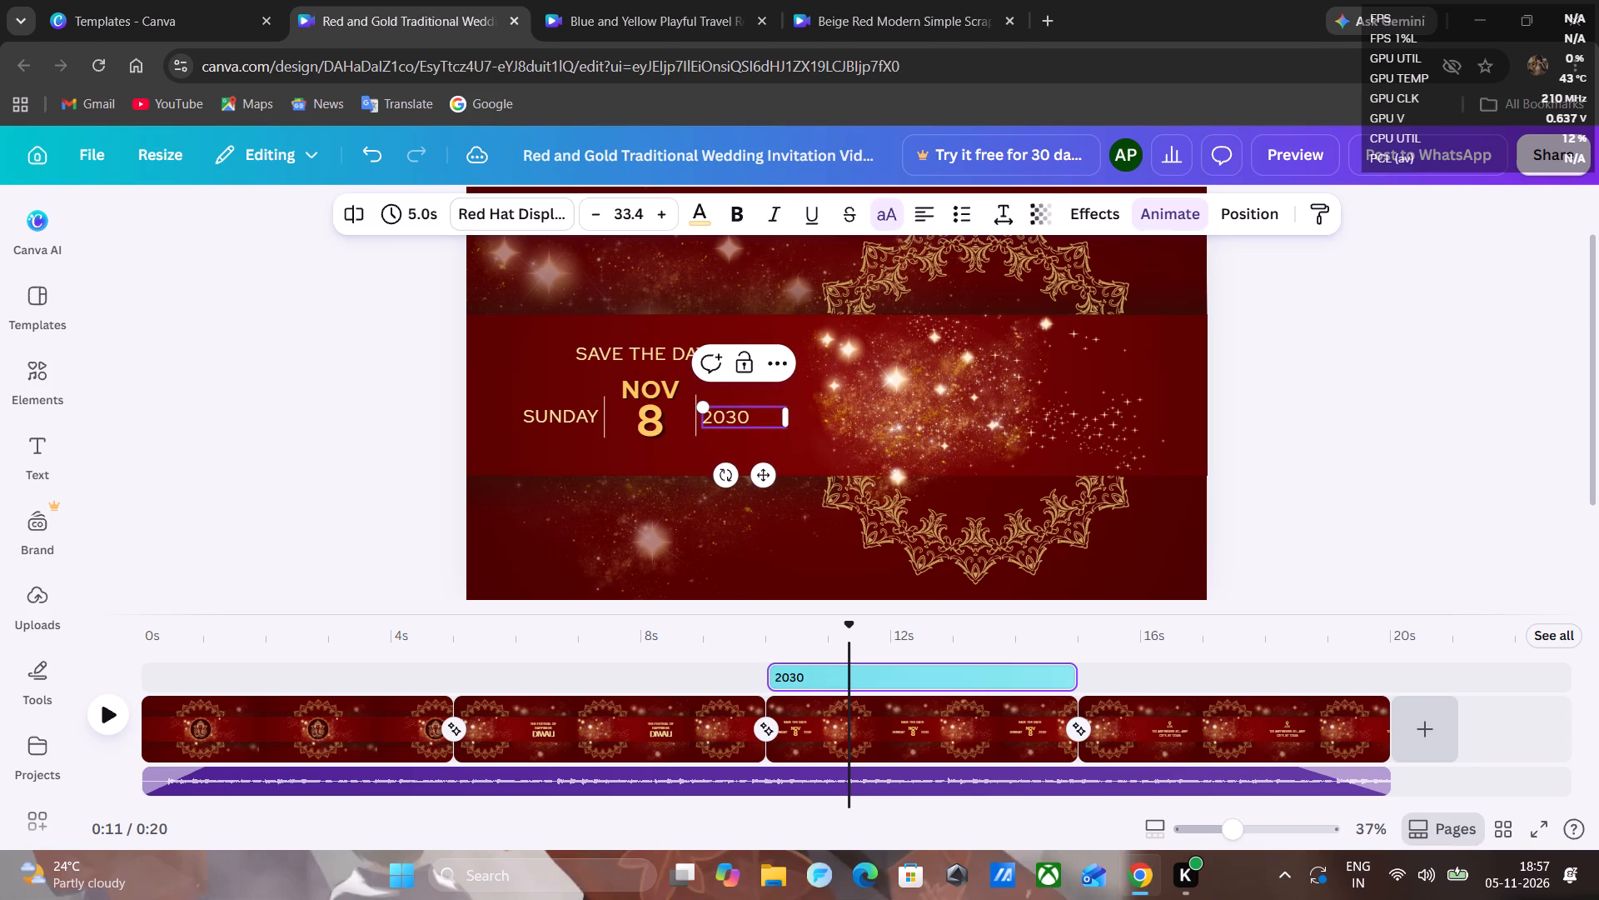
pyautogui.press('BackSpace')
pyautogui.press('BackSpace')
pyautogui.press('2')
pyautogui.press('6')
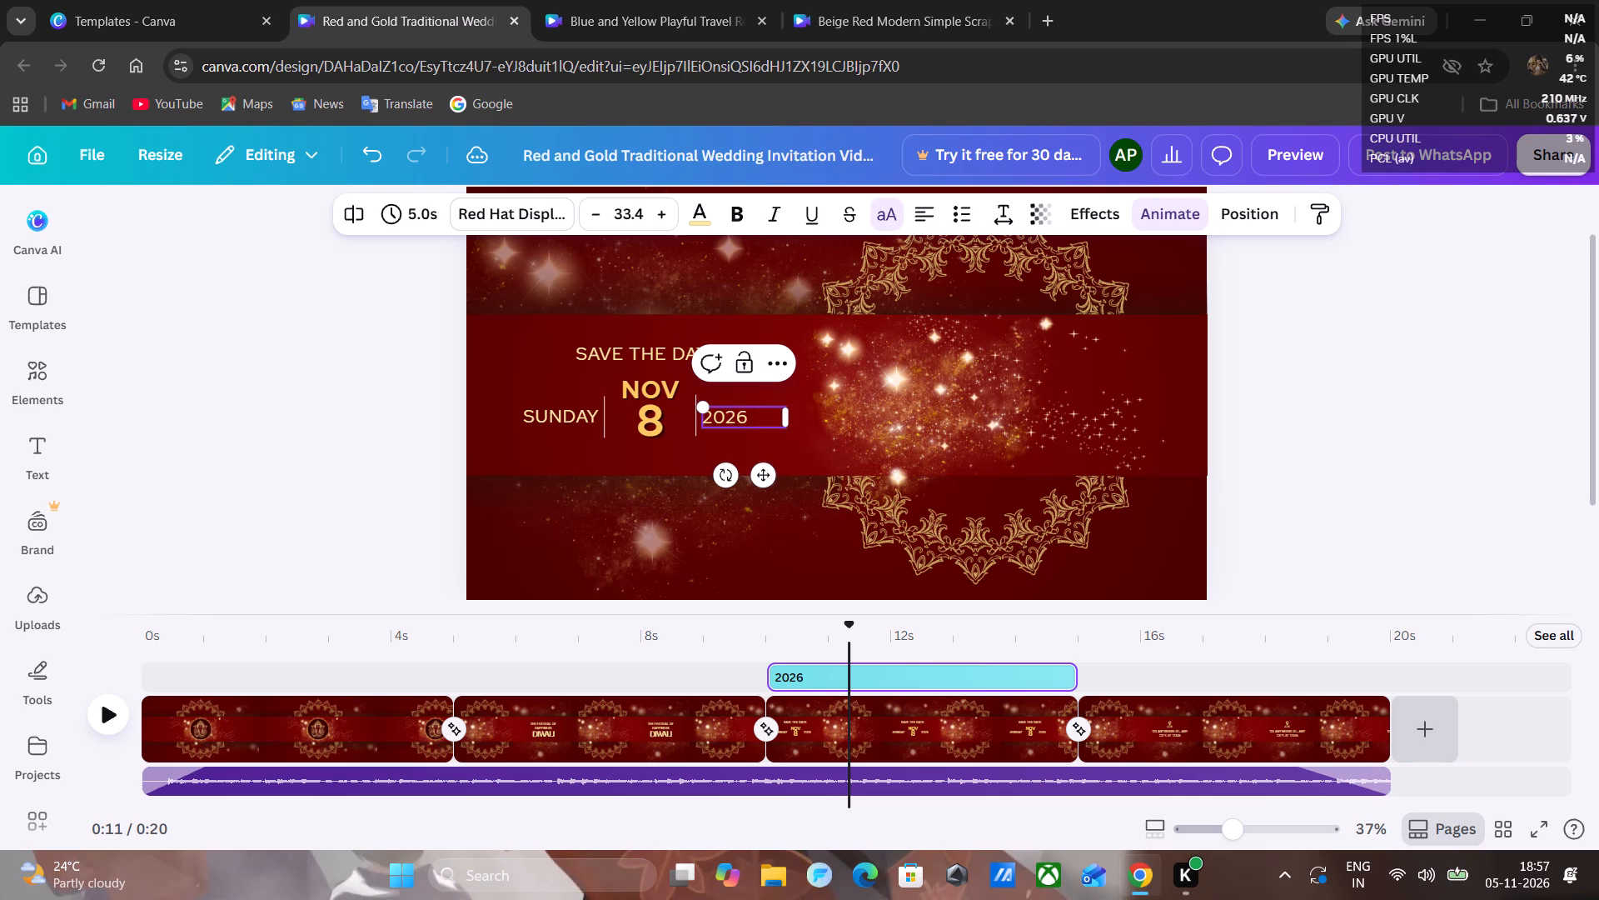
pyautogui.click(725, 418)
pyautogui.press('BackSpace')
pyautogui.press('k')
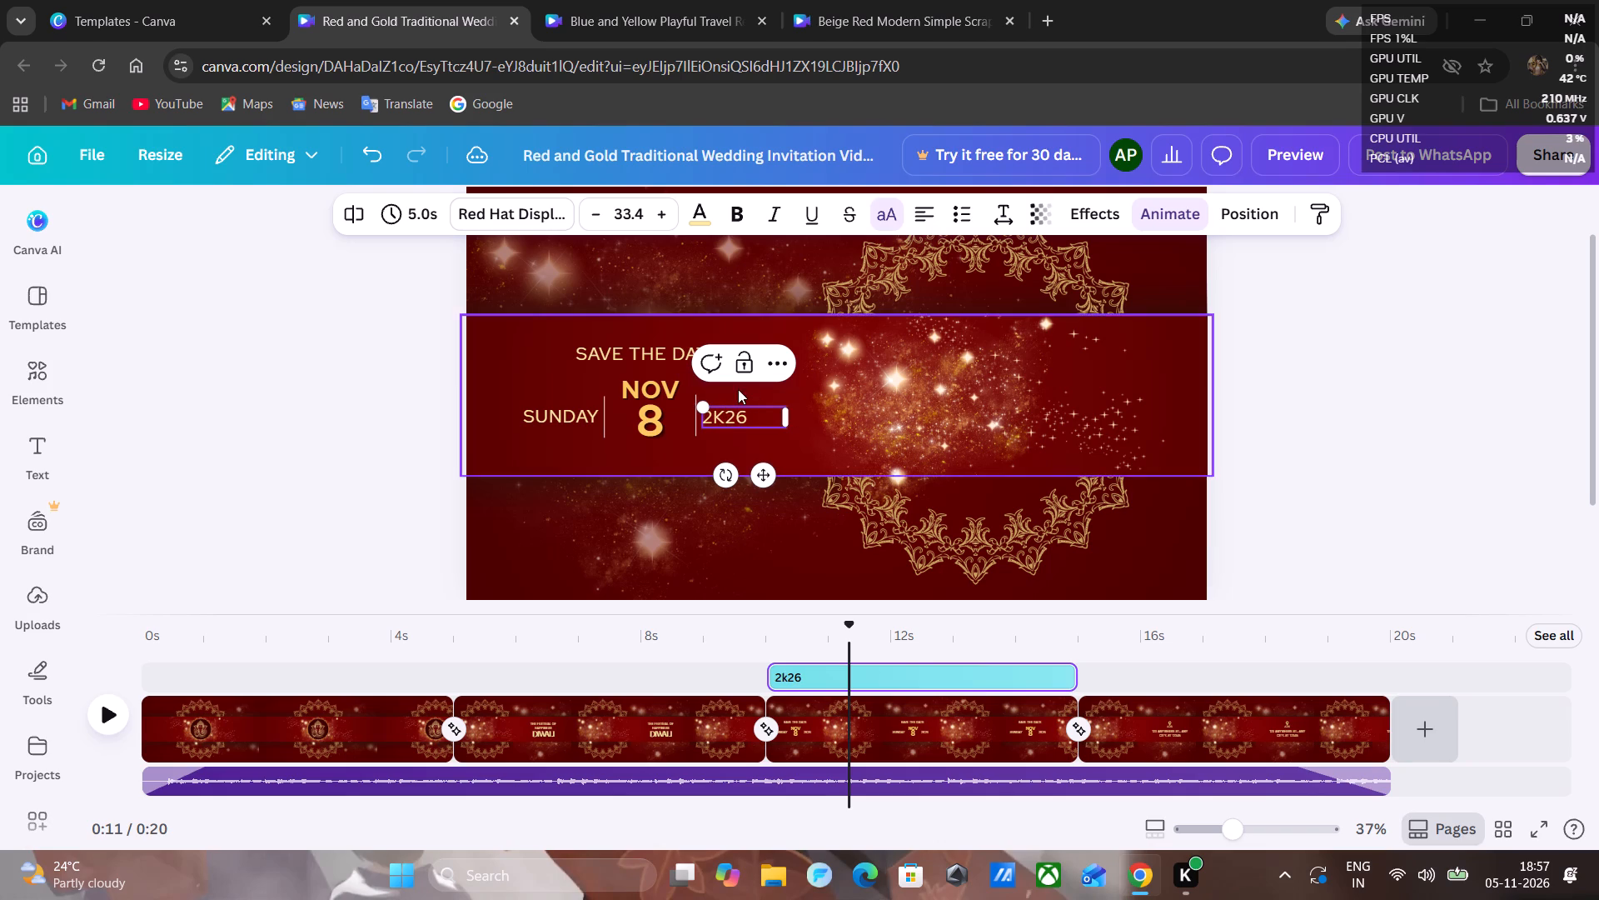
pyautogui.click(535, 359)
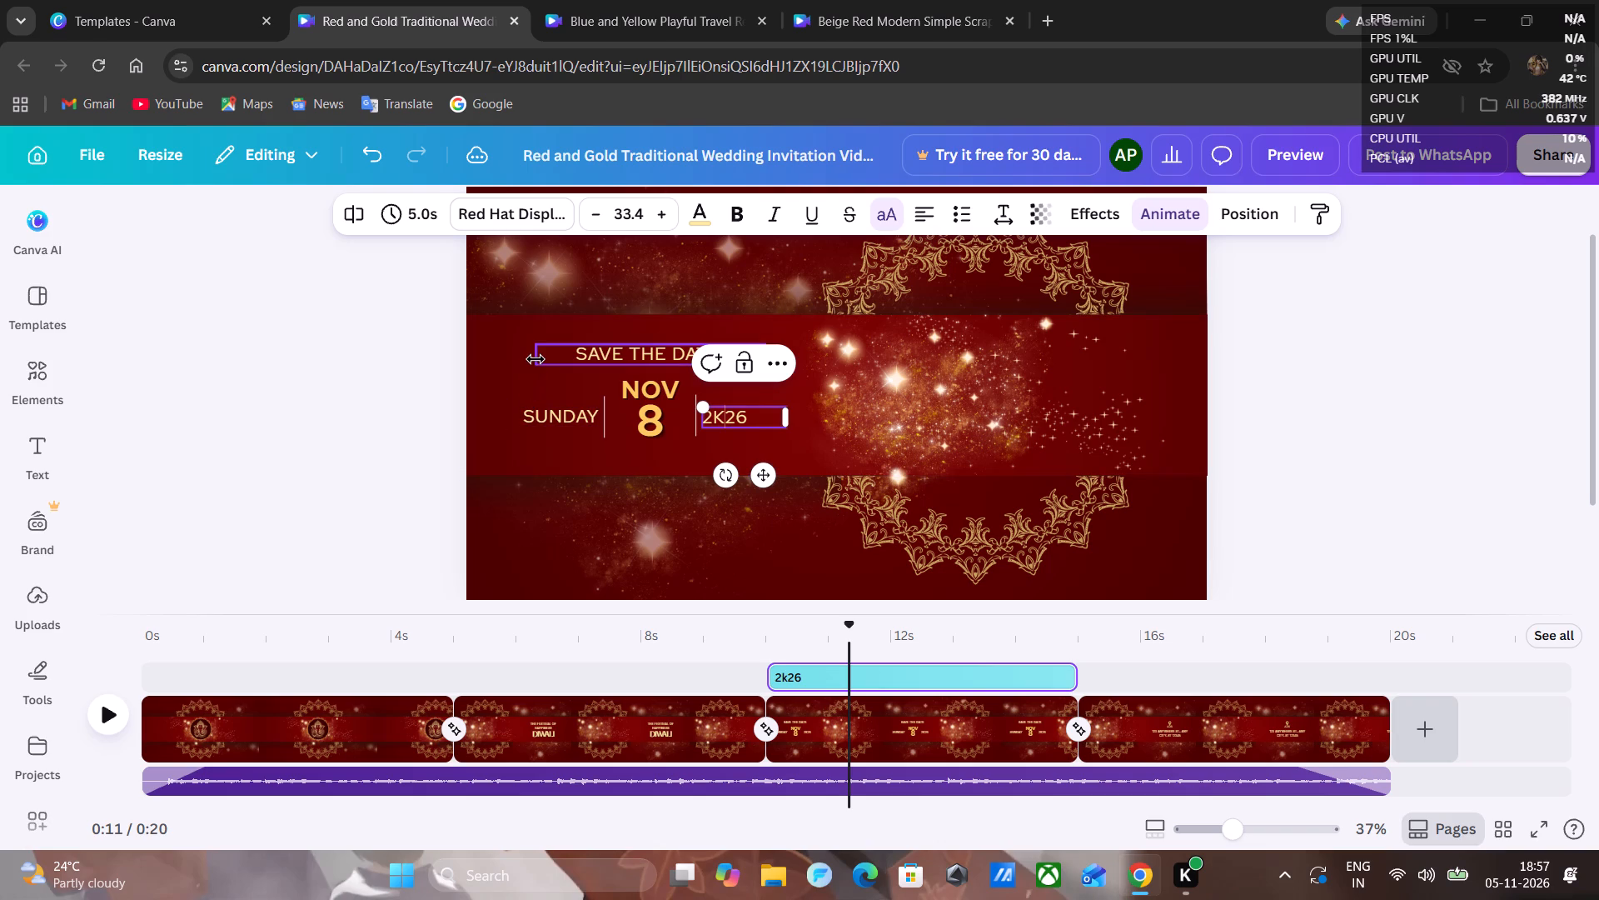
pyautogui.click(775, 403)
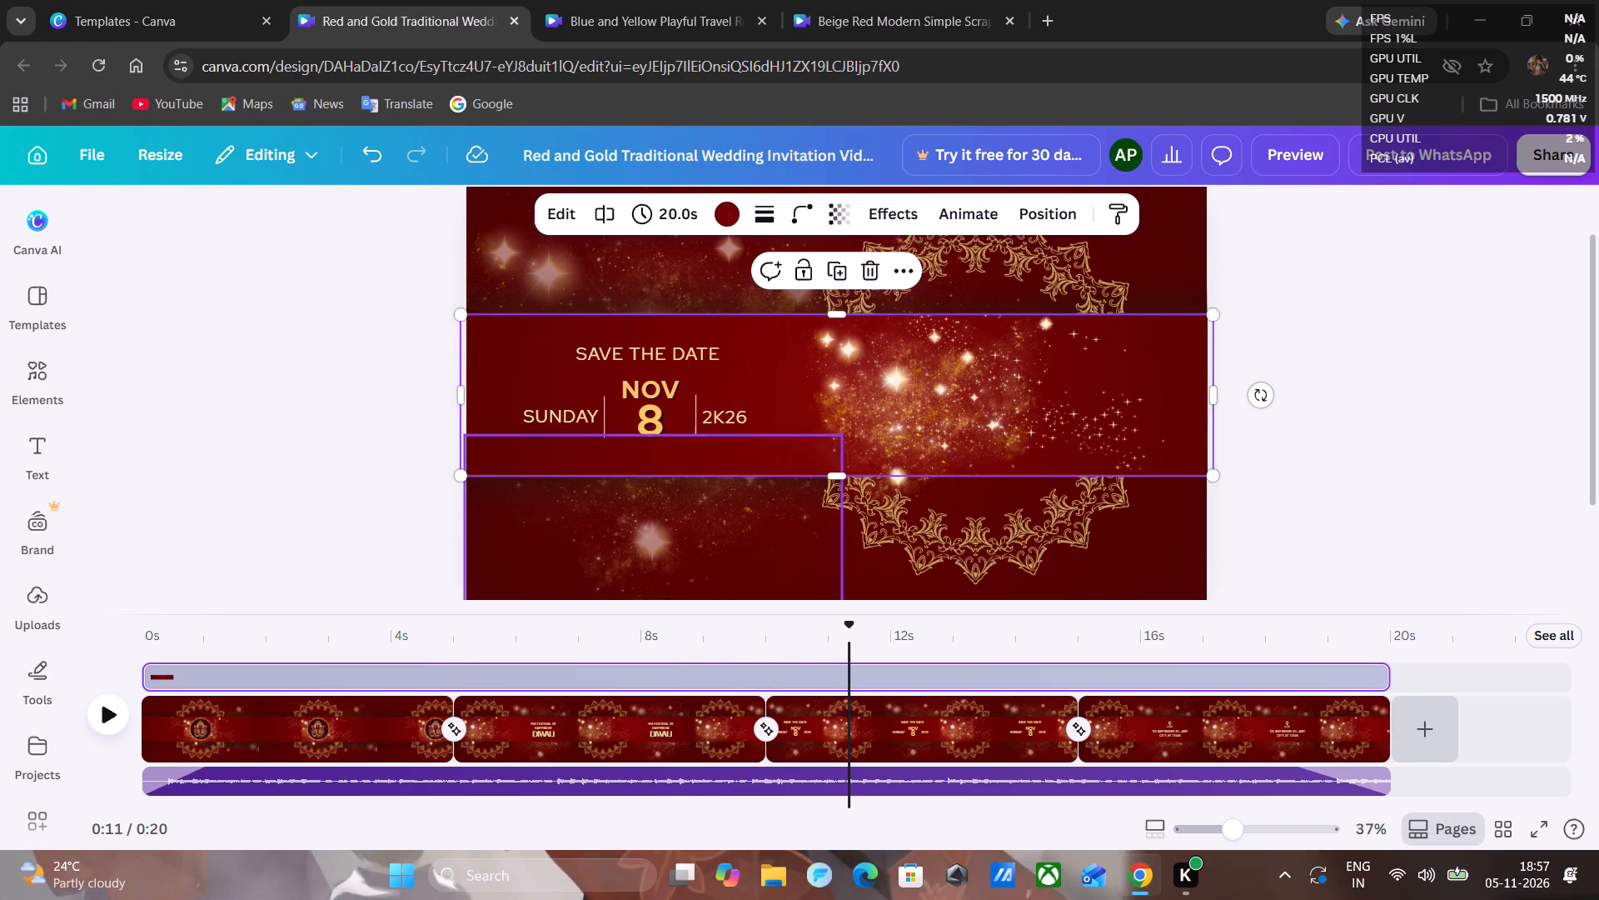
# Play back the video and review the DIWALI title, save-the-date and address scenes, stopping on the address scene.
pyautogui.click(105, 722)
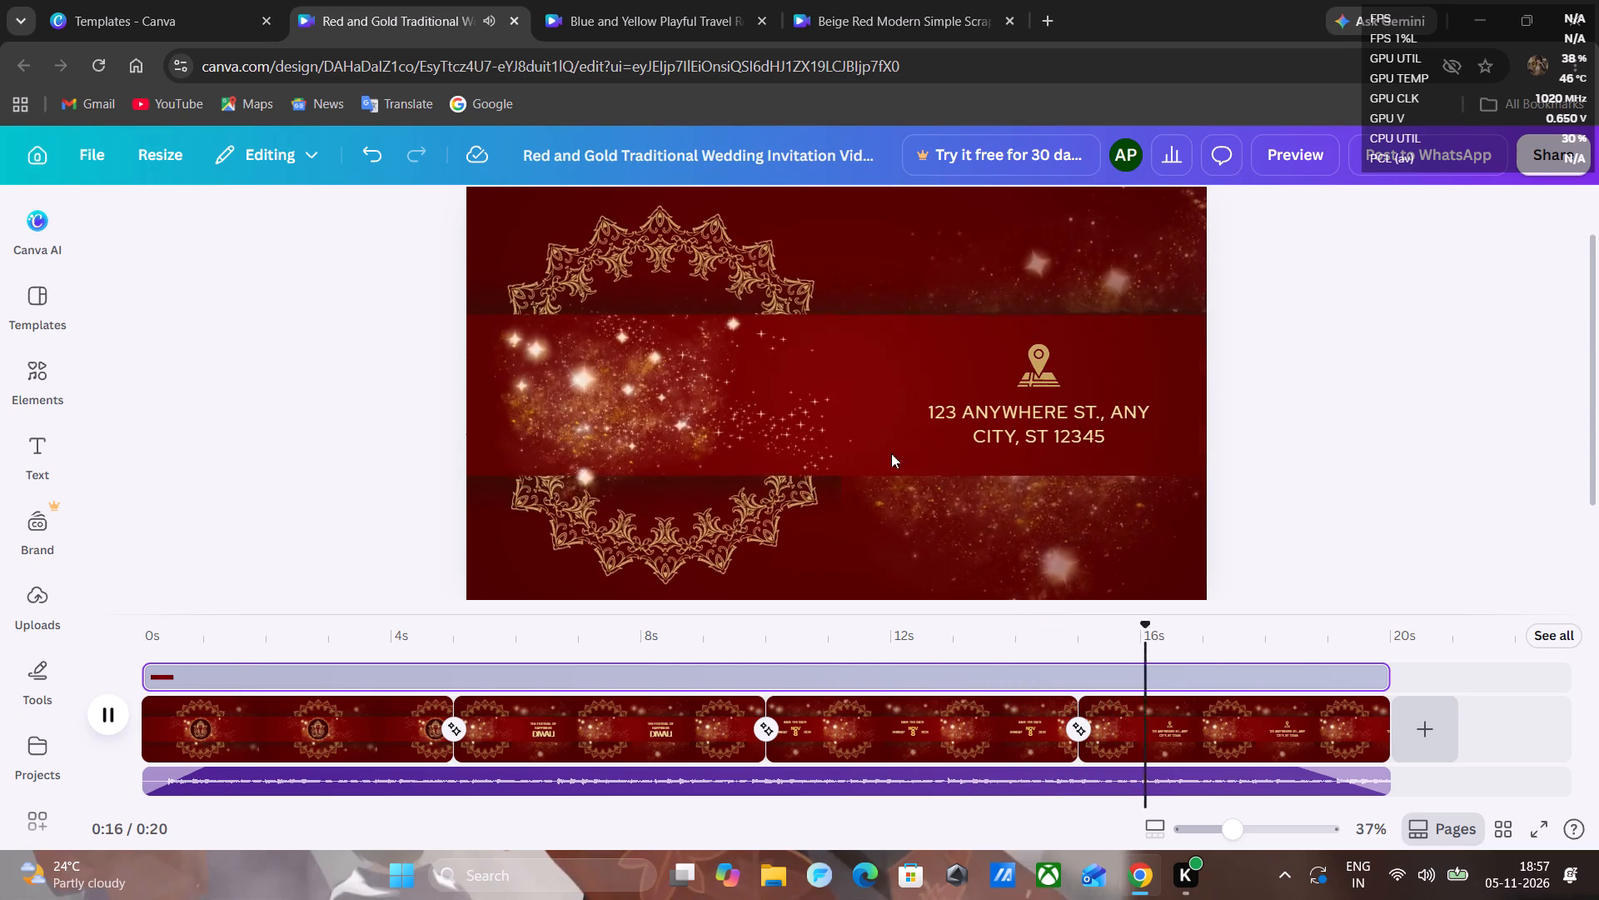
pyautogui.click(1009, 421)
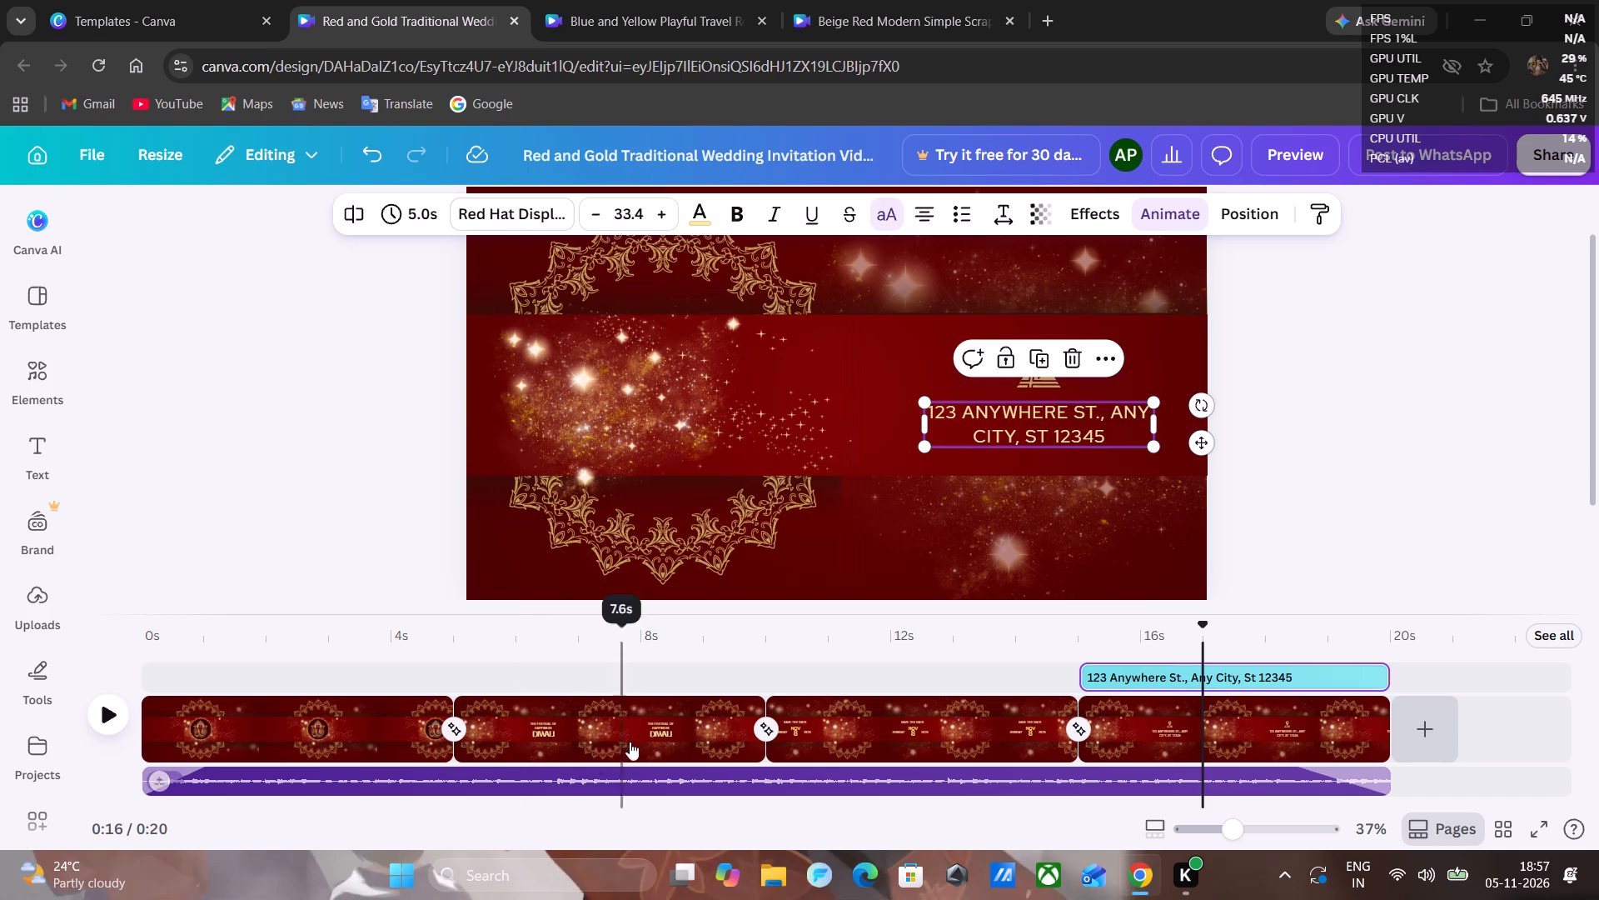
pyautogui.click(545, 727)
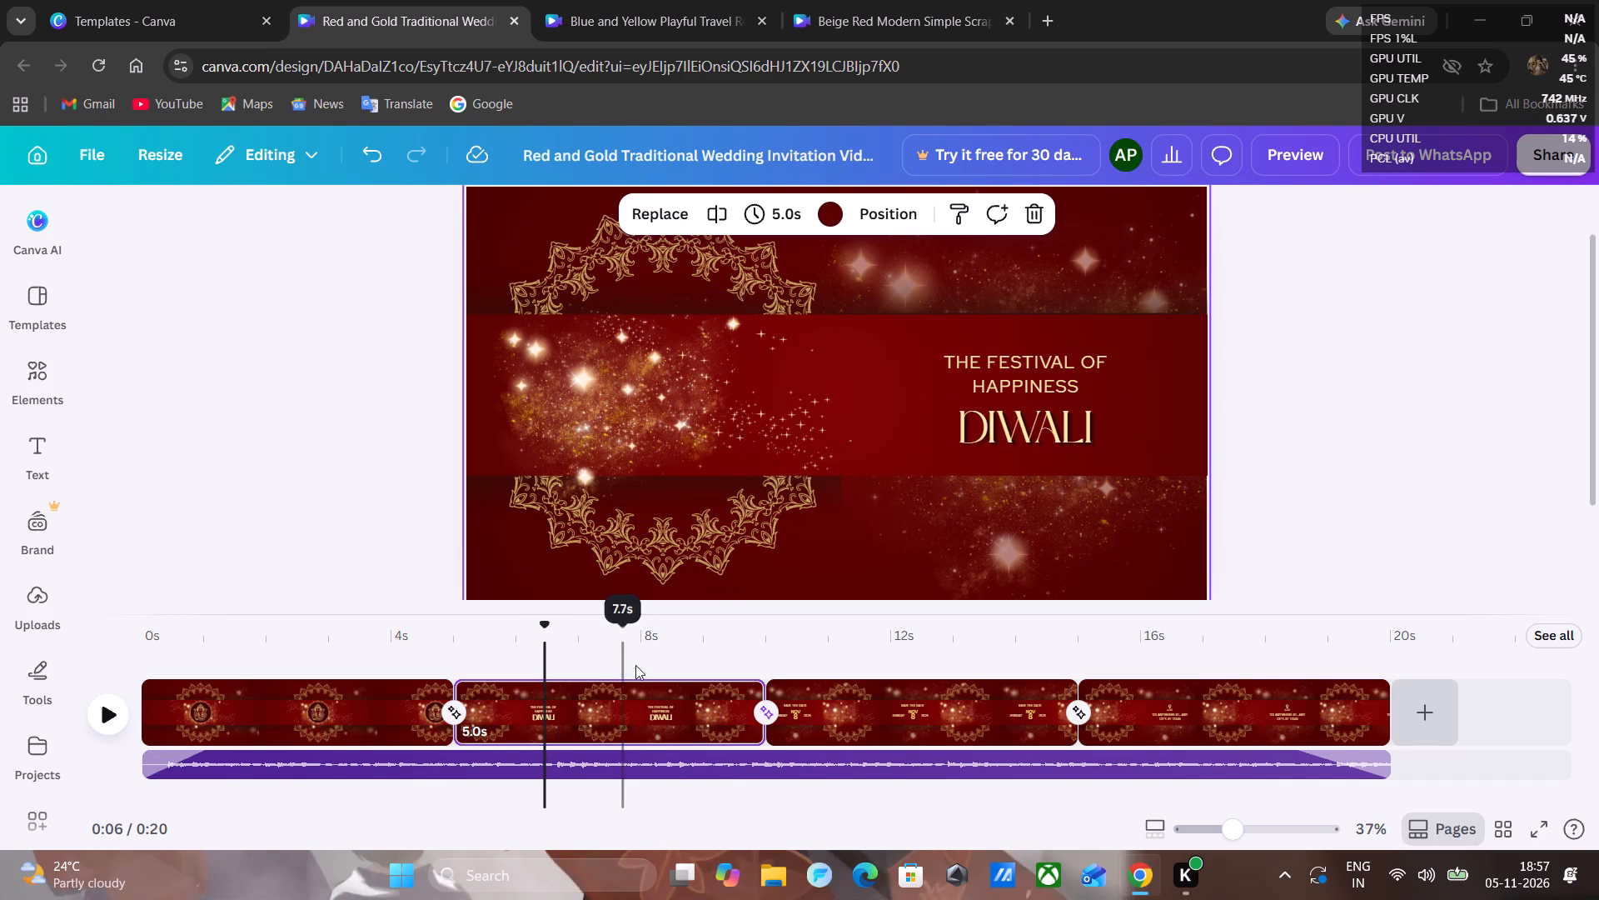
pyautogui.click(822, 659)
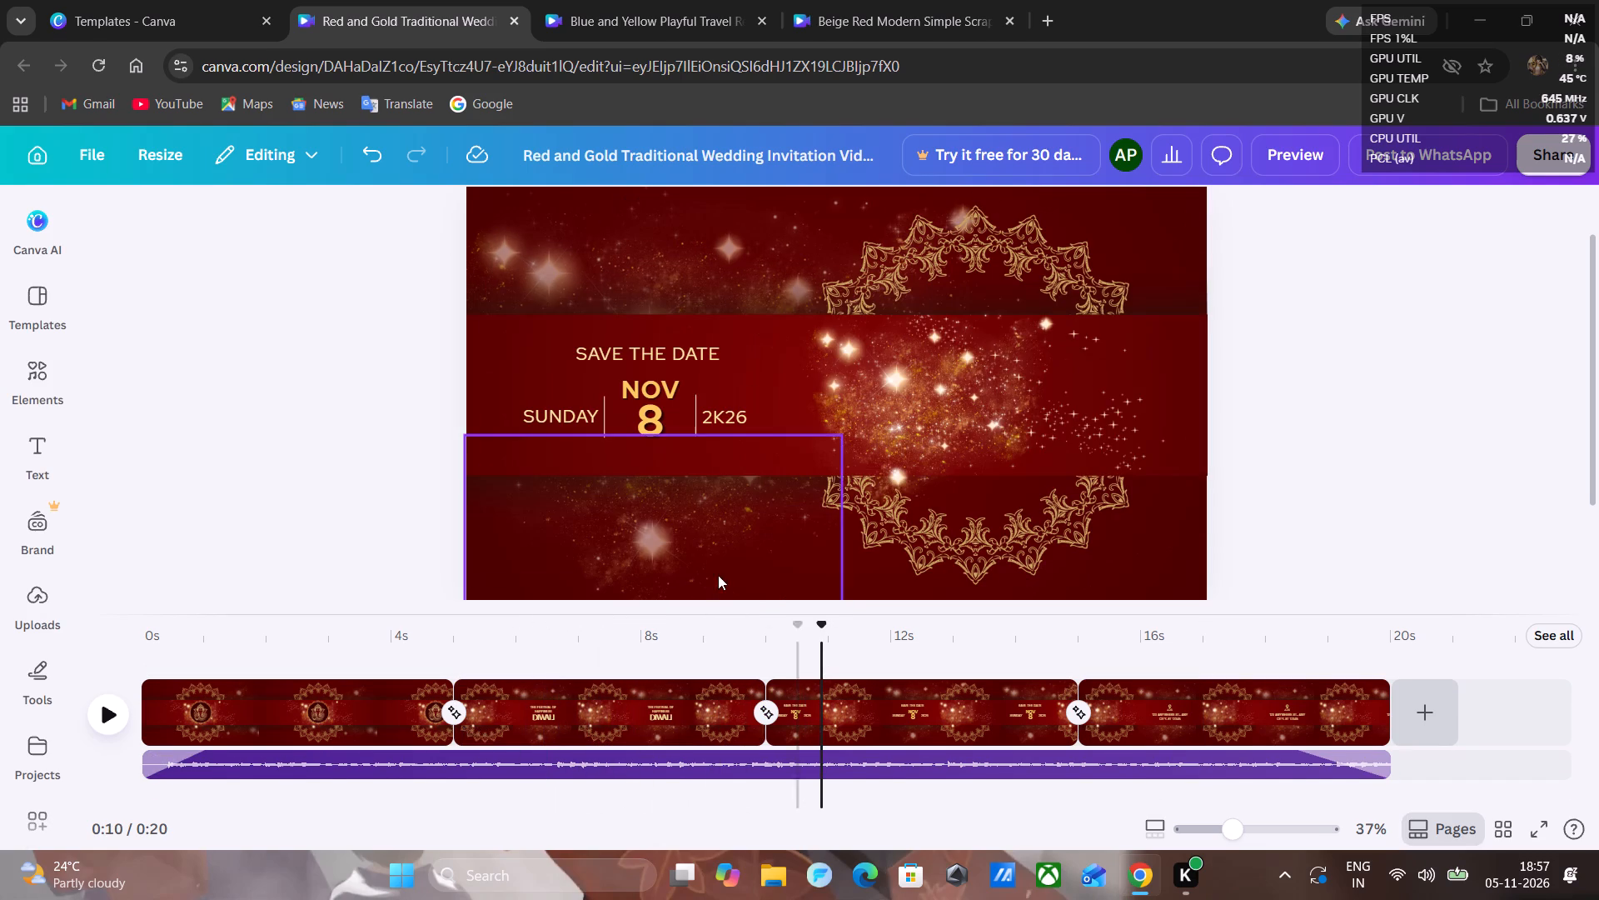
pyautogui.click(107, 715)
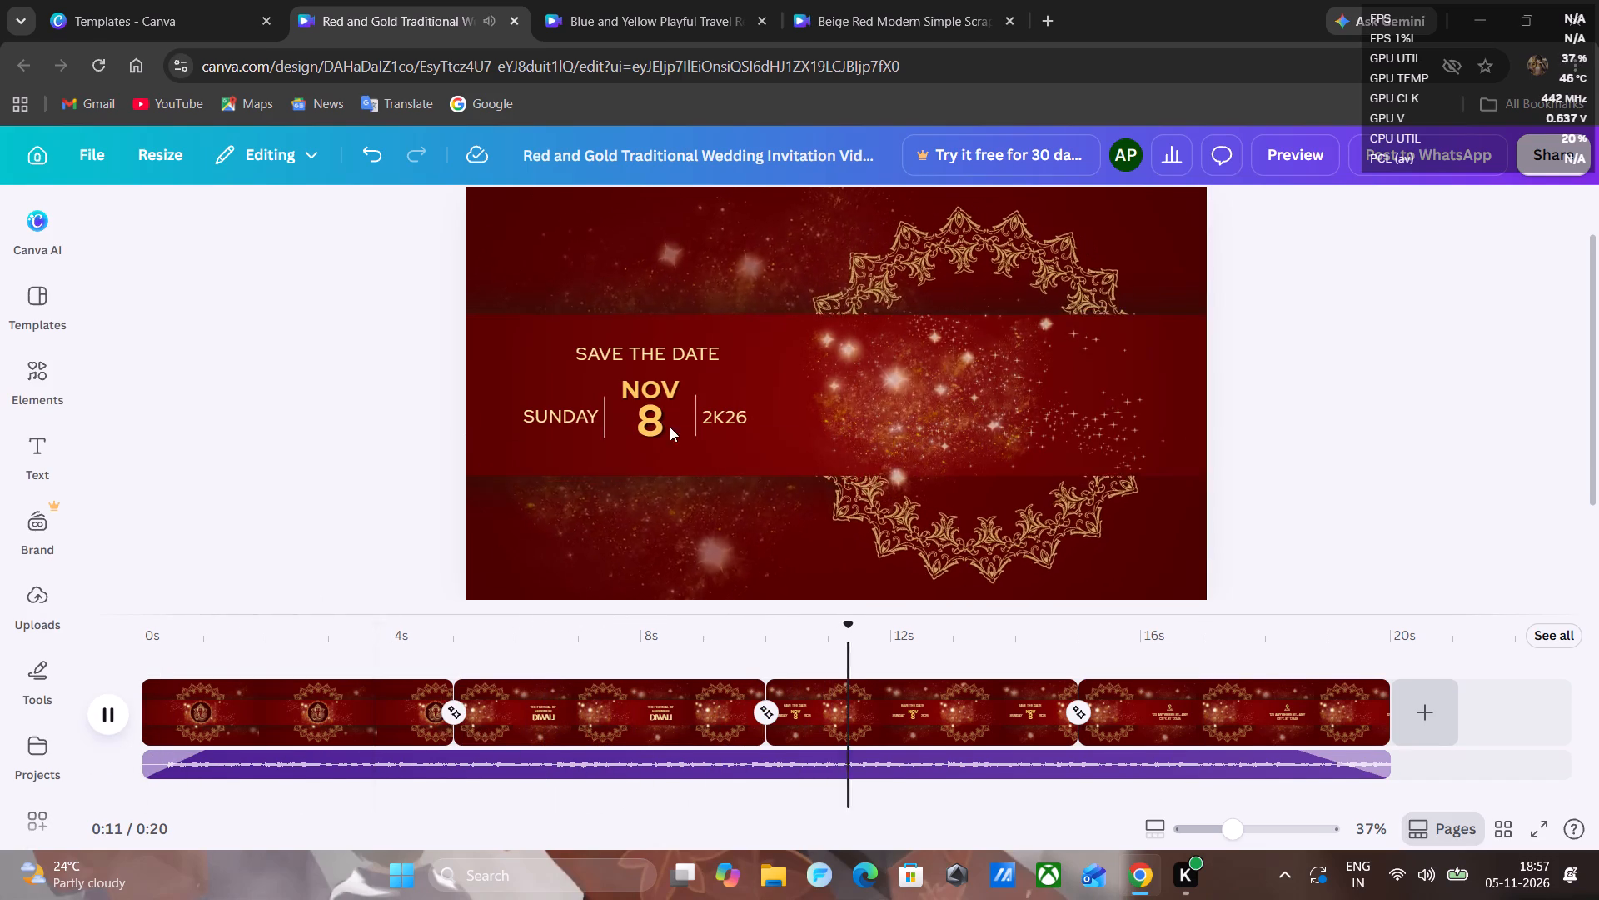
pyautogui.click(645, 403)
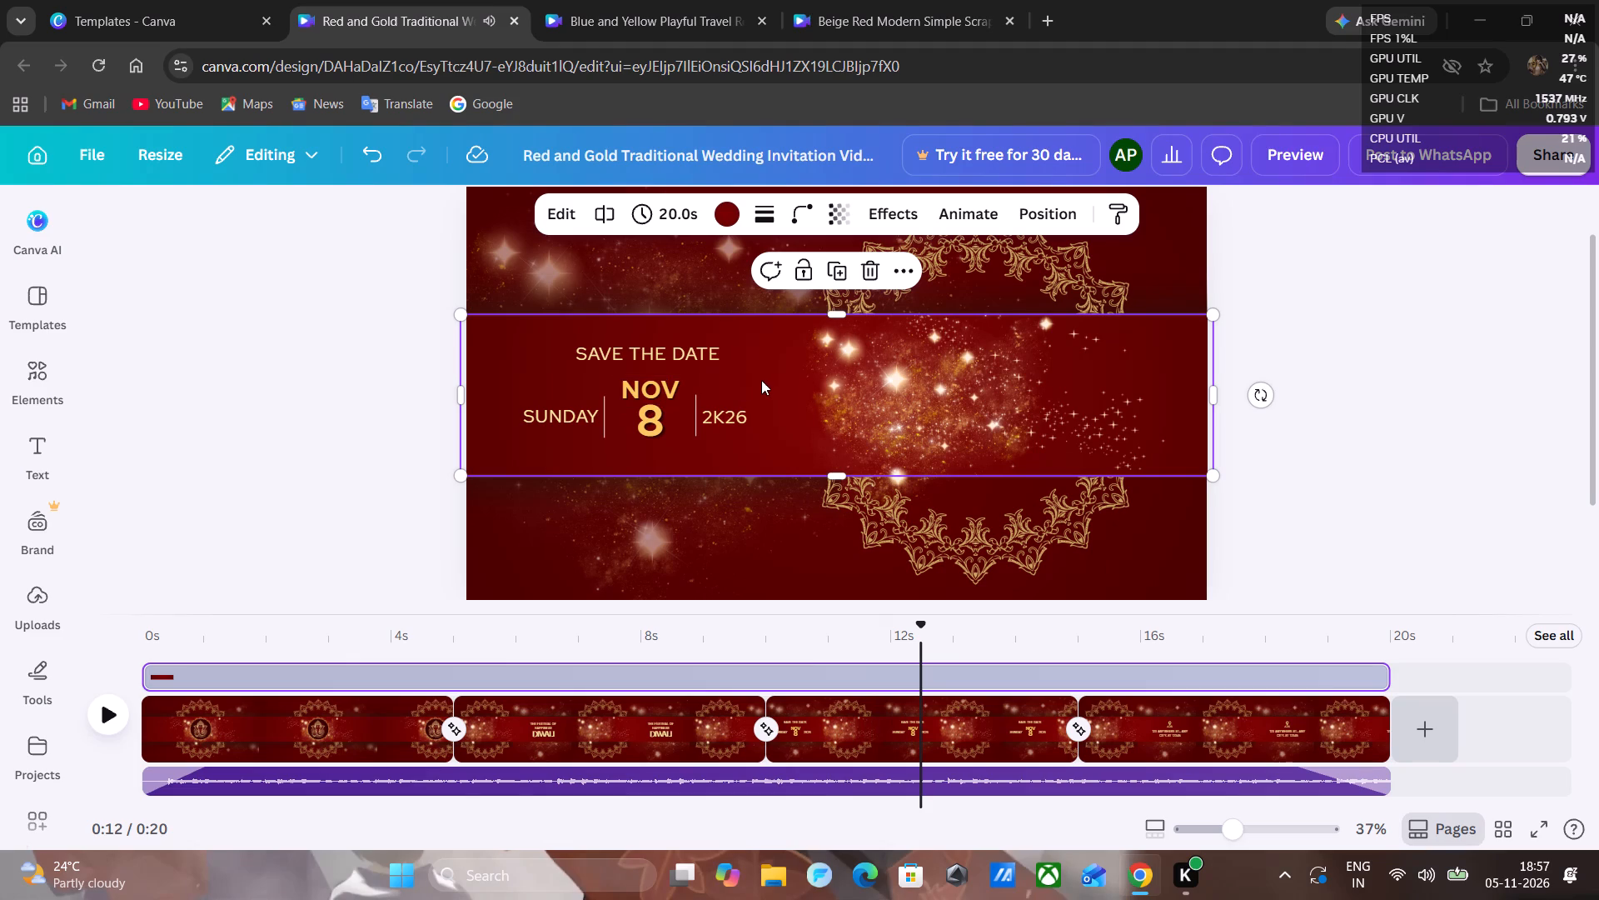
pyautogui.click(763, 379)
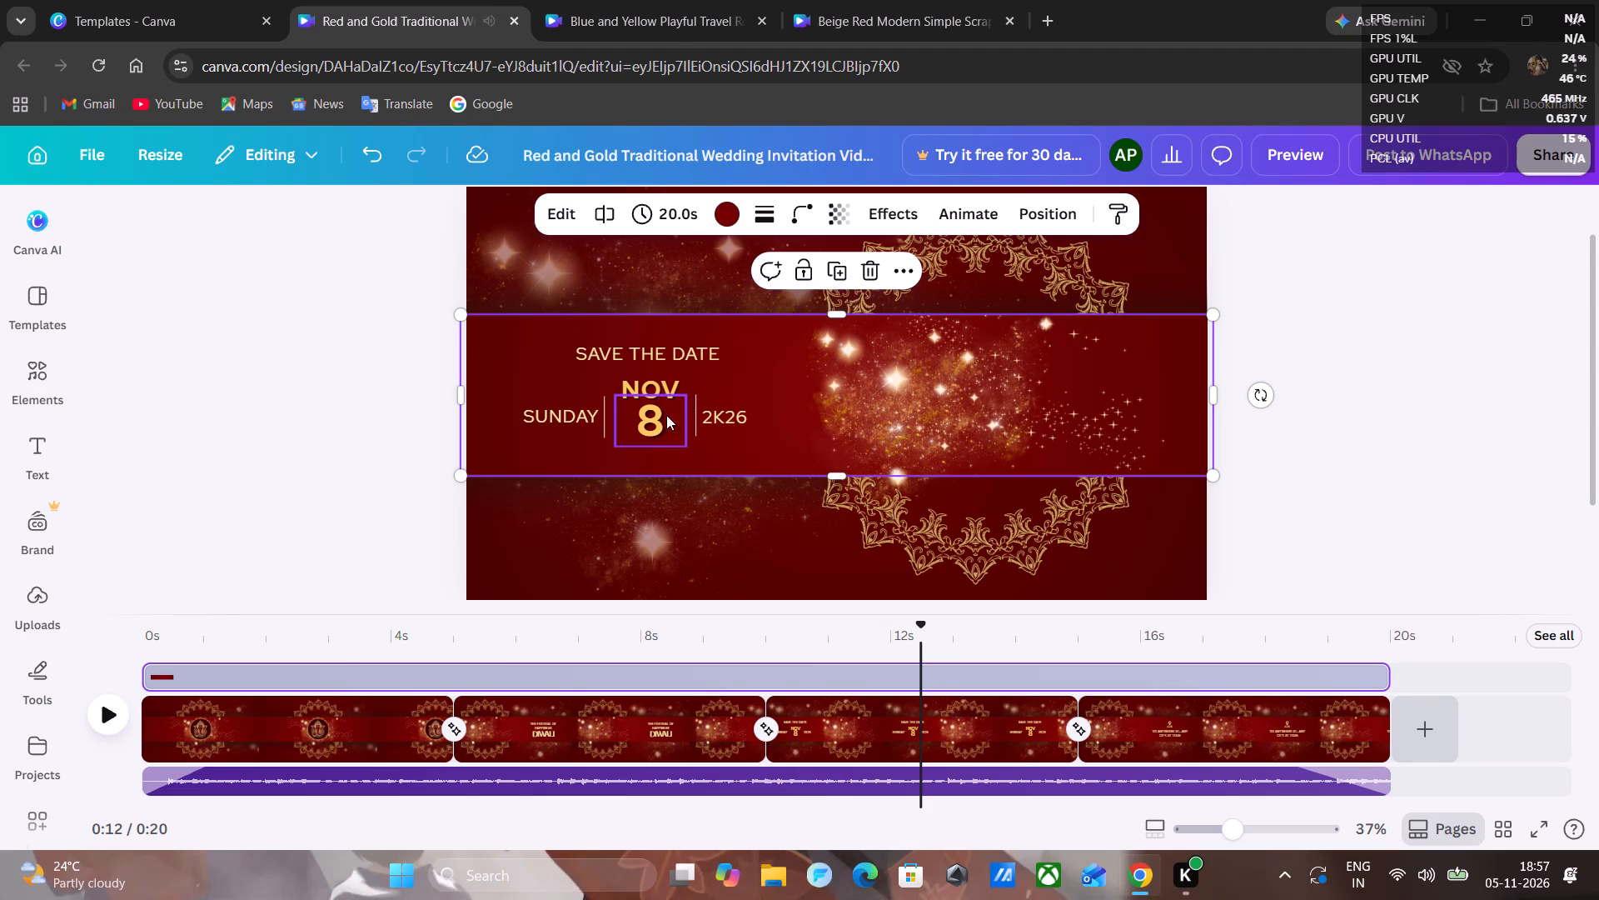
pyautogui.click(617, 348)
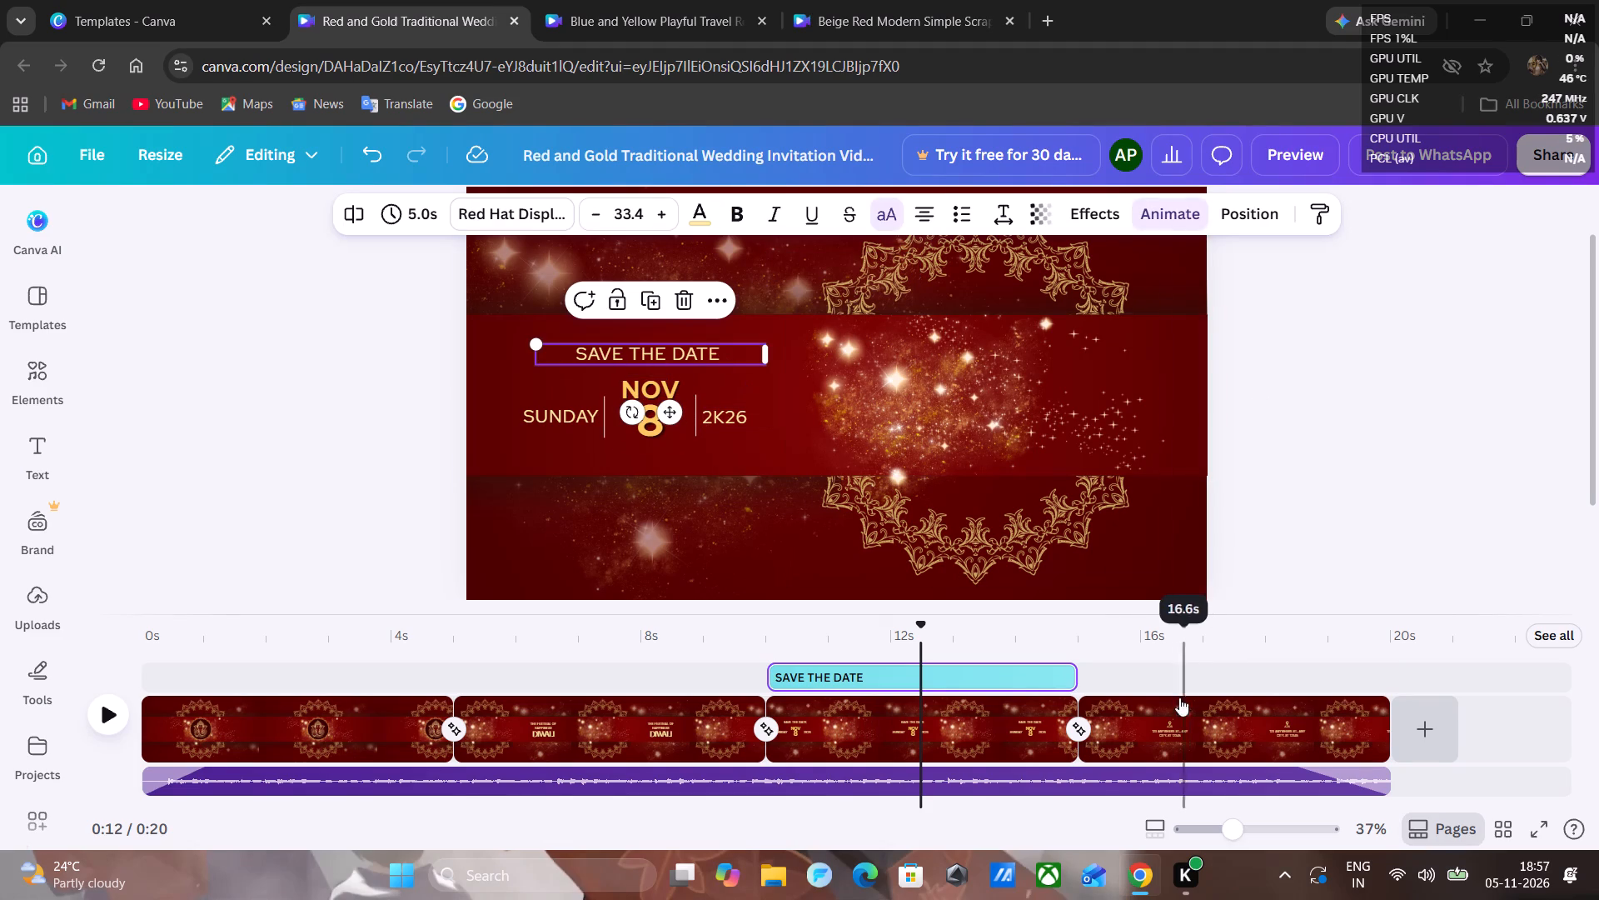
pyautogui.click(1142, 727)
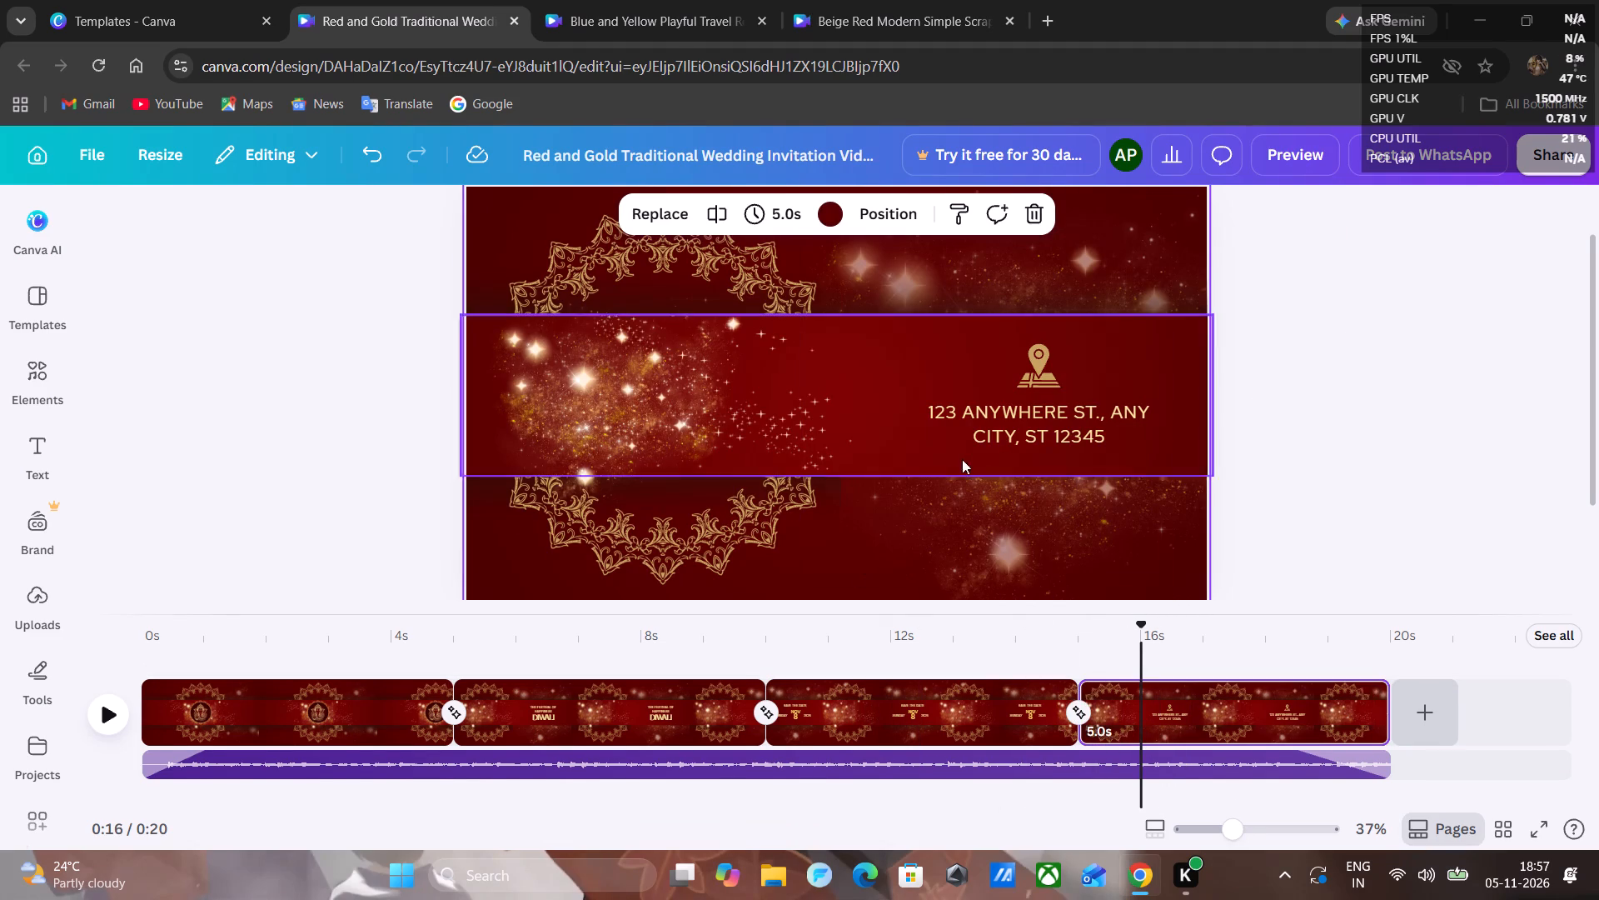
# Replace the address text in the final scene with "thank you for selebrating with us".
pyautogui.click(1117, 427)
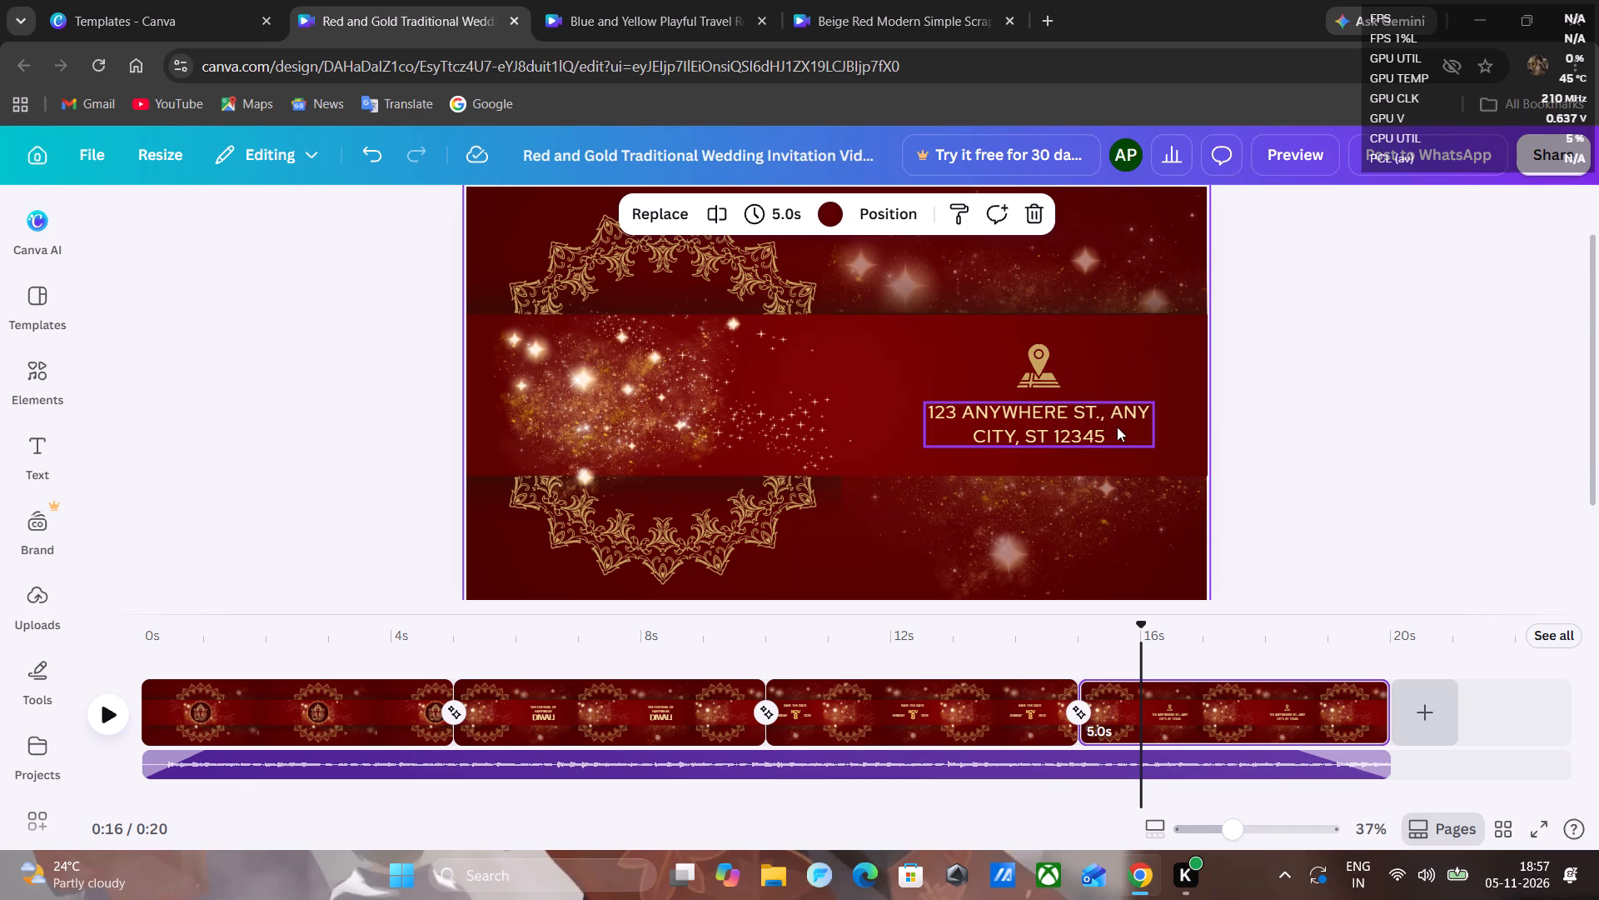
pyautogui.click(1118, 431)
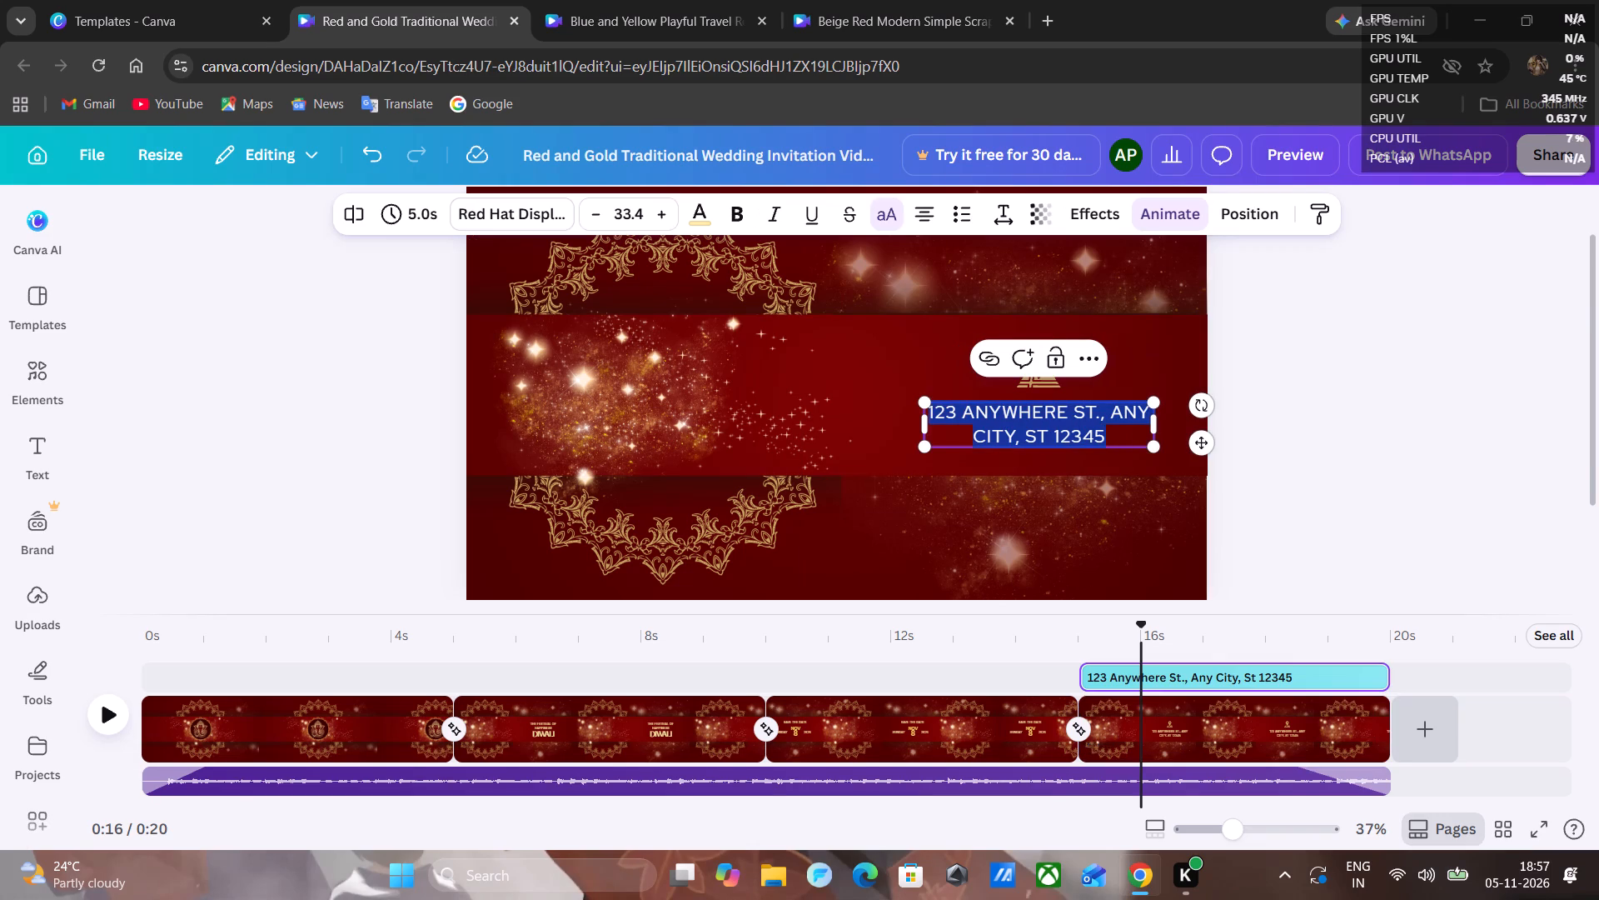
pyautogui.press('BackSpace')
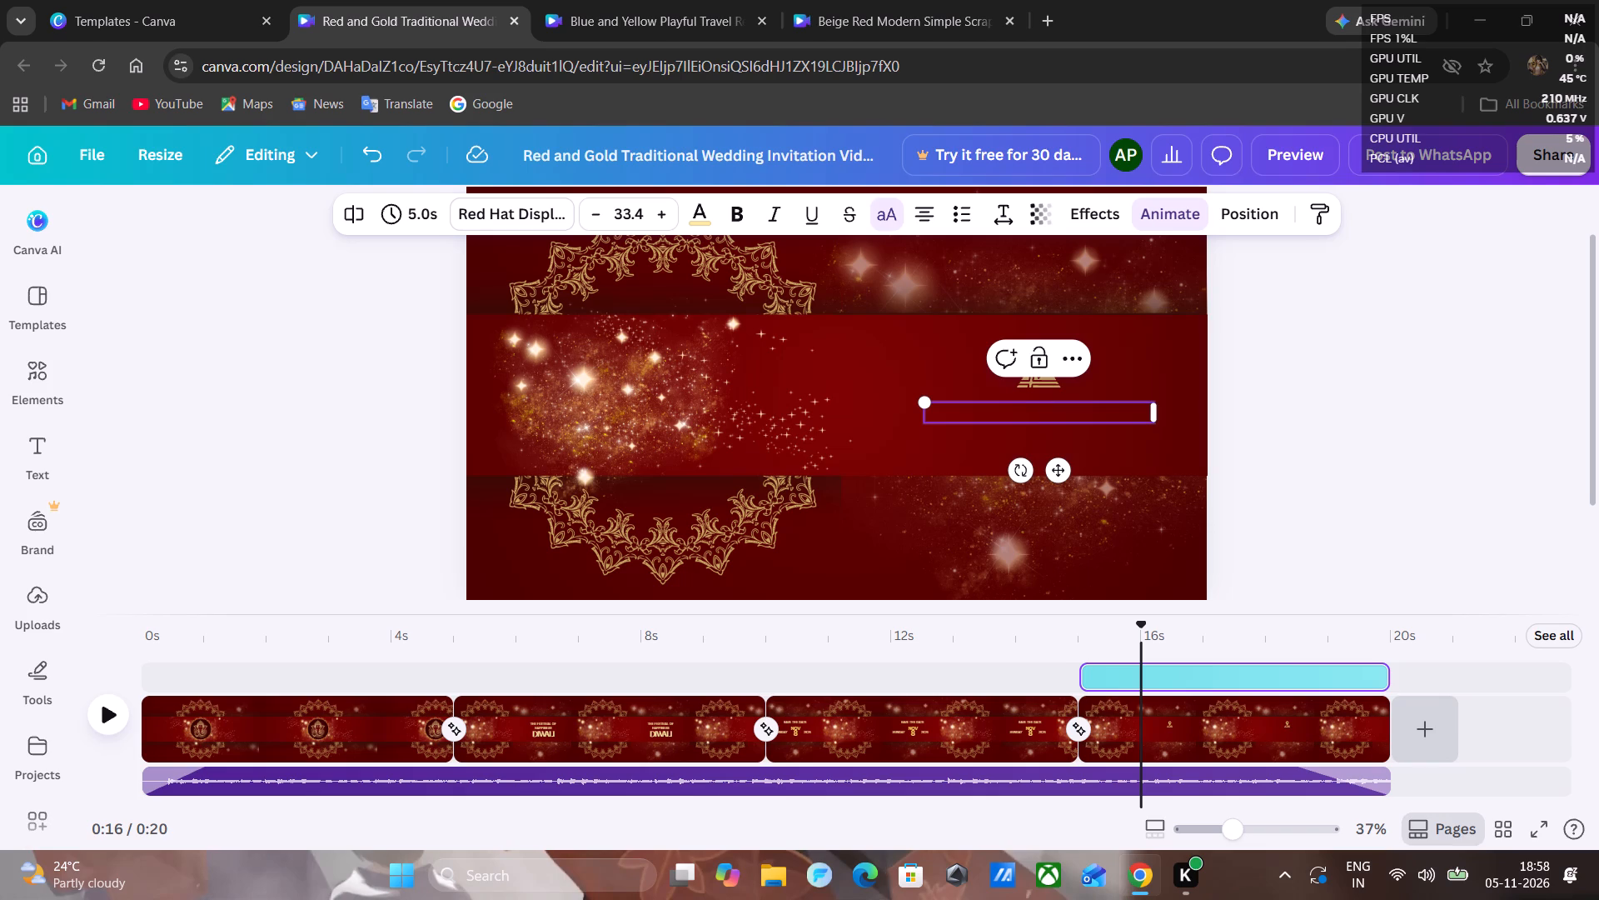
pyautogui.write('thanku')
pyautogui.press('BackSpace')
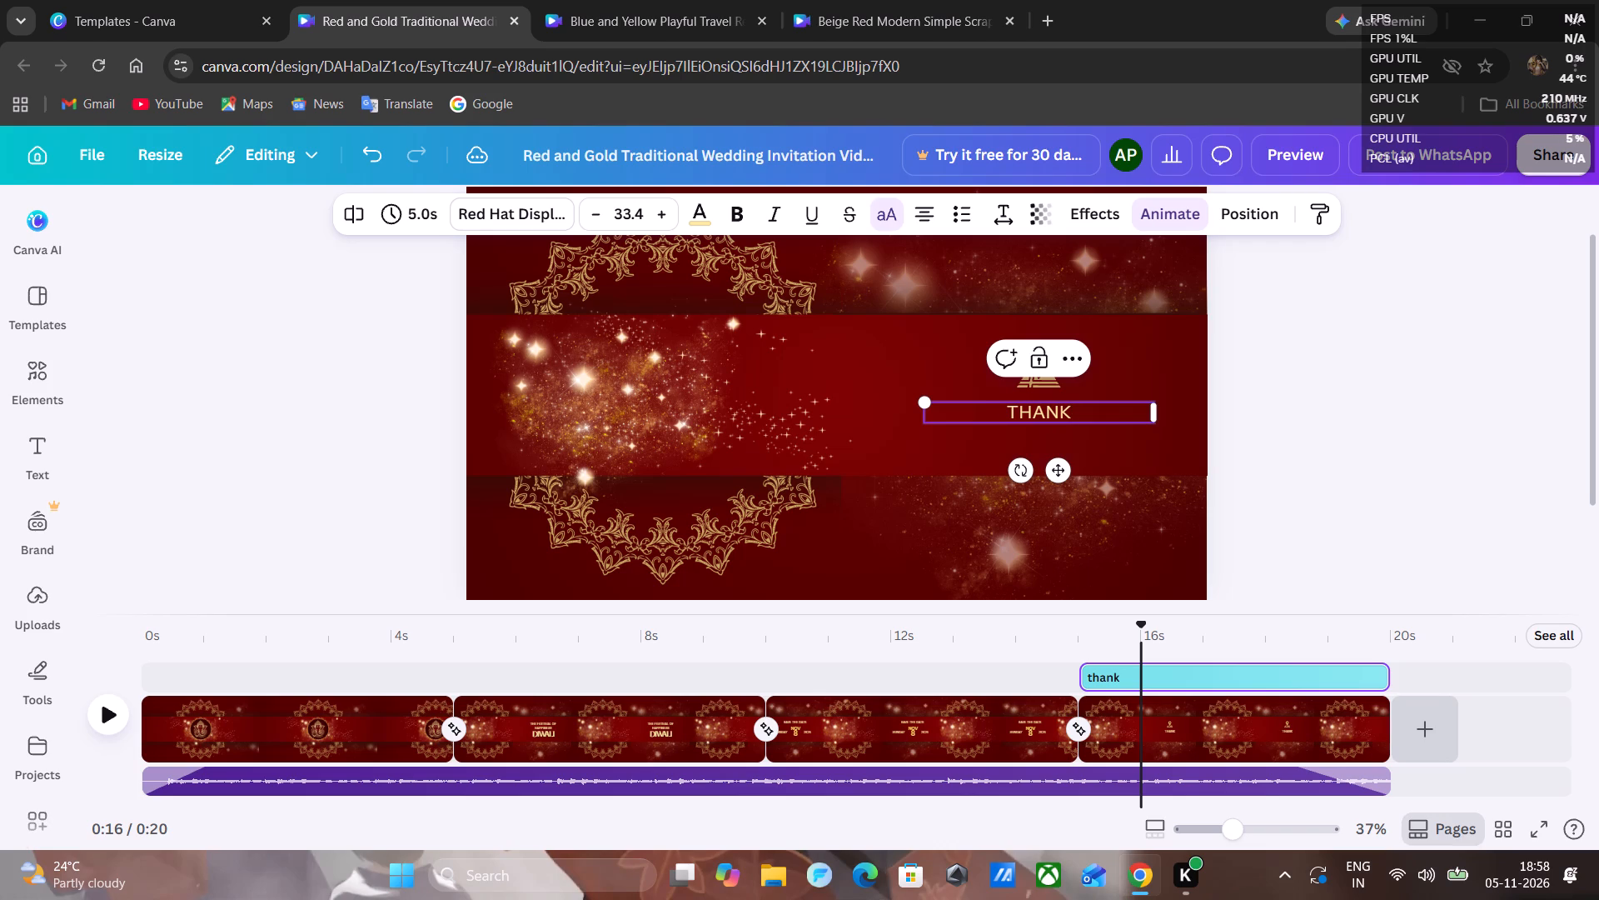
pyautogui.press('space')
pyautogui.write('you for')
pyautogui.press('space')
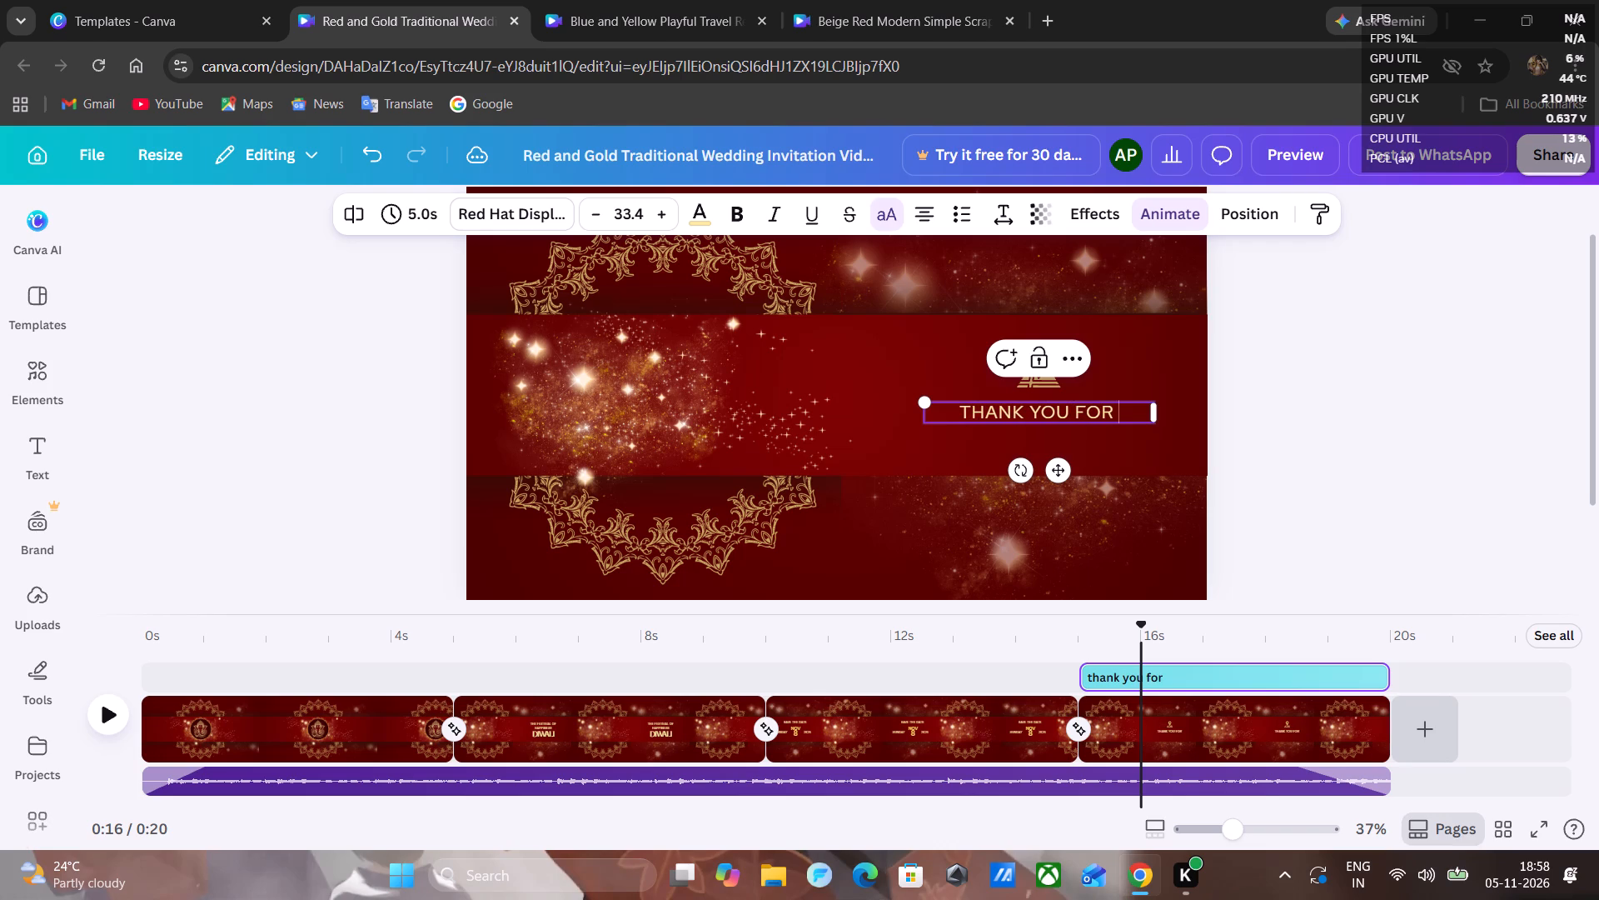
pyautogui.write('se')
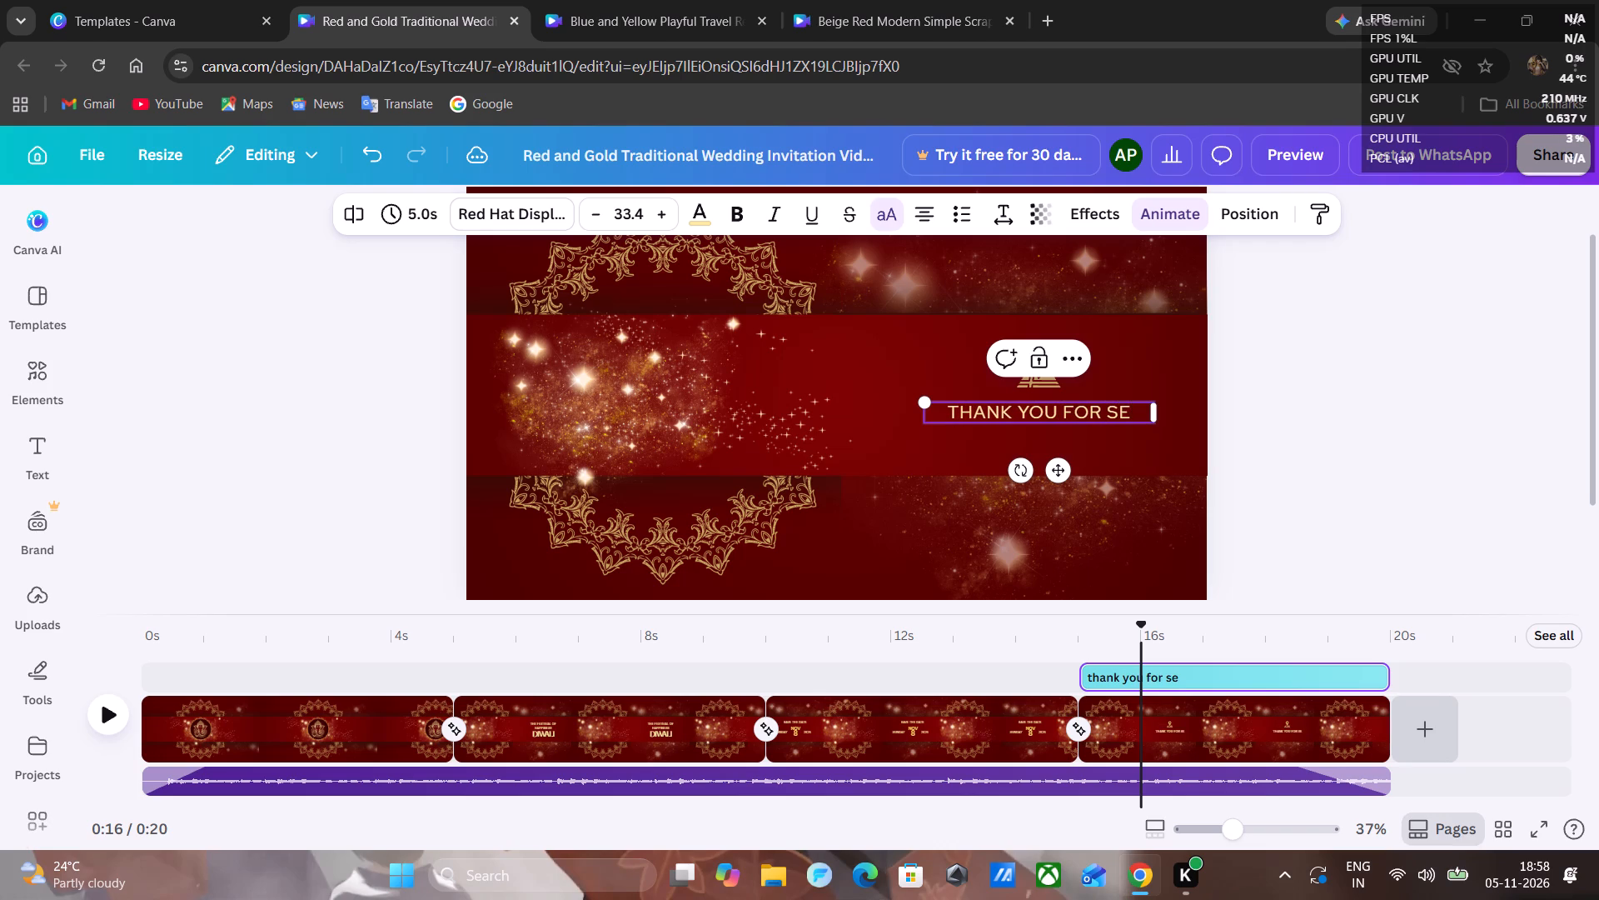
pyautogui.write('lebrating')
pyautogui.press('space')
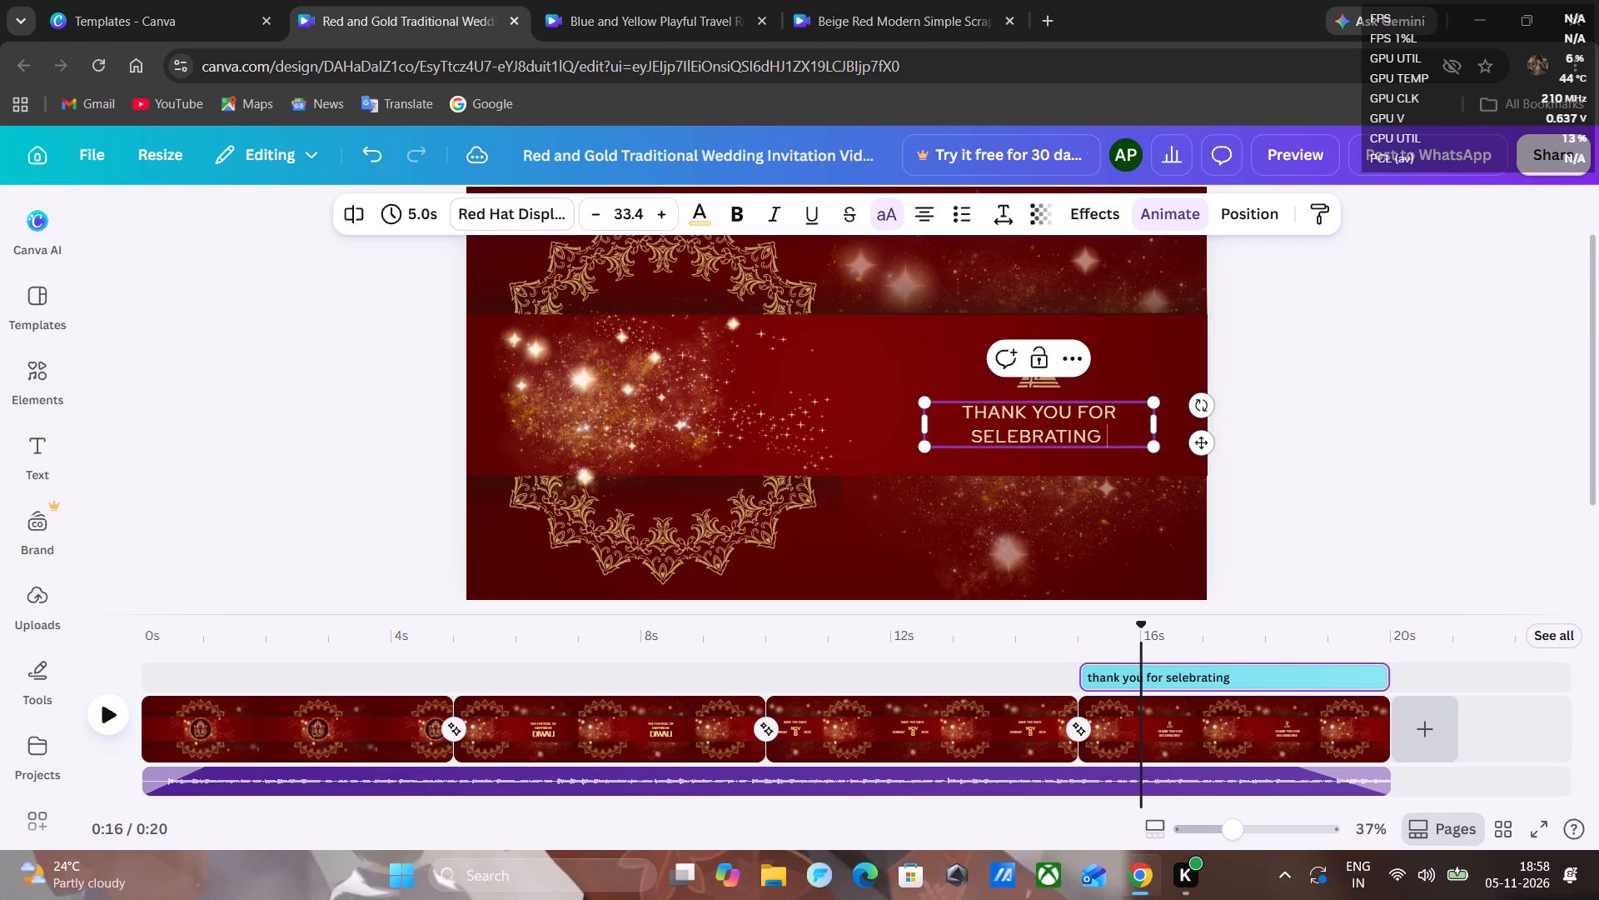
pyautogui.write('with us')
pyautogui.press('space')
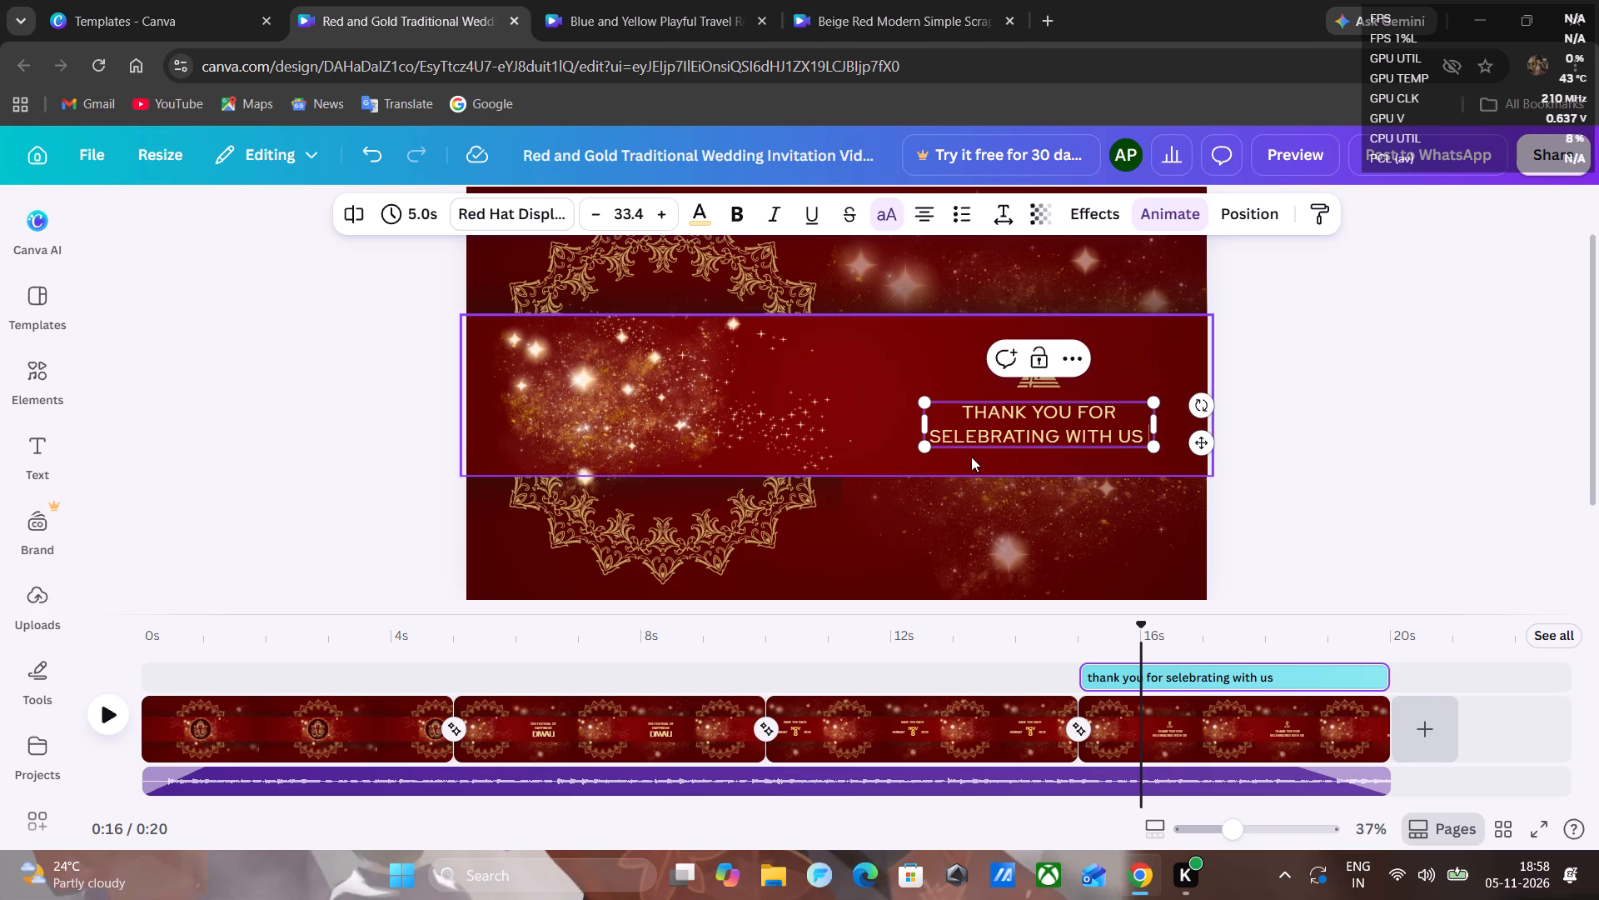
# Correct "selebrating" to "celebrating" in the final scene's thank-you text and deselect it.
pyautogui.click(944, 436)
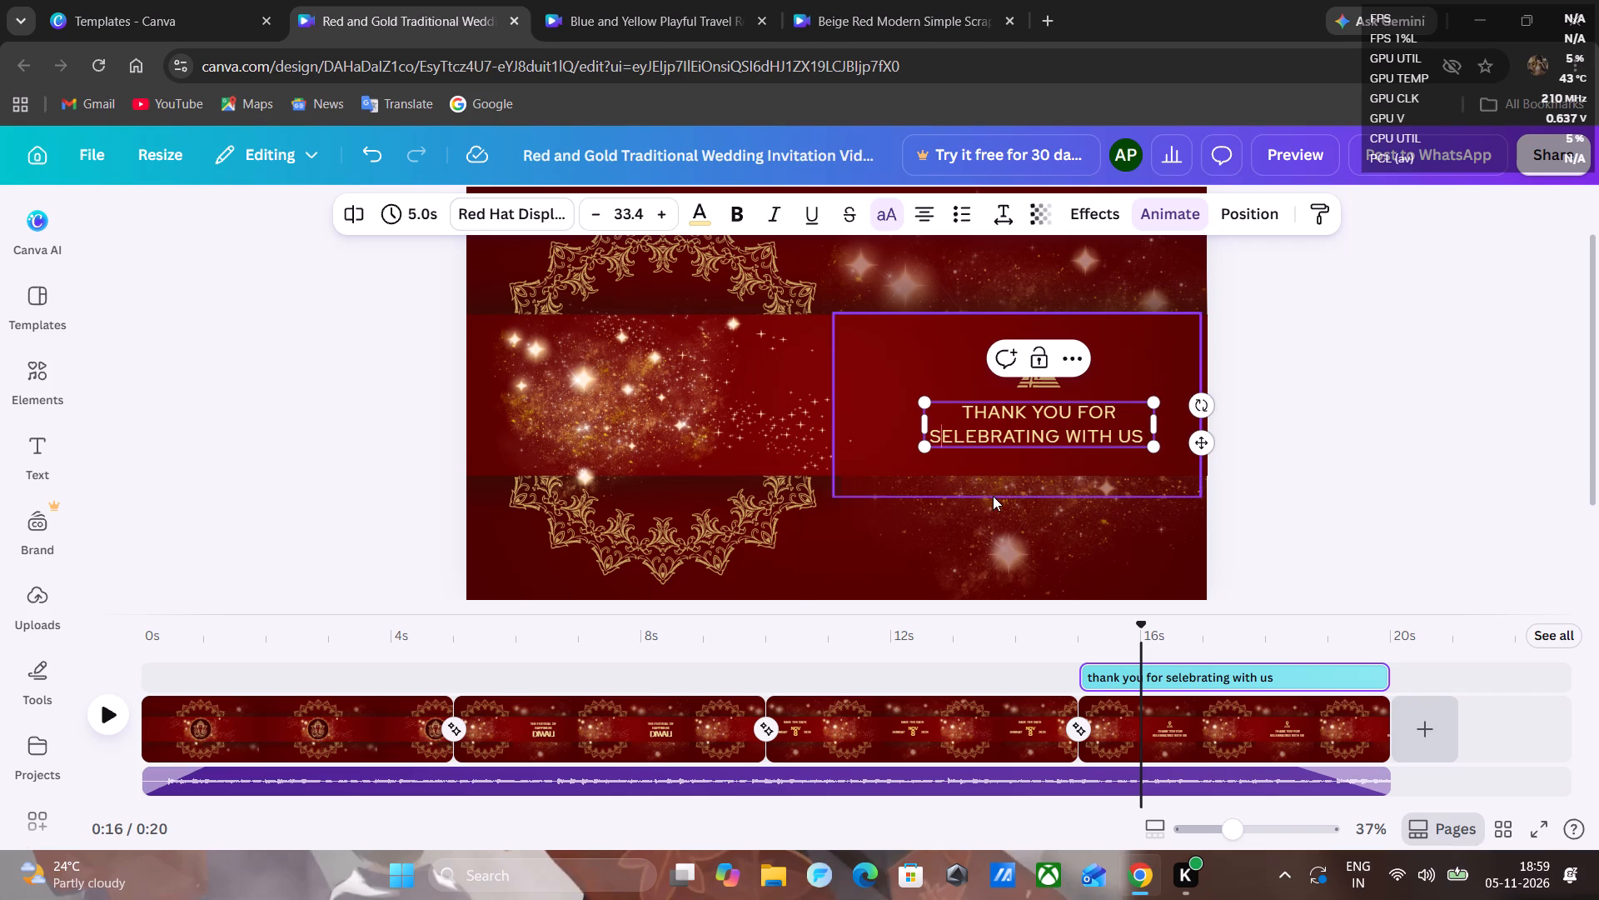
pyautogui.press('BackSpace')
pyautogui.press('c')
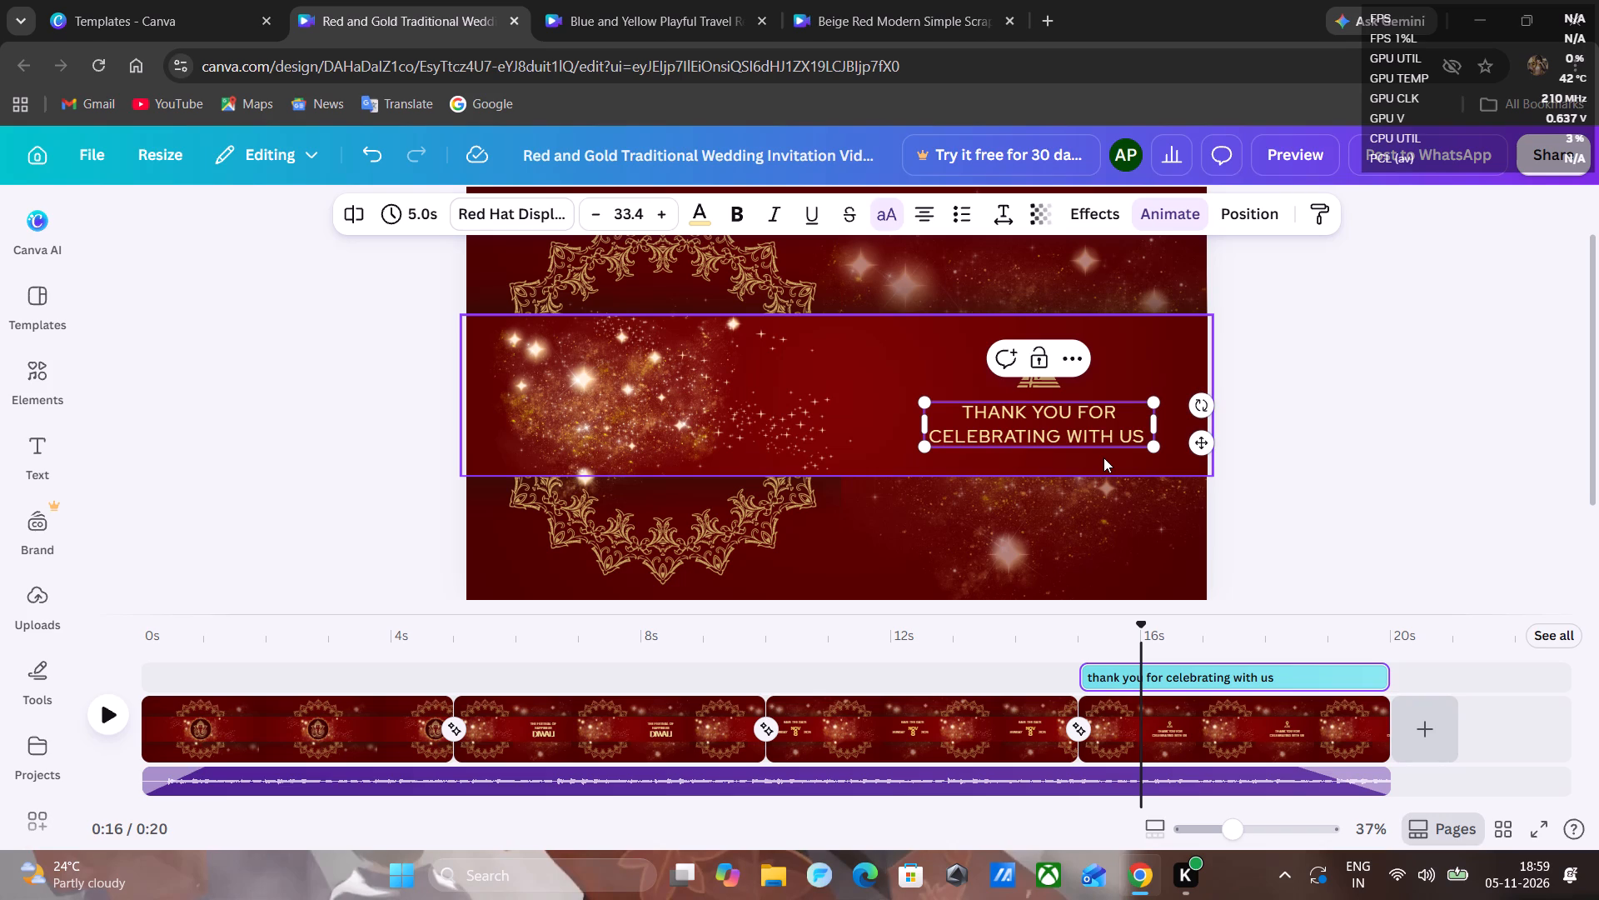
pyautogui.click(1146, 432)
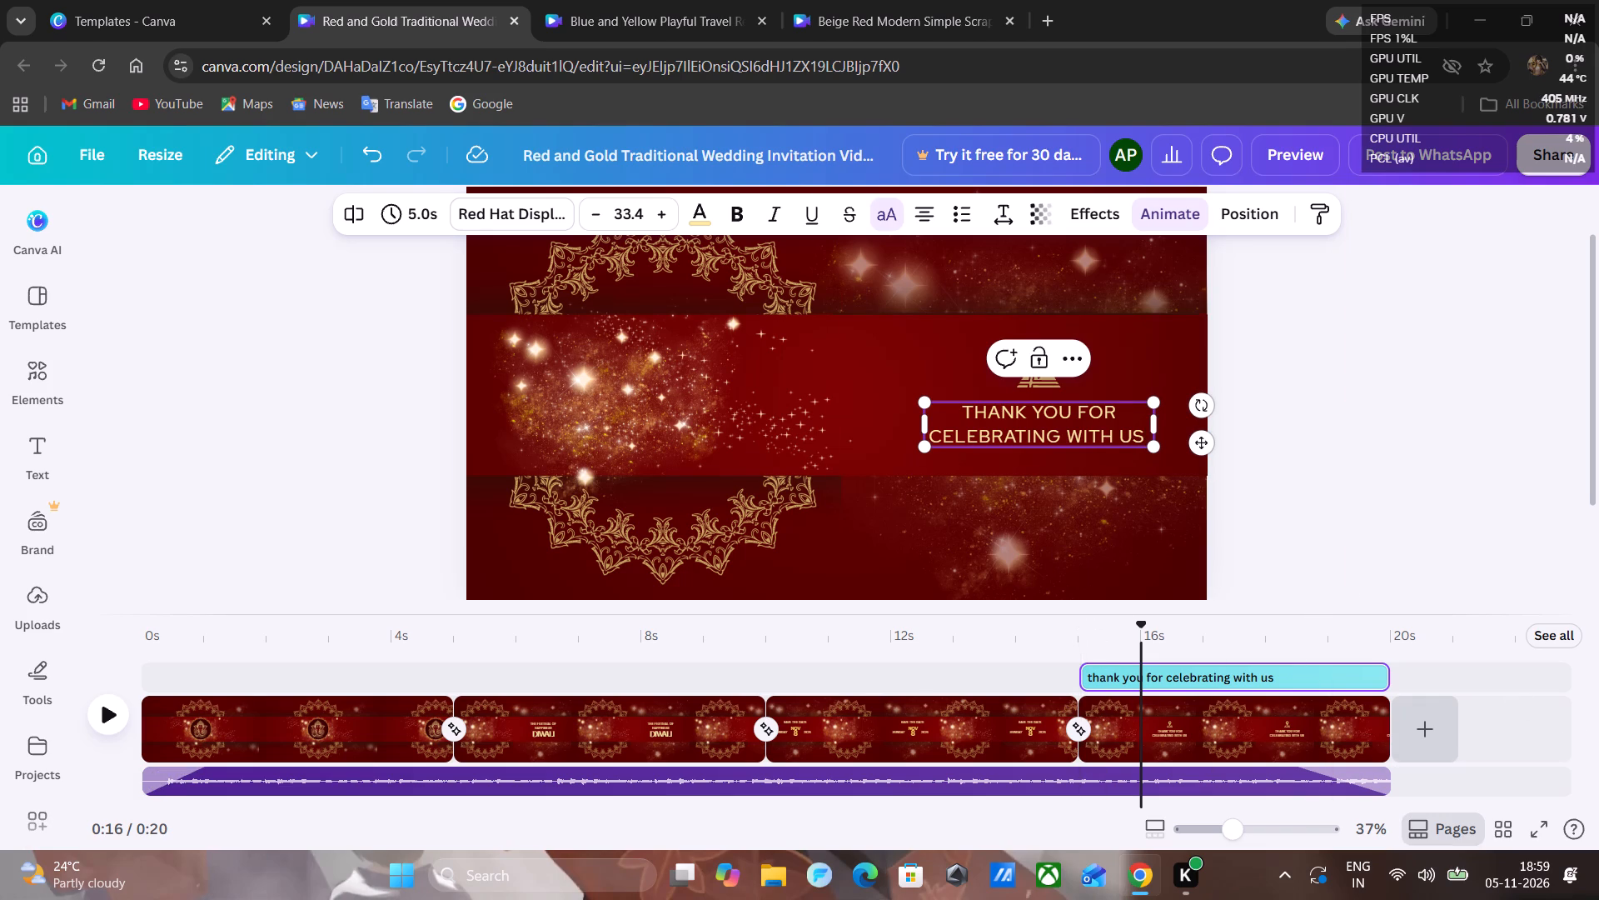
pyautogui.moveTo(998, 430); pyautogui.dragTo(991, 417)
pyautogui.click(1054, 465)
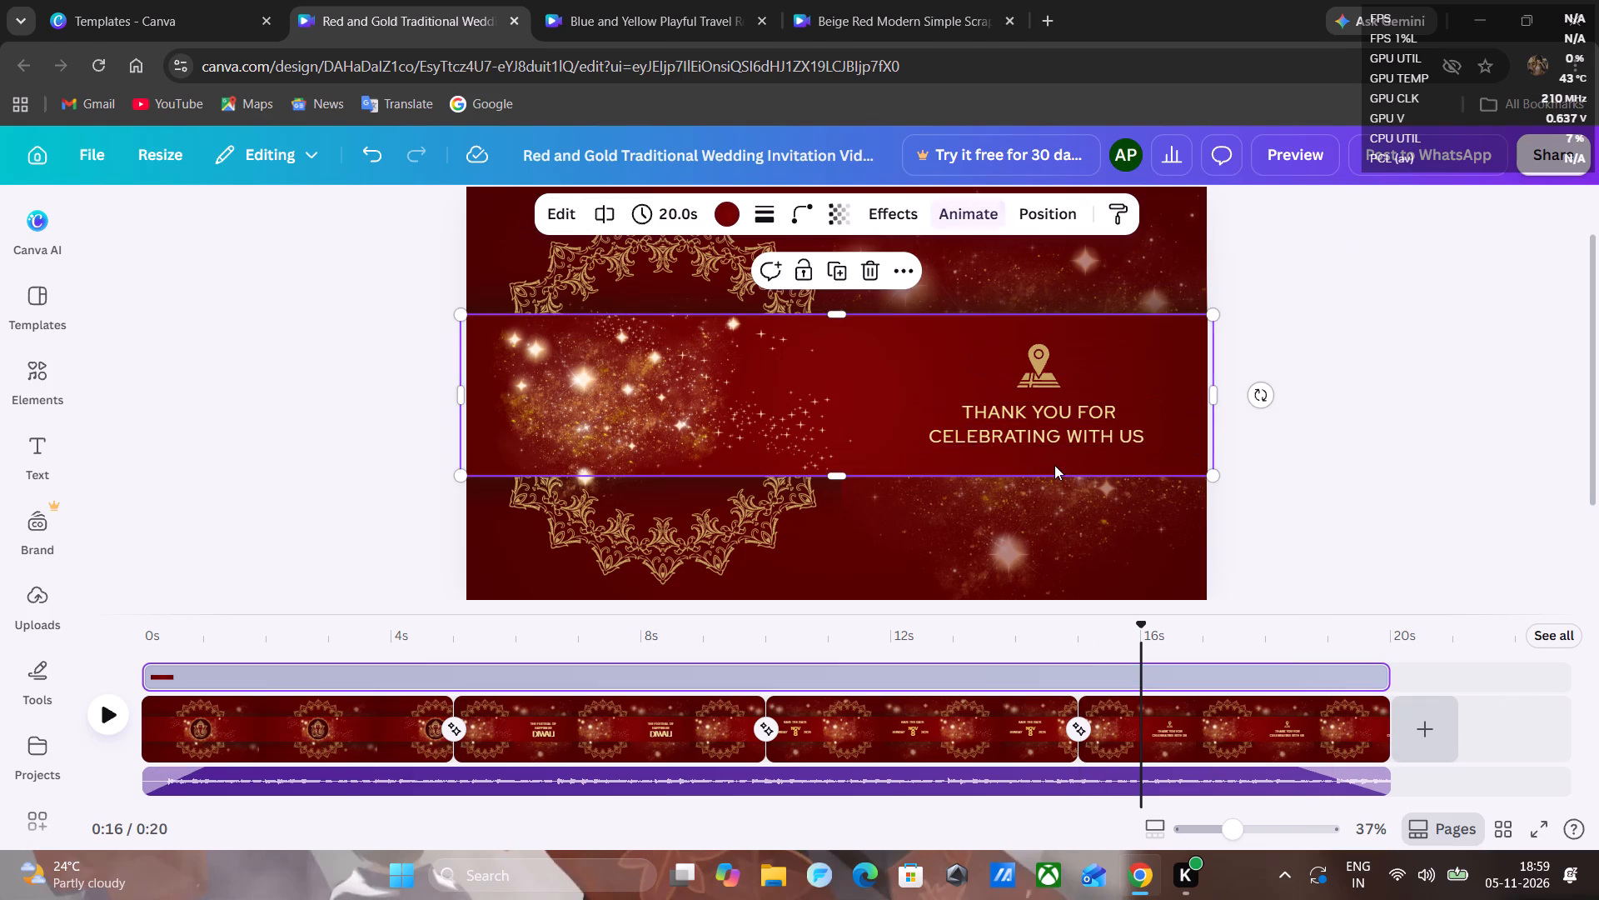
# Rearrange the final scene with the thank-you text at the red band's upper right and the location pin below and left of it.
pyautogui.click(1018, 402)
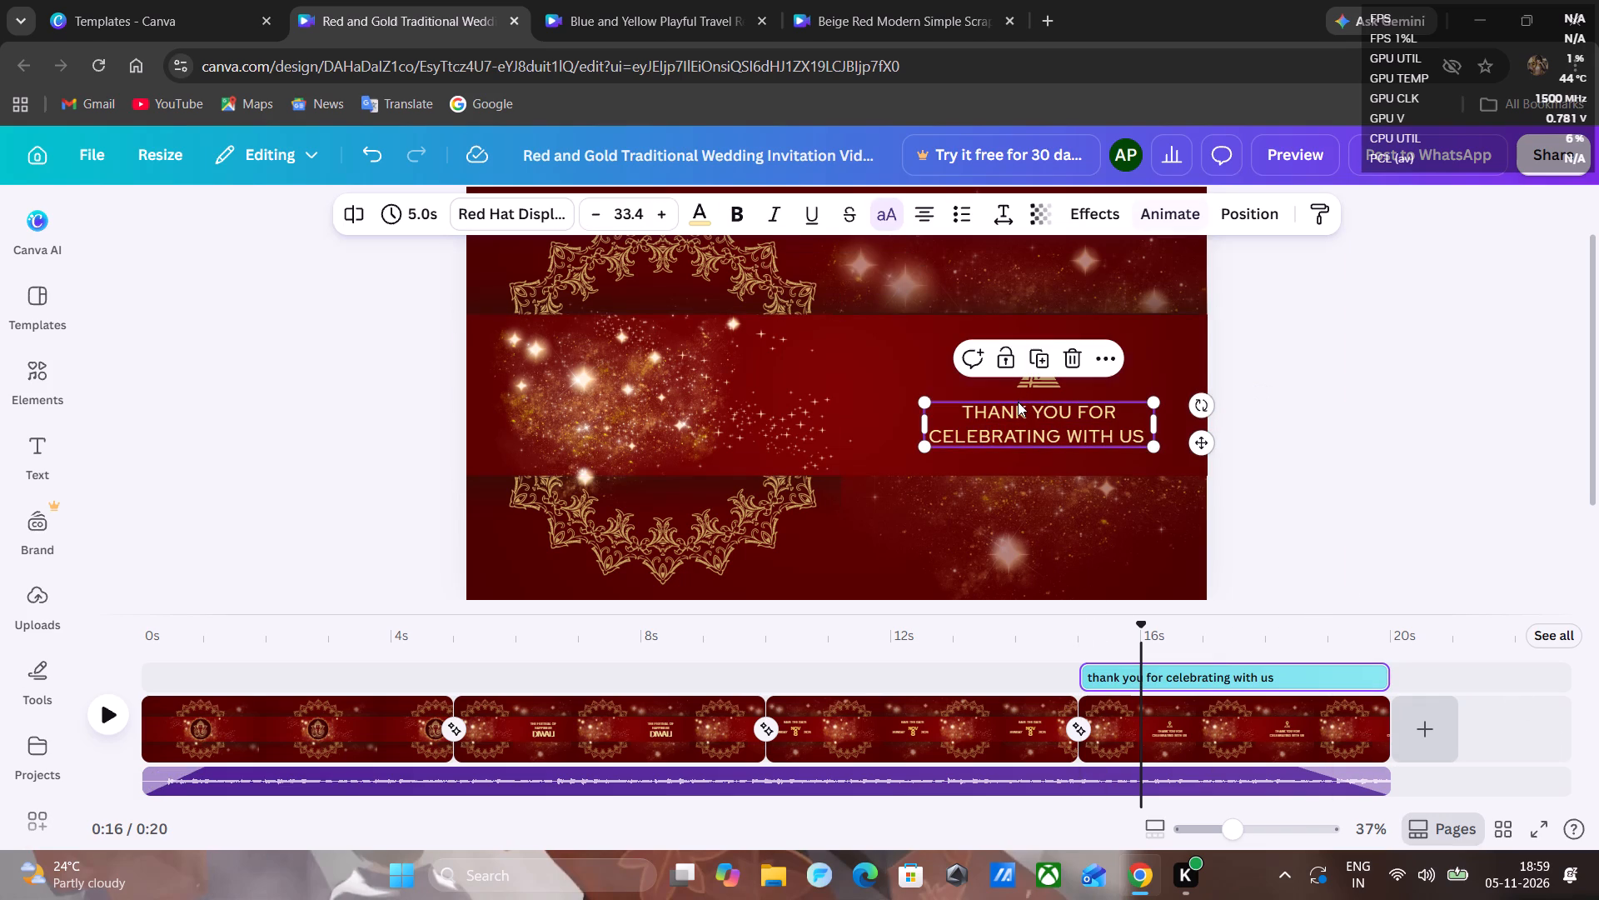
pyautogui.click(1028, 394)
pyautogui.click(1030, 417)
pyautogui.moveTo(1030, 417); pyautogui.dragTo(932, 354)
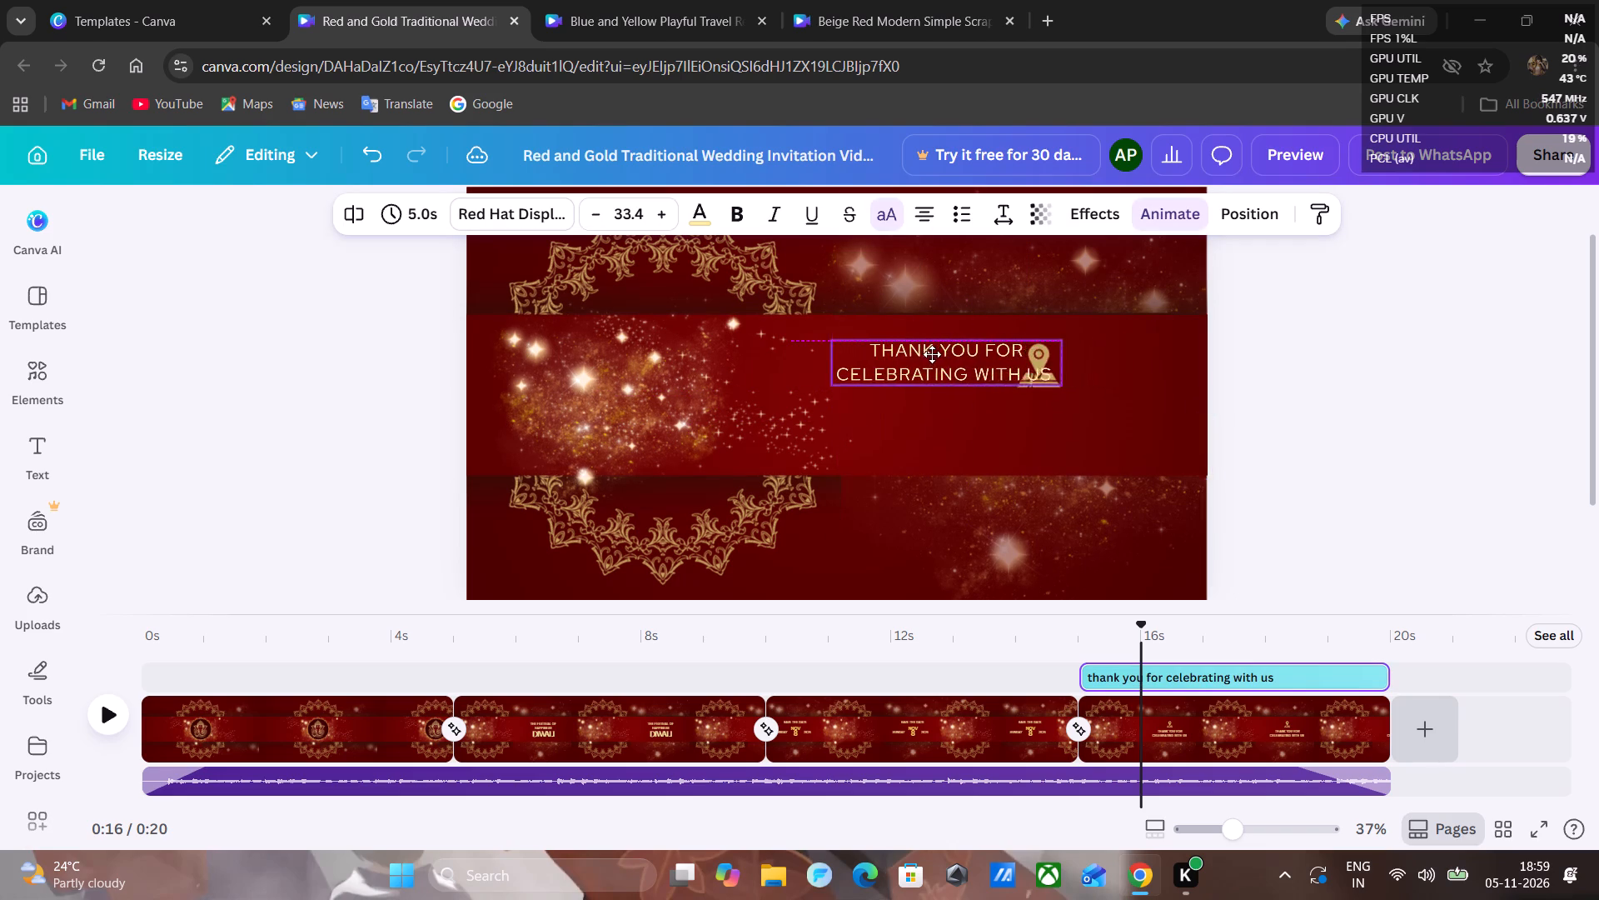
pyautogui.moveTo(932, 354); pyautogui.dragTo(899, 358)
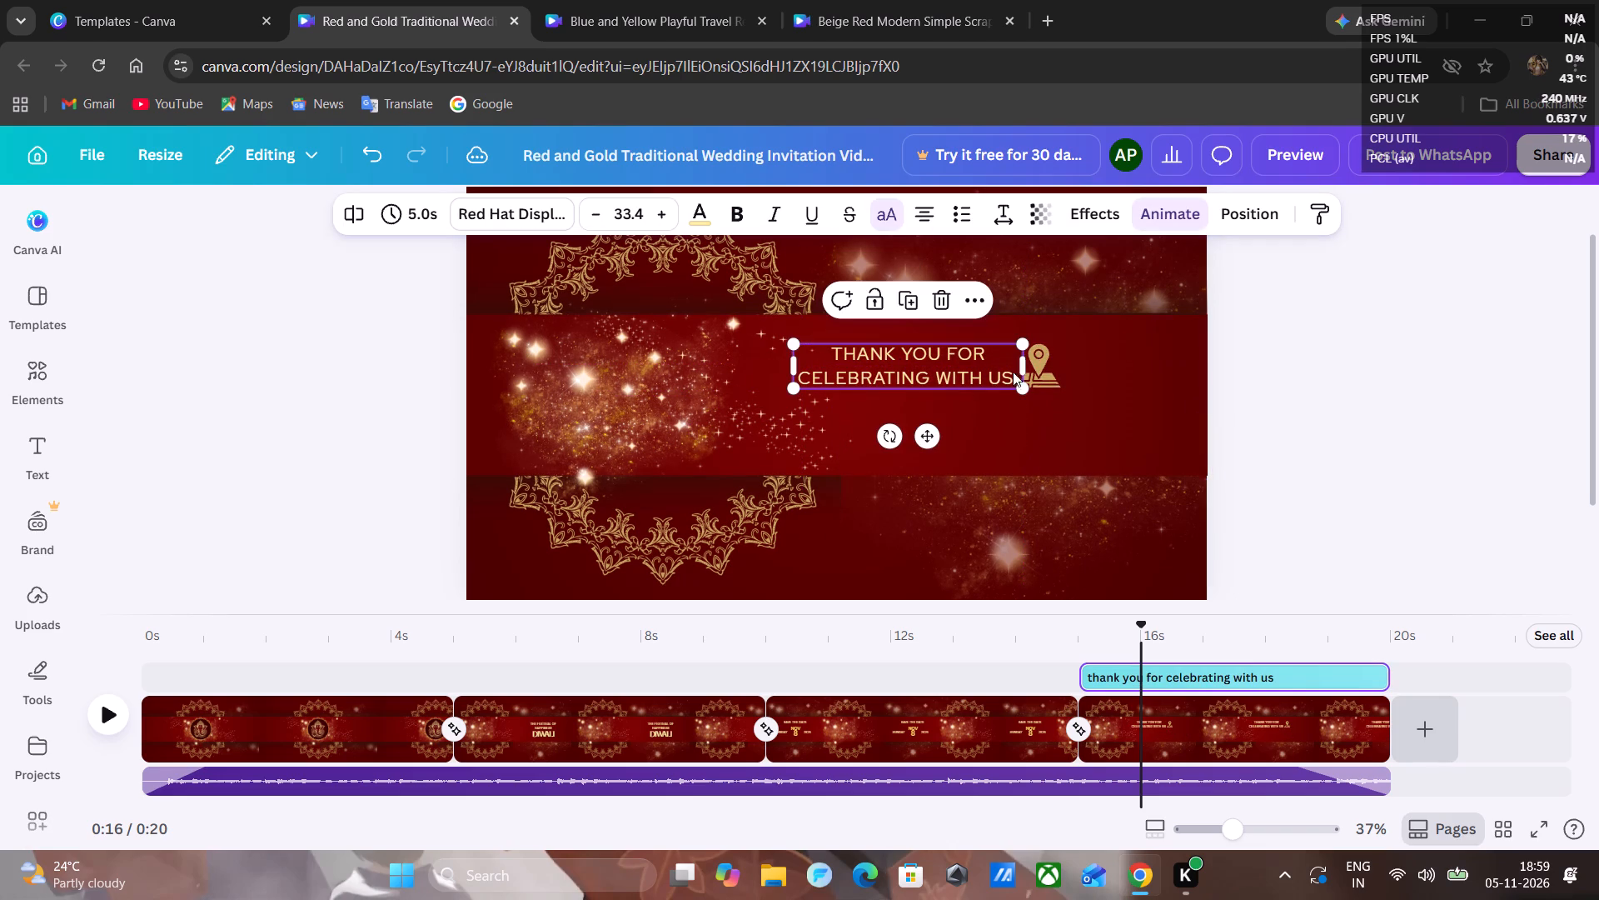
pyautogui.moveTo(1044, 377); pyautogui.dragTo(1108, 397)
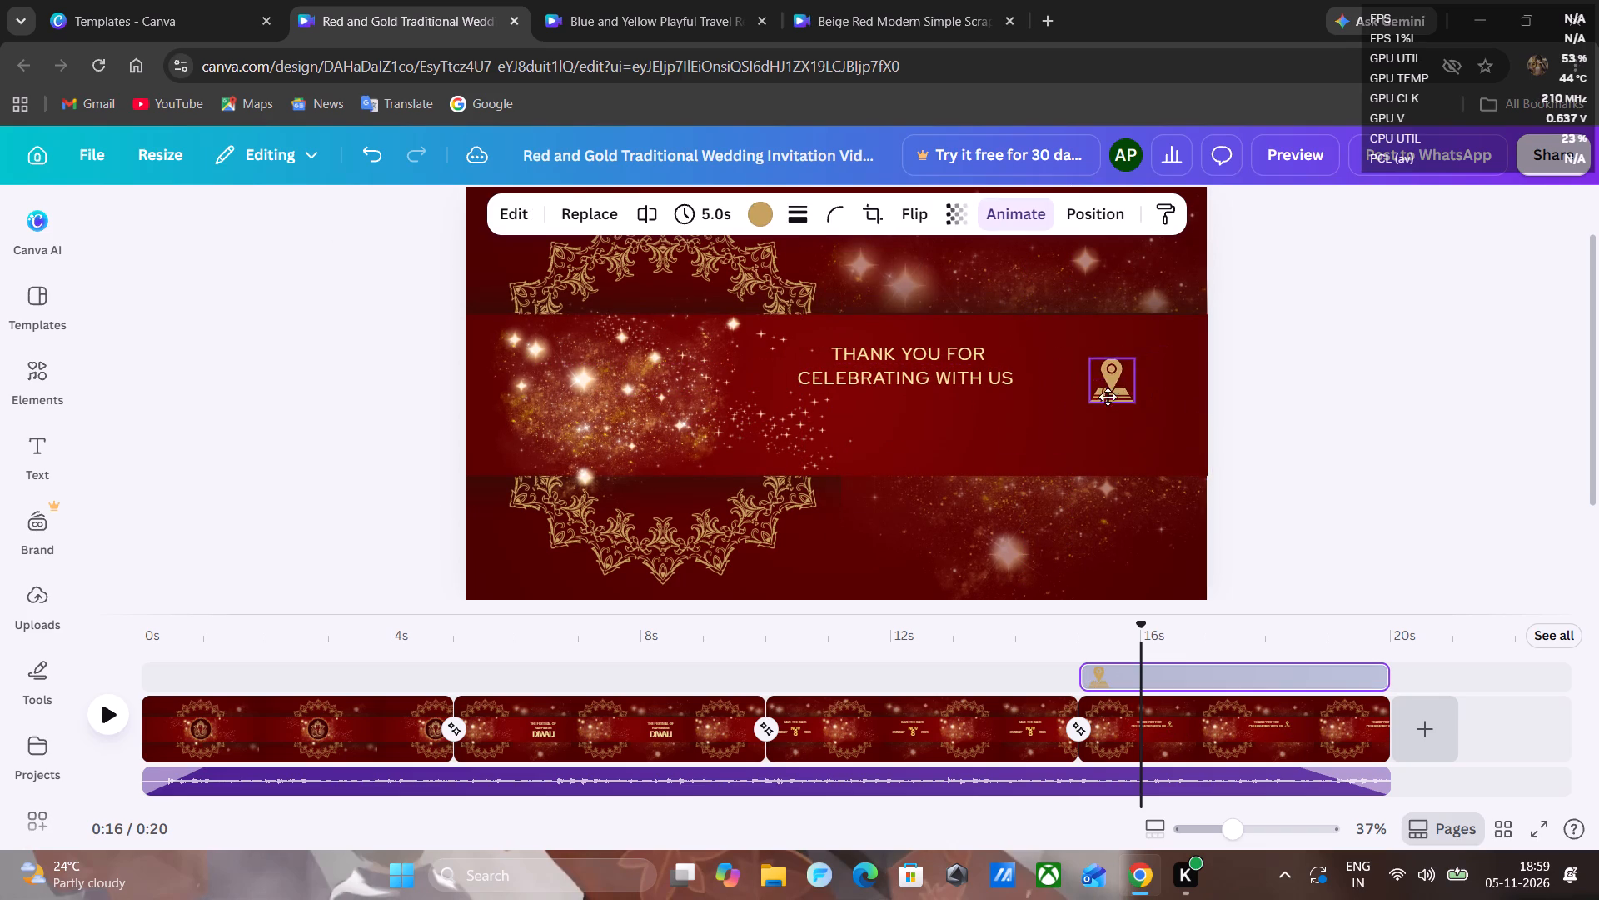
pyautogui.moveTo(1108, 397); pyautogui.dragTo(895, 441)
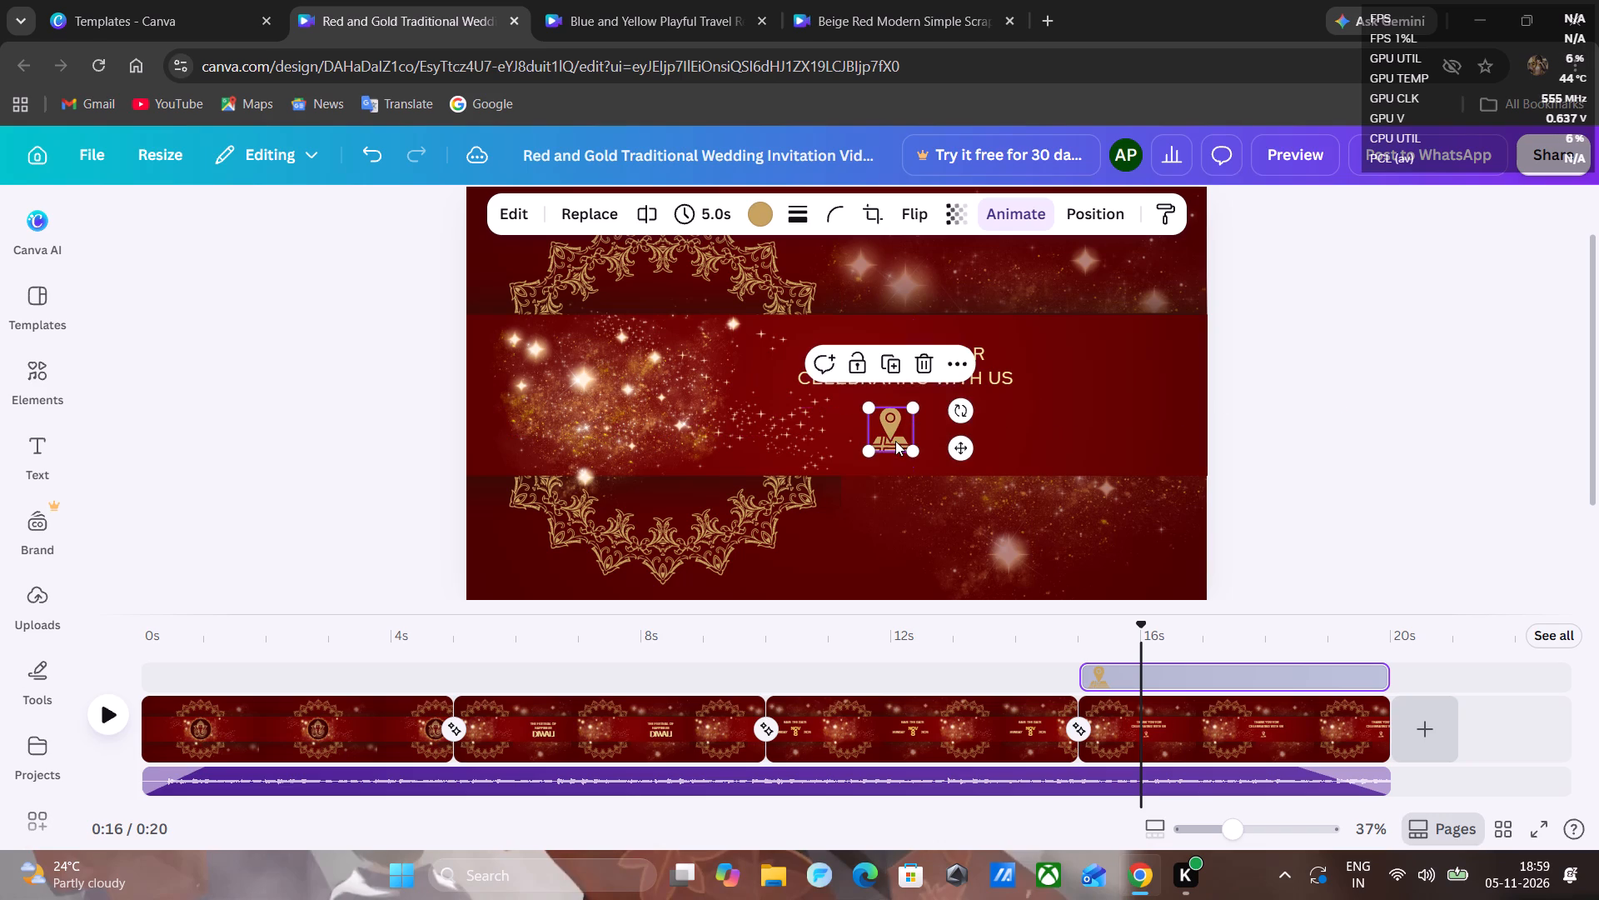
pyautogui.moveTo(1000, 360); pyautogui.dragTo(1107, 358)
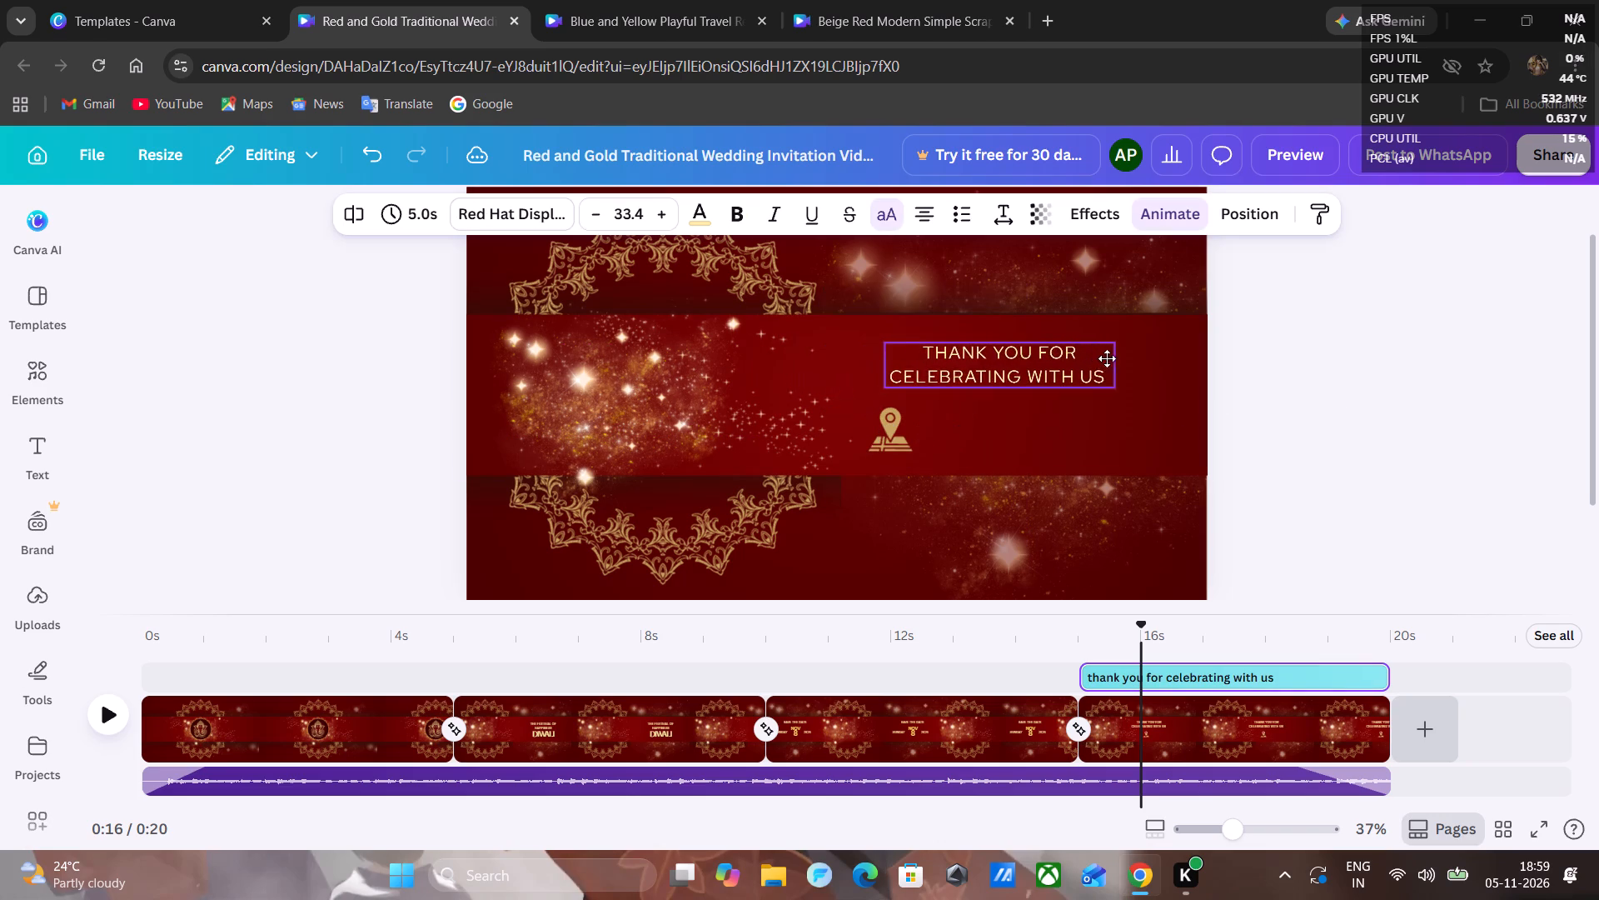
pyautogui.moveTo(1107, 358); pyautogui.dragTo(1154, 352)
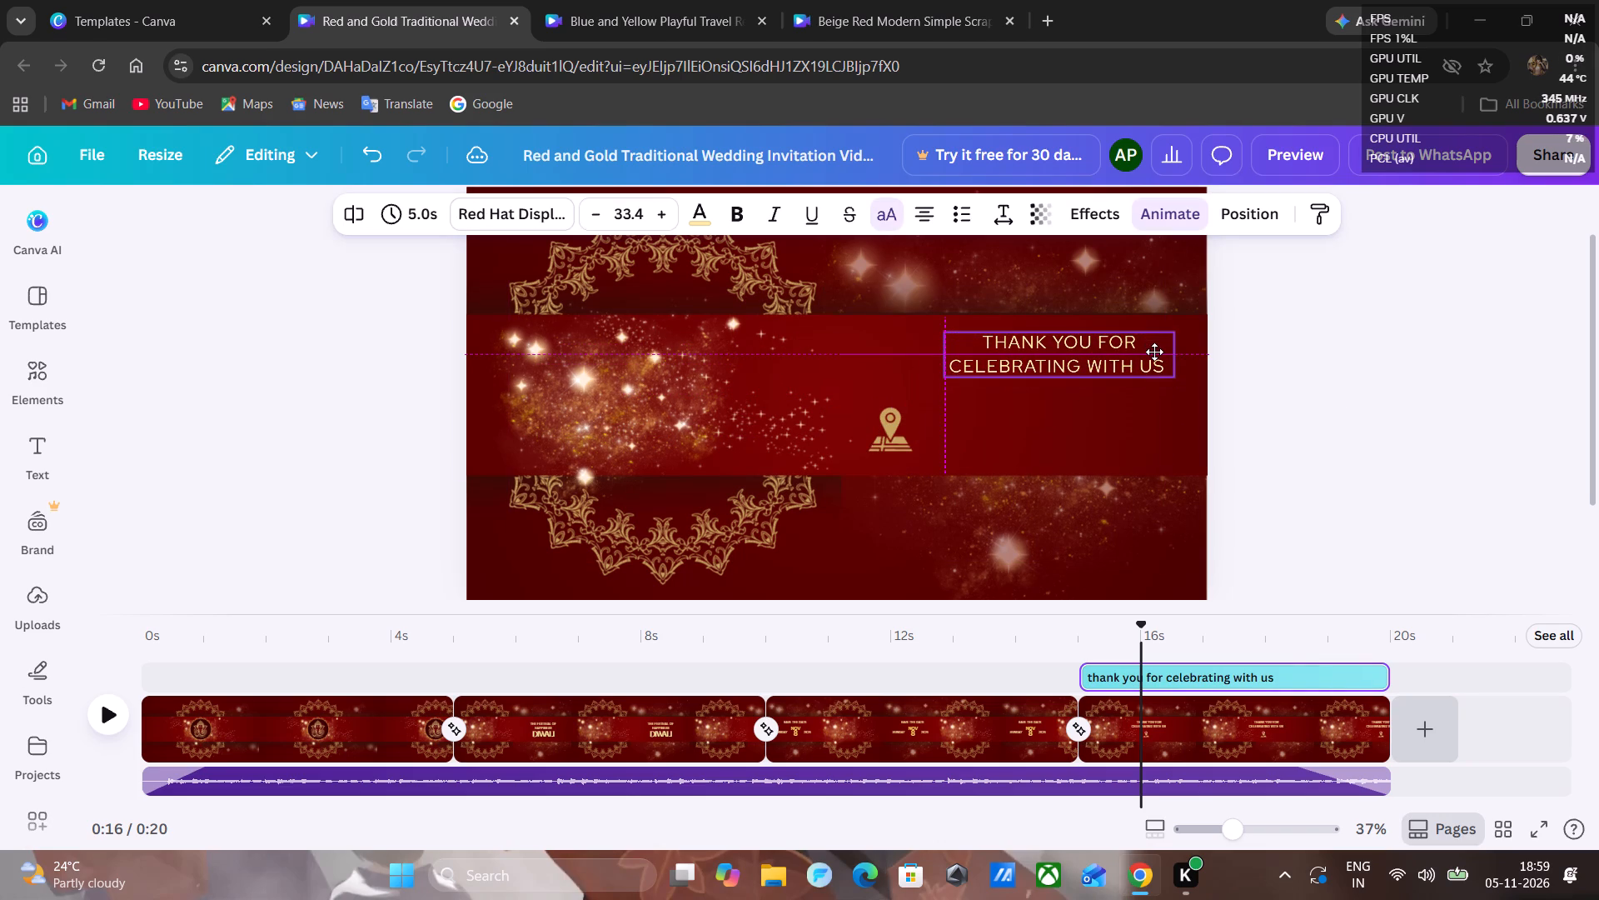
pyautogui.moveTo(1154, 352); pyautogui.dragTo(1153, 350)
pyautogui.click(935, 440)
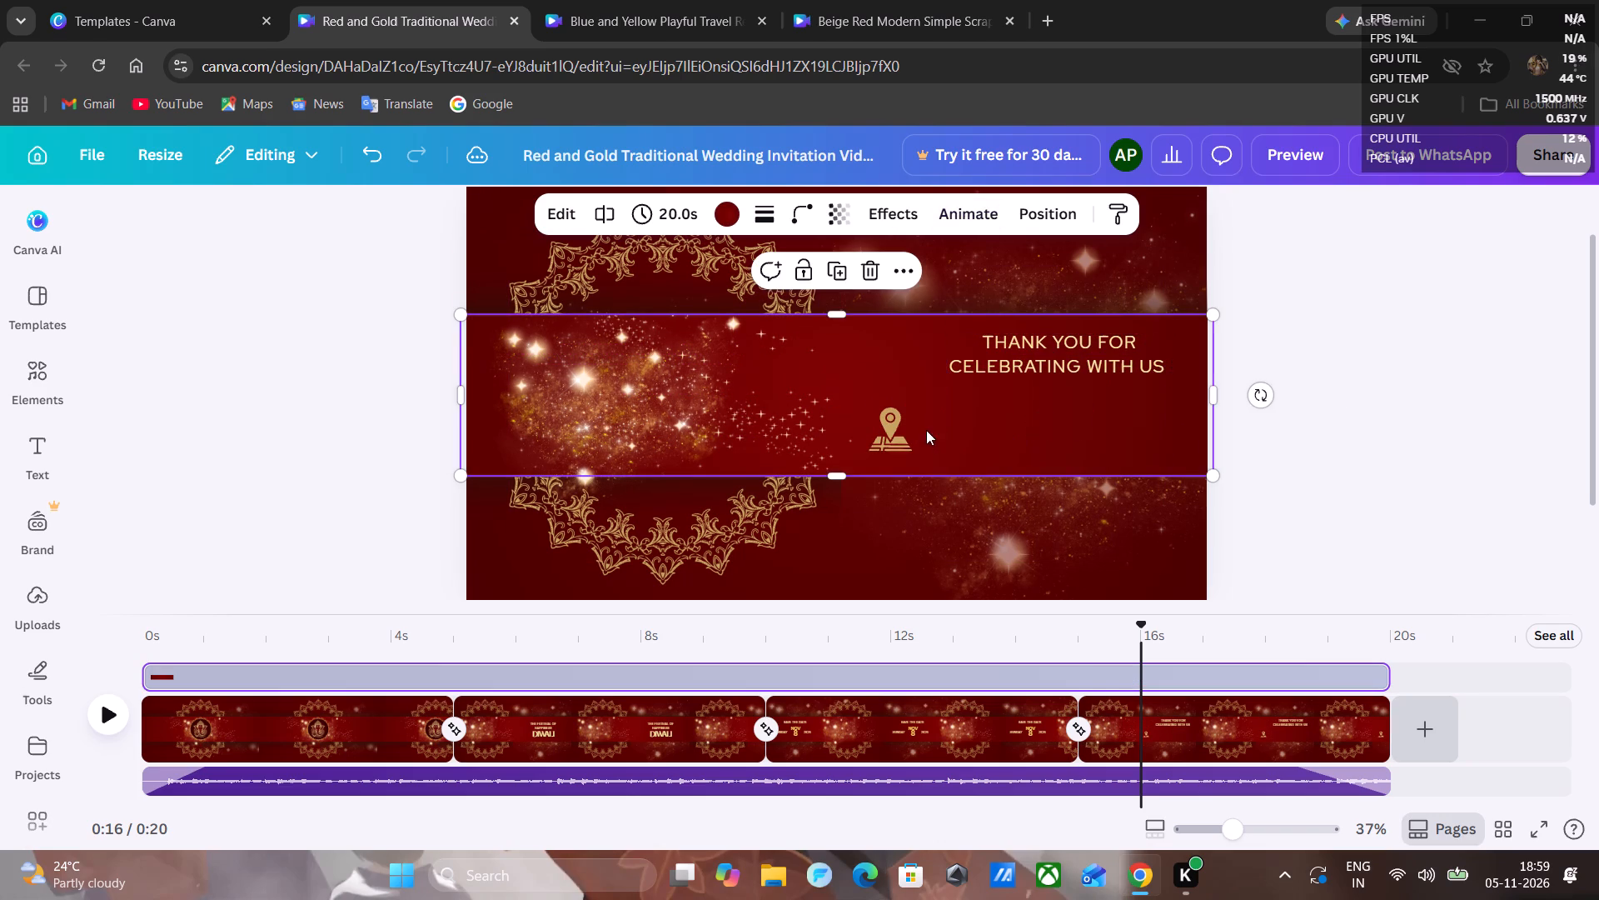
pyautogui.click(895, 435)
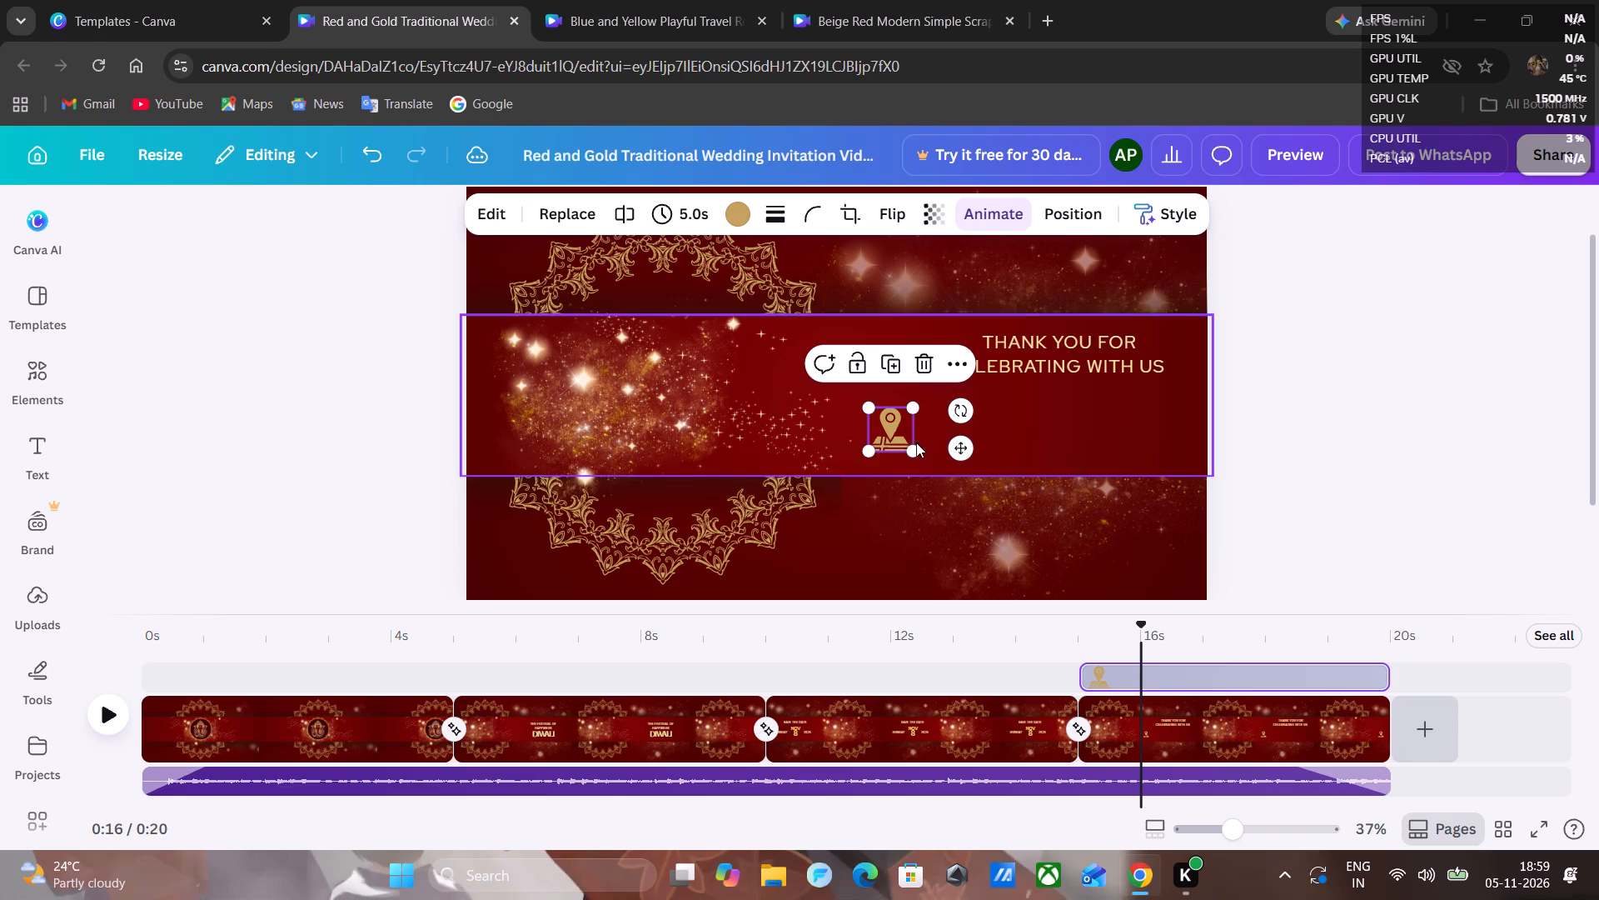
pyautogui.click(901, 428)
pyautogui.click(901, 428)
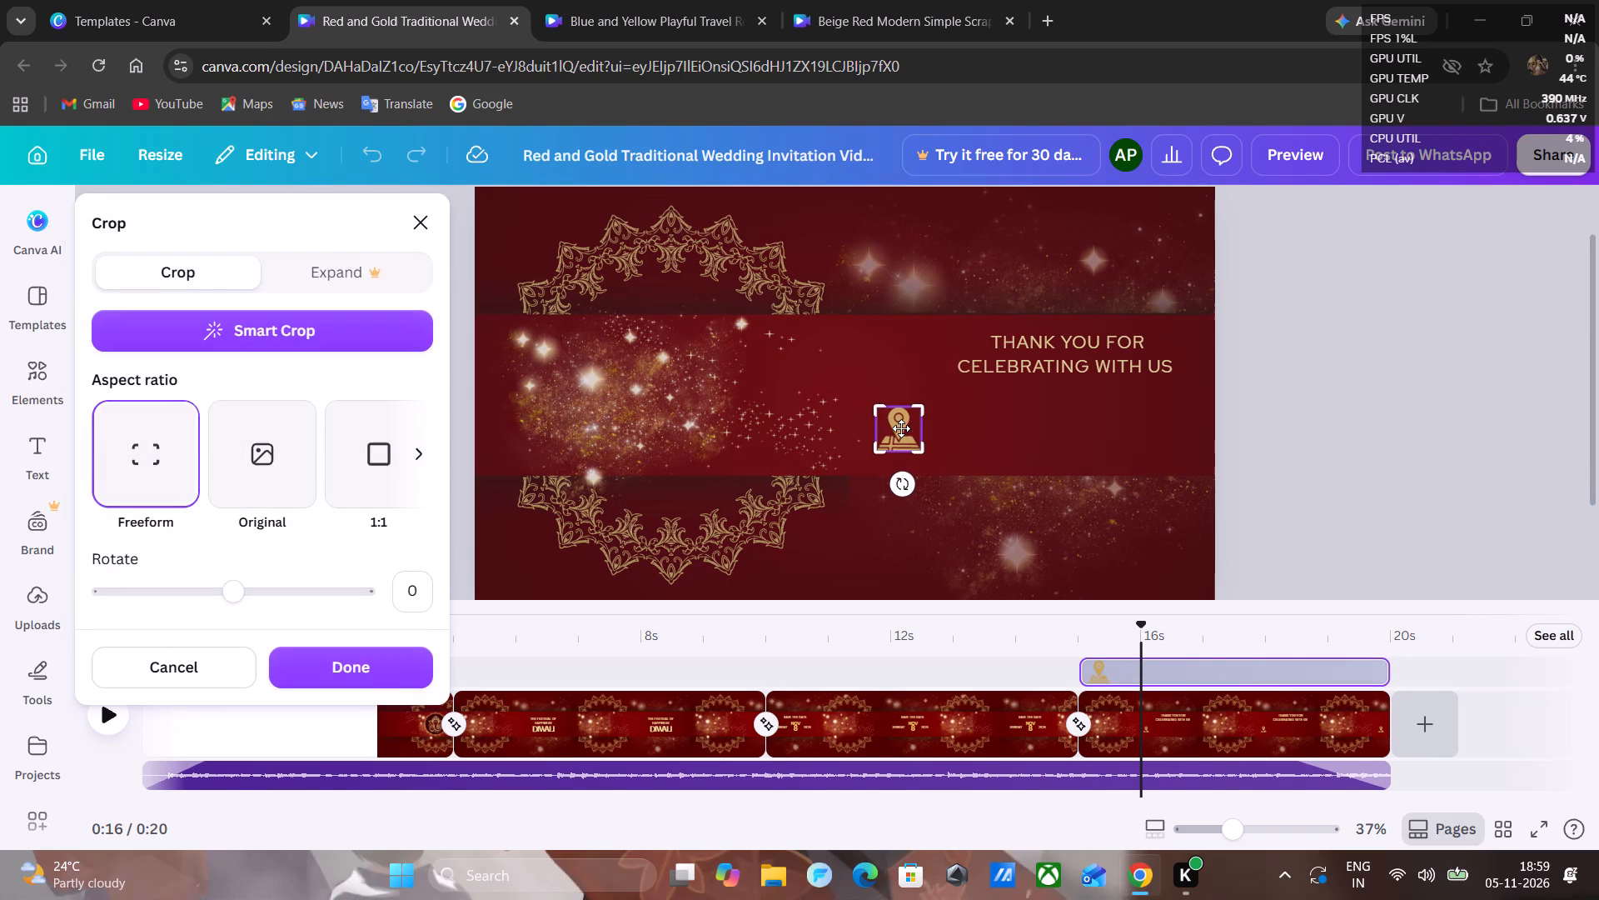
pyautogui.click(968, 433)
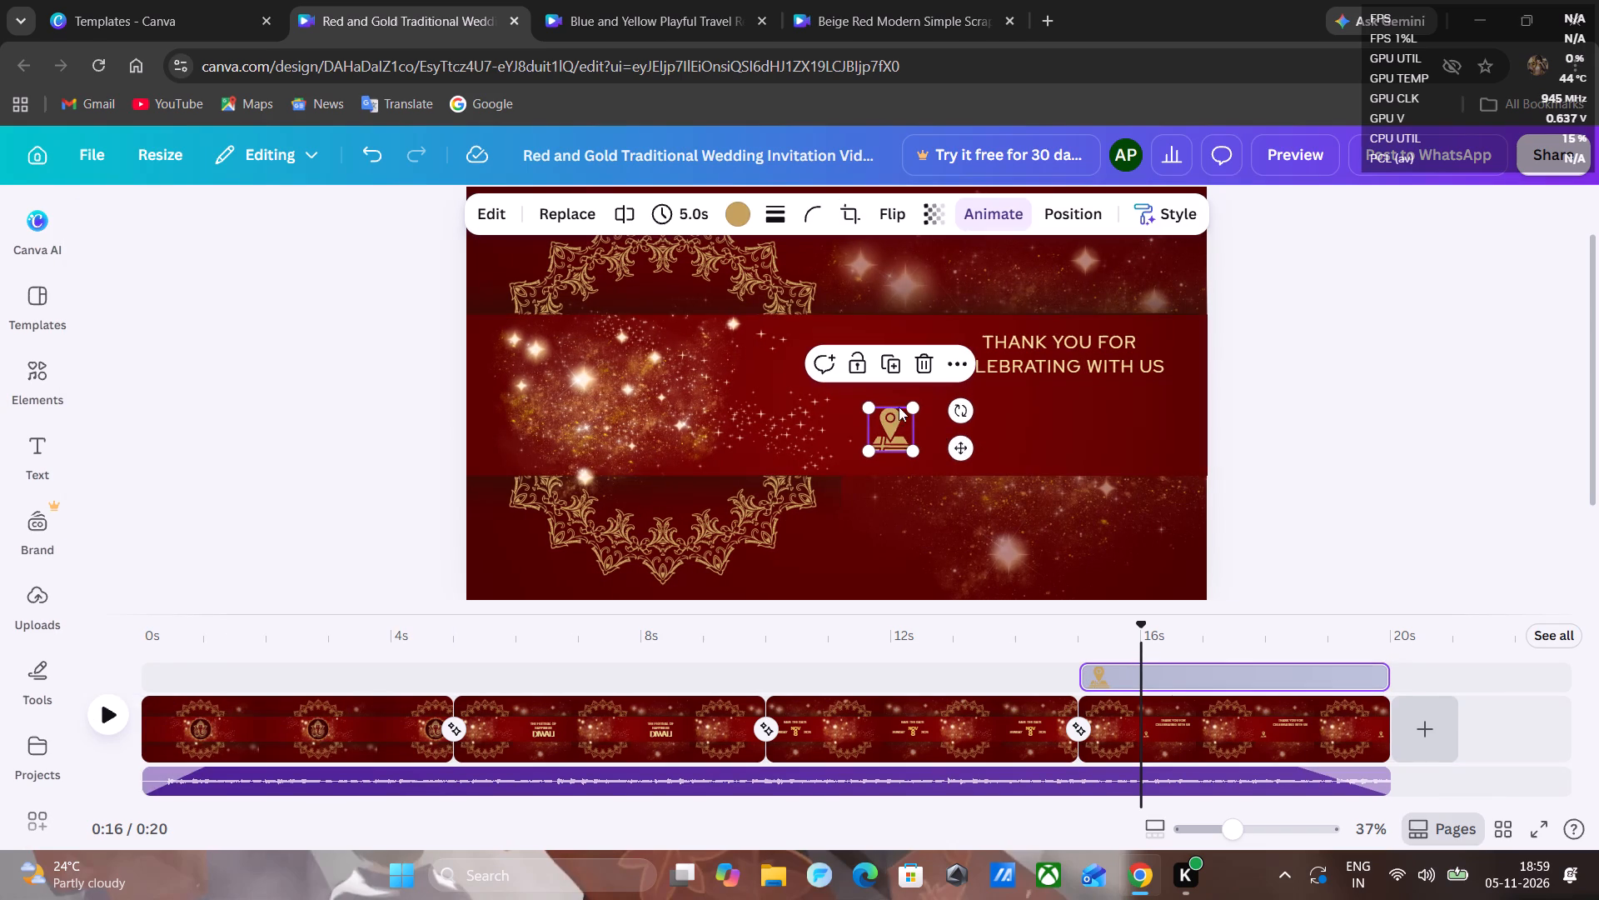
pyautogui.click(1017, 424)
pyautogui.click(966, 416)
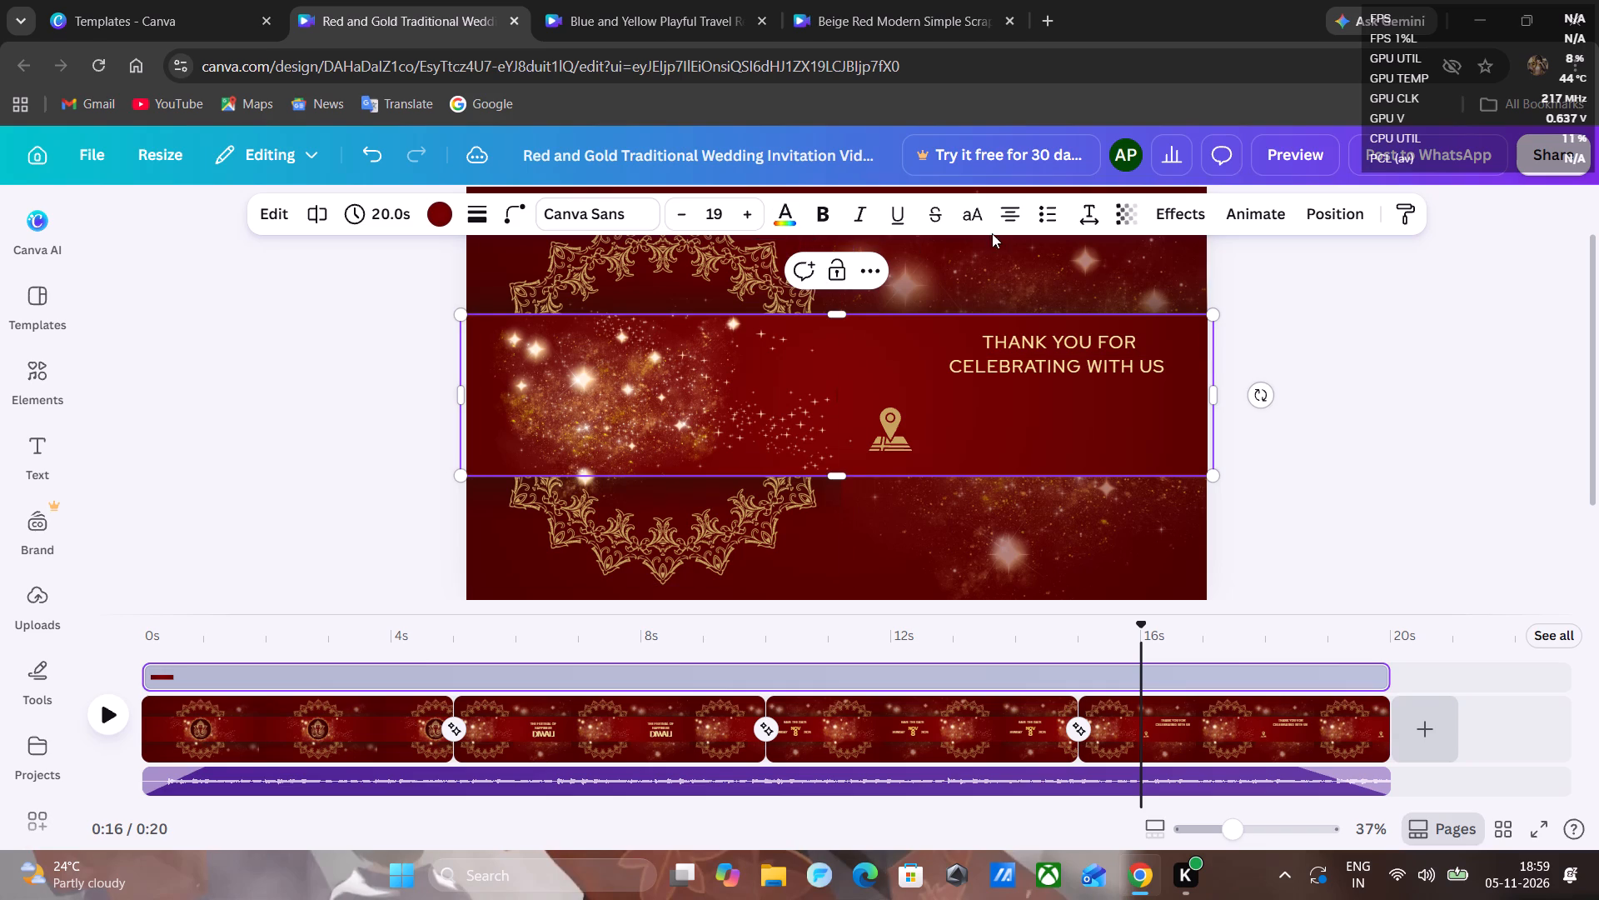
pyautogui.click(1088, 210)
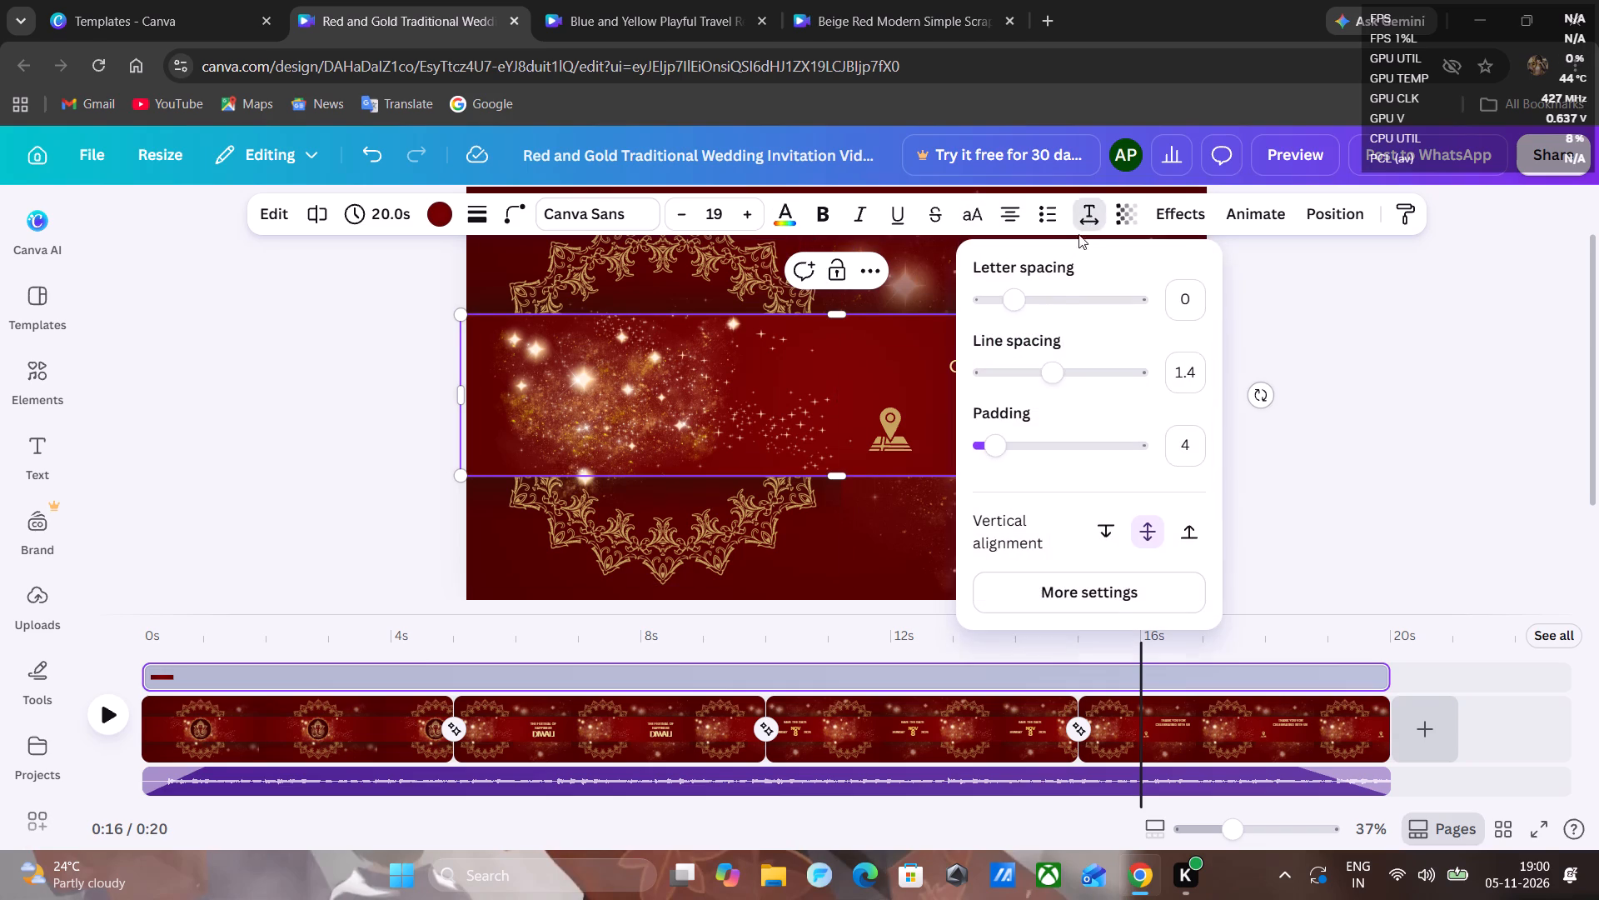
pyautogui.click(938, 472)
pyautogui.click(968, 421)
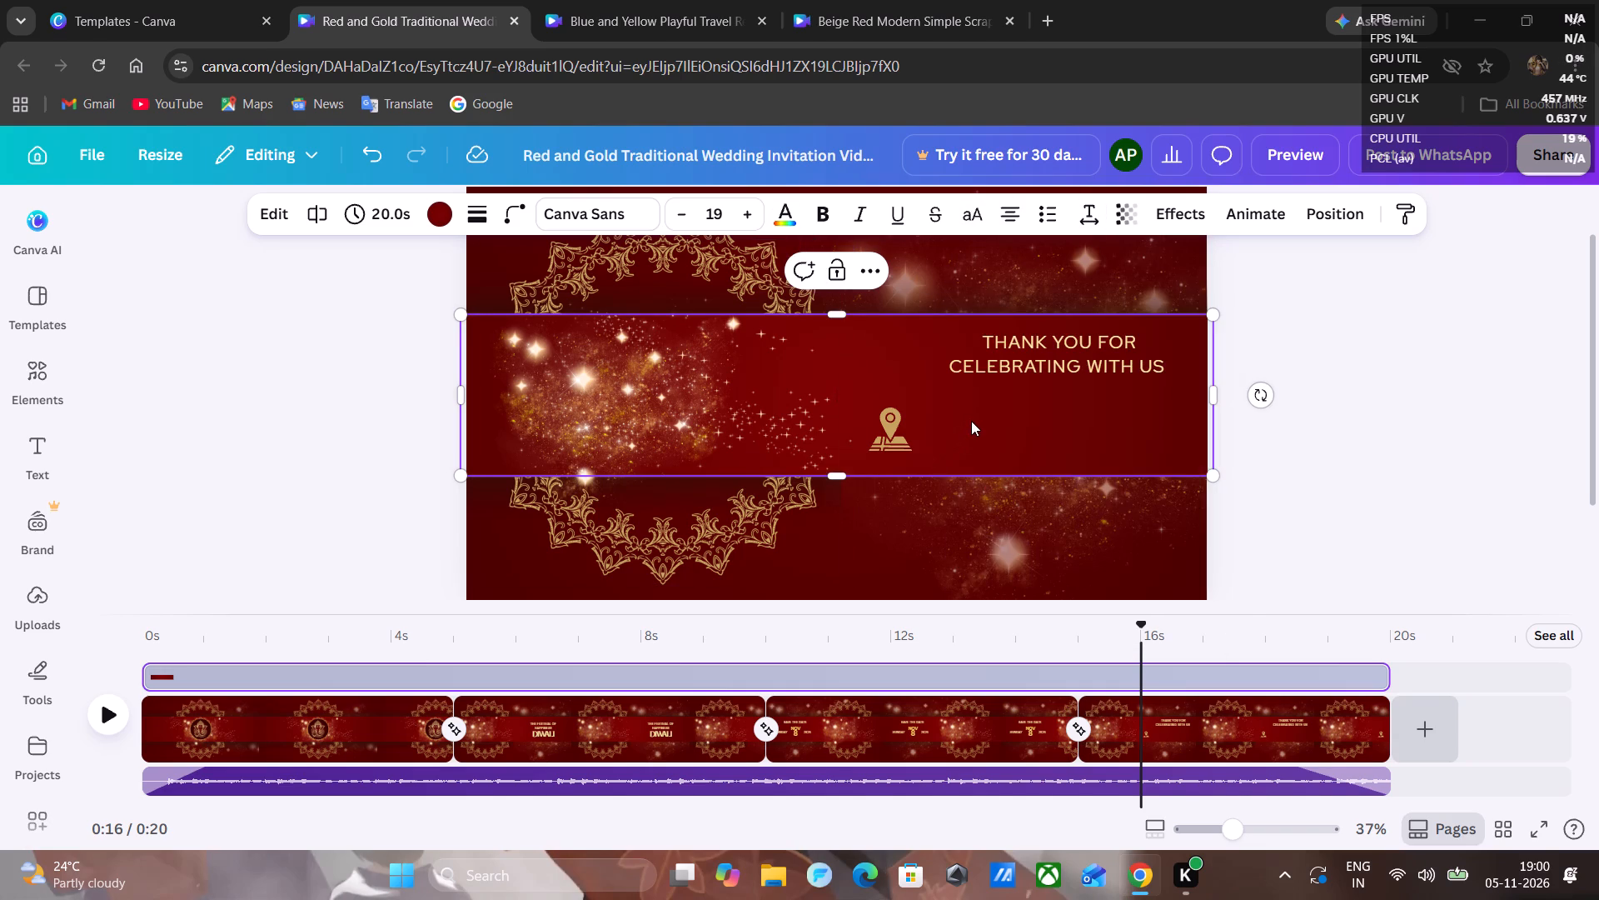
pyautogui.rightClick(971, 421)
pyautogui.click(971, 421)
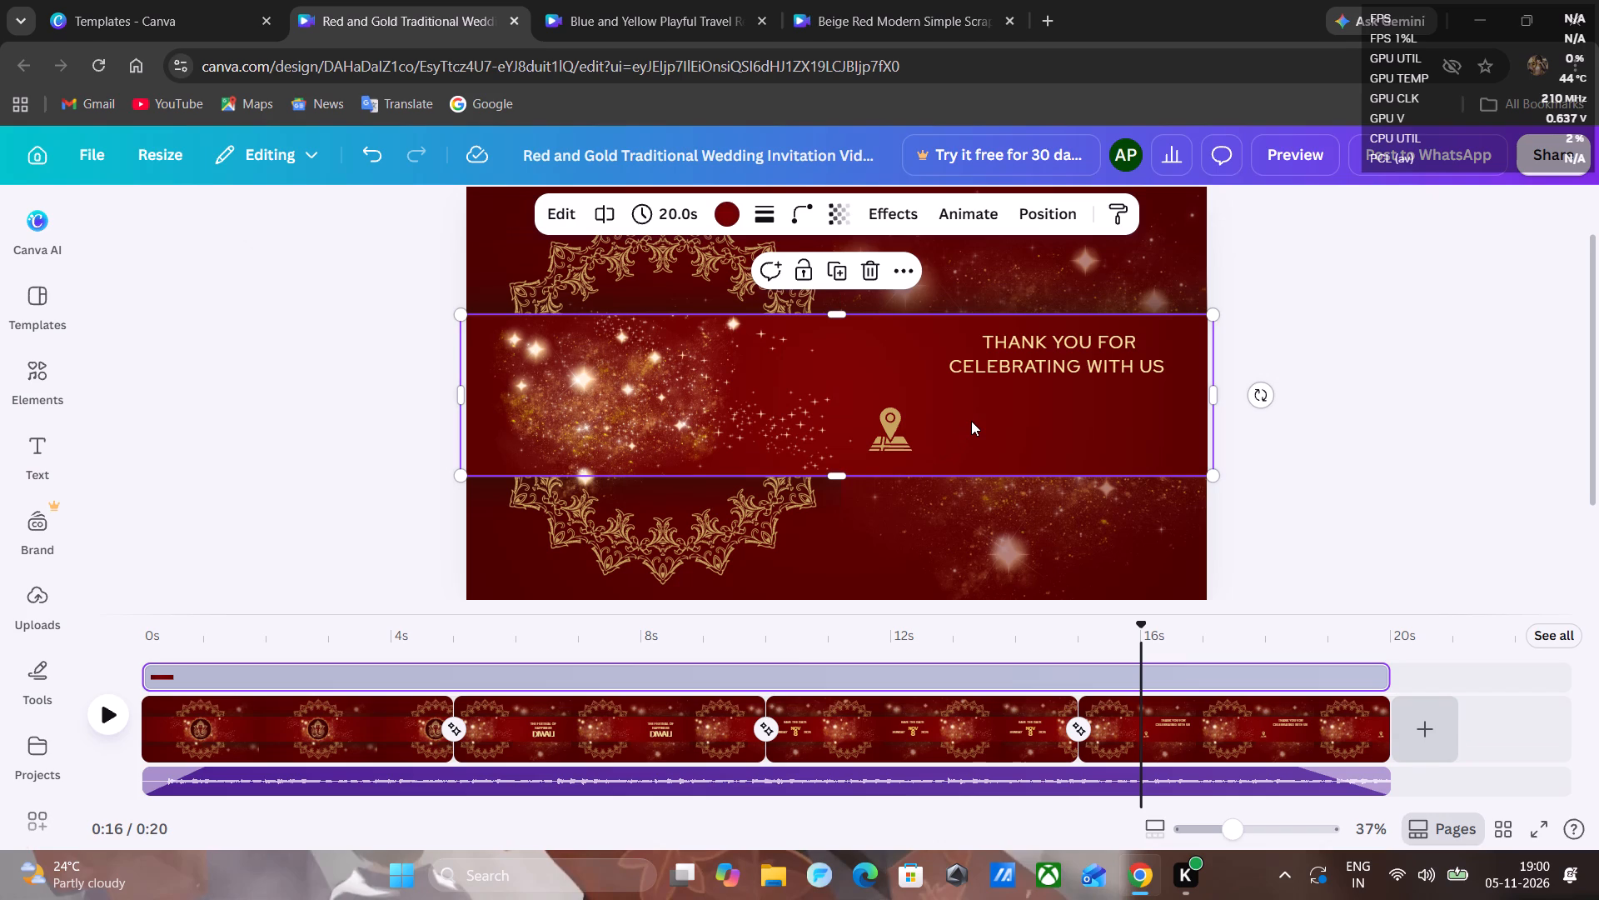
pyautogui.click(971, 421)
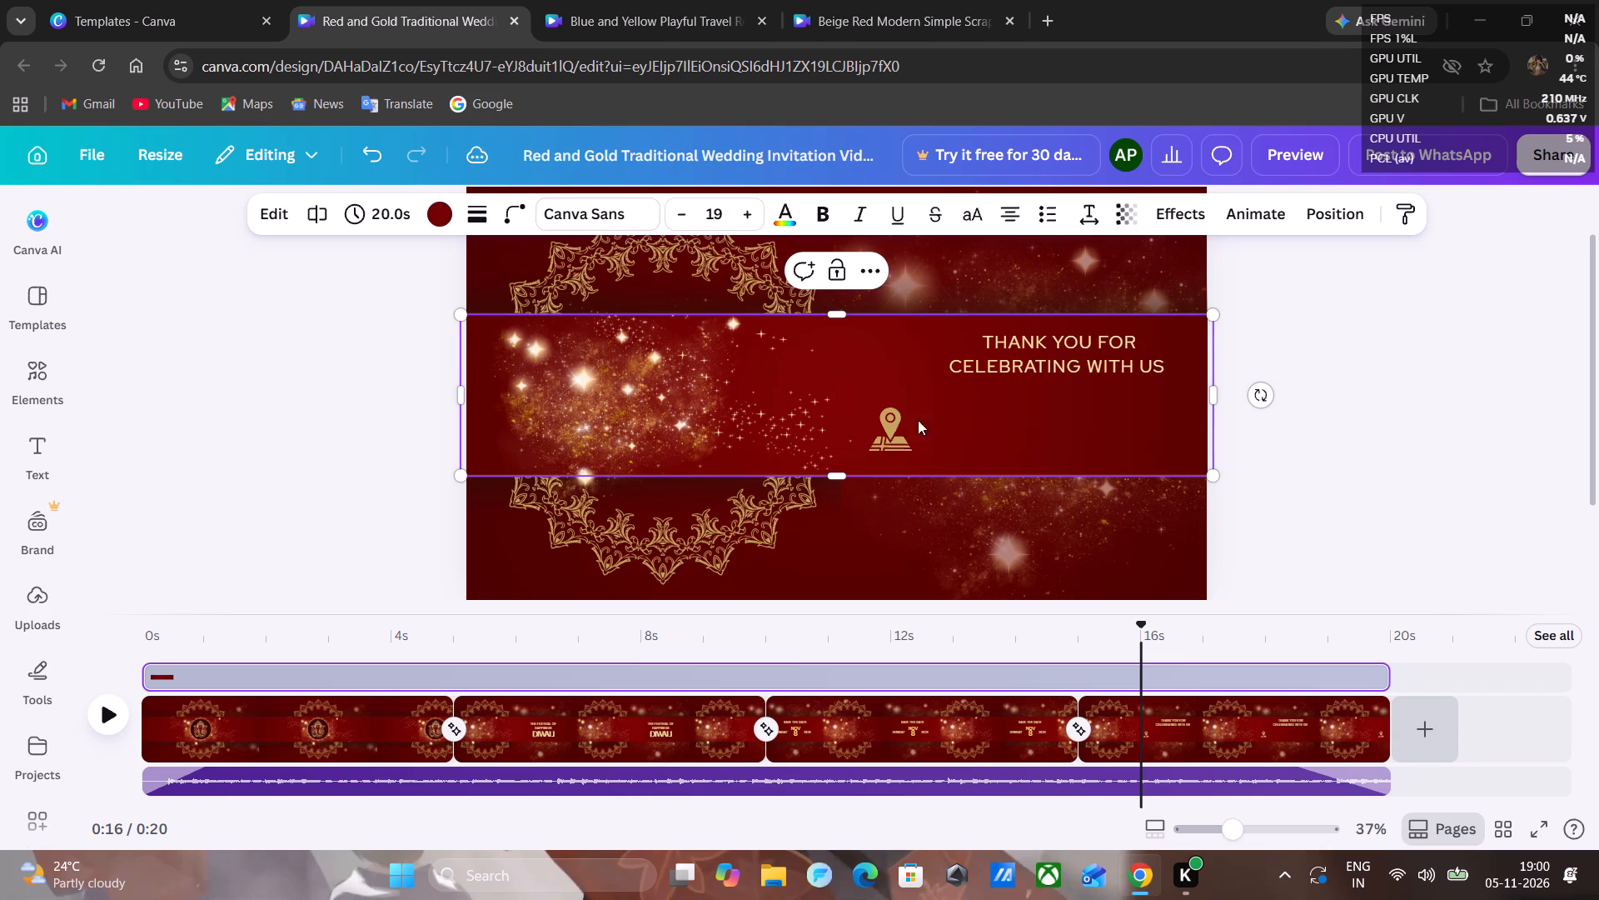
# Add a subheading text box to the final scene and place it beside the location pin, under the thank-you text.
pyautogui.click(32, 459)
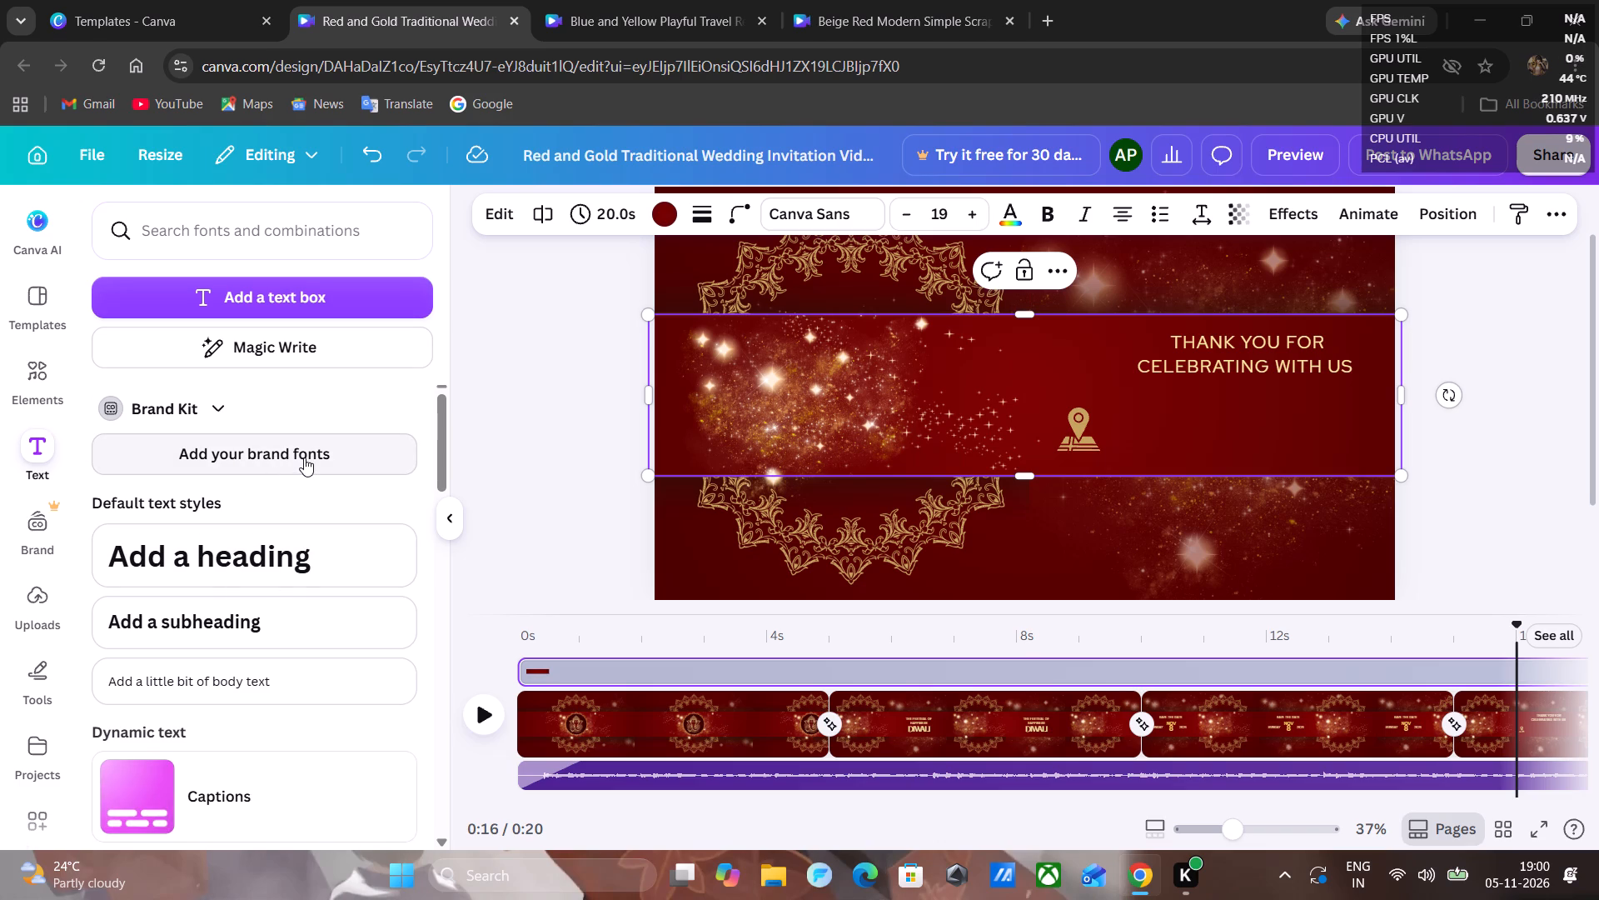
pyautogui.click(221, 625)
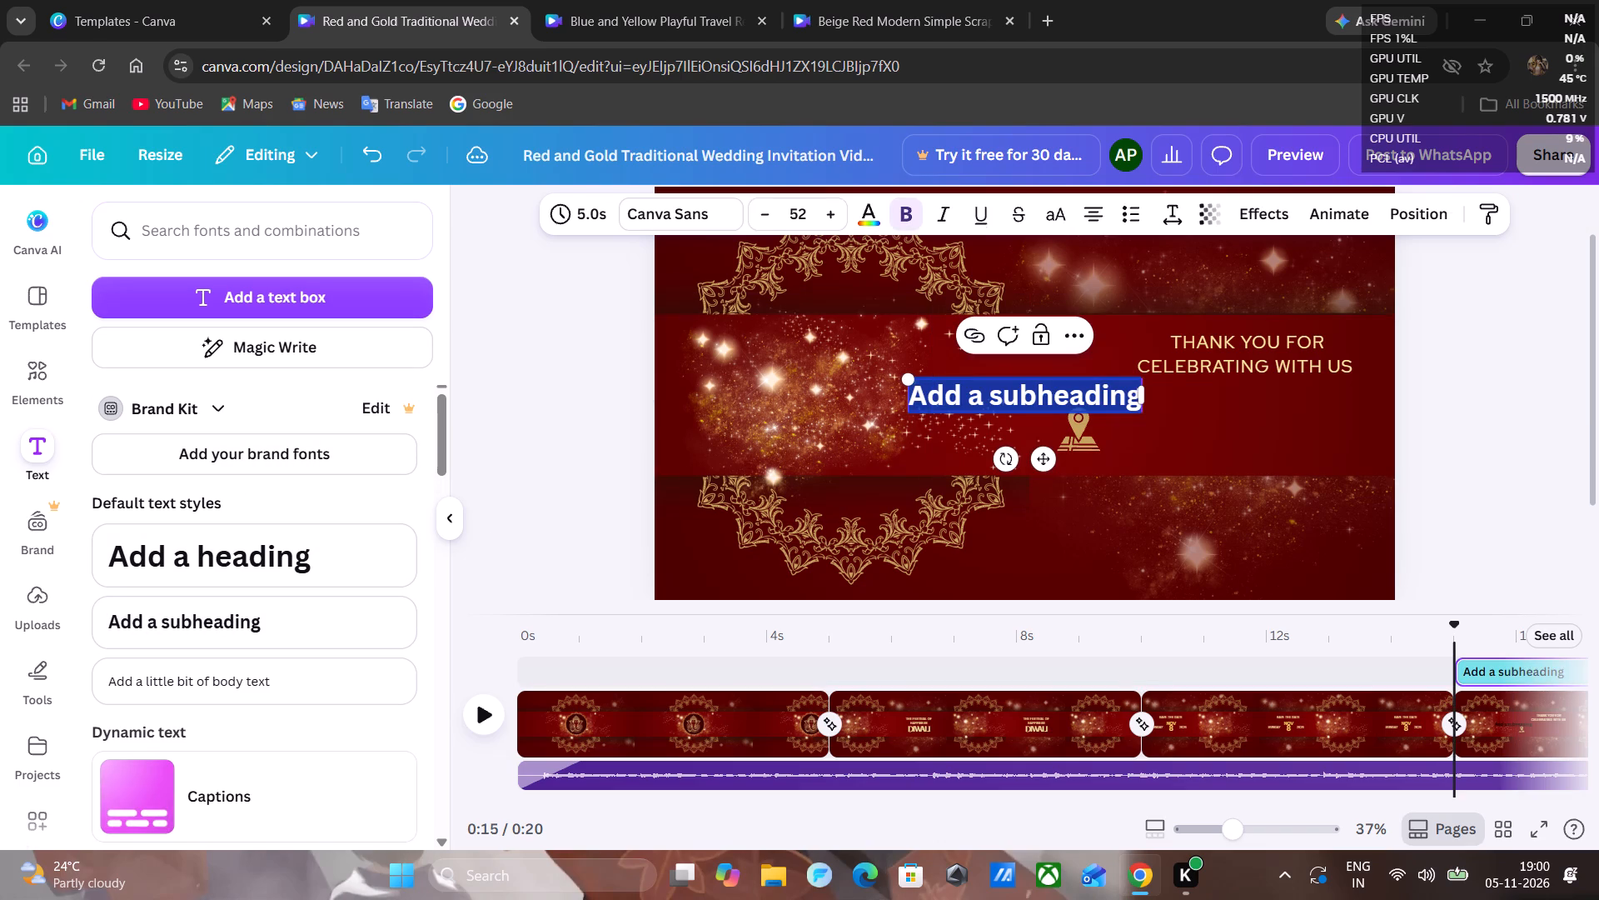
pyautogui.click(990, 392)
pyautogui.moveTo(964, 397); pyautogui.dragTo(1019, 397)
pyautogui.click(1022, 392)
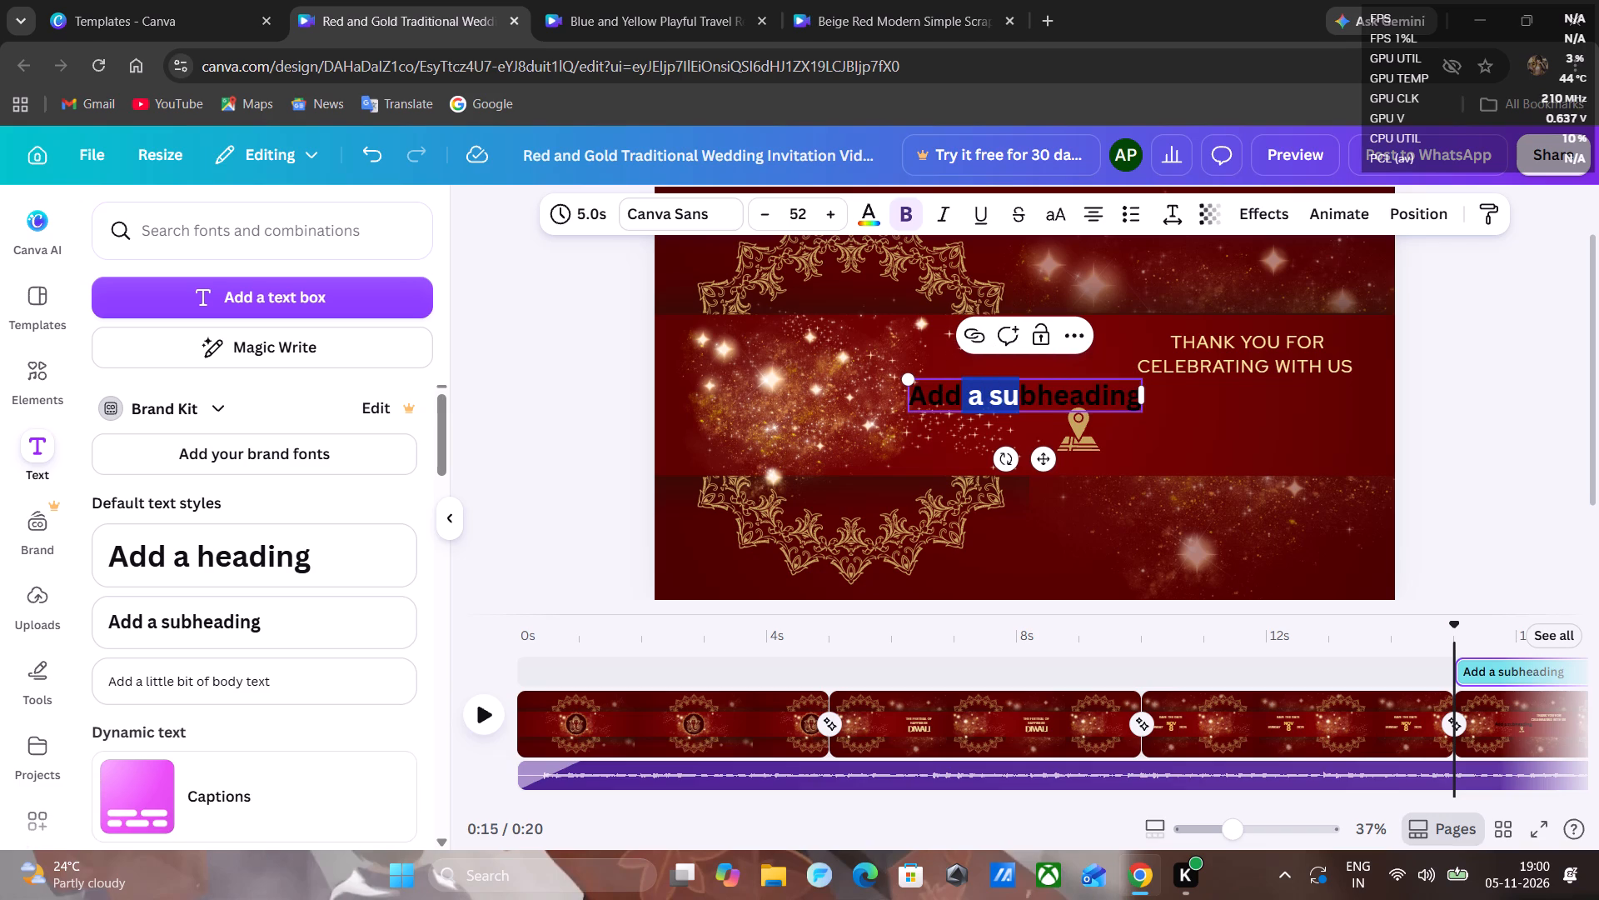
pyautogui.moveTo(1043, 392); pyautogui.dragTo(1103, 402)
pyautogui.click(987, 379)
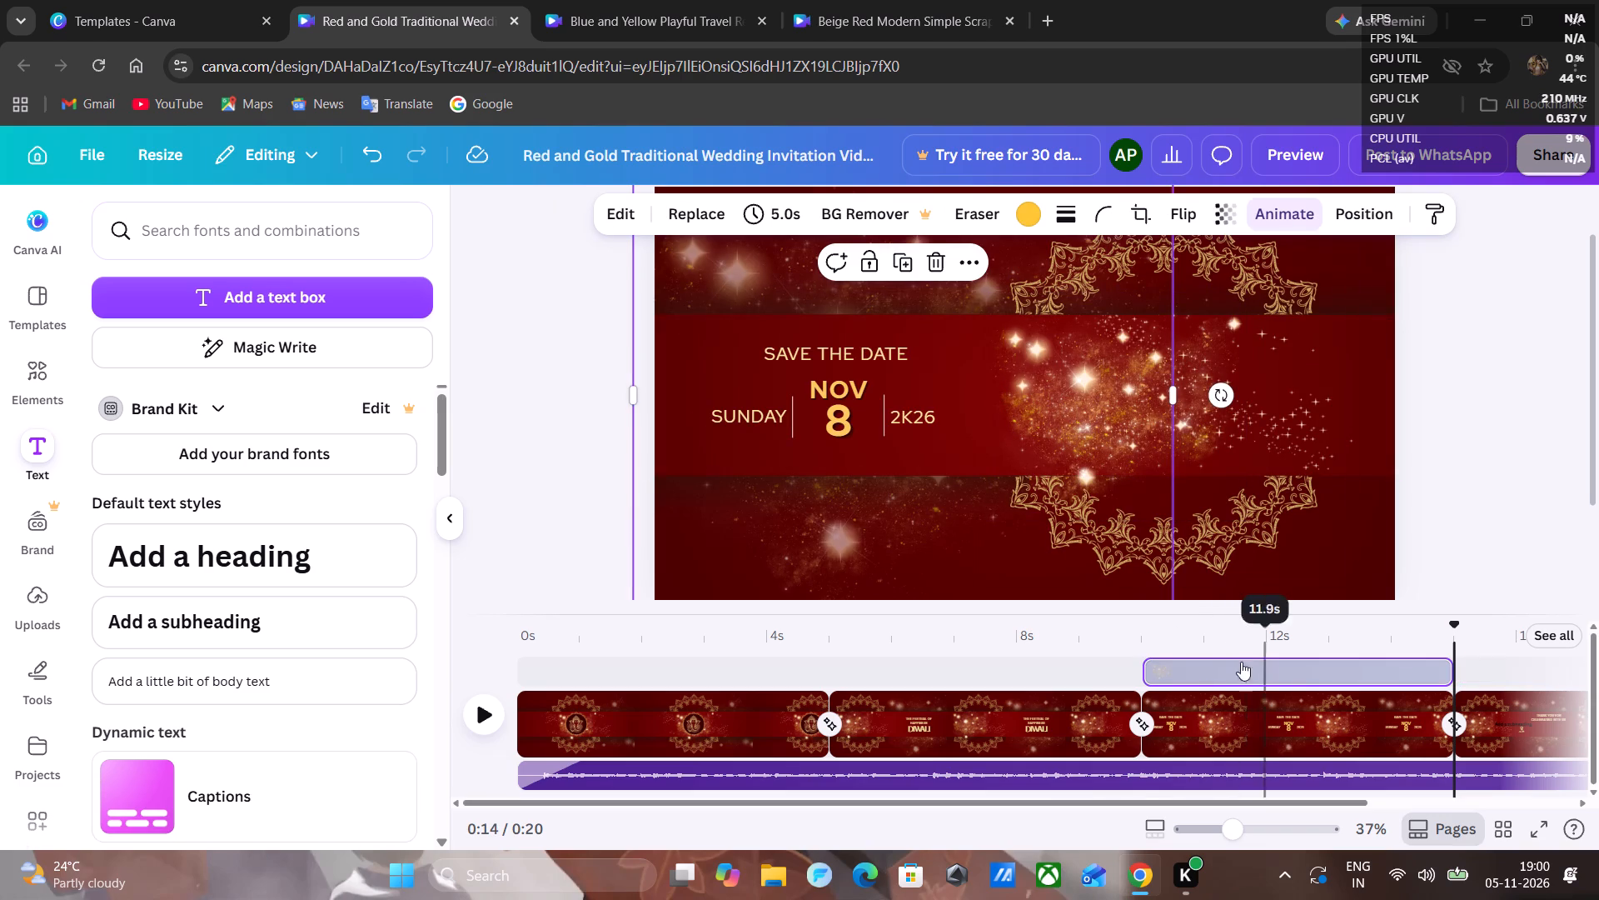
pyautogui.click(460, 517)
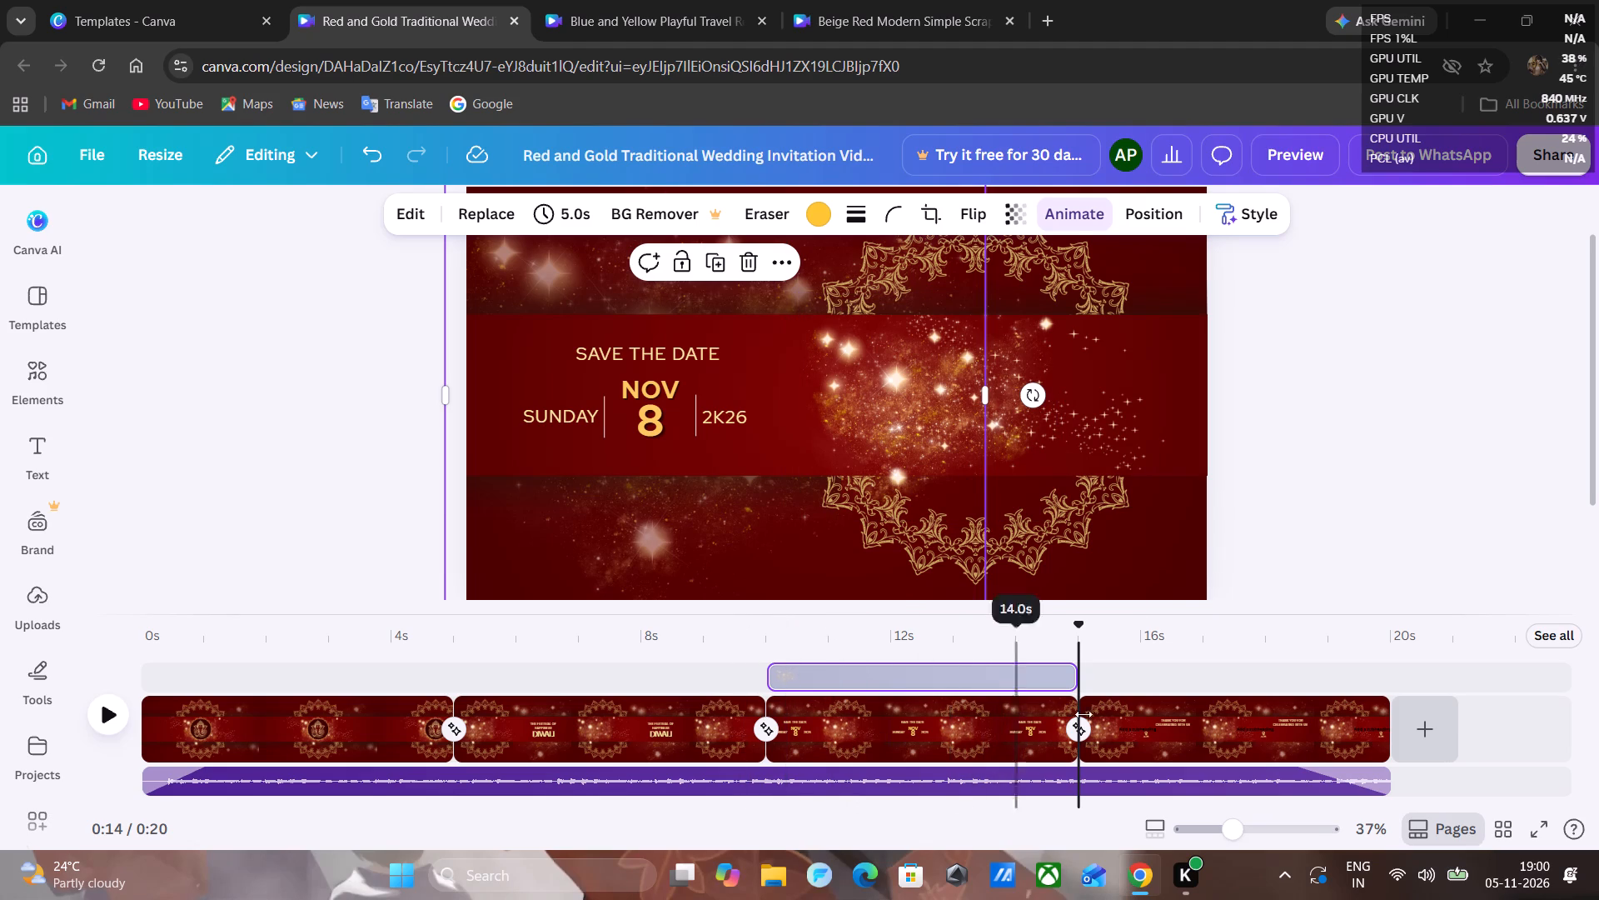
pyautogui.click(1129, 714)
pyautogui.moveTo(886, 391); pyautogui.dragTo(1089, 429)
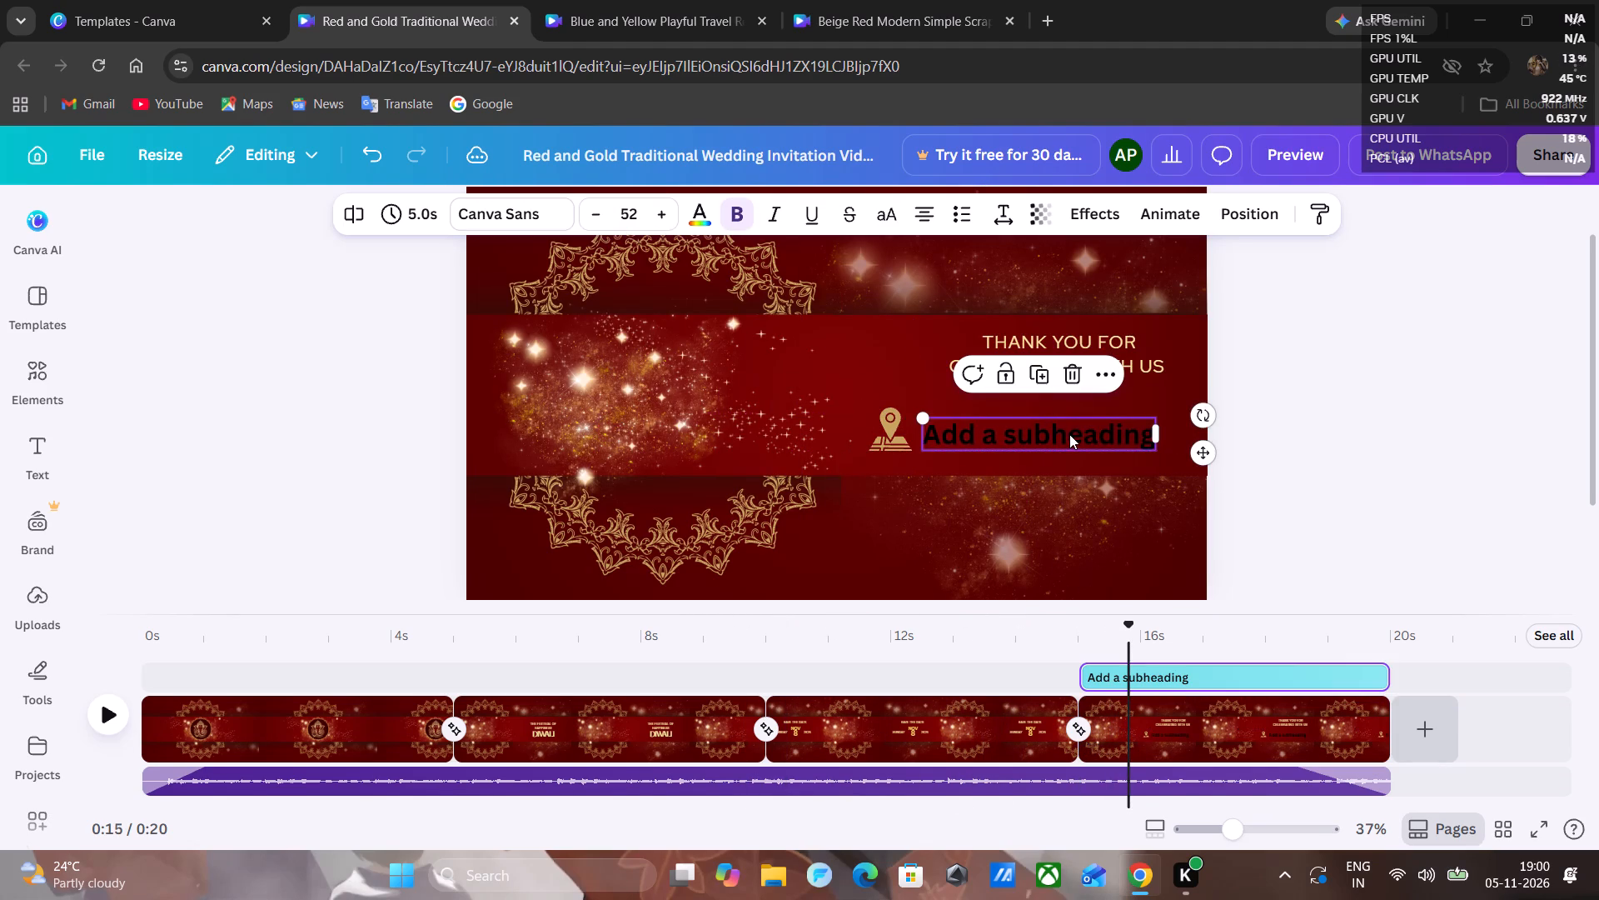
# Replace the subheading placeholder beside the location pin with "shoe point shilphili".
pyautogui.click(1069, 434)
pyautogui.press('BackSpace')
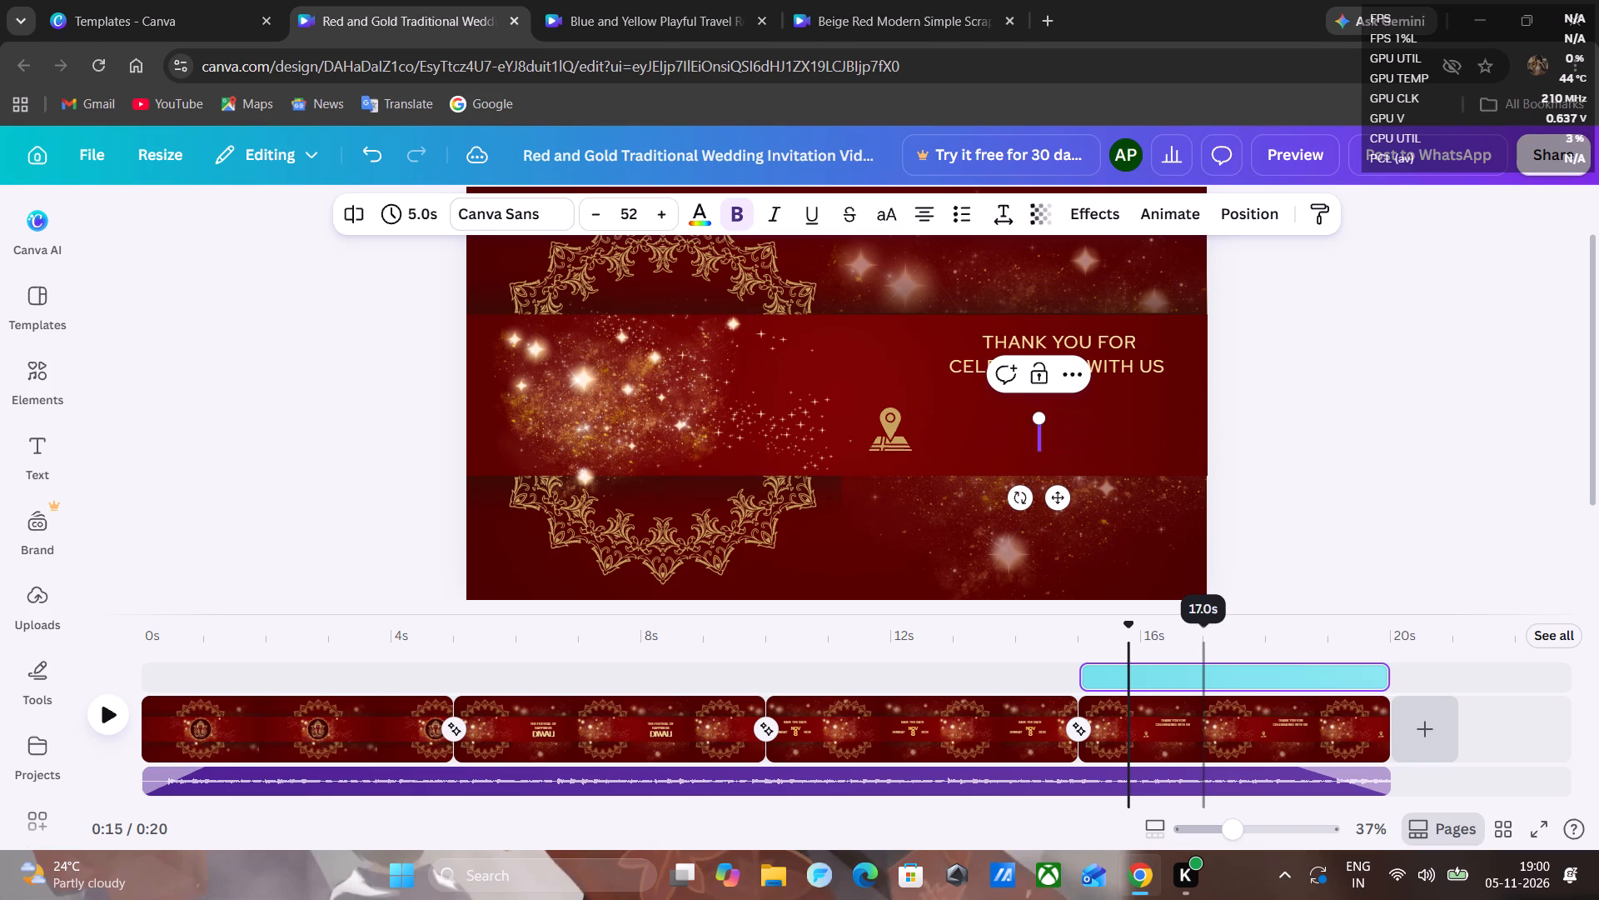
pyautogui.write('sho')
pyautogui.press('e')
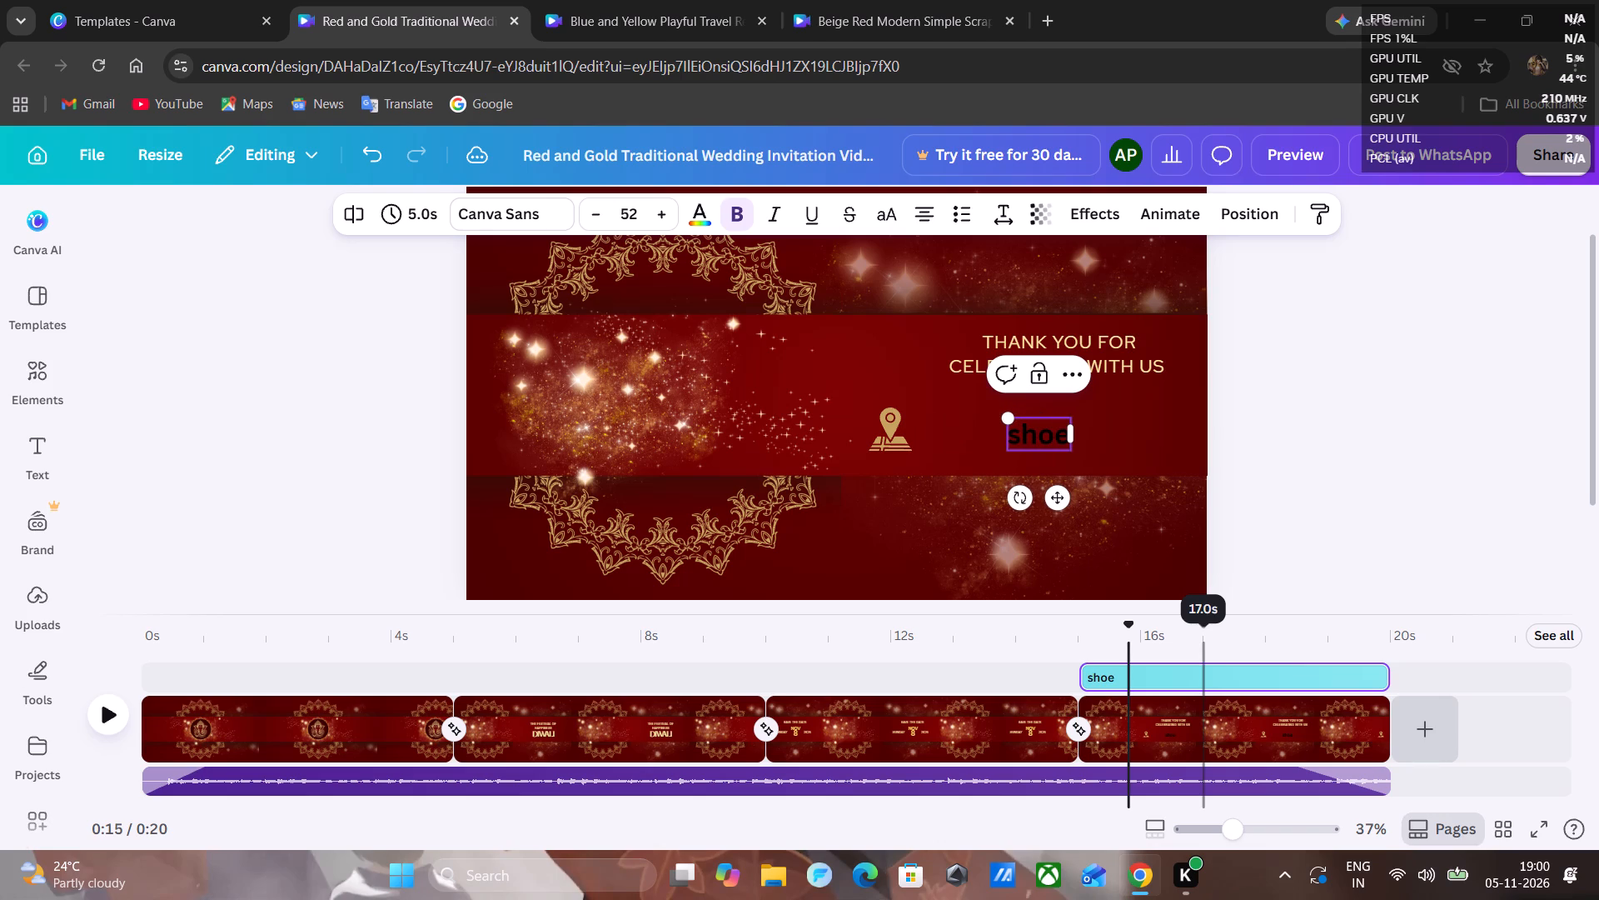
pyautogui.press('space')
pyautogui.write('p')
pyautogui.write('oint')
pyautogui.press('space')
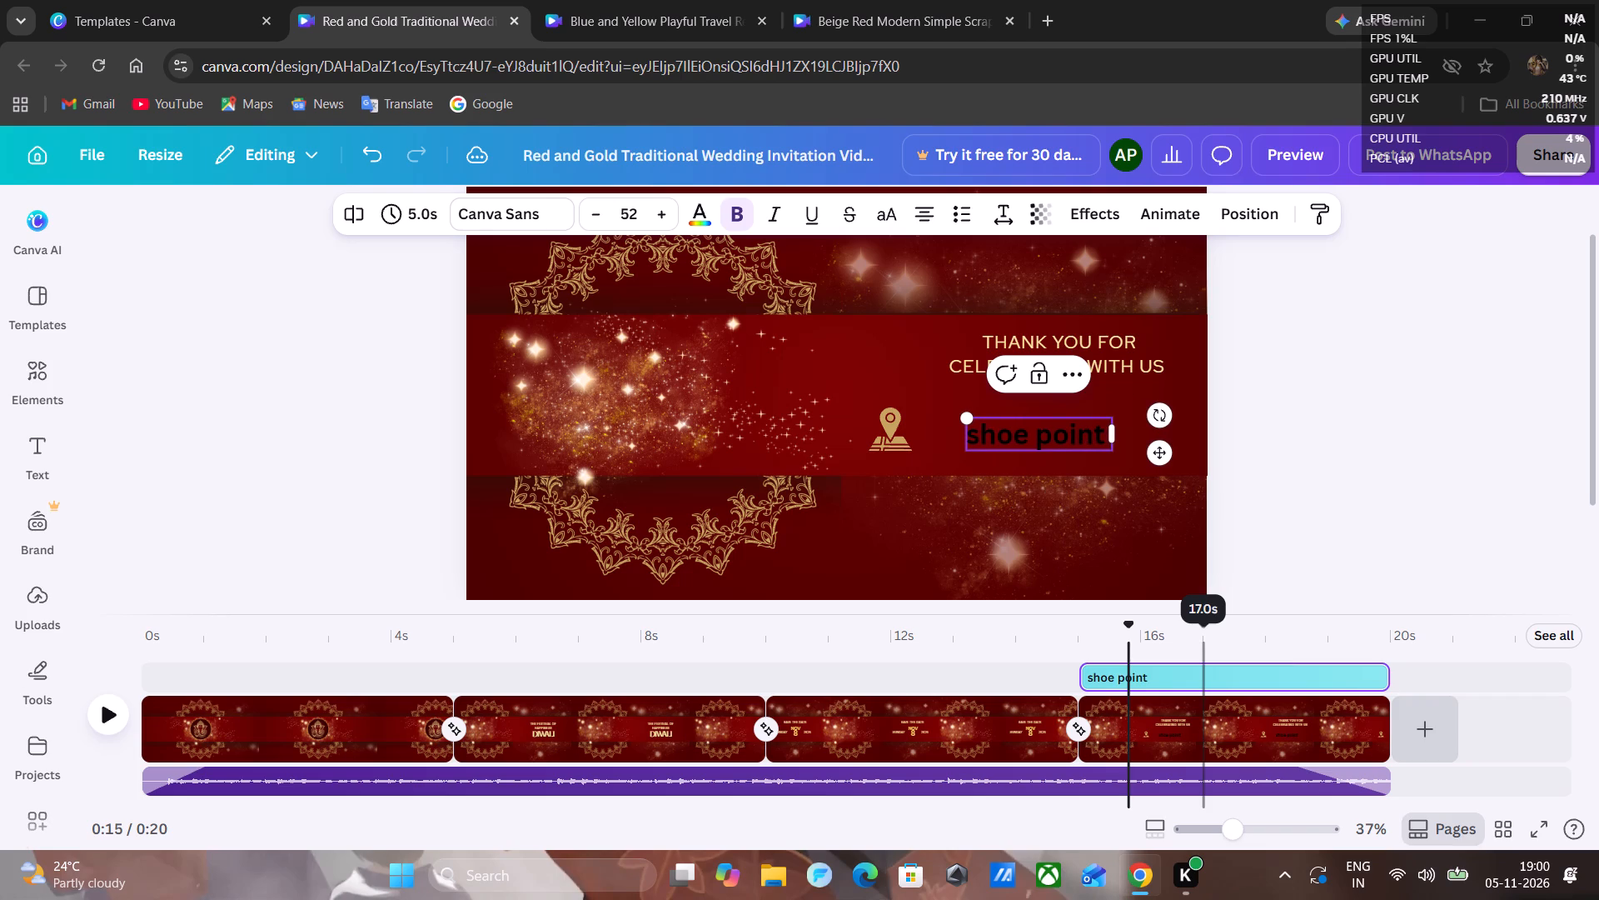
pyautogui.write('shil')
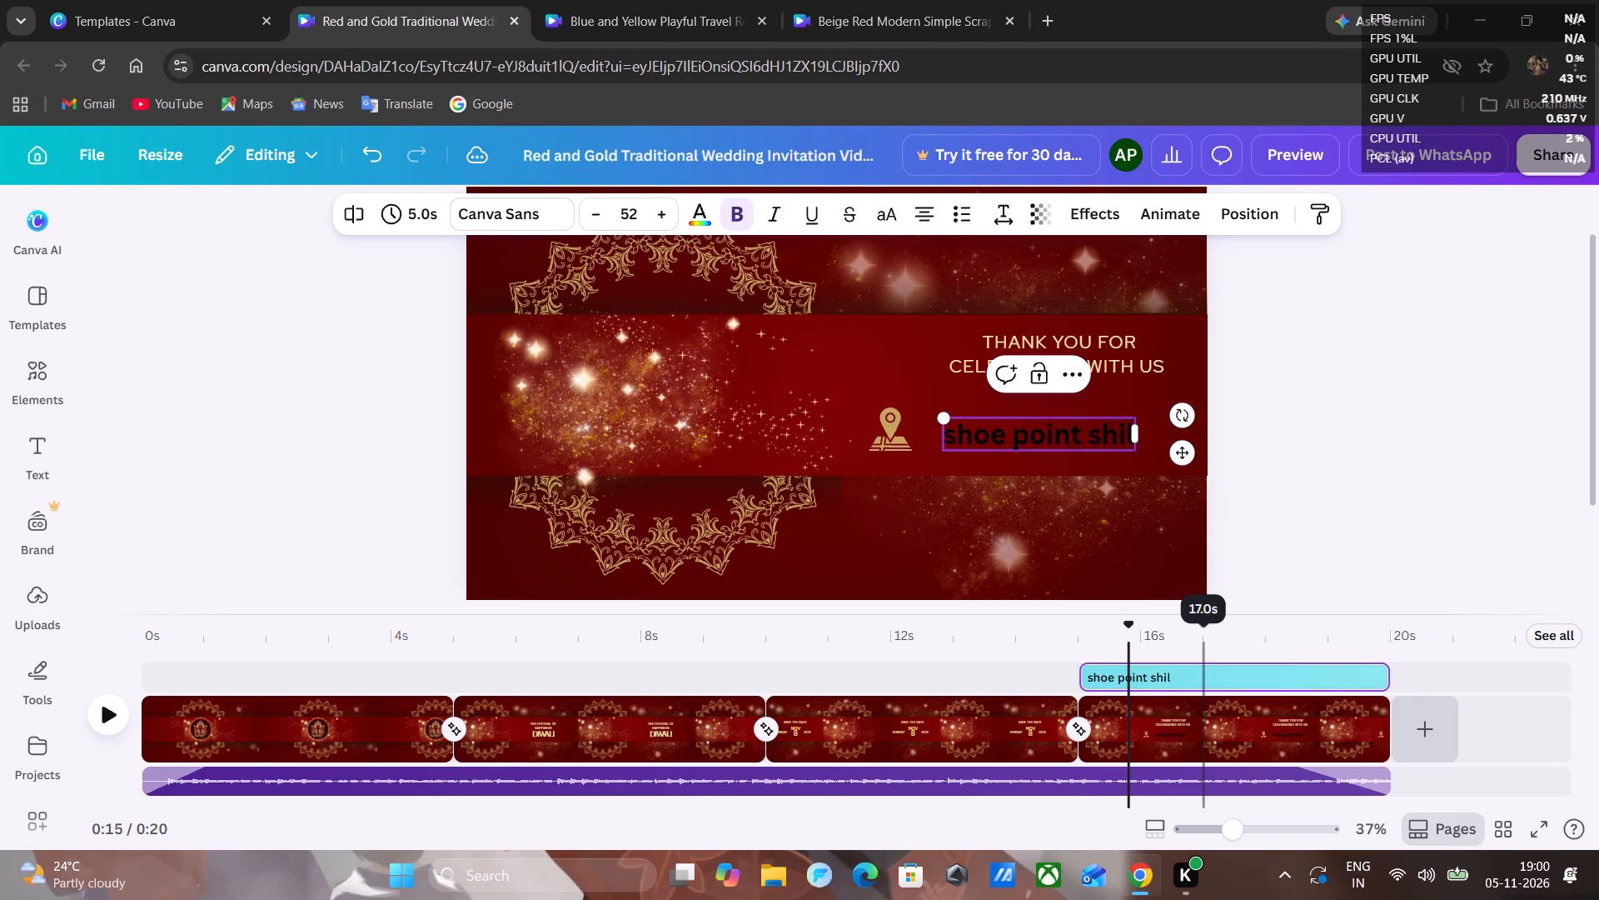
pyautogui.write('phili')
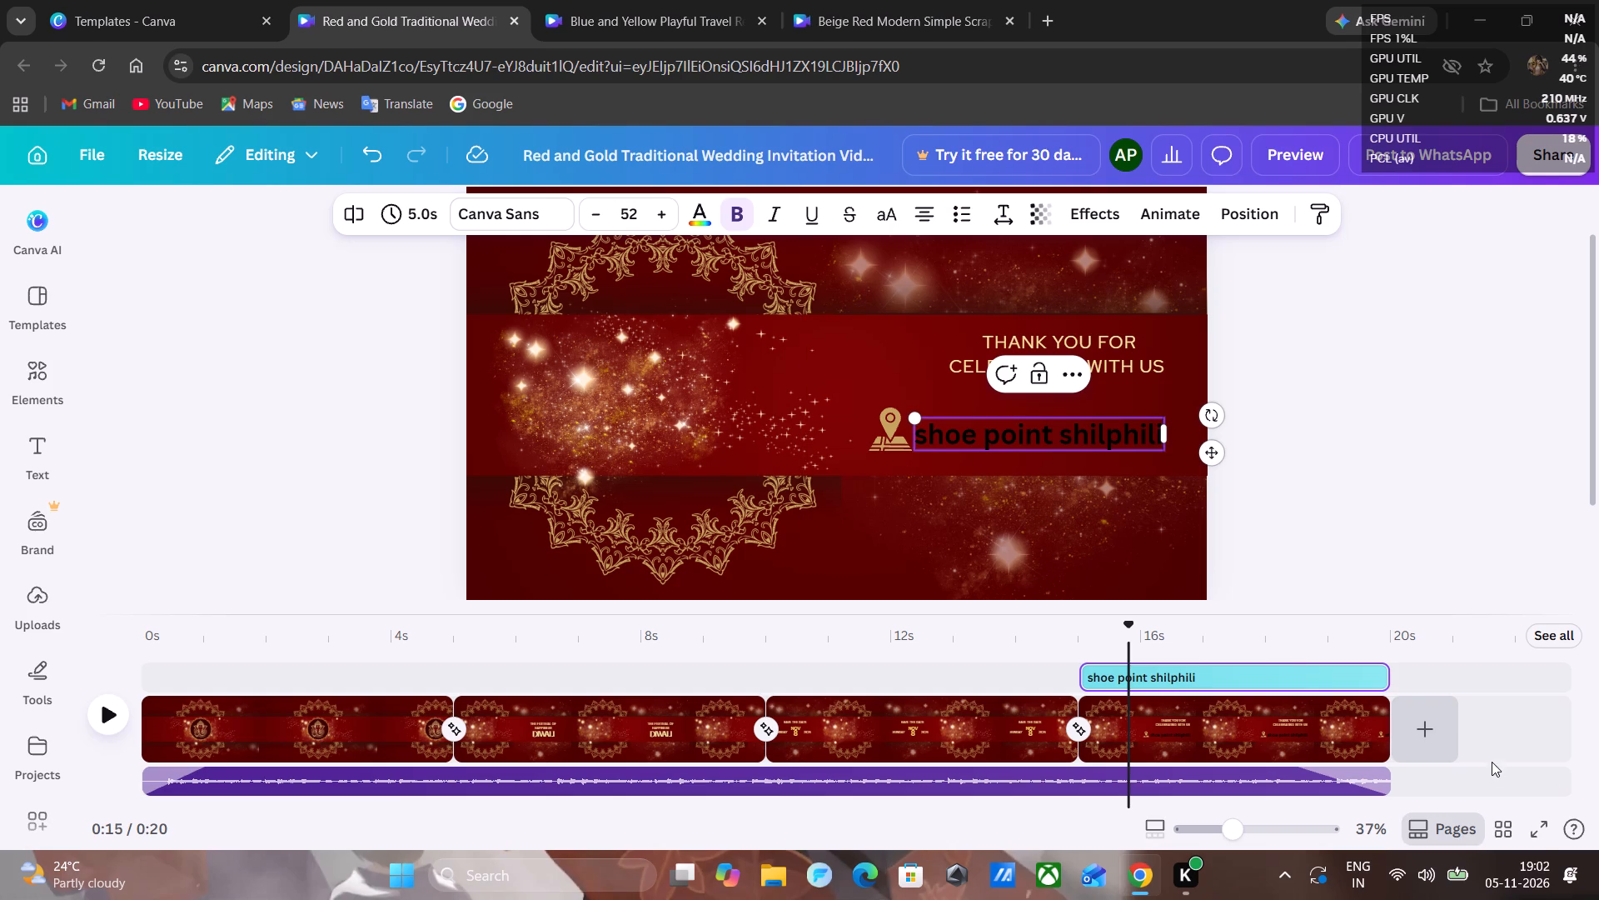
# Recolor the whole "shoe point shilphili" location text from the design's text colors to pale yellow and deselect it.
pyautogui.click(1025, 432)
pyautogui.moveTo(919, 437); pyautogui.dragTo(1093, 437)
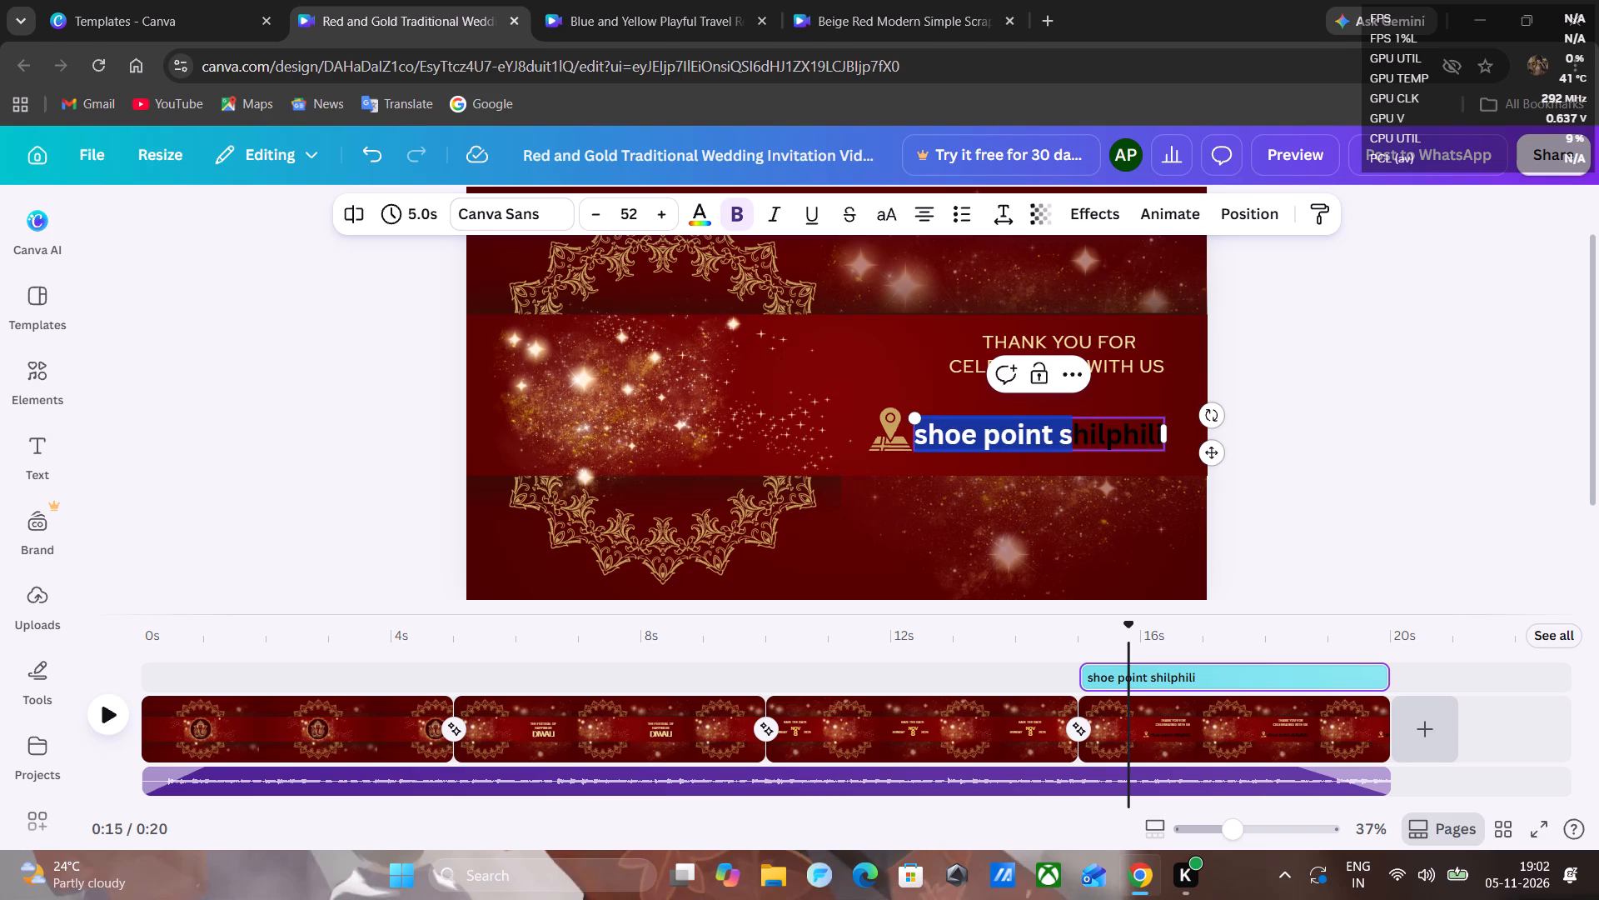
pyautogui.moveTo(1093, 437); pyautogui.dragTo(1160, 435)
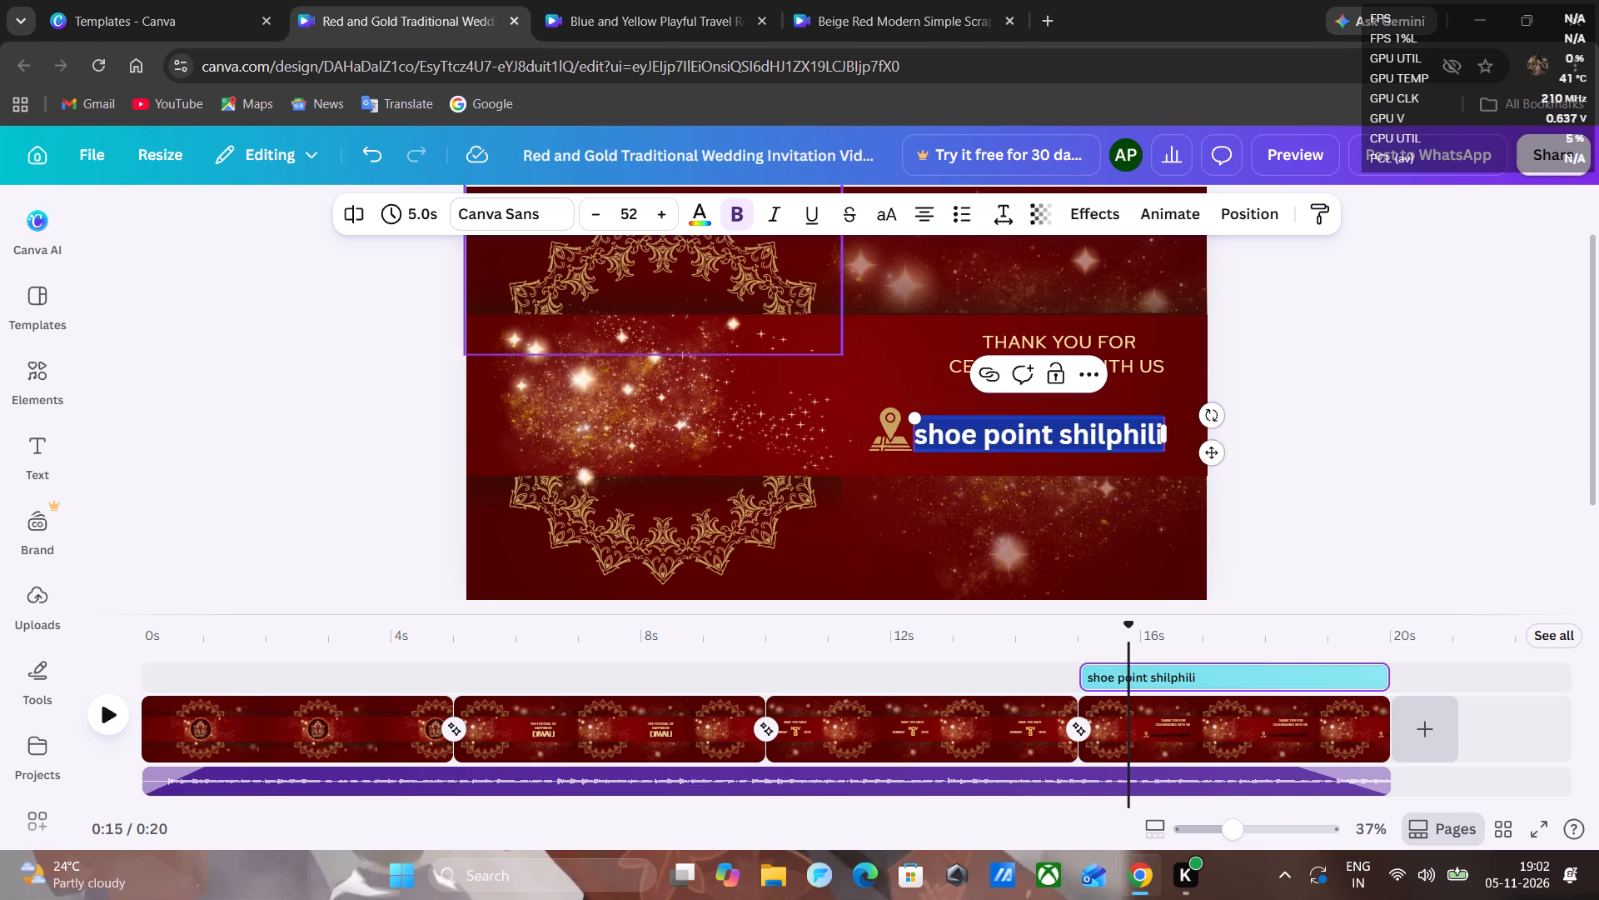
pyautogui.click(700, 221)
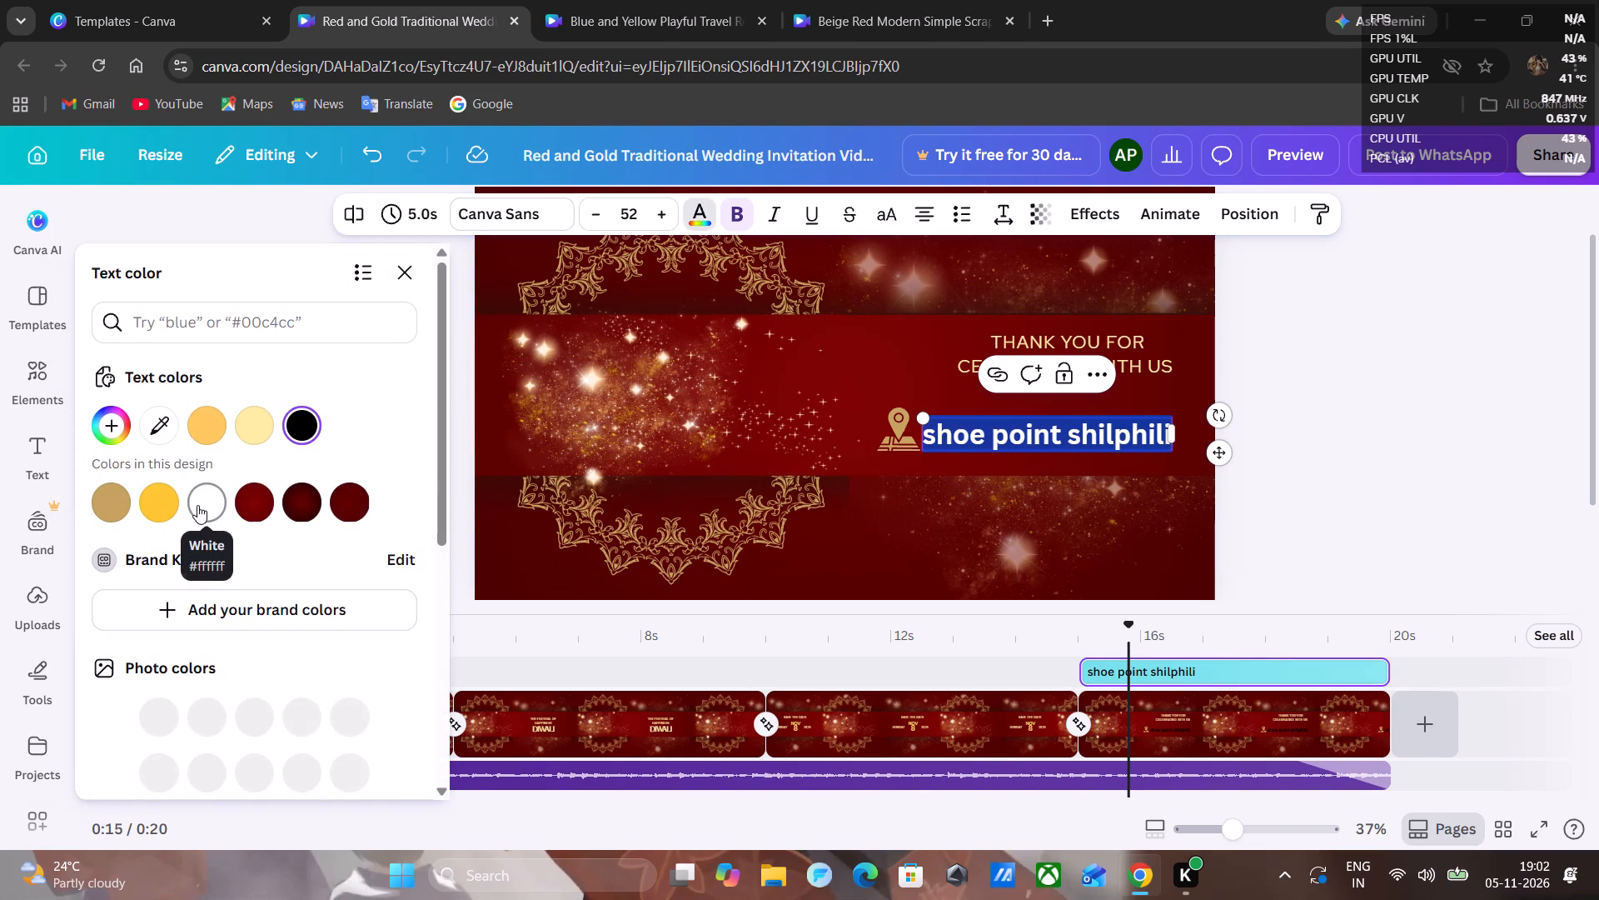
pyautogui.click(212, 432)
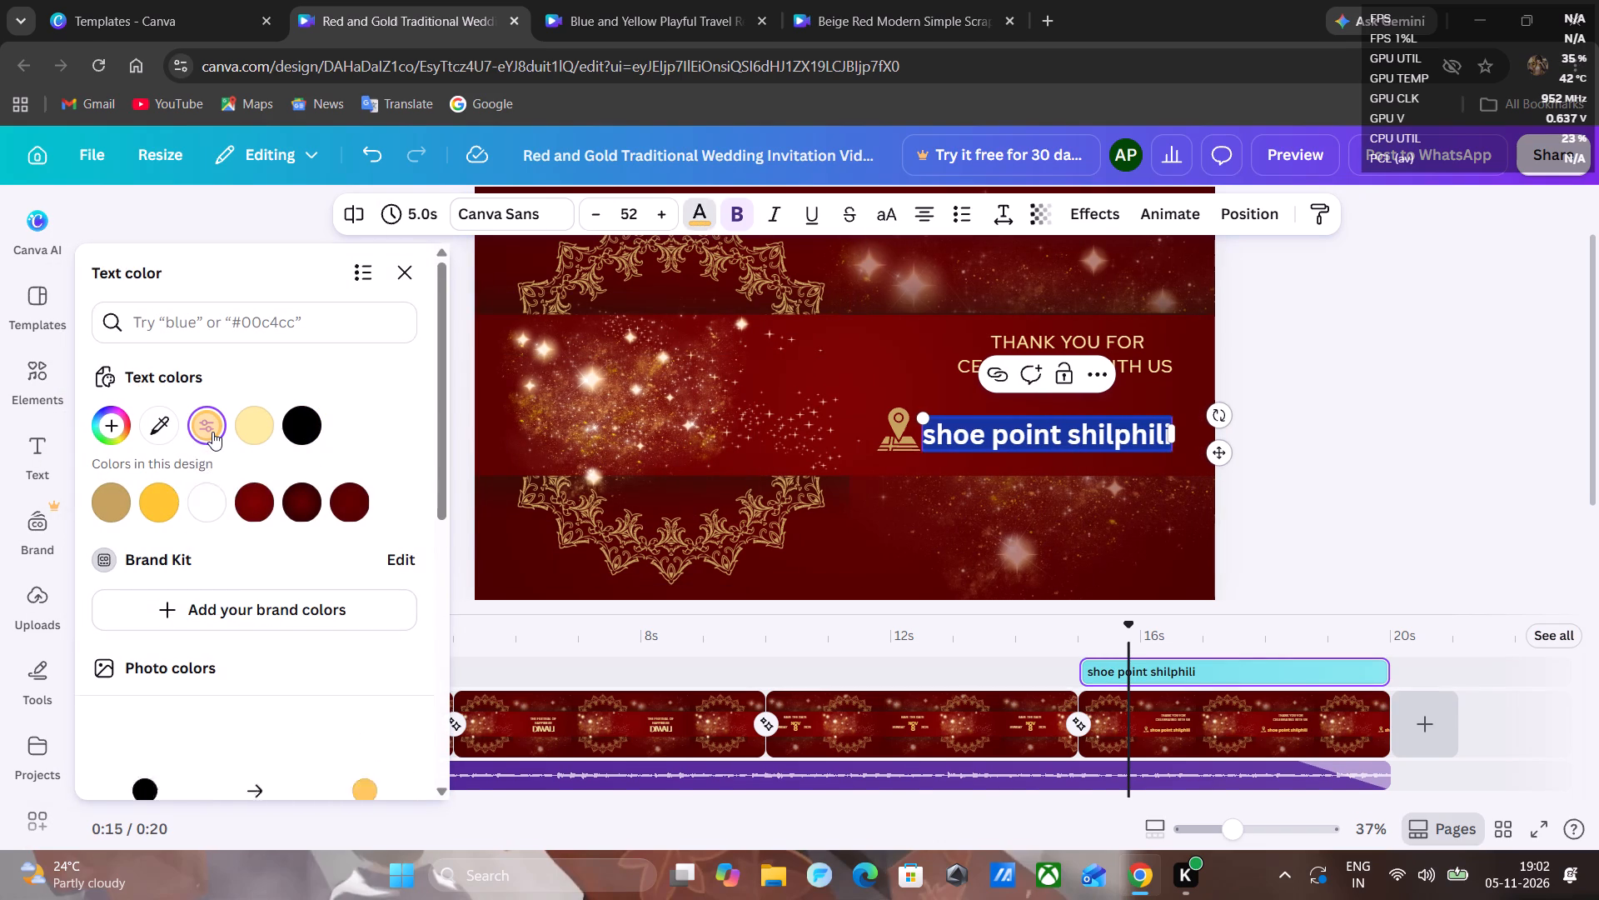
pyautogui.click(257, 423)
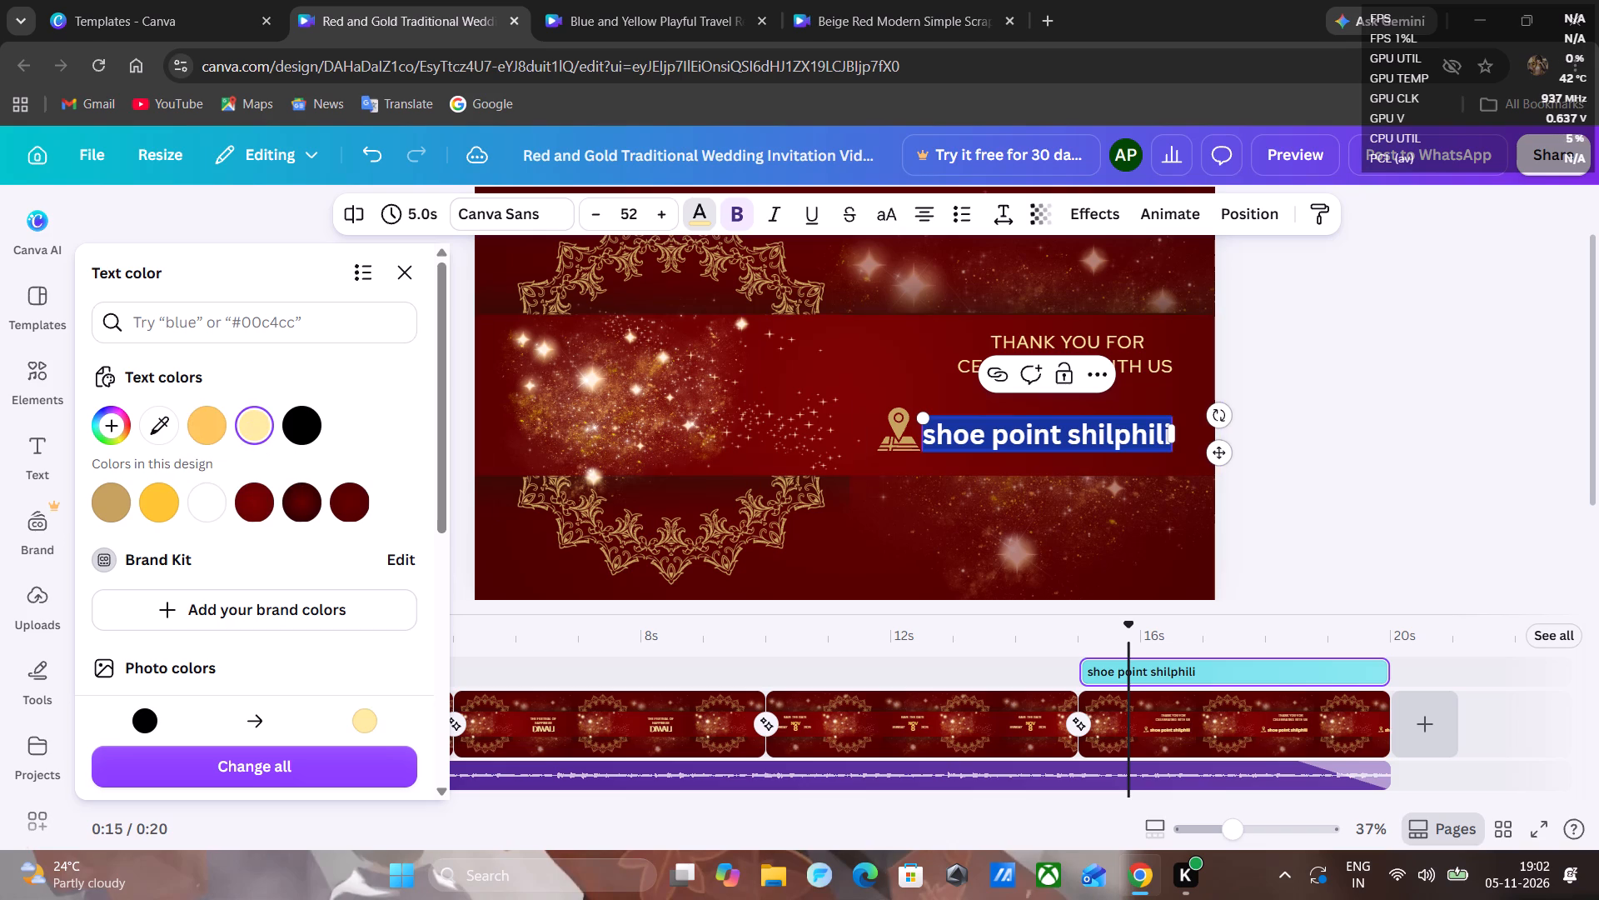
pyautogui.click(1000, 437)
pyautogui.click(966, 438)
pyautogui.click(1020, 451)
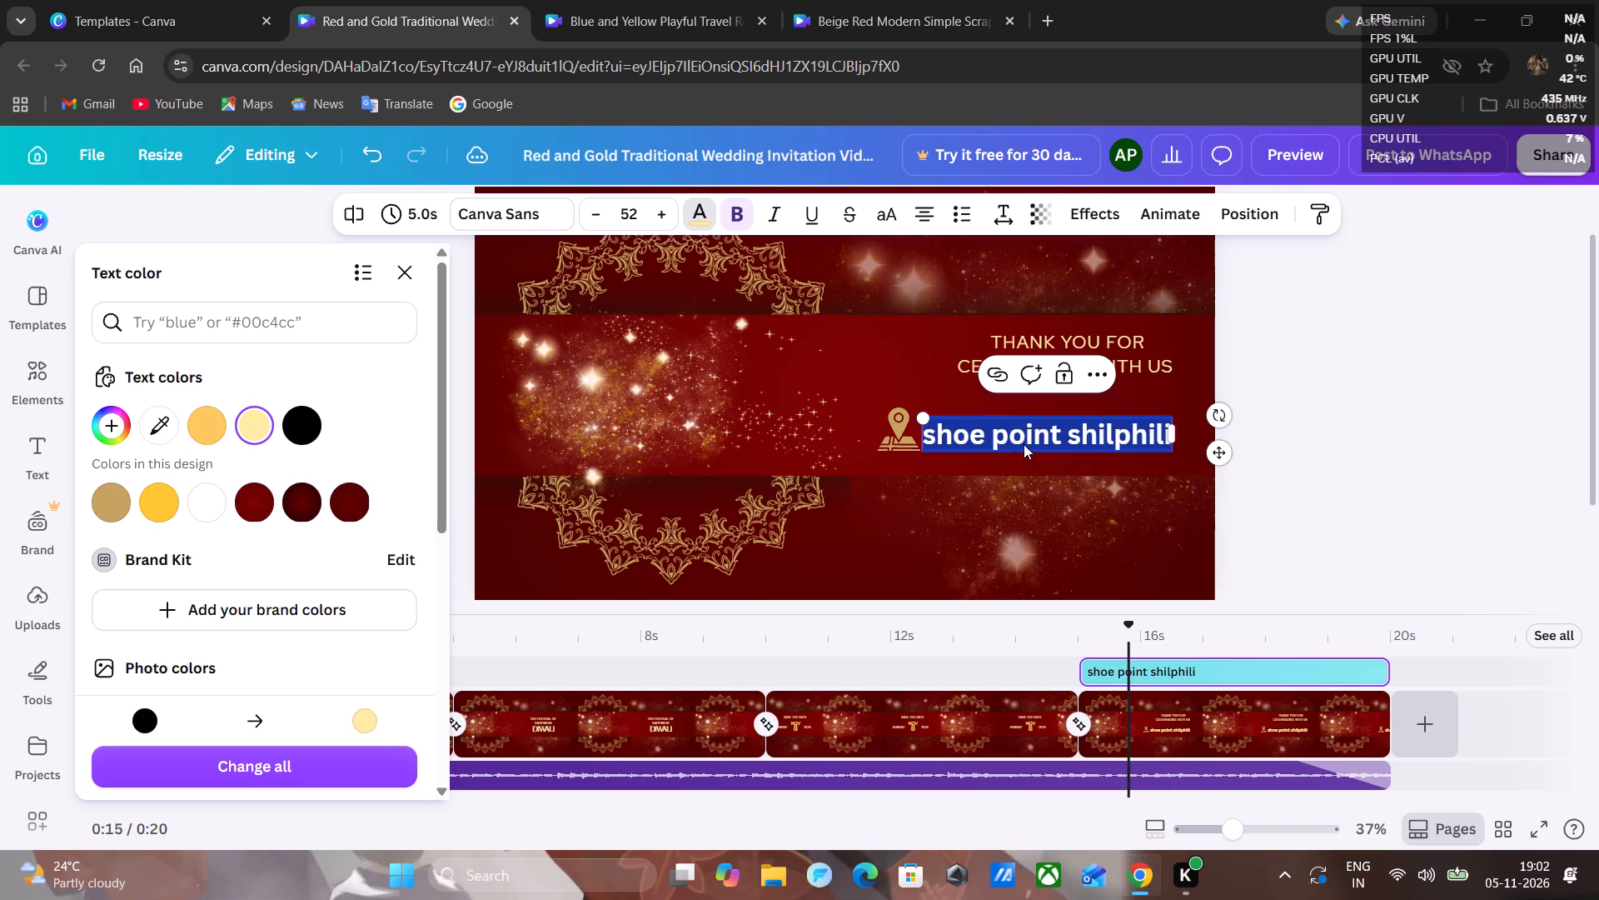
pyautogui.click(1024, 432)
pyautogui.click(1201, 736)
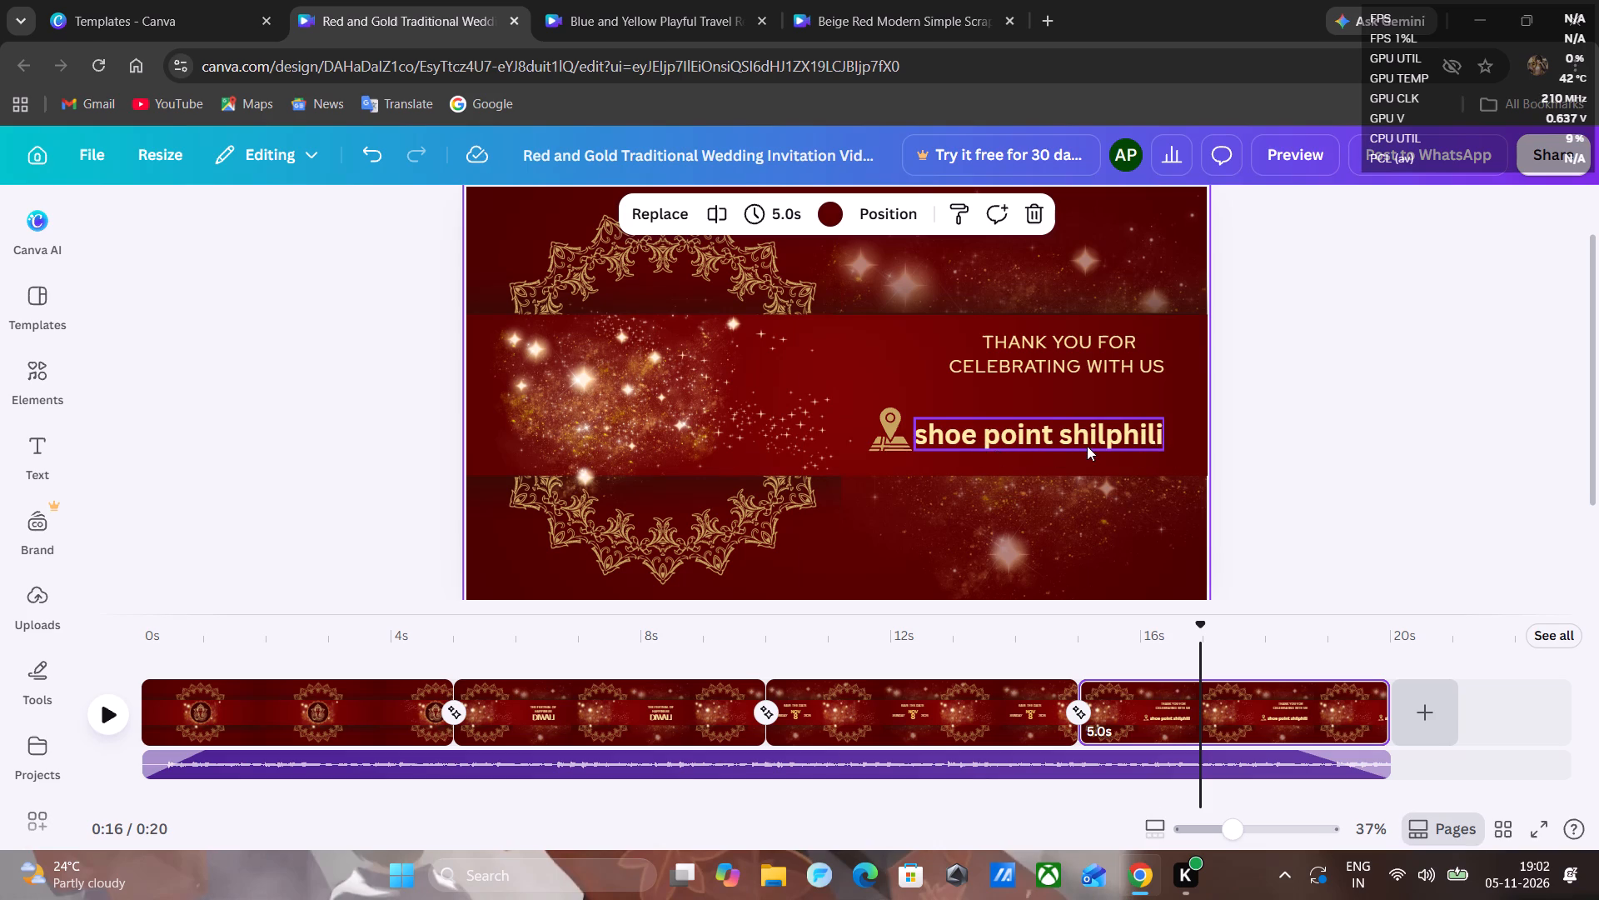
# Open the location text beside the pin for editing at the end of "shilphili".
pyautogui.click(1157, 433)
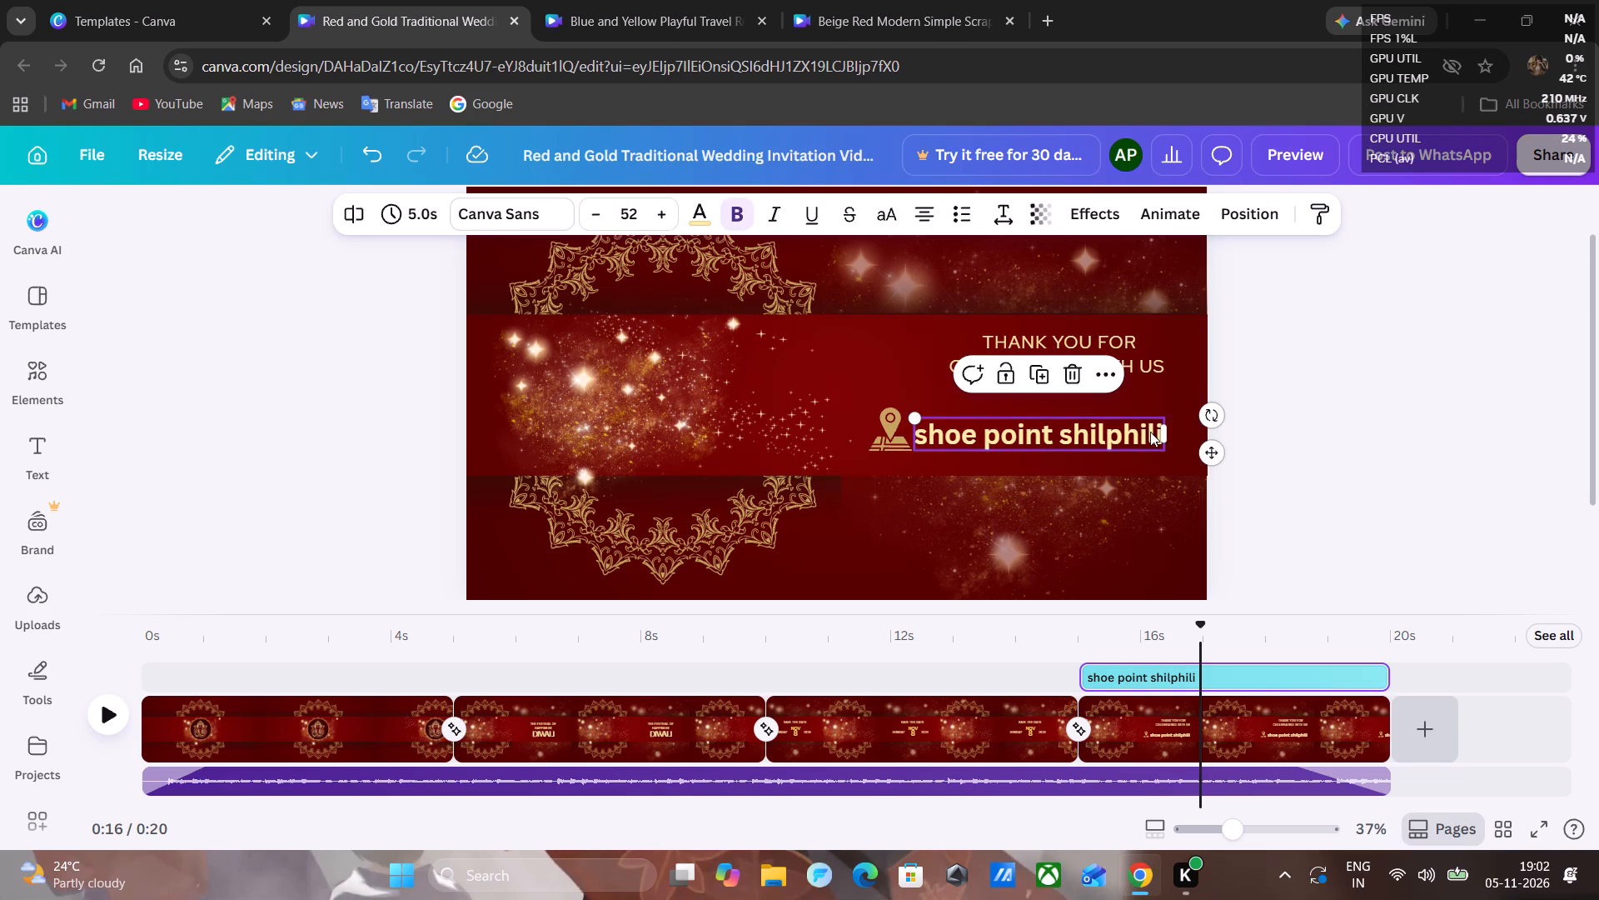
pyautogui.click(1150, 432)
pyautogui.press('Right')
pyautogui.press('Right')
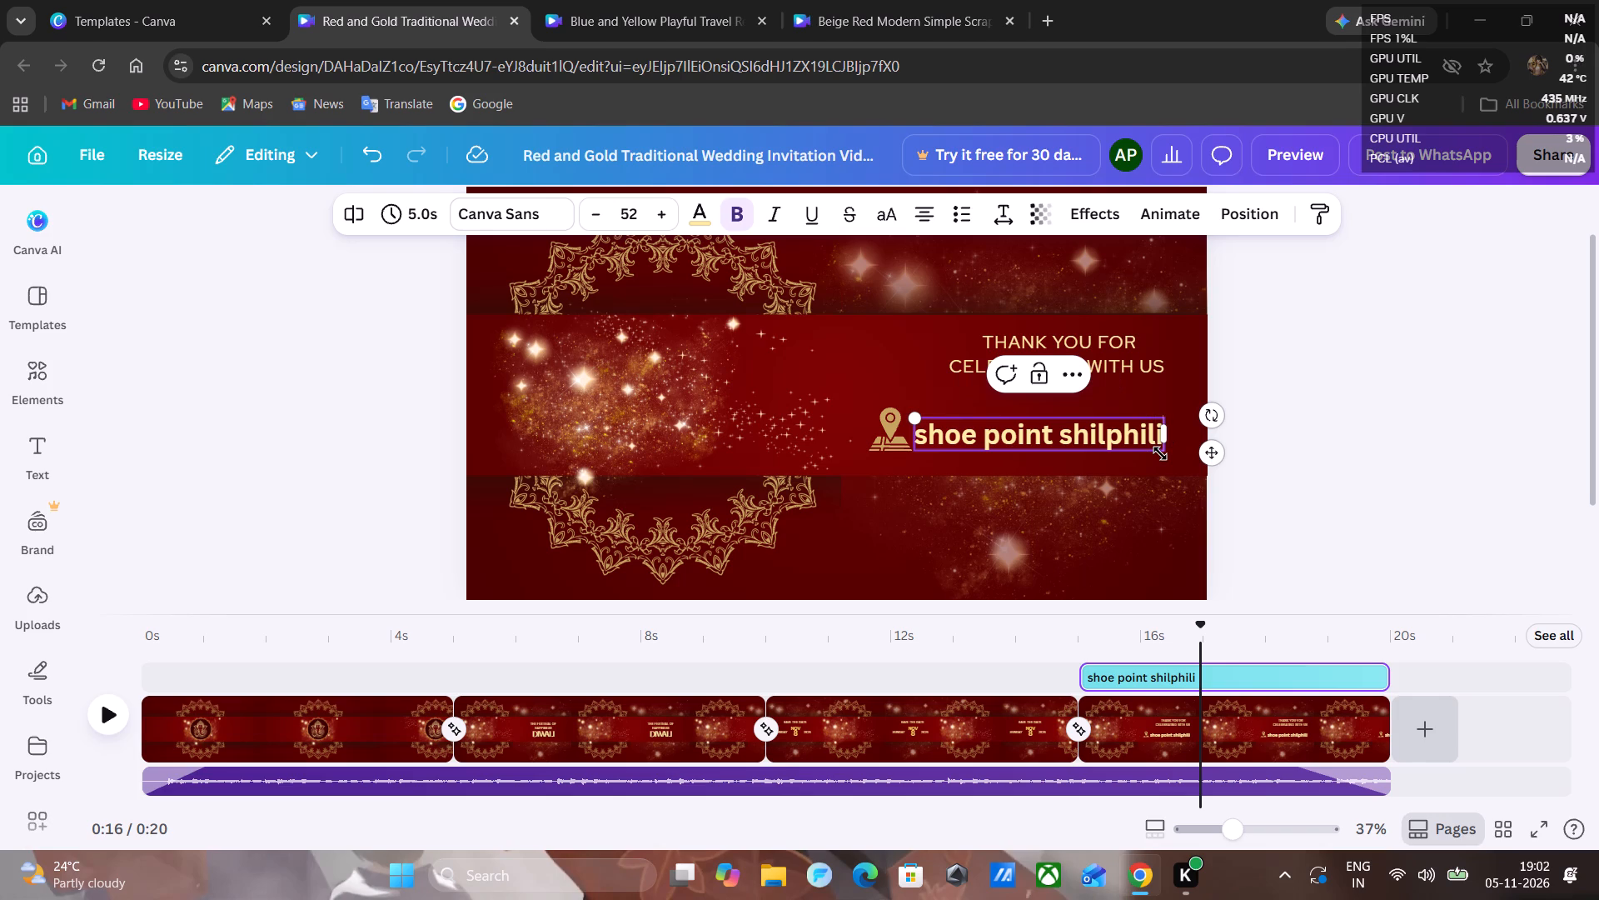
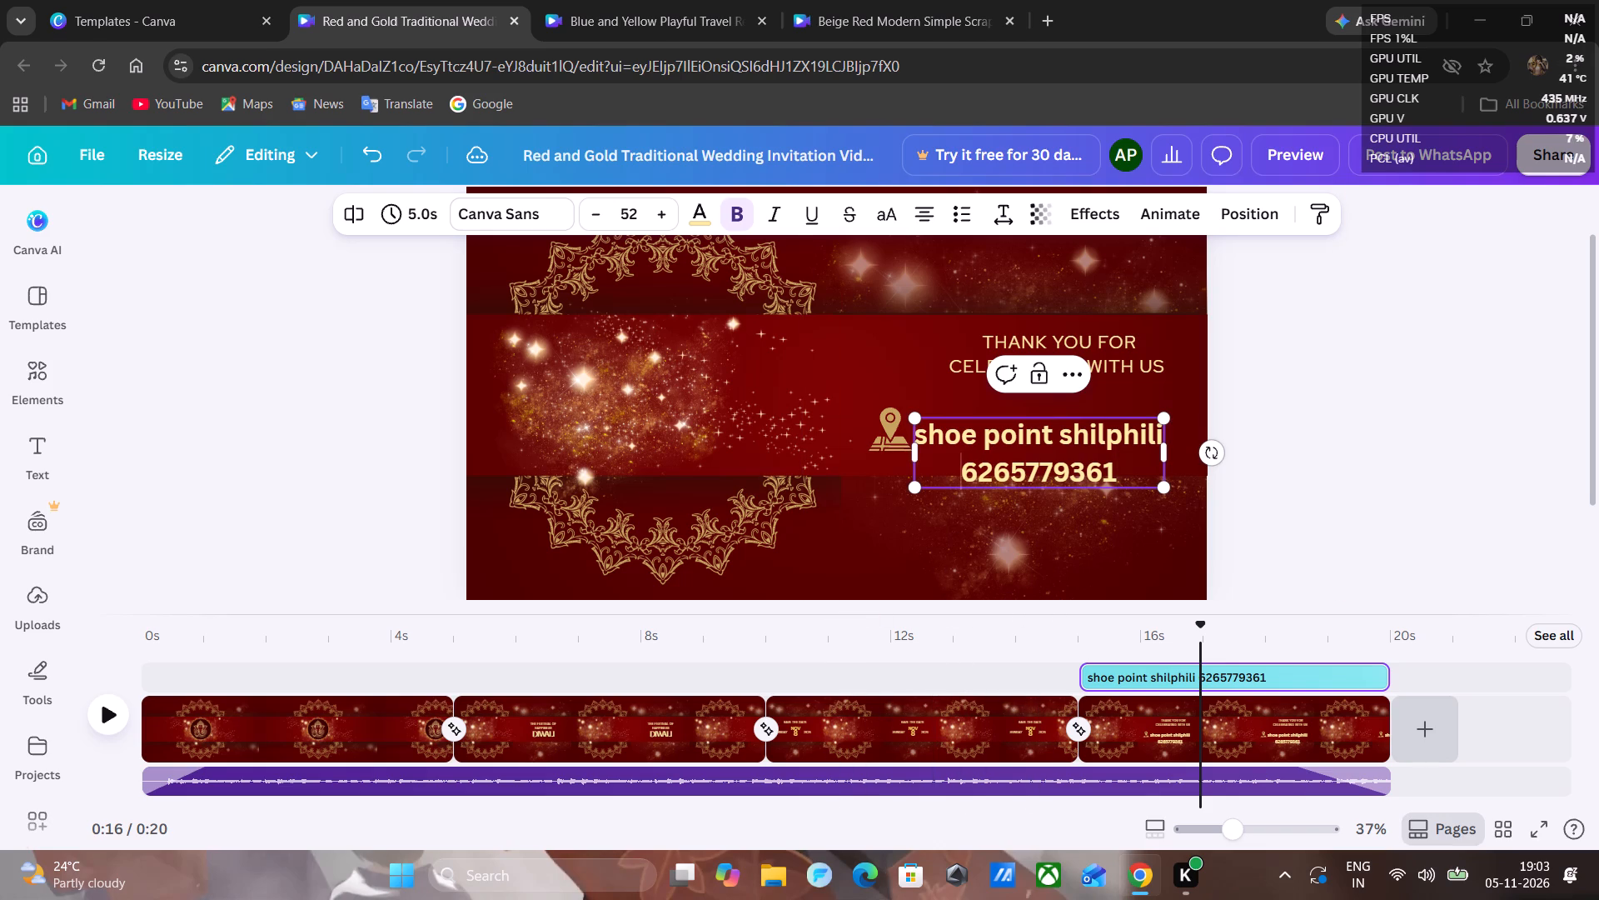
# Insert the prefix "mo. +91 " before the phone number under "shoe point shilphili".
pyautogui.write('mo')
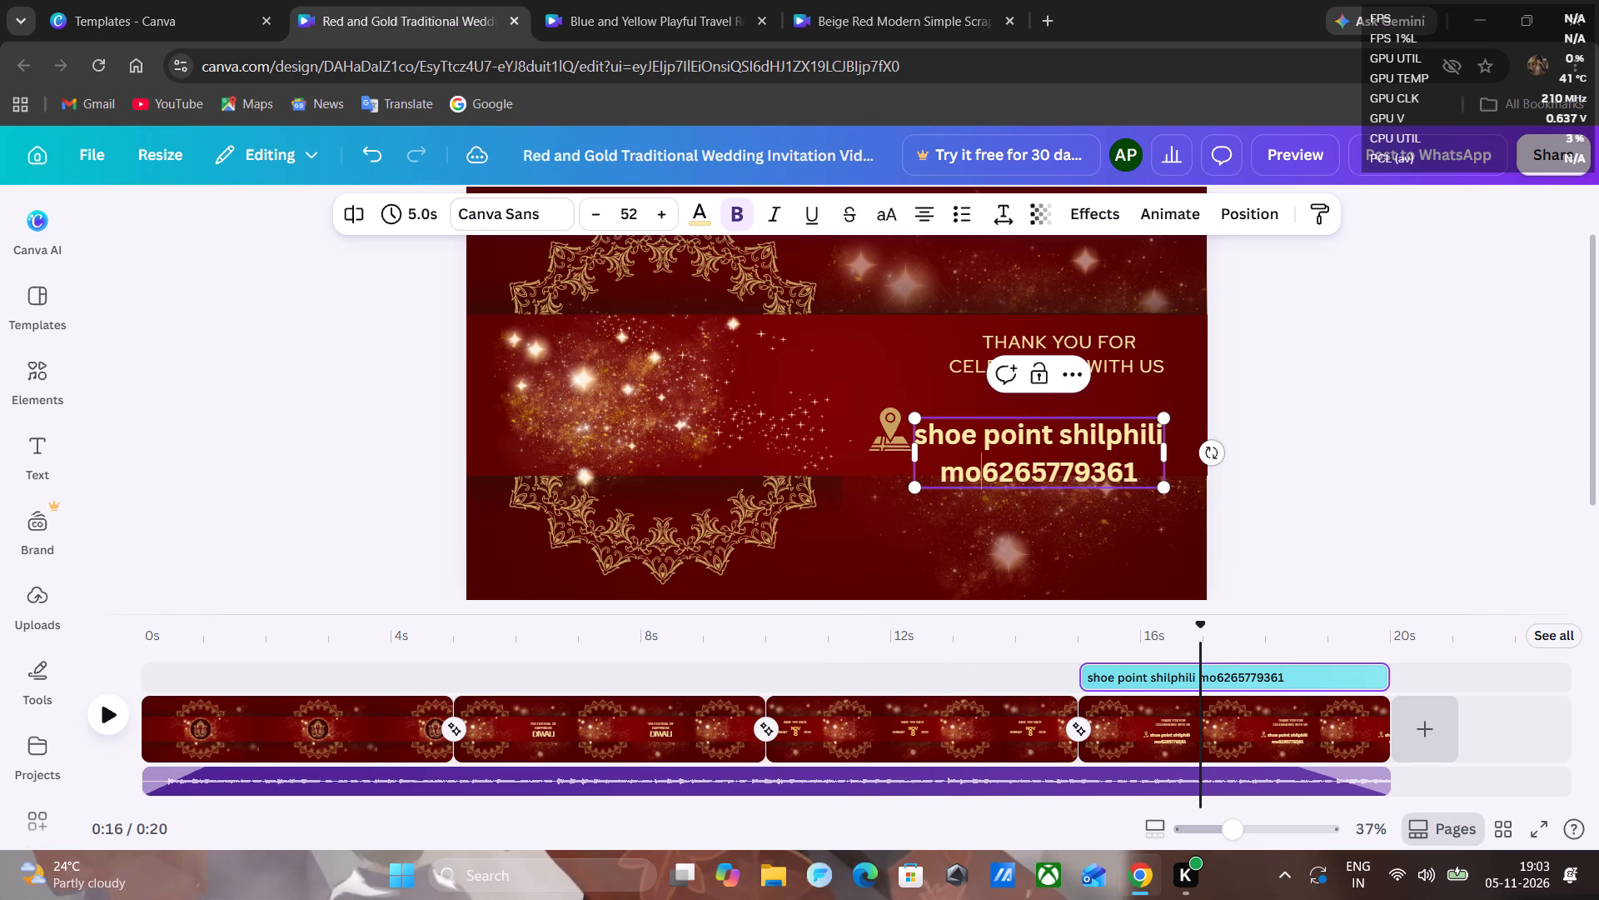
pyautogui.press('.')
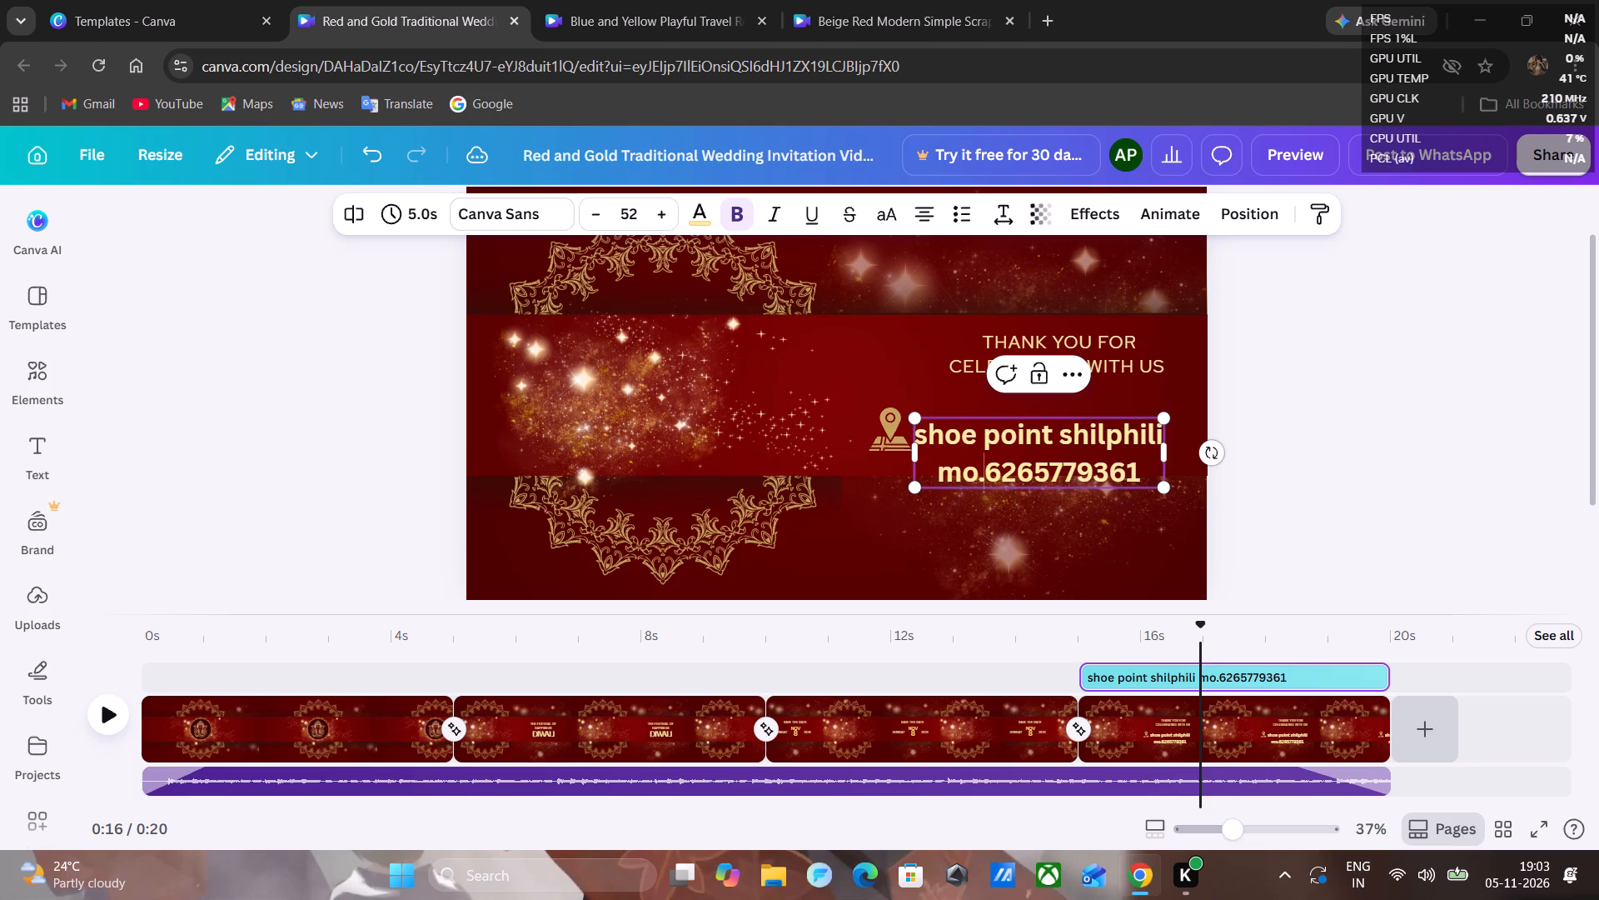
pyautogui.press('space')
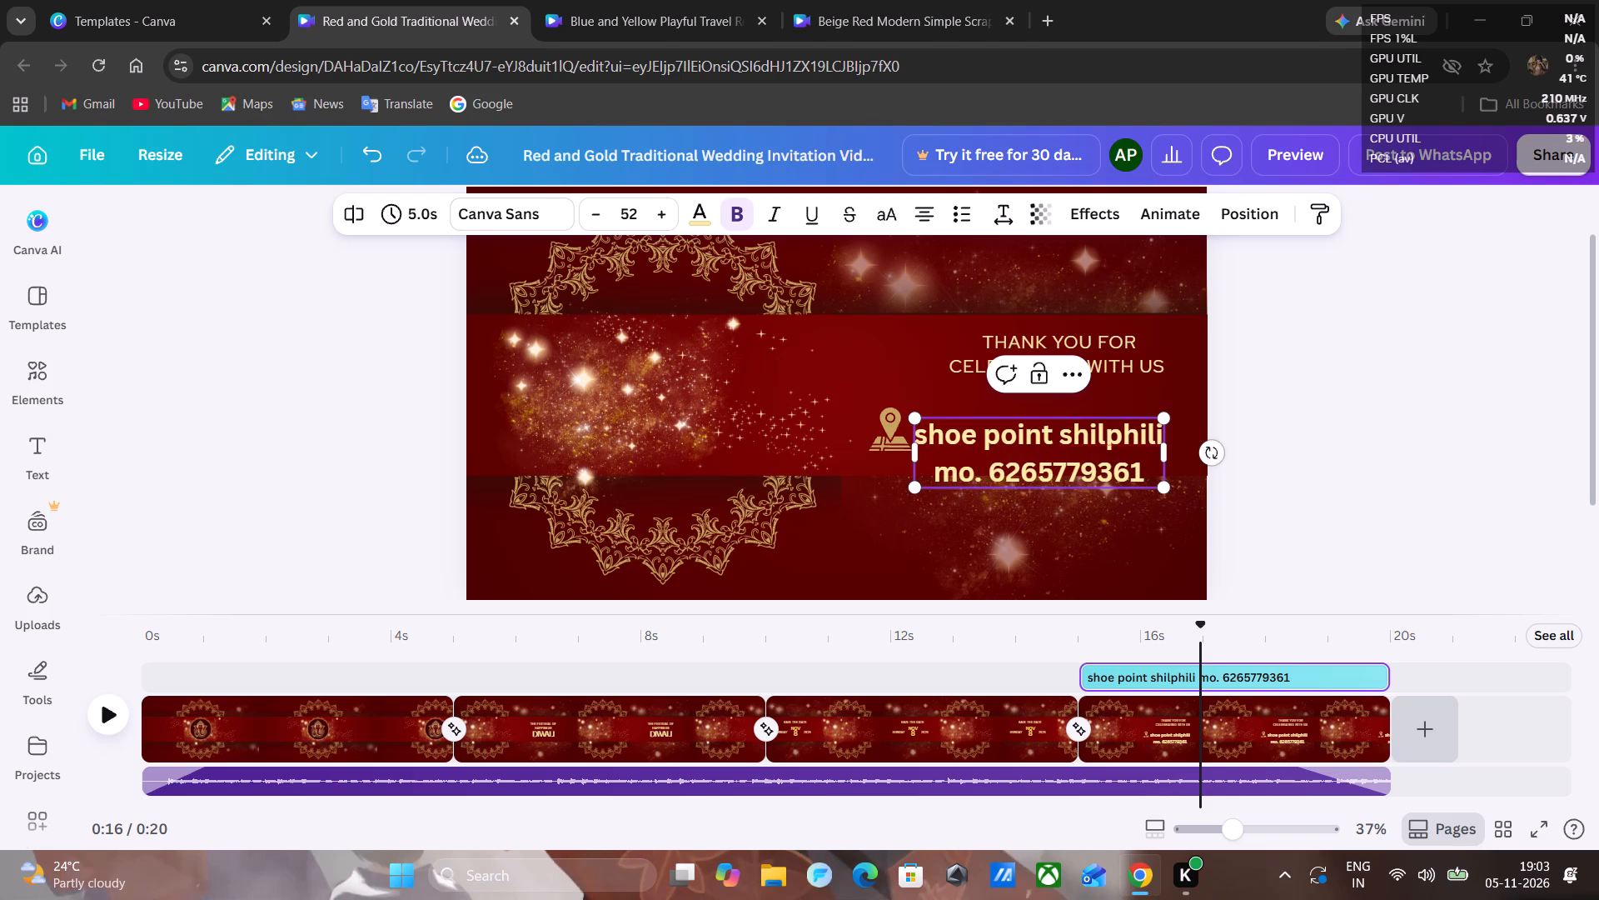
pyautogui.press('=')
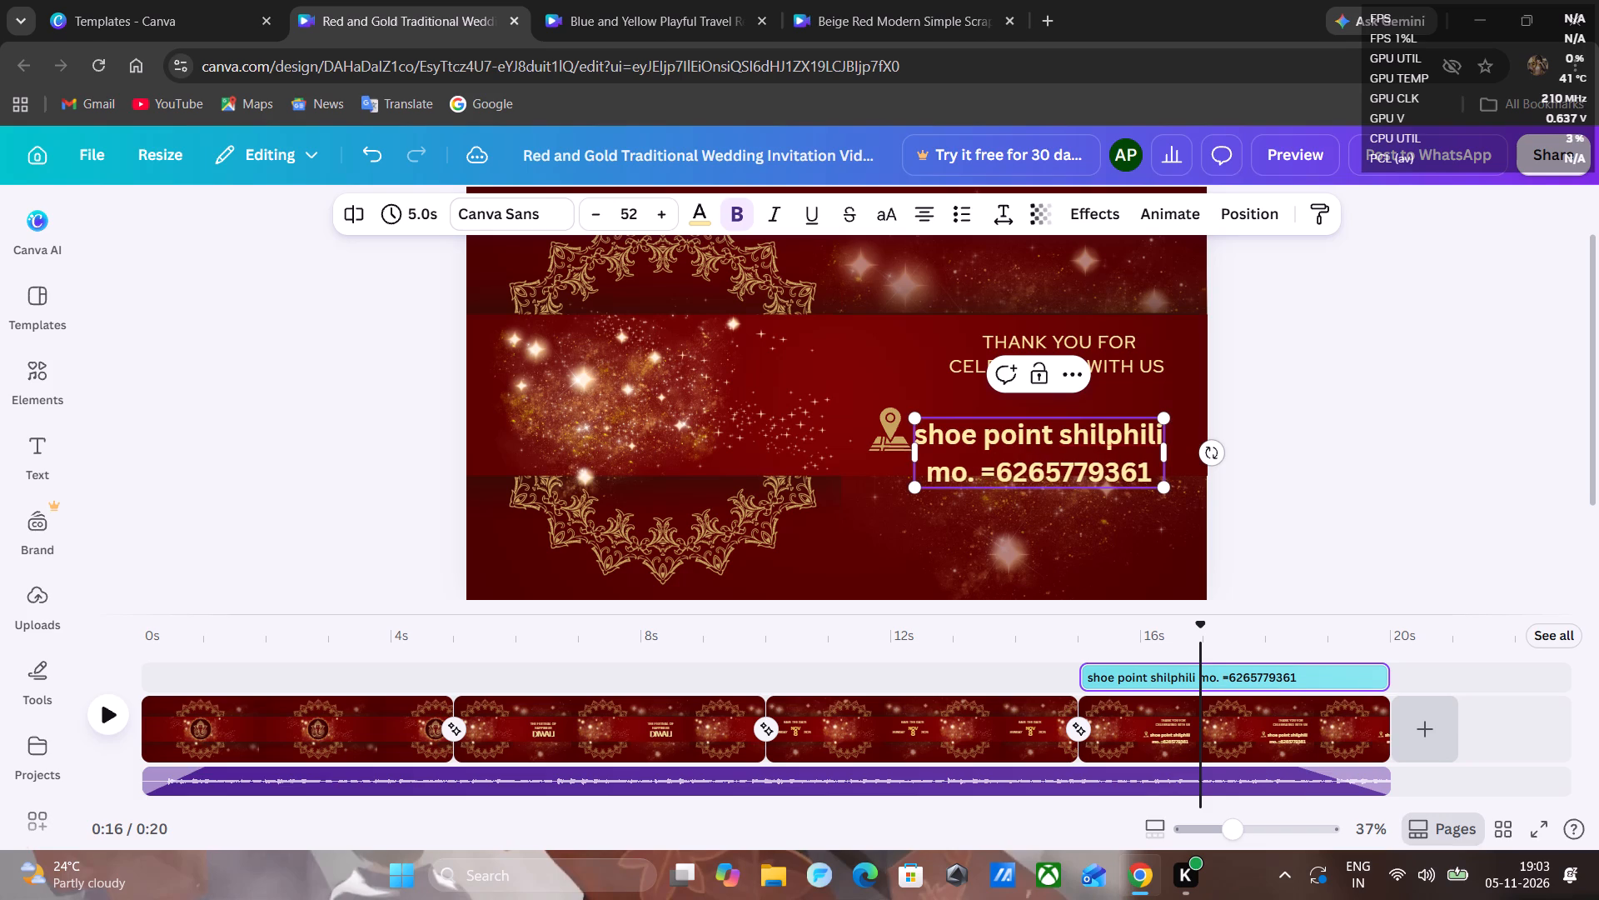
pyautogui.press('BackSpace')
pyautogui.hotkey('shift', '+')
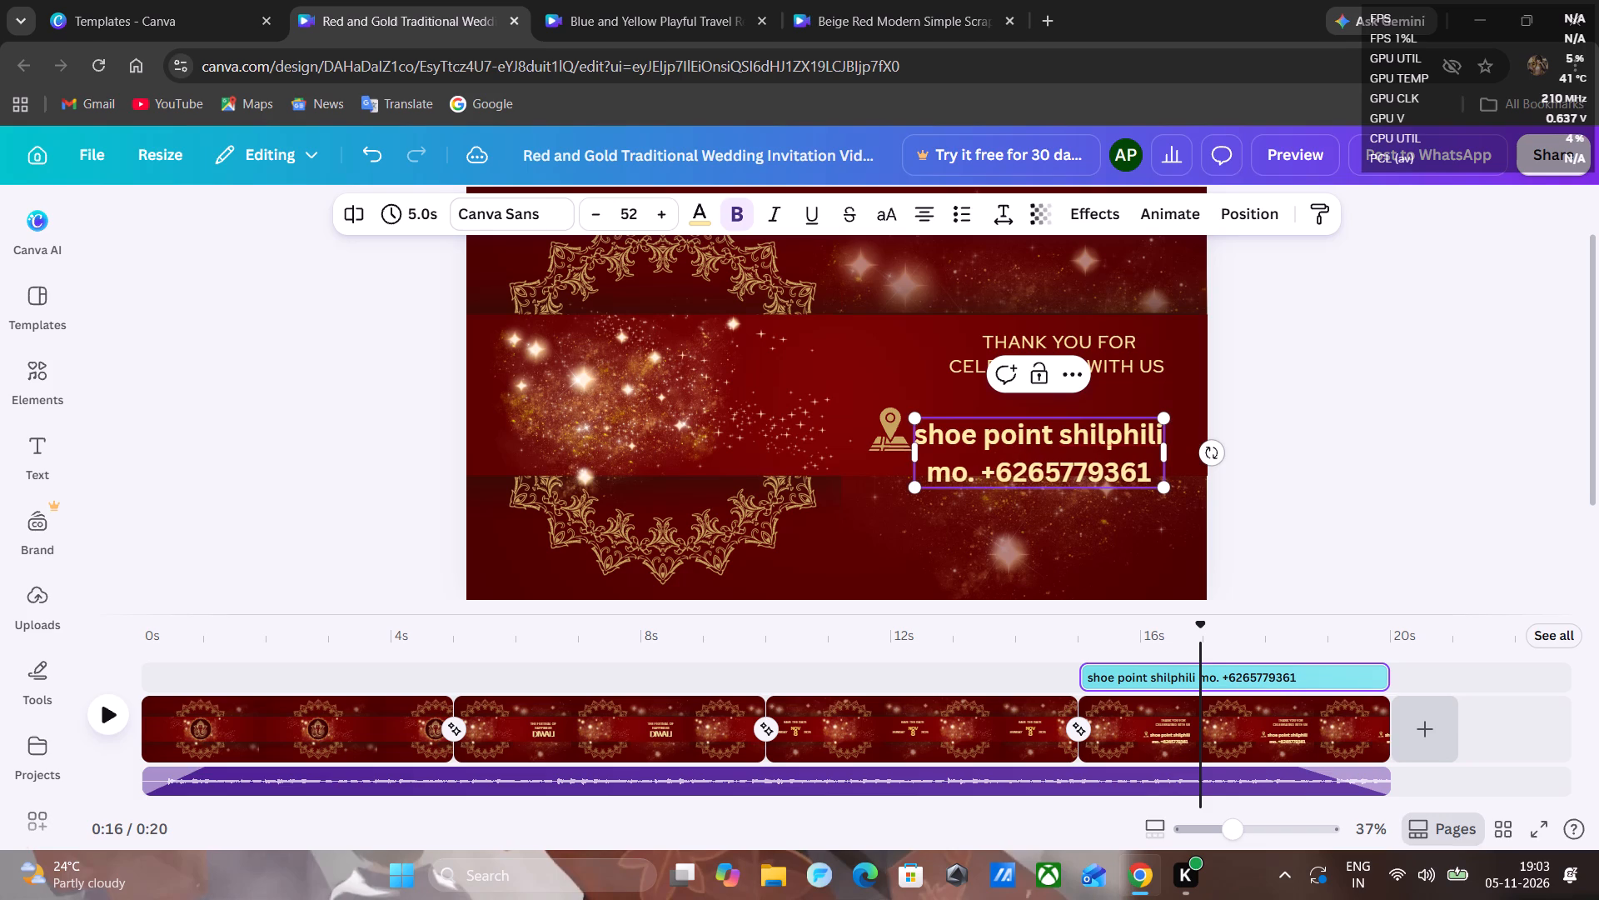
pyautogui.write('91')
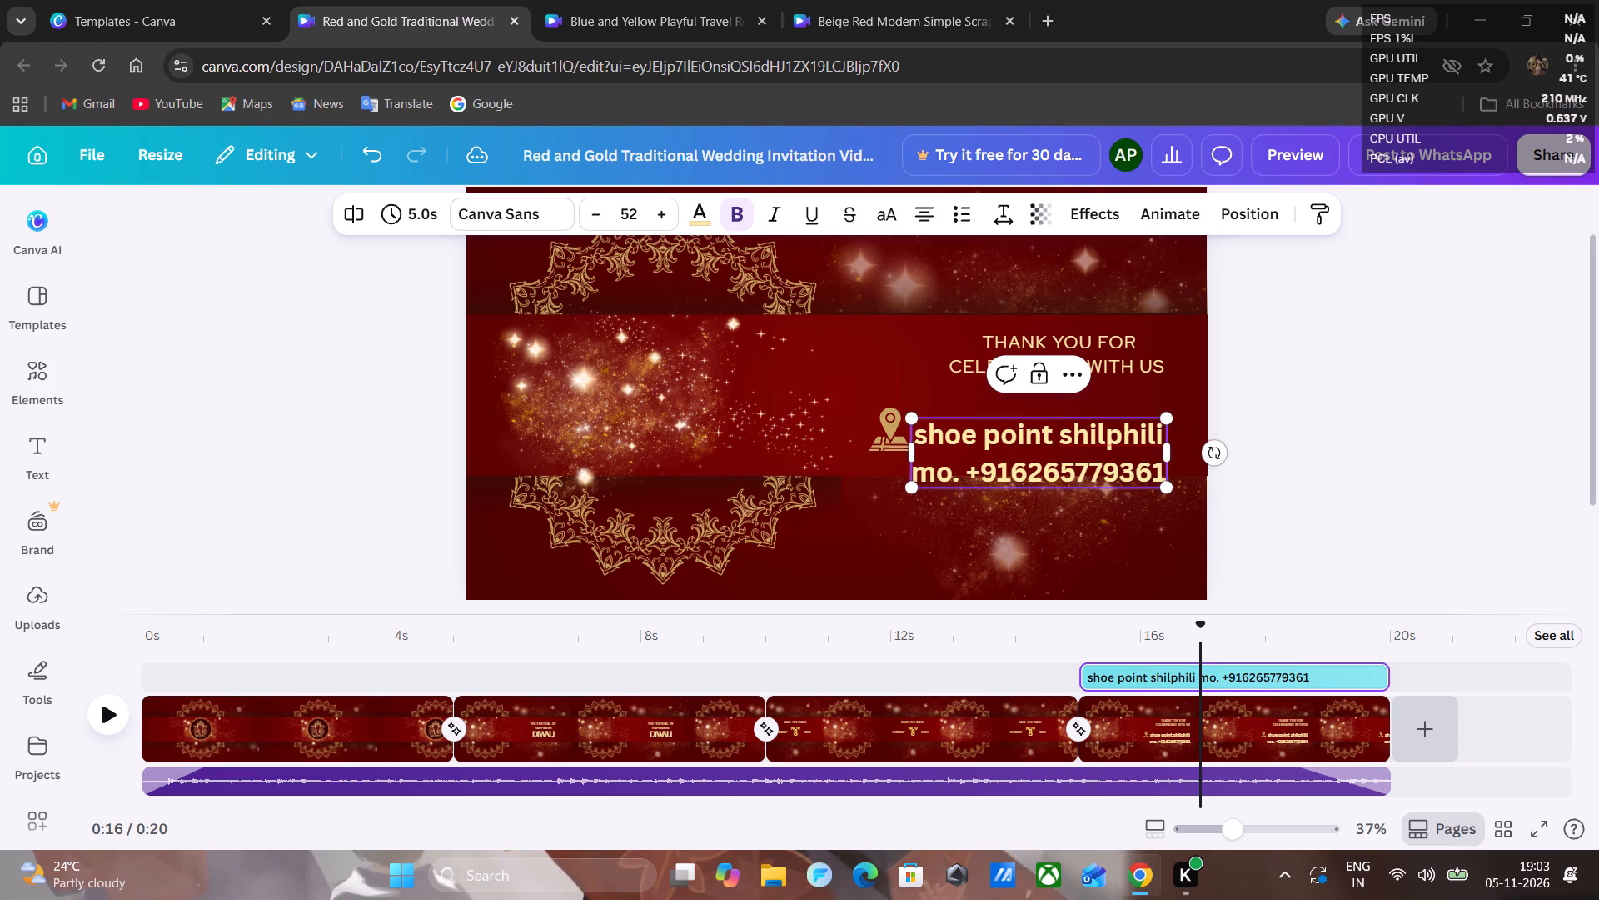
pyautogui.press('space')
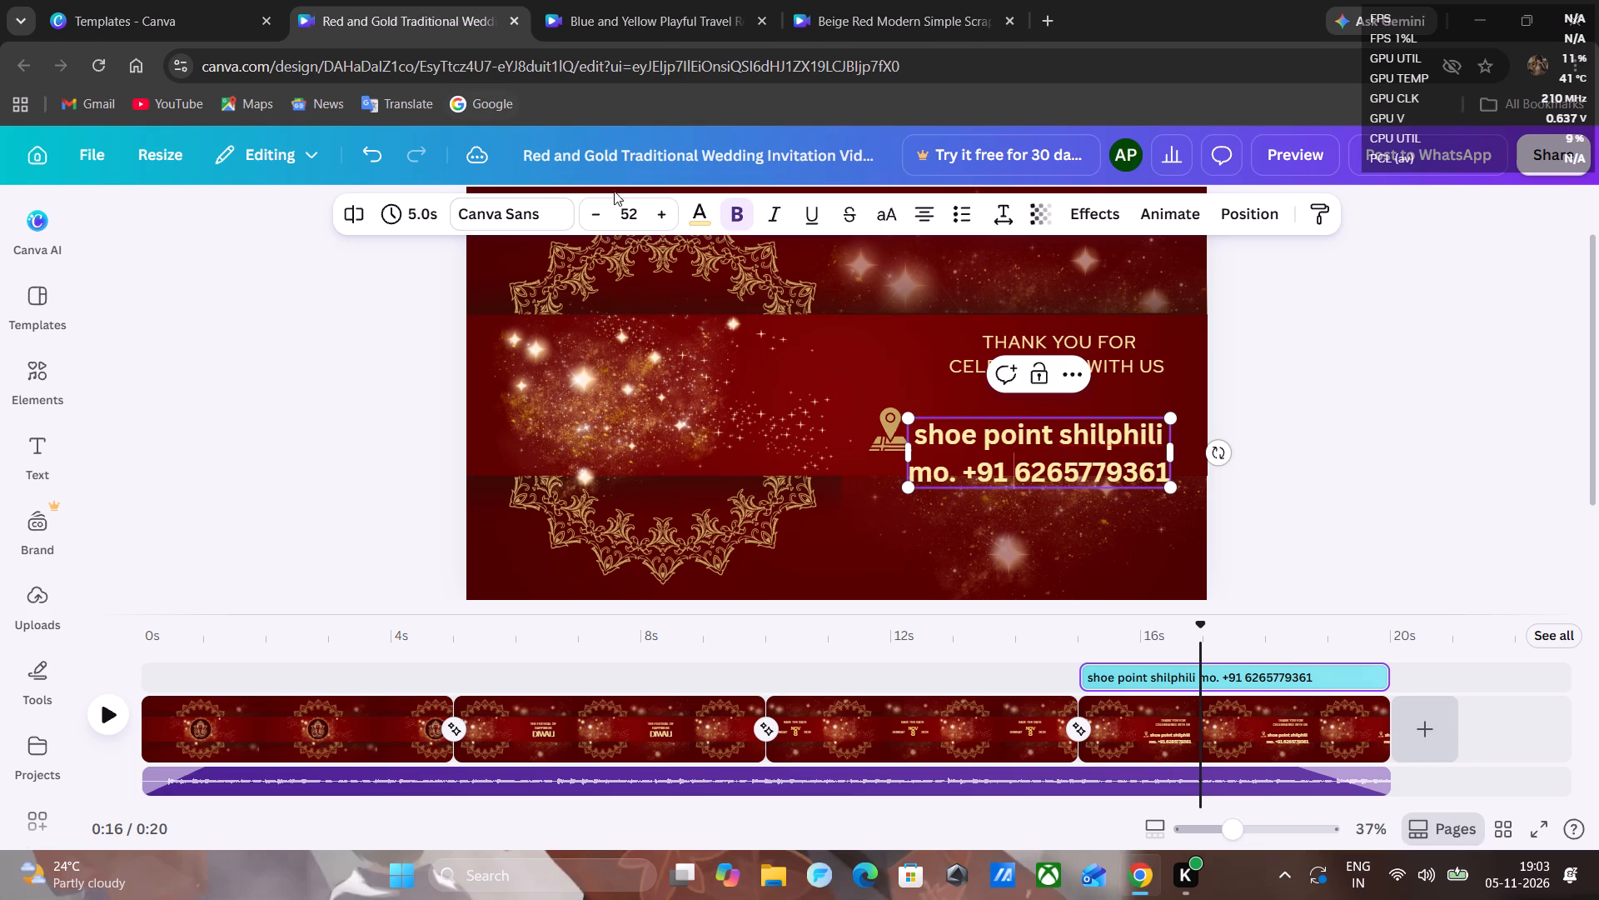
# Reduce the phone number line's font size to 42.
pyautogui.click(595, 218)
pyautogui.click(595, 218)
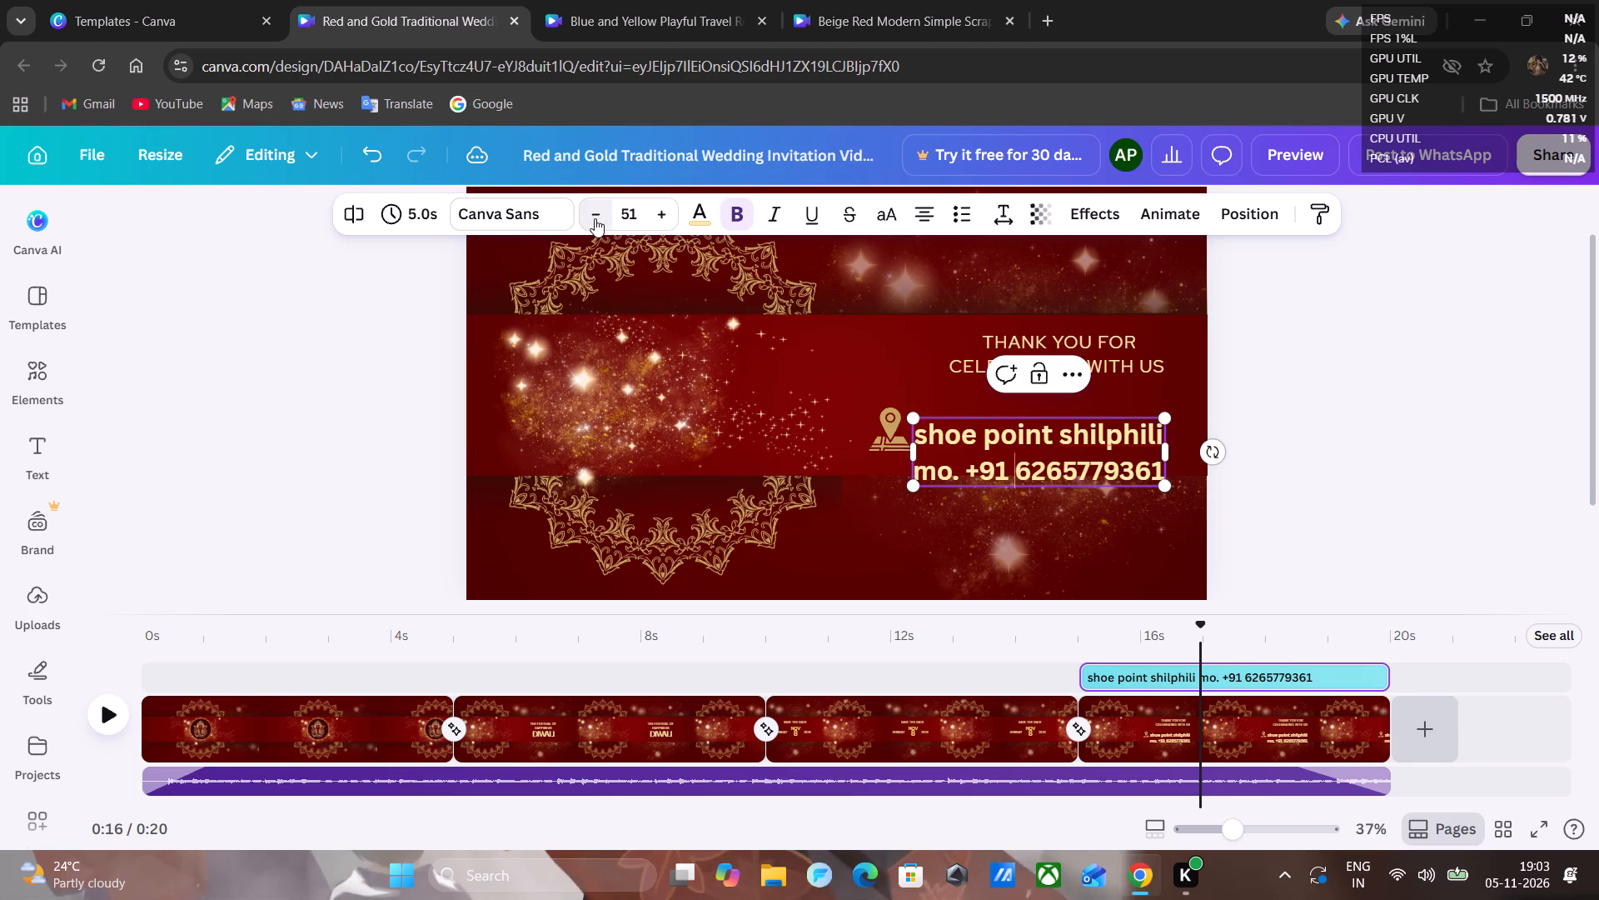
pyautogui.tripleClick(595, 218)
pyautogui.tripleClick(594, 218)
pyautogui.doubleClick(592, 217)
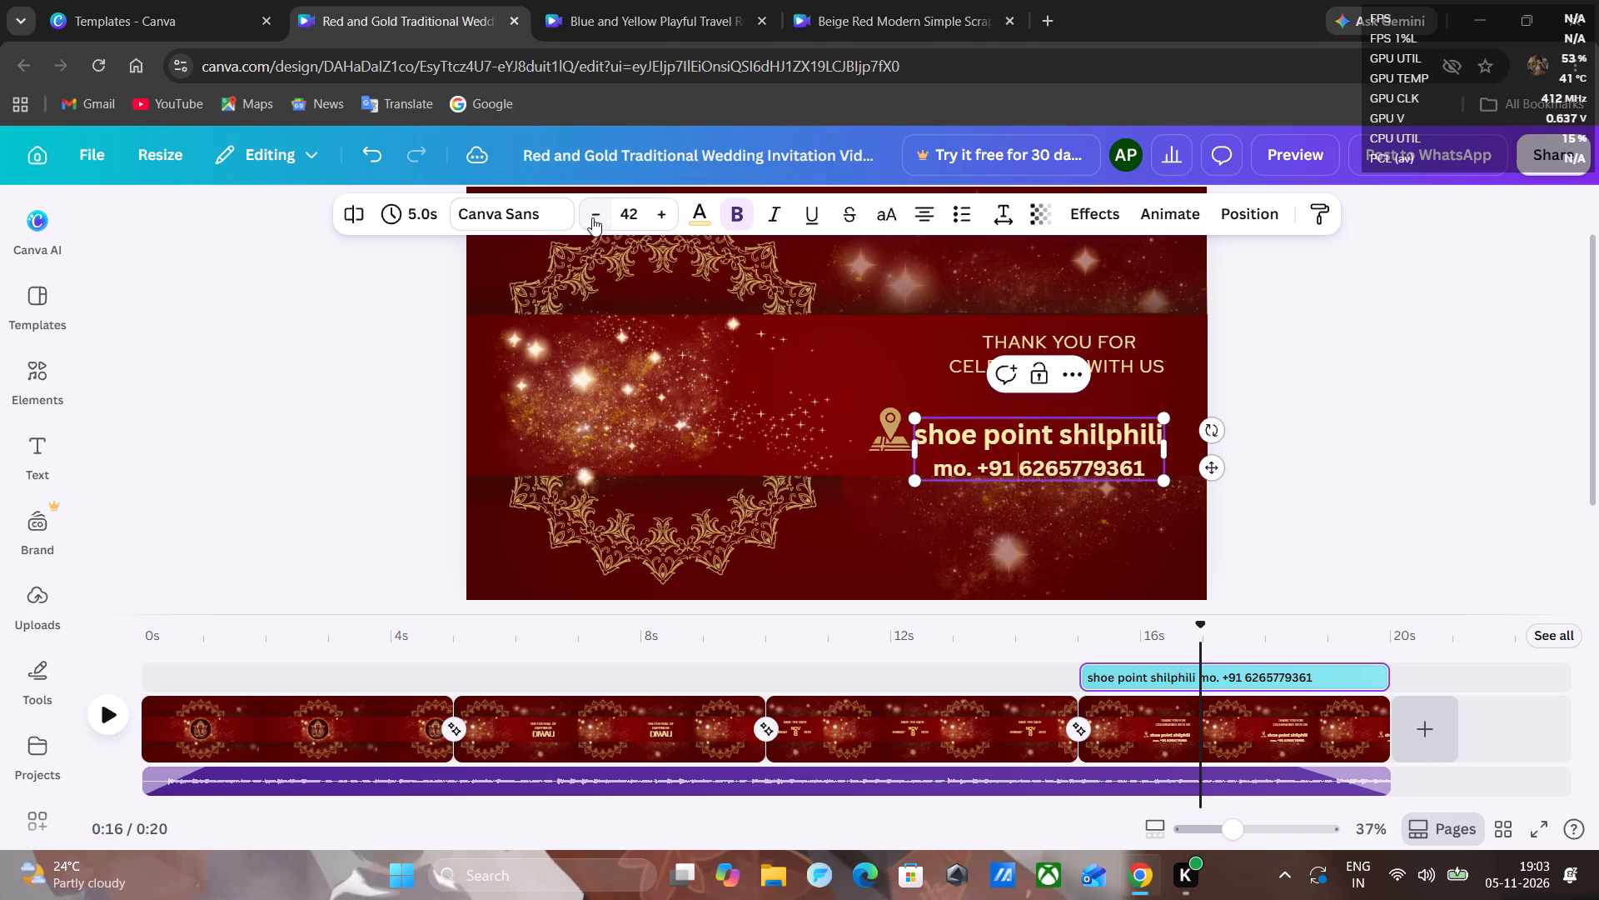
# Select the whole "shoe point shilphili" line and reduce its font size to 43.
pyautogui.click(924, 433)
pyautogui.moveTo(919, 435); pyautogui.dragTo(1164, 441)
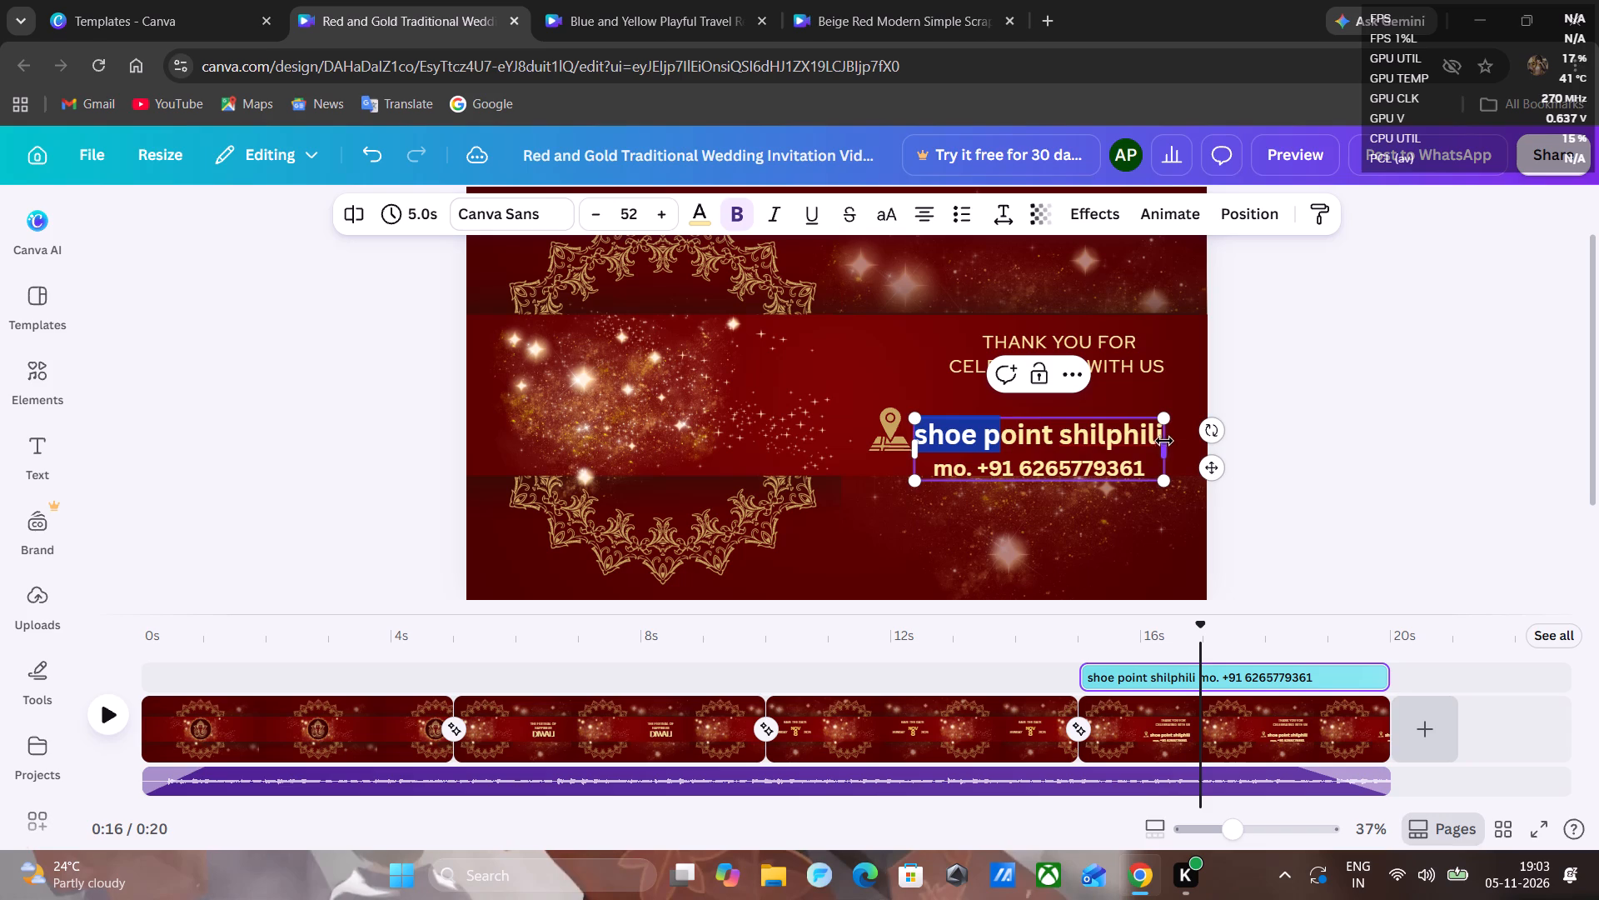
pyautogui.moveTo(1164, 441); pyautogui.dragTo(1163, 432)
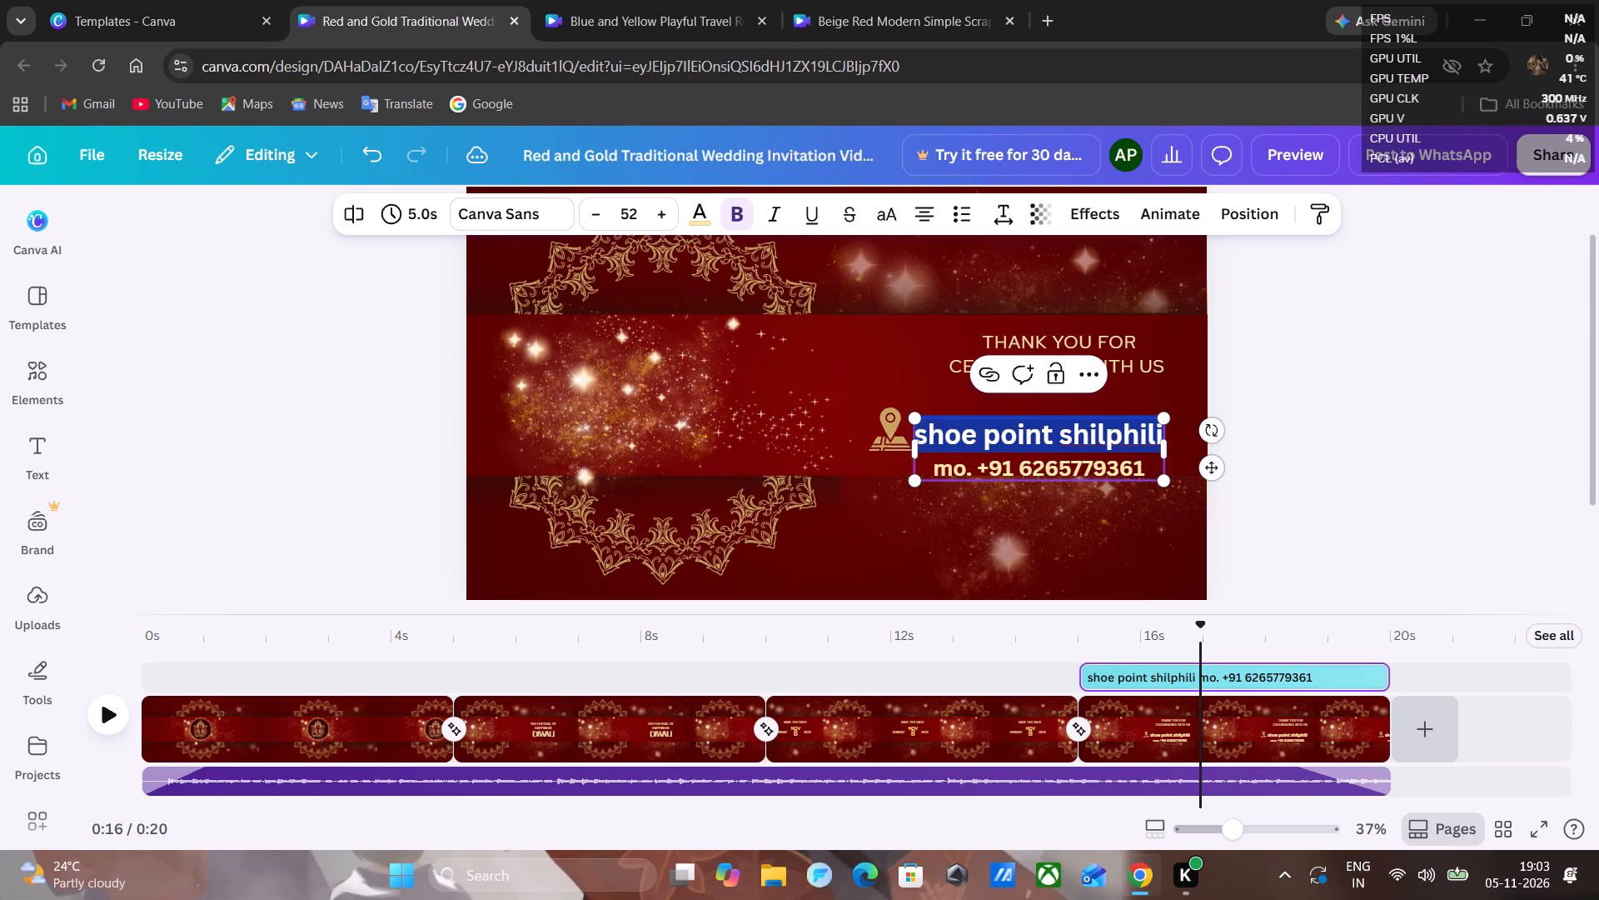
pyautogui.tripleClick(597, 216)
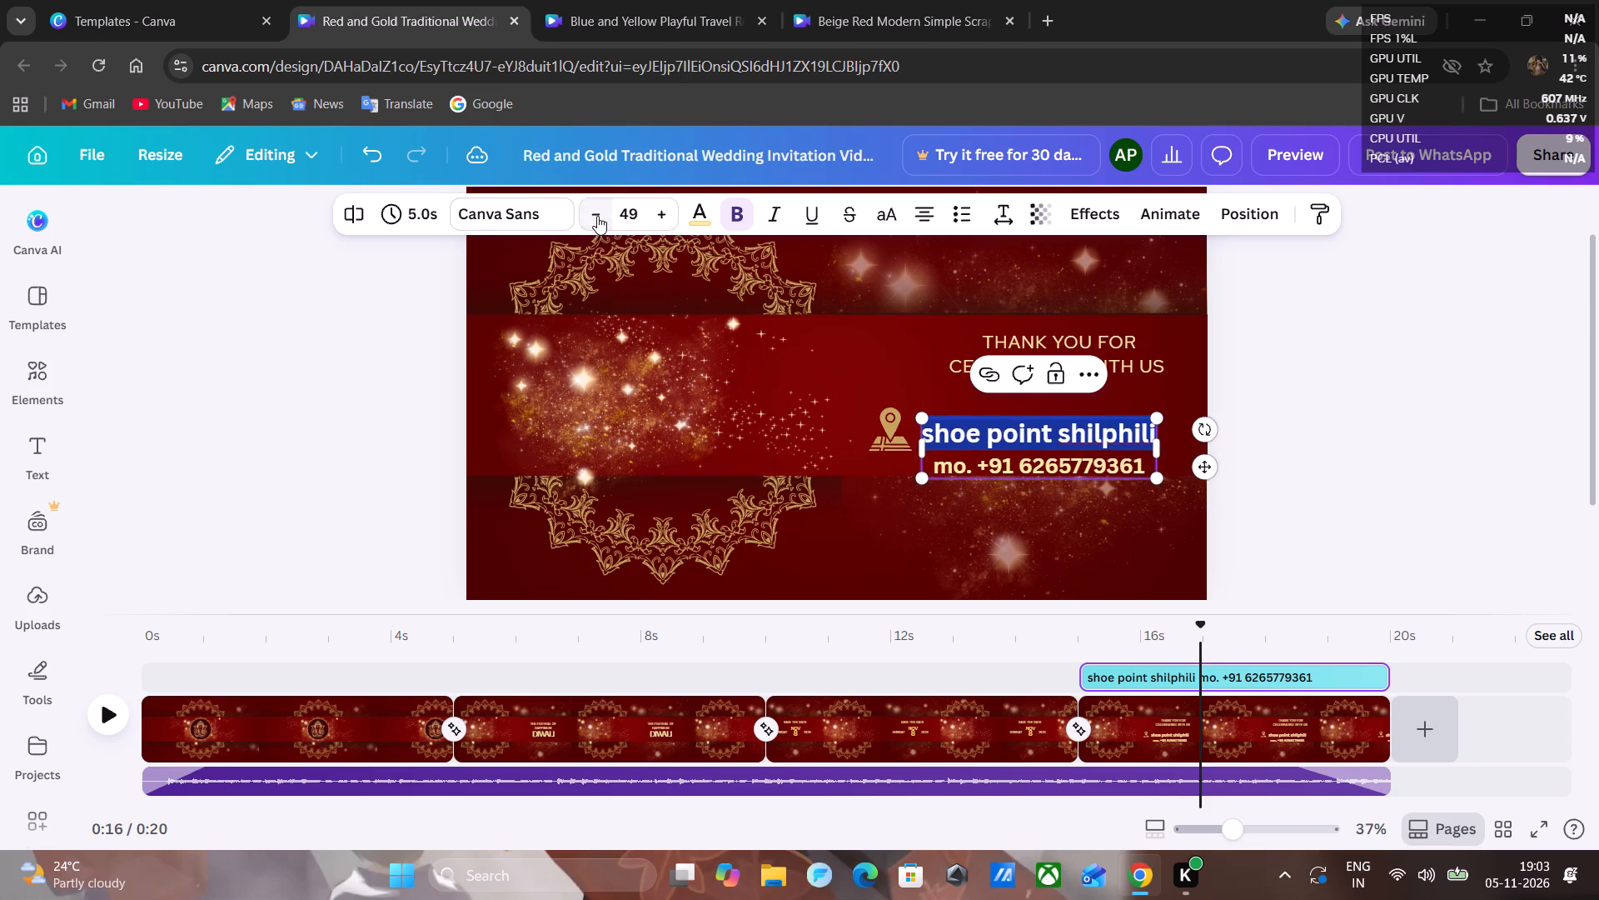
pyautogui.tripleClick(597, 216)
pyautogui.doubleClick(597, 216)
pyautogui.click(596, 216)
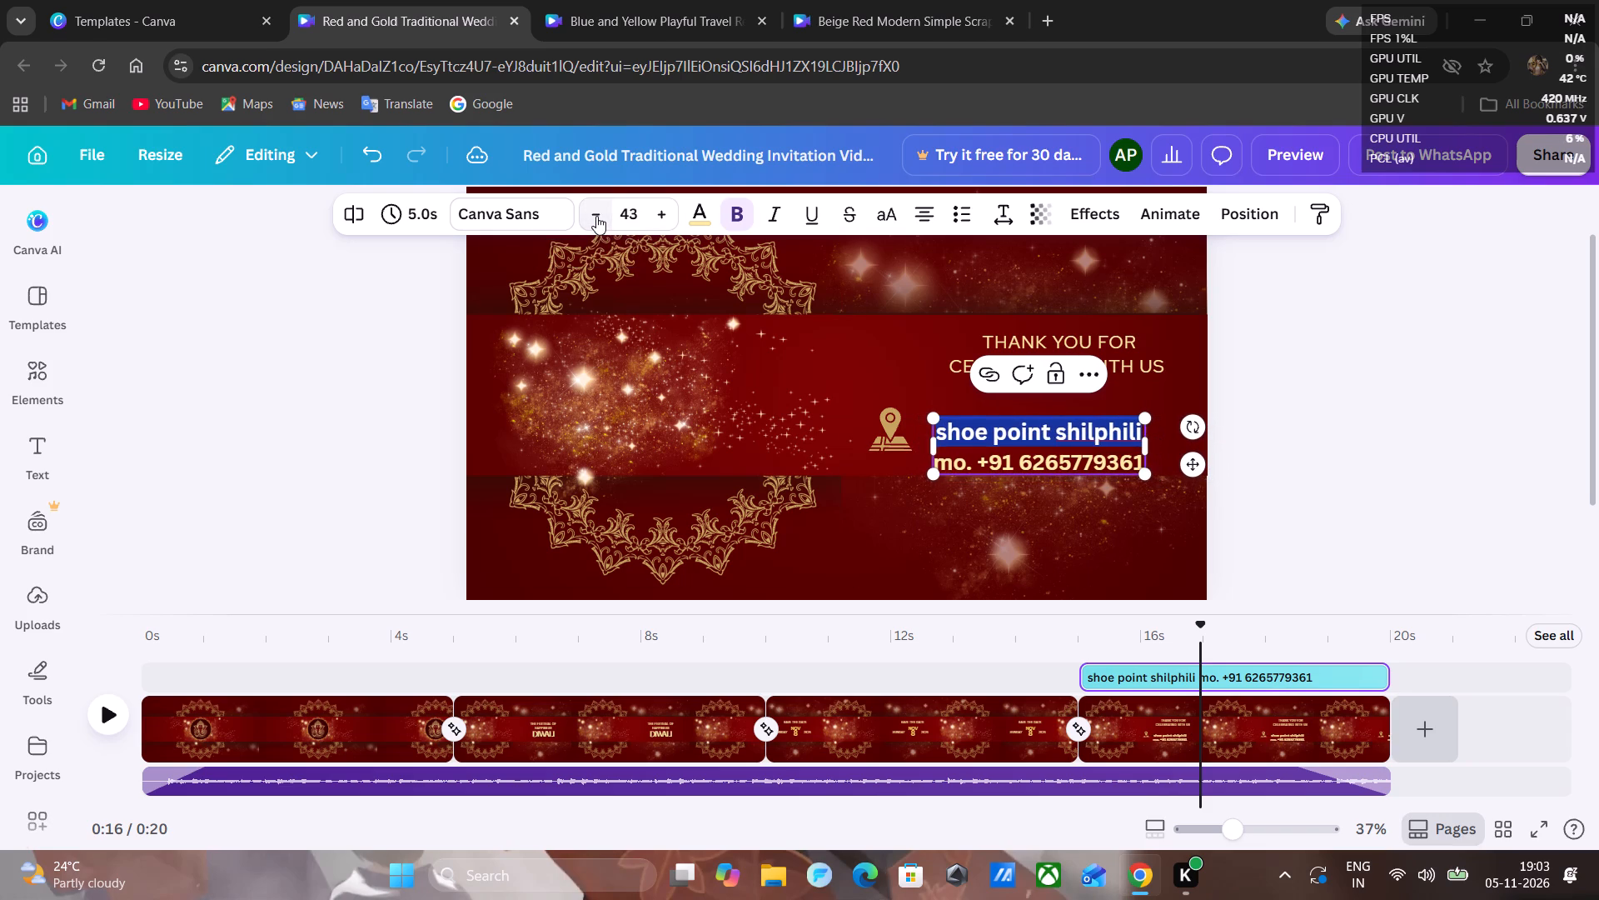
# Select the entire phone number line, reduce its font size to 40, and deselect the text.
pyautogui.moveTo(944, 460); pyautogui.dragTo(1065, 463)
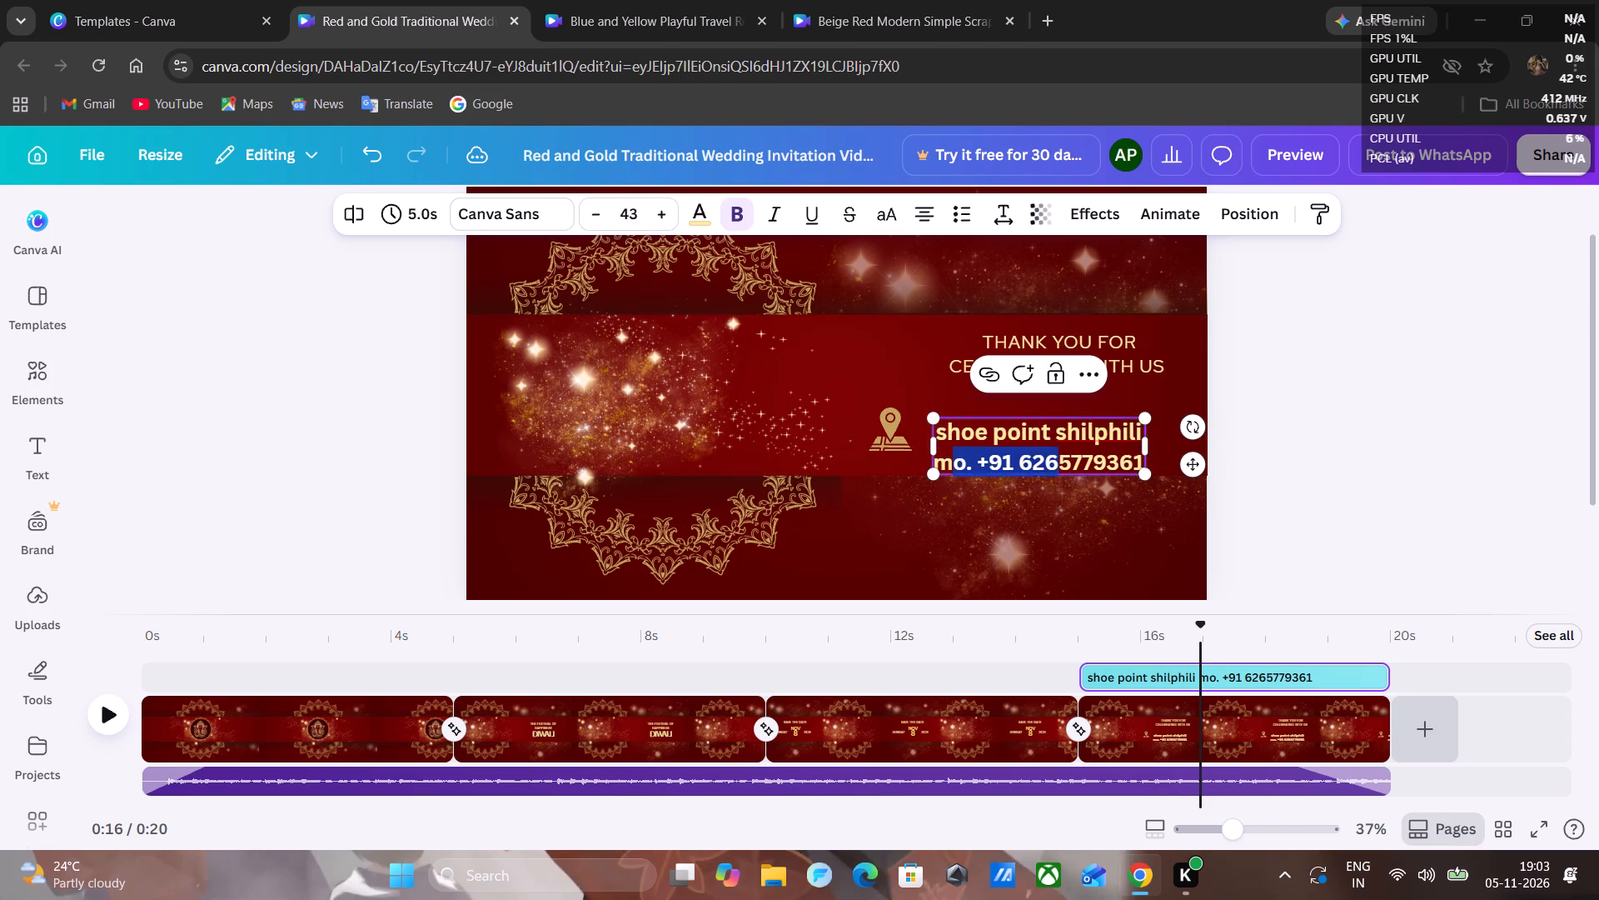
pyautogui.moveTo(1065, 463); pyautogui.dragTo(1142, 458)
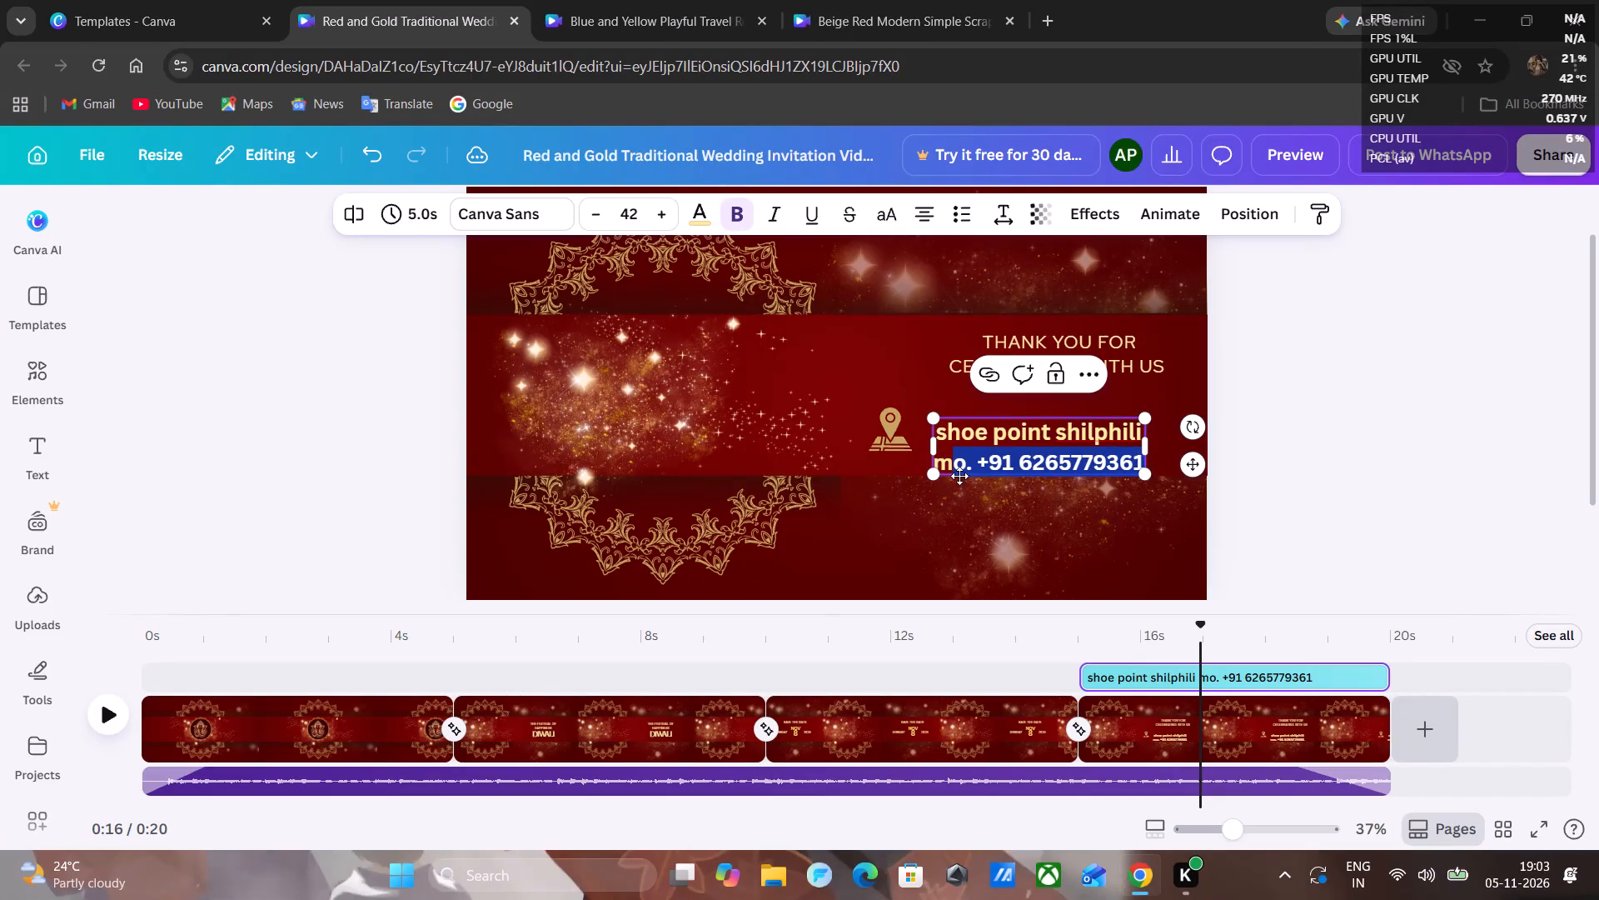
pyautogui.click(942, 462)
pyautogui.moveTo(939, 462); pyautogui.dragTo(995, 464)
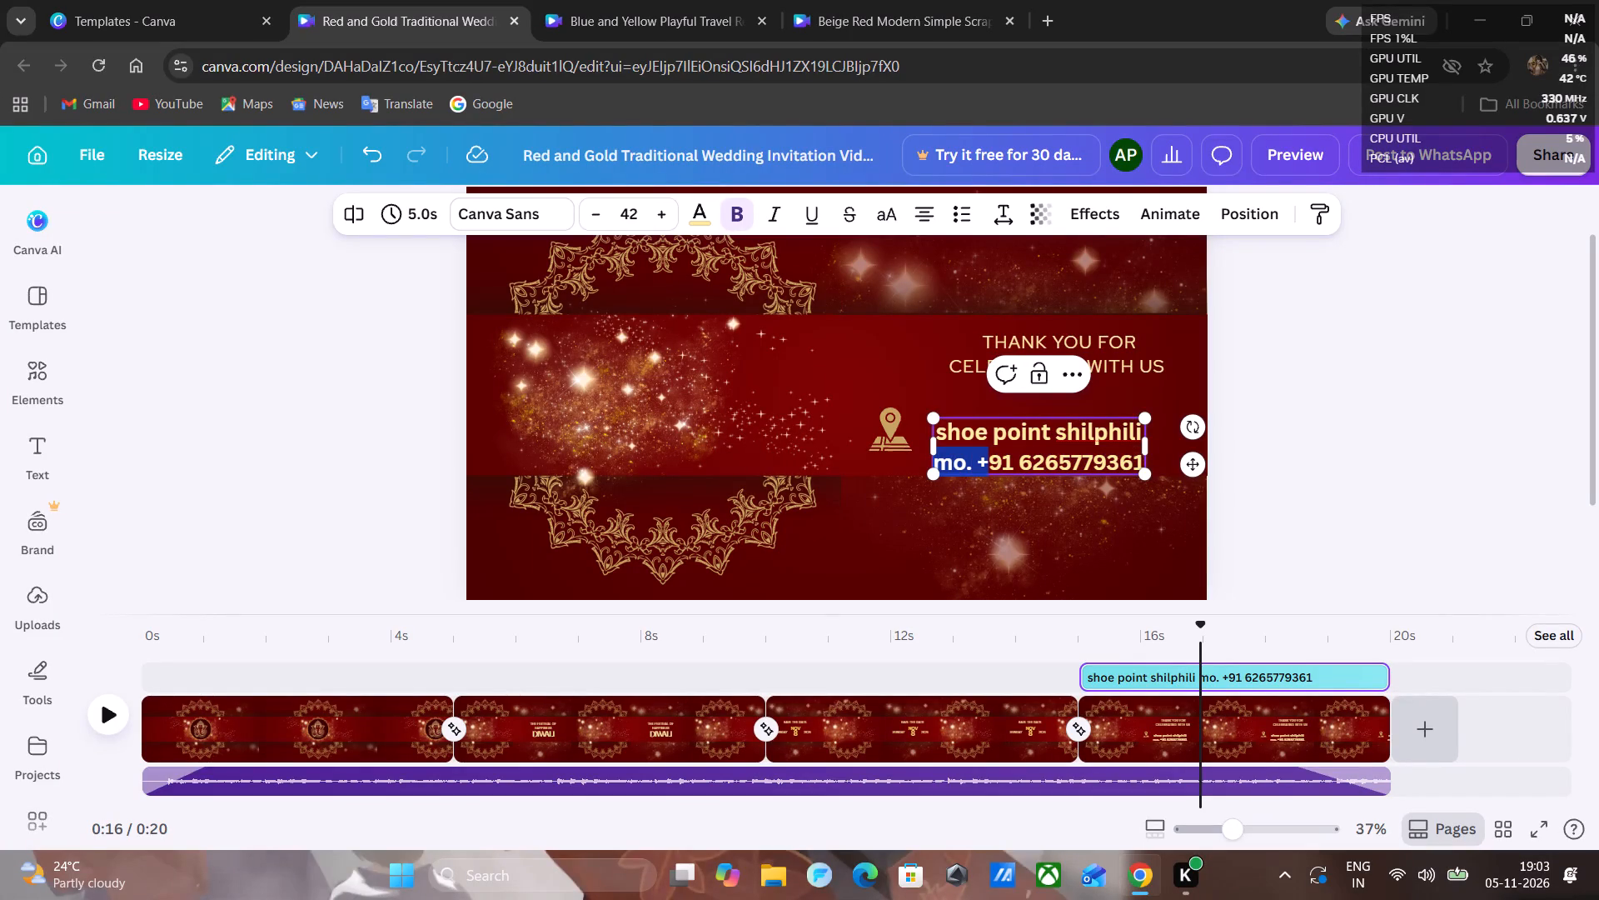
pyautogui.moveTo(995, 464); pyautogui.dragTo(1143, 458)
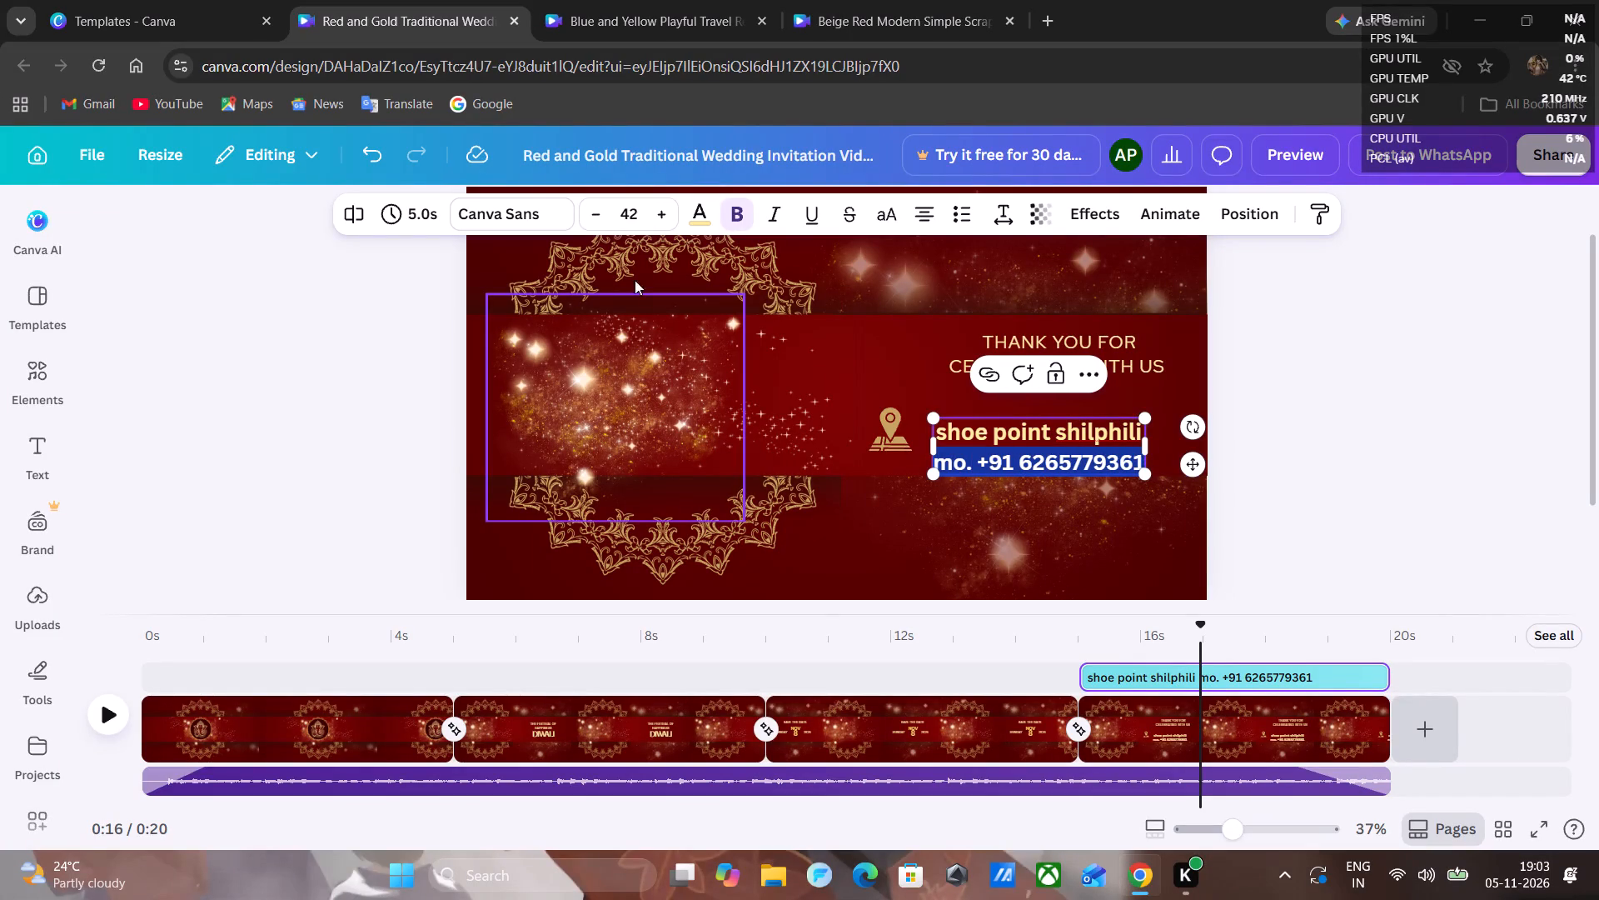
pyautogui.doubleClick(590, 213)
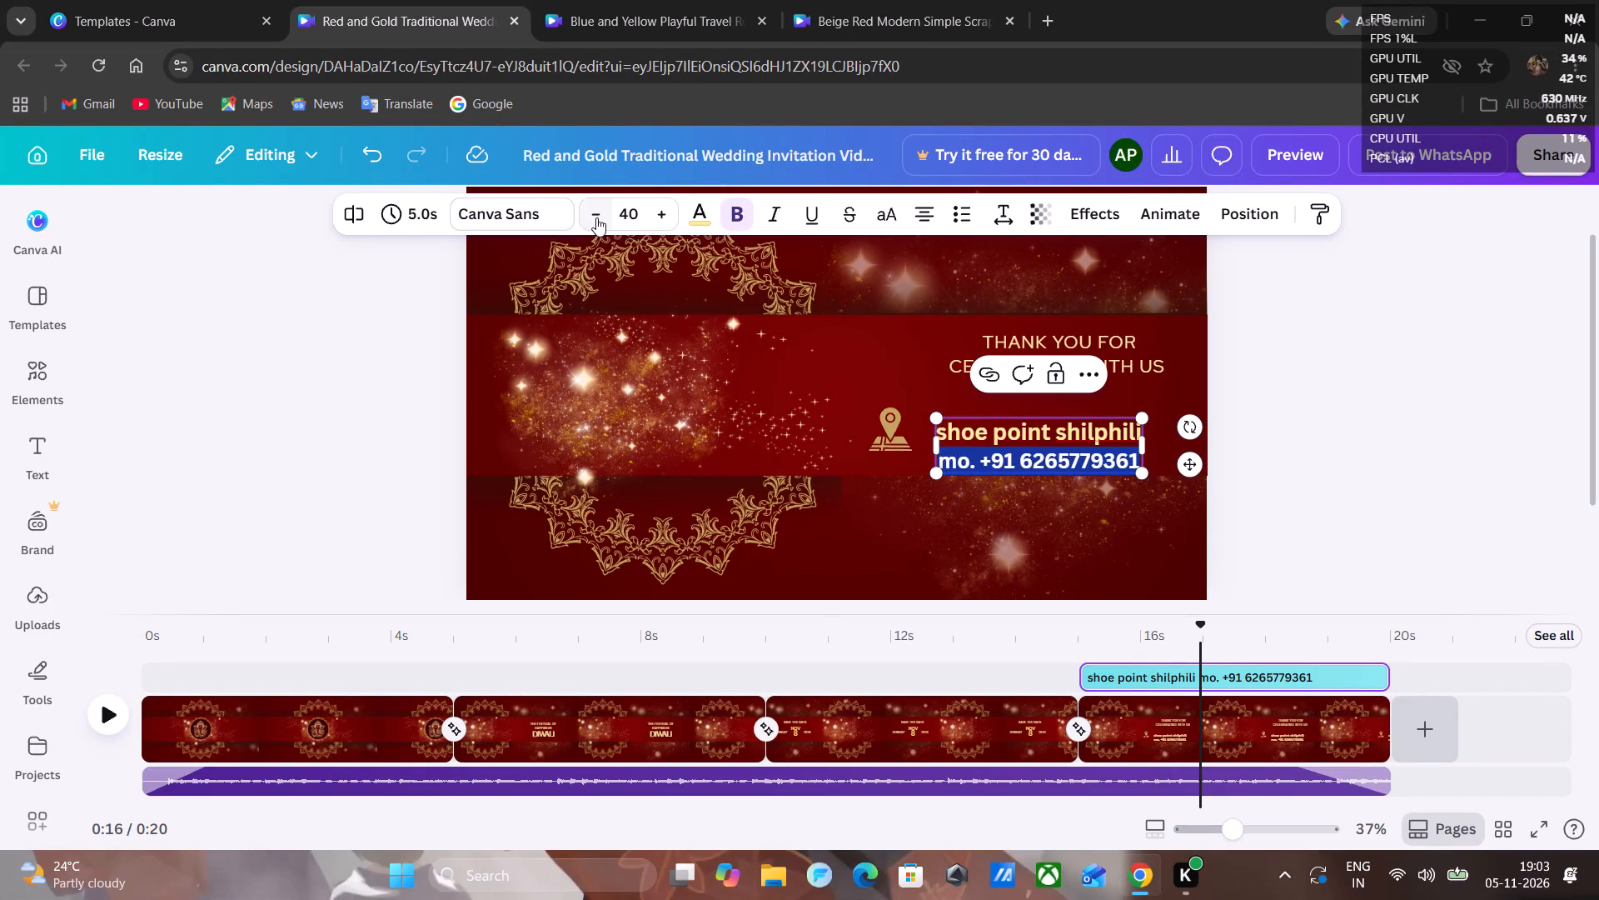
pyautogui.click(969, 515)
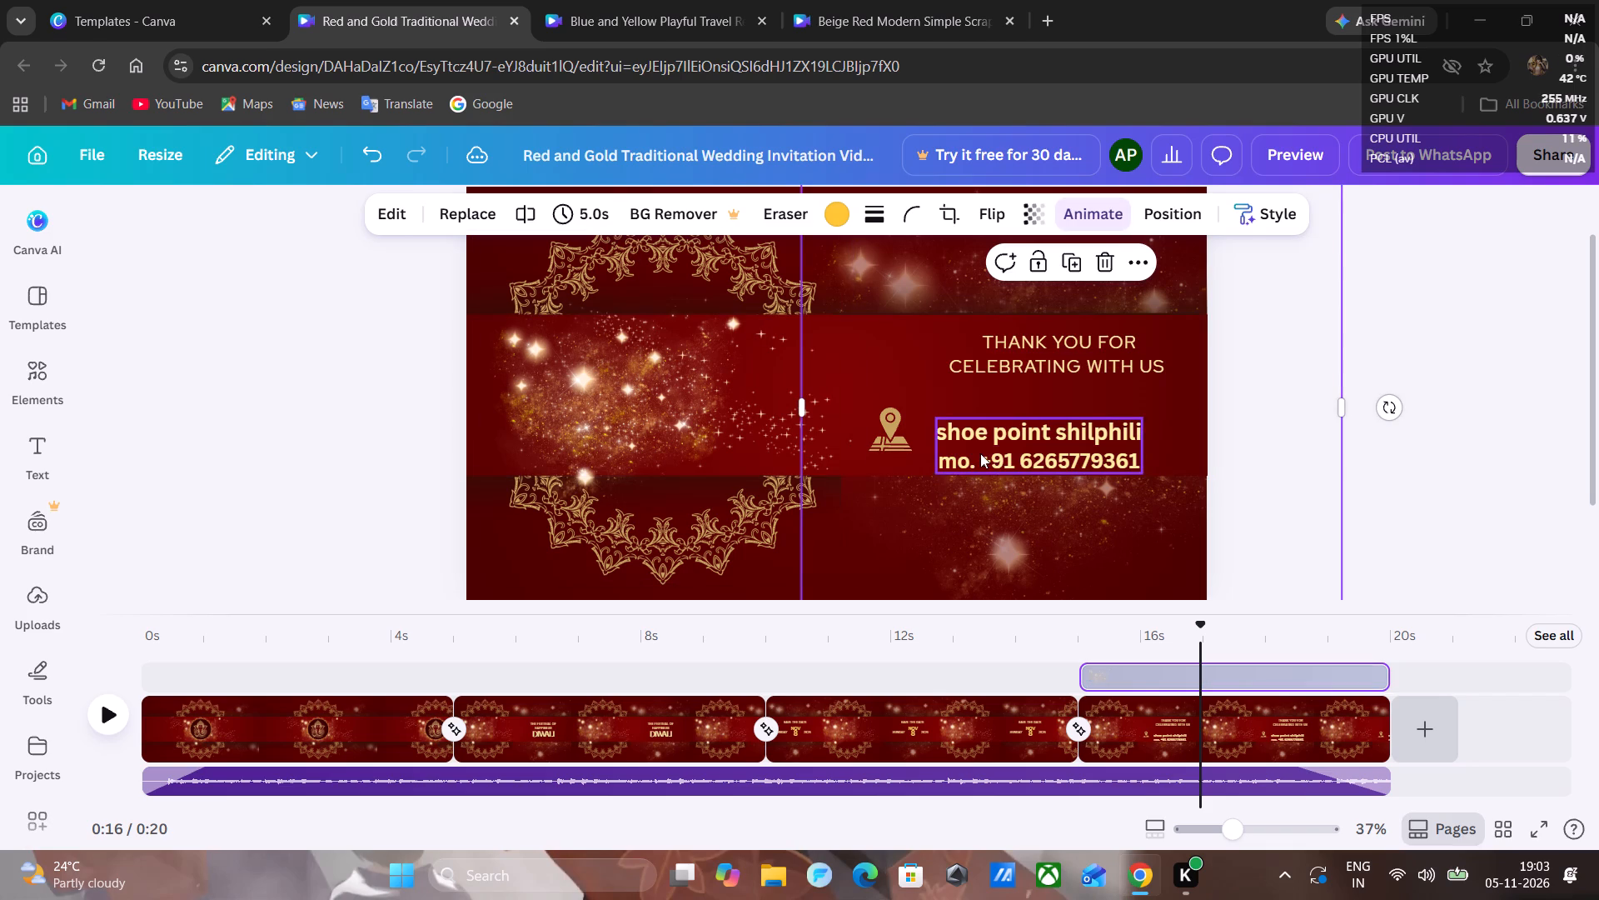
# Shift the shop name and phone text block slightly right and up, aligning its left edge with "CELEBRATING WITH US".
pyautogui.moveTo(997, 449); pyautogui.dragTo(998, 437)
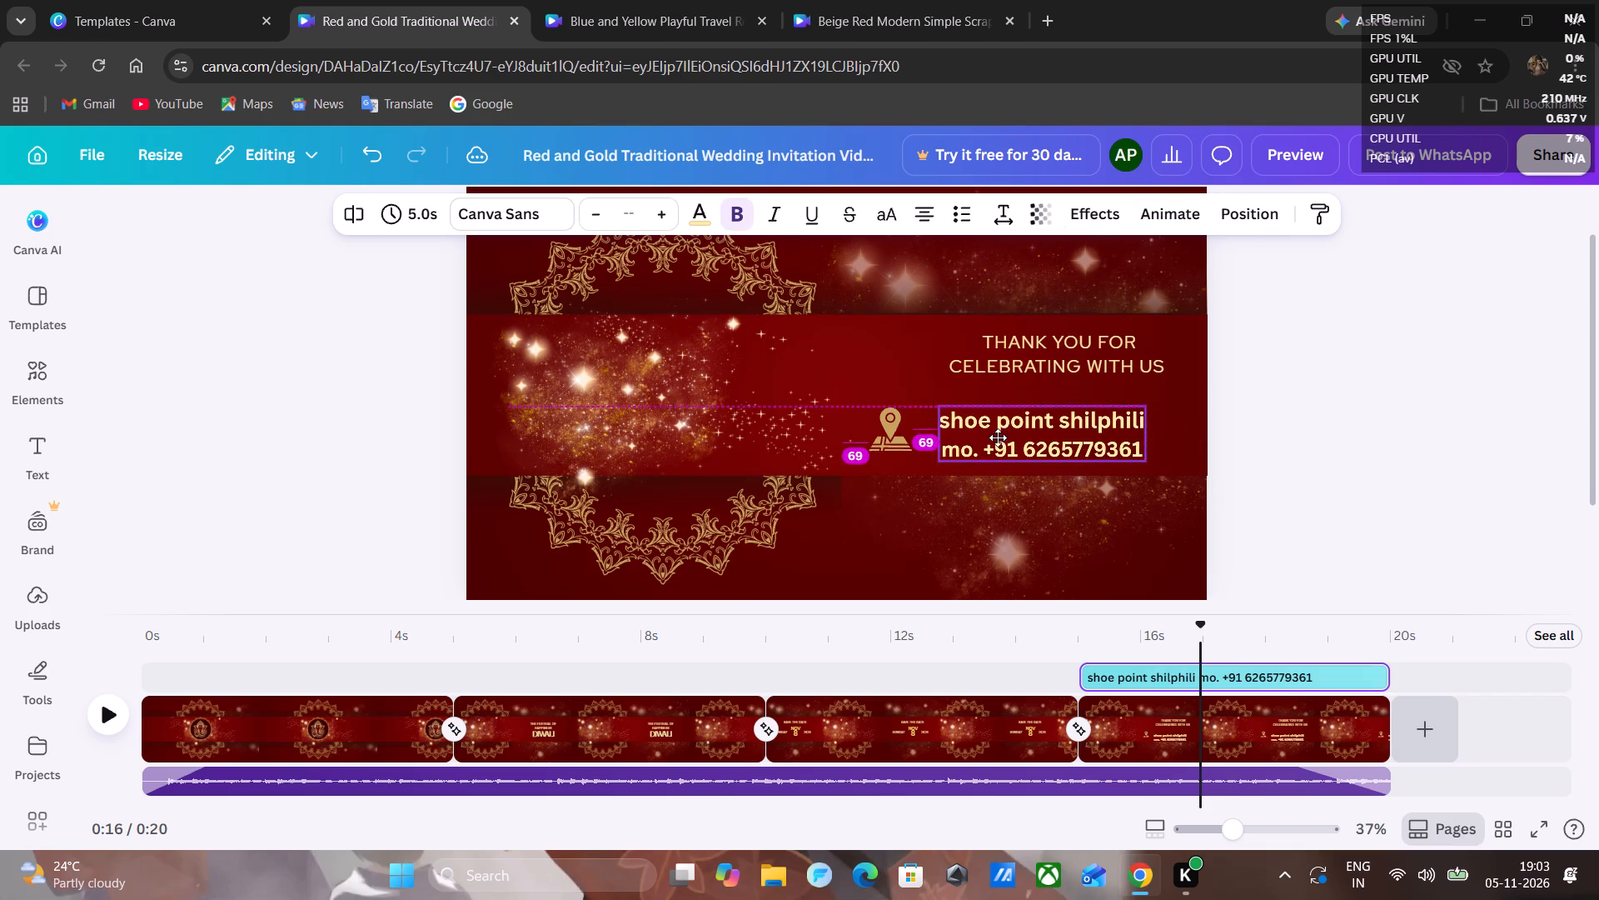
pyautogui.moveTo(998, 437); pyautogui.dragTo(1005, 437)
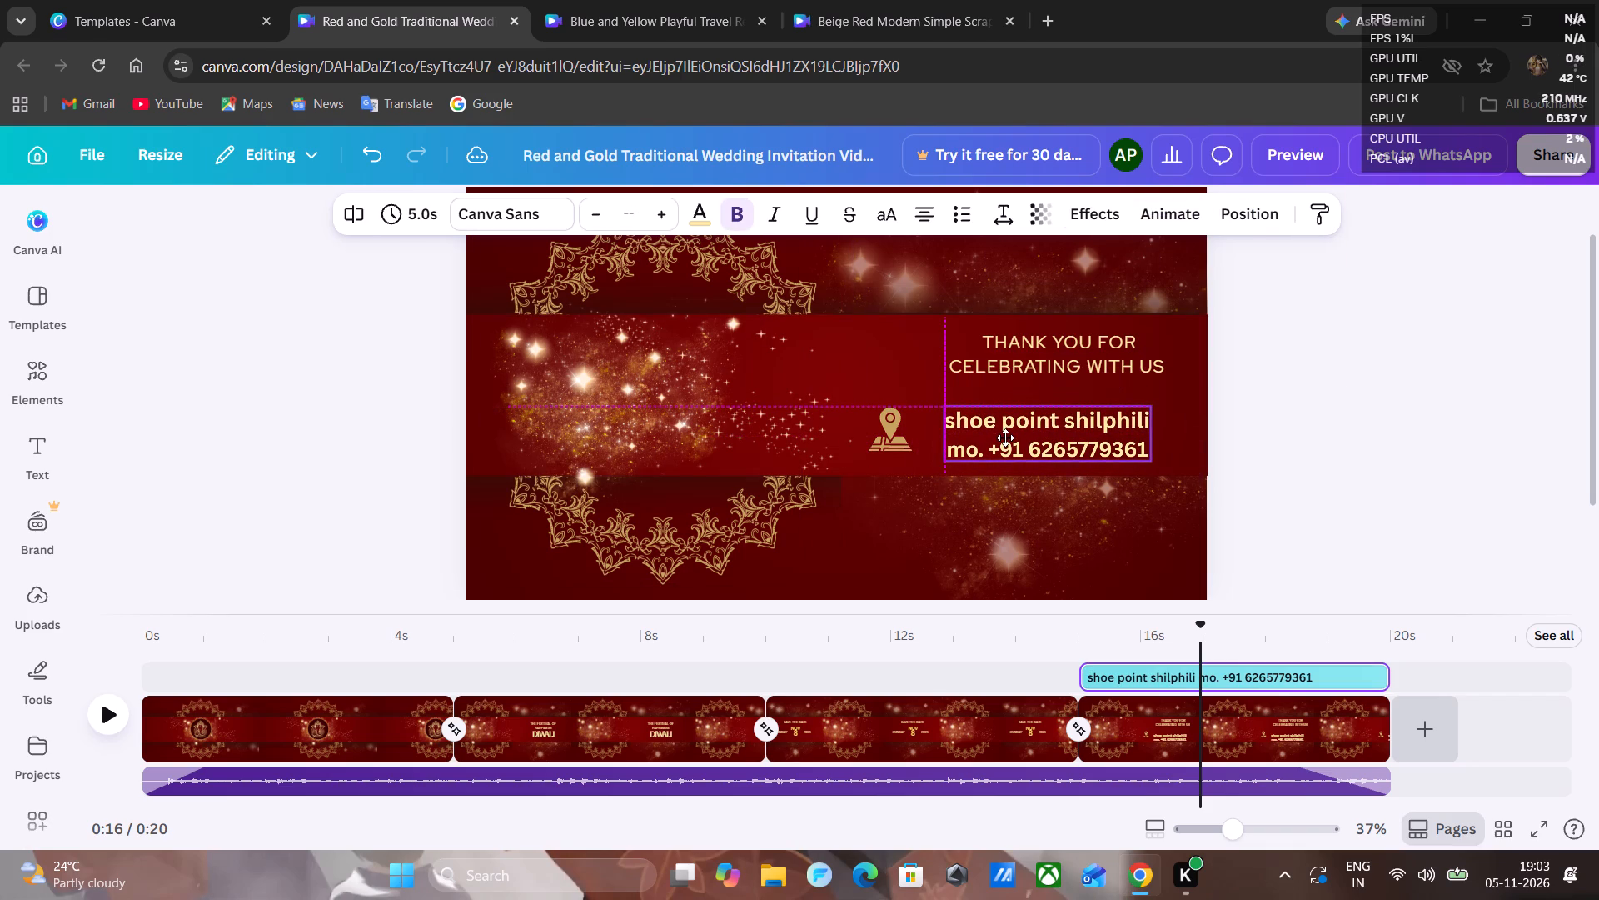
pyautogui.moveTo(1005, 437); pyautogui.dragTo(1004, 447)
# Reposition the location pin just left of the shop name and phone text, vertically centred beside both lines.
pyautogui.moveTo(889, 434); pyautogui.dragTo(944, 421)
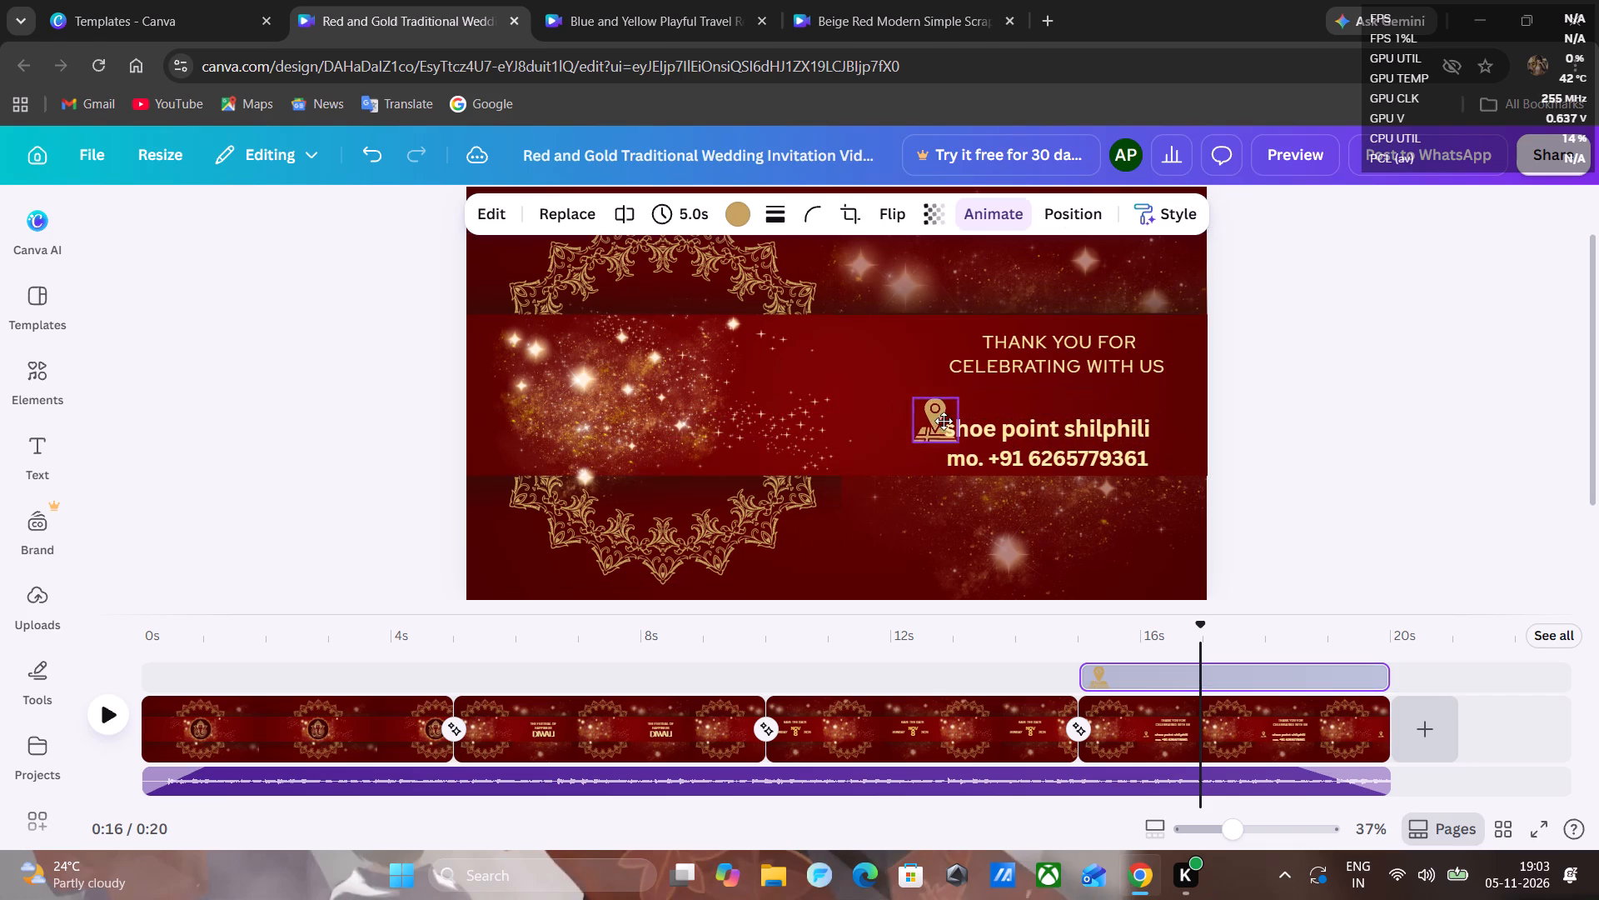
pyautogui.moveTo(944, 421); pyautogui.dragTo(1043, 405)
pyautogui.click(890, 421)
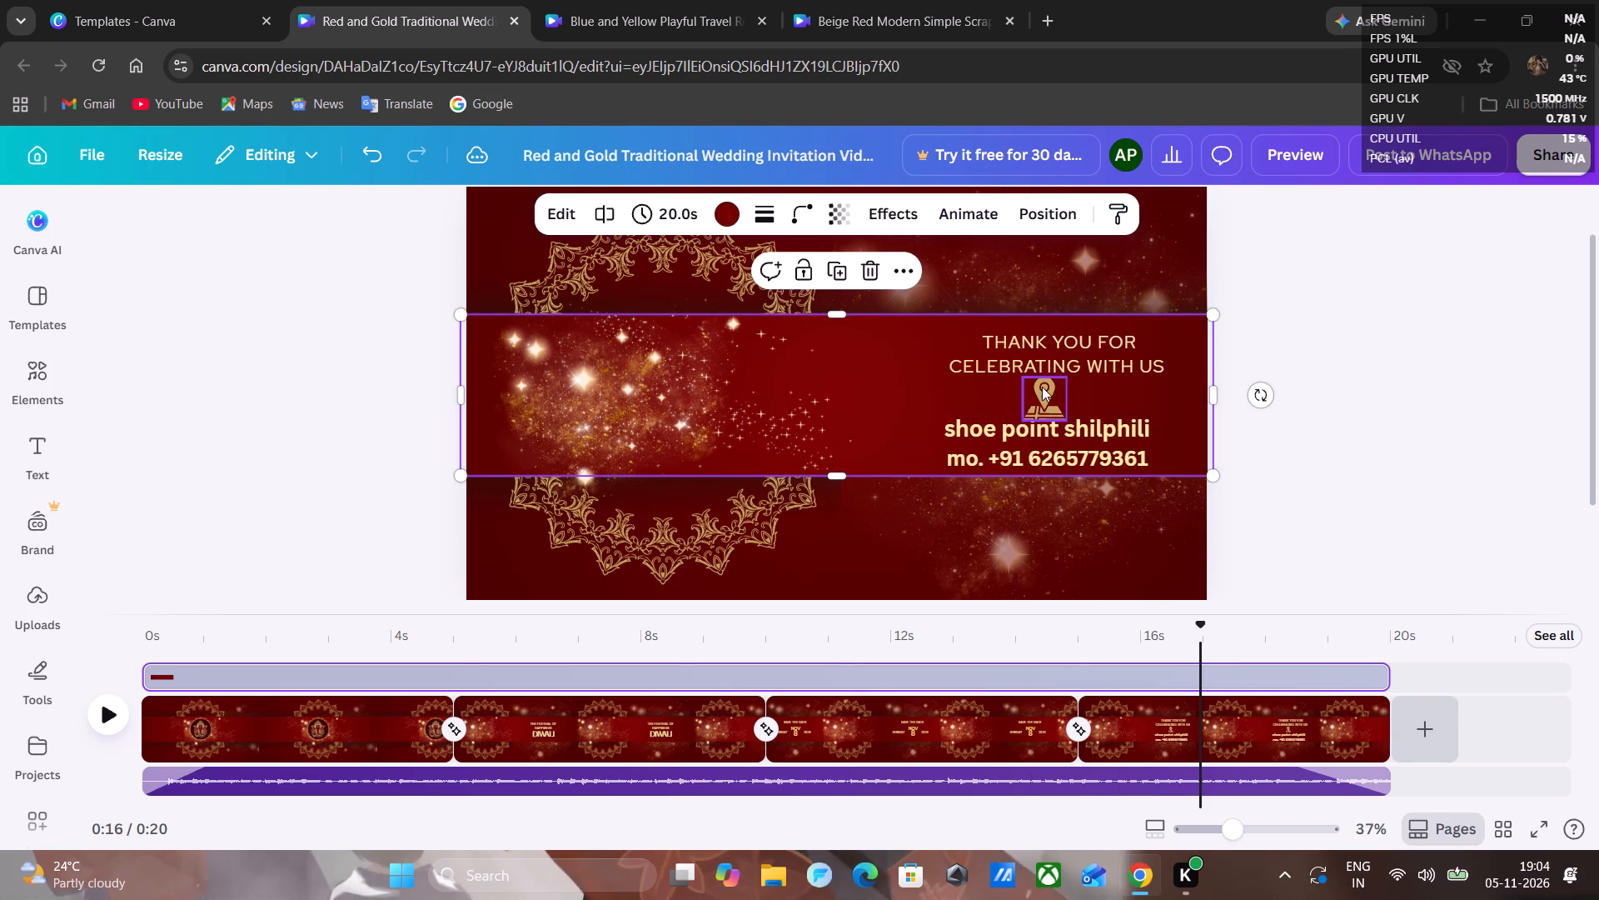
pyautogui.moveTo(1042, 388); pyautogui.dragTo(909, 424)
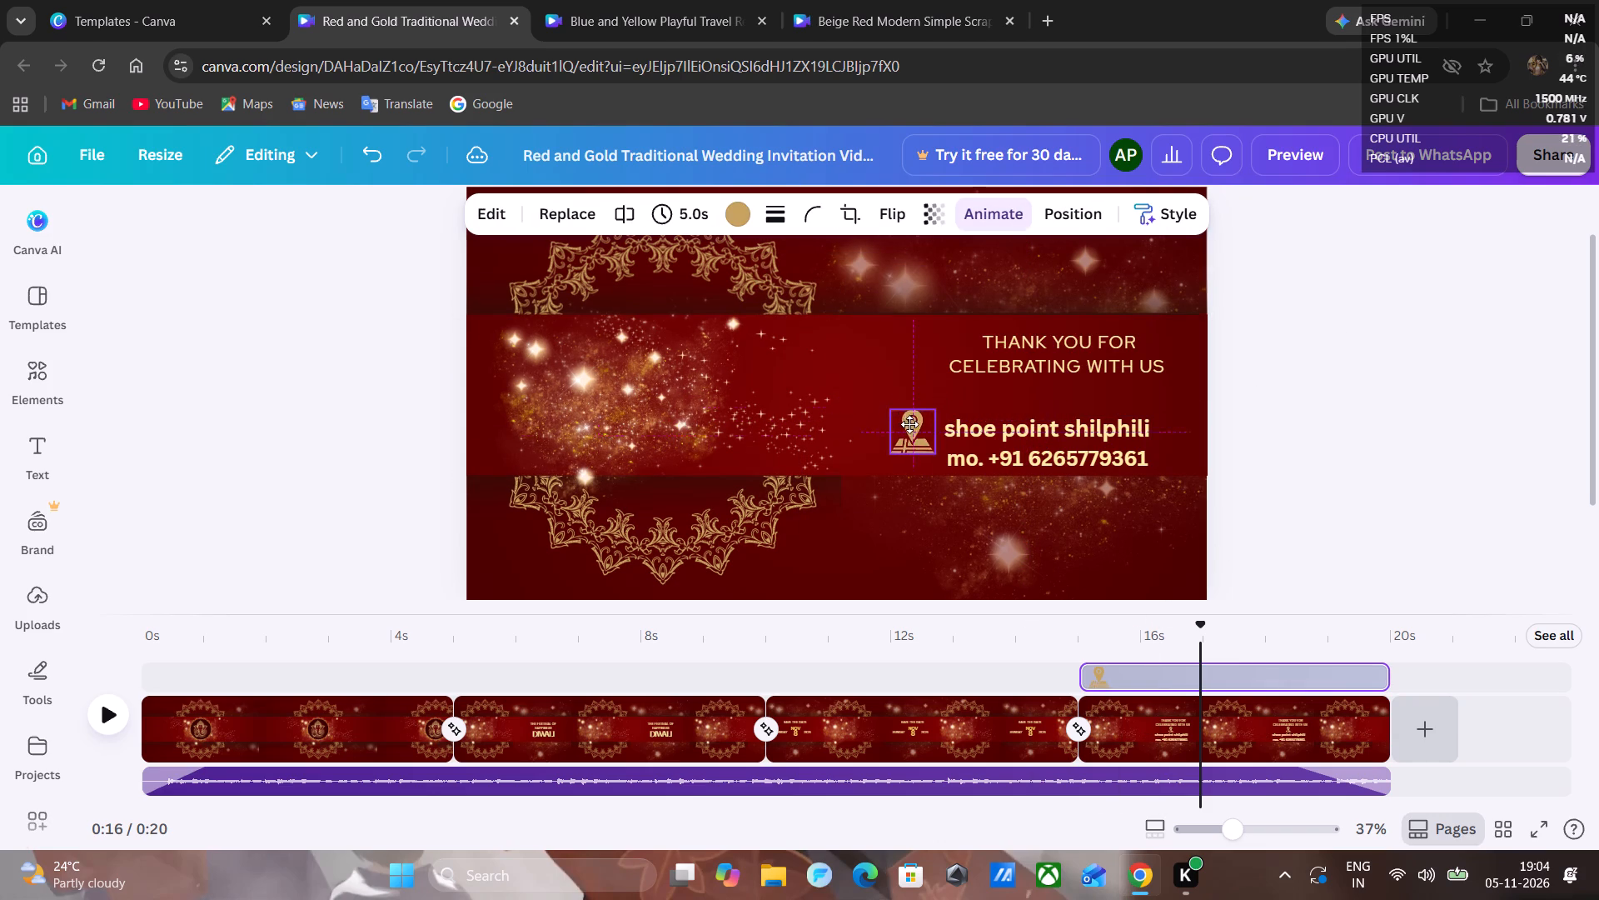
pyautogui.moveTo(909, 424); pyautogui.dragTo(898, 431)
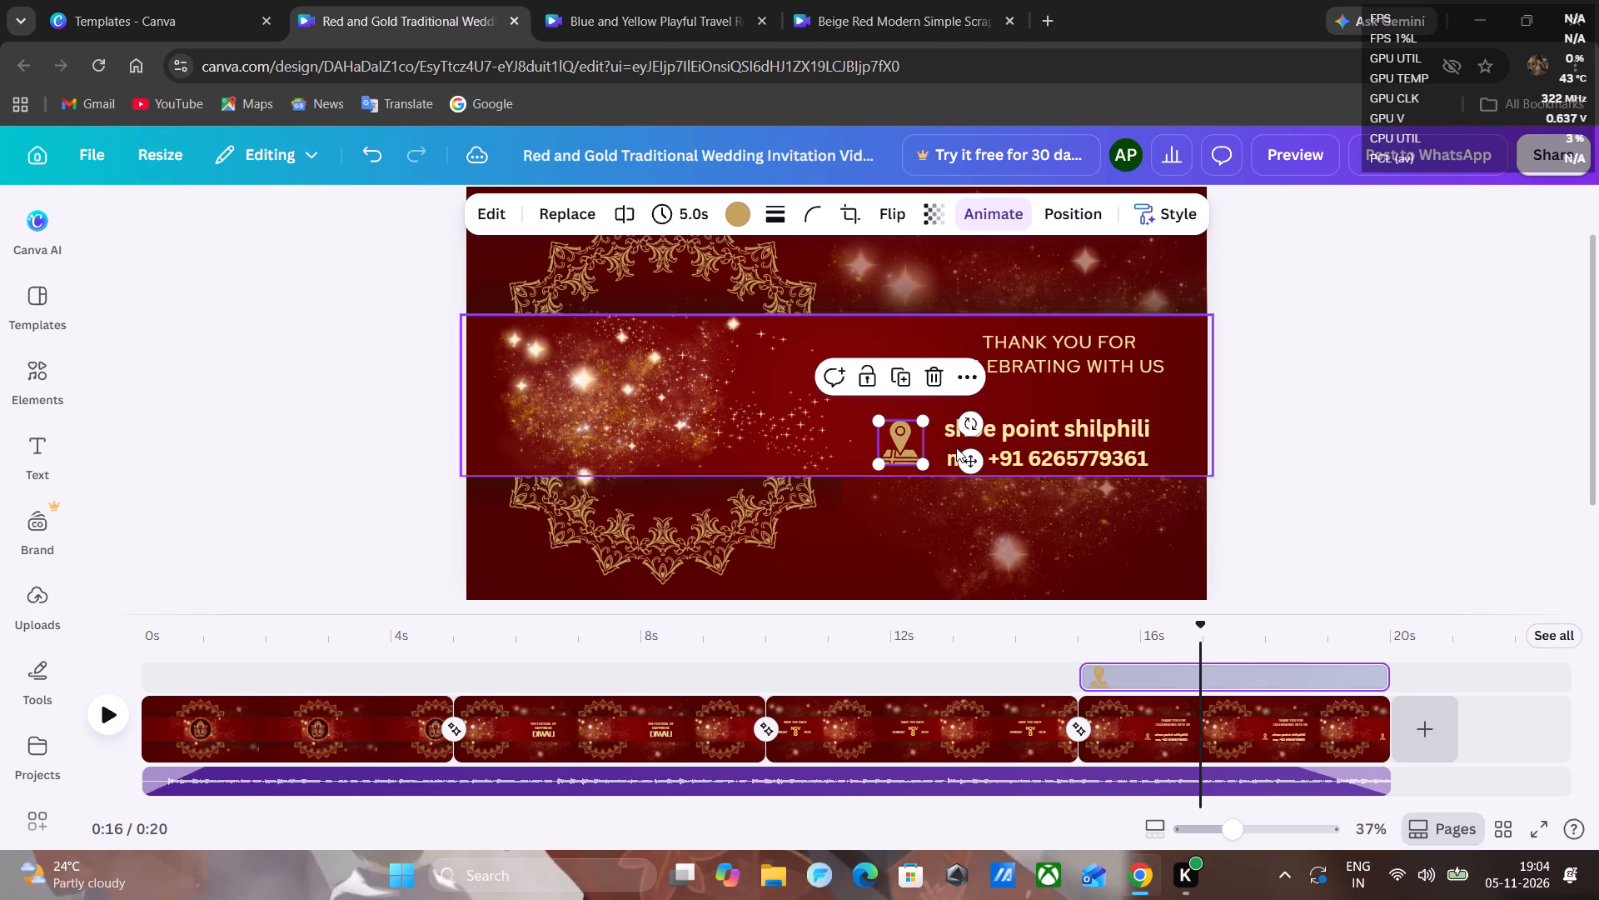
pyautogui.click(731, 433)
pyautogui.click(862, 539)
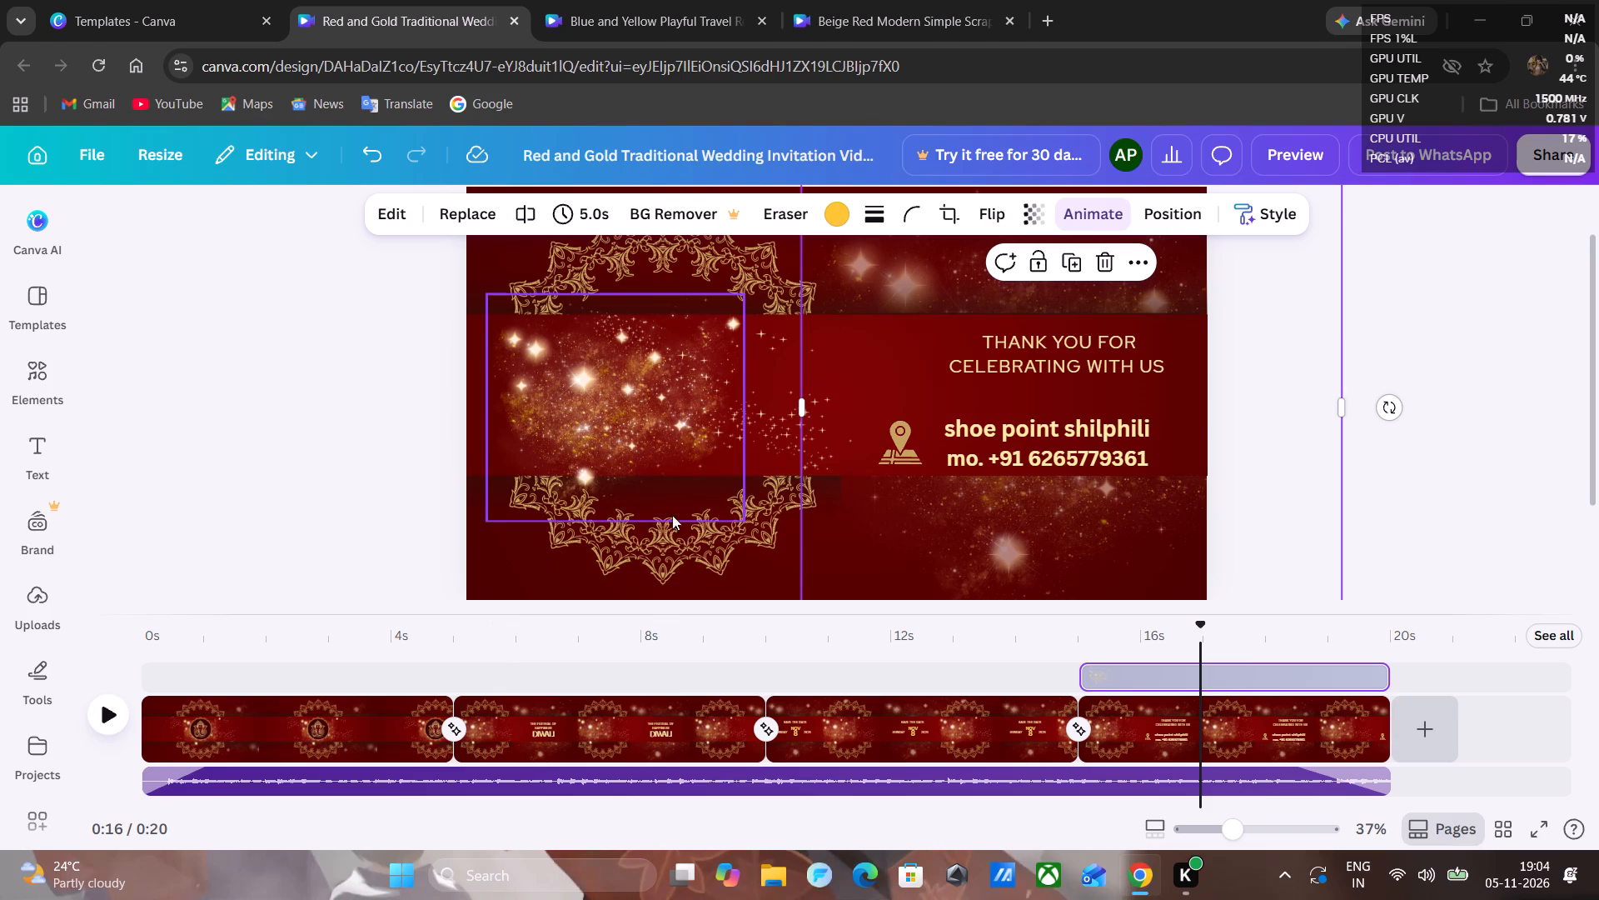
# Play back the video to check the finished final scene and the opening scene.
pyautogui.scroll(2, 997, 679)
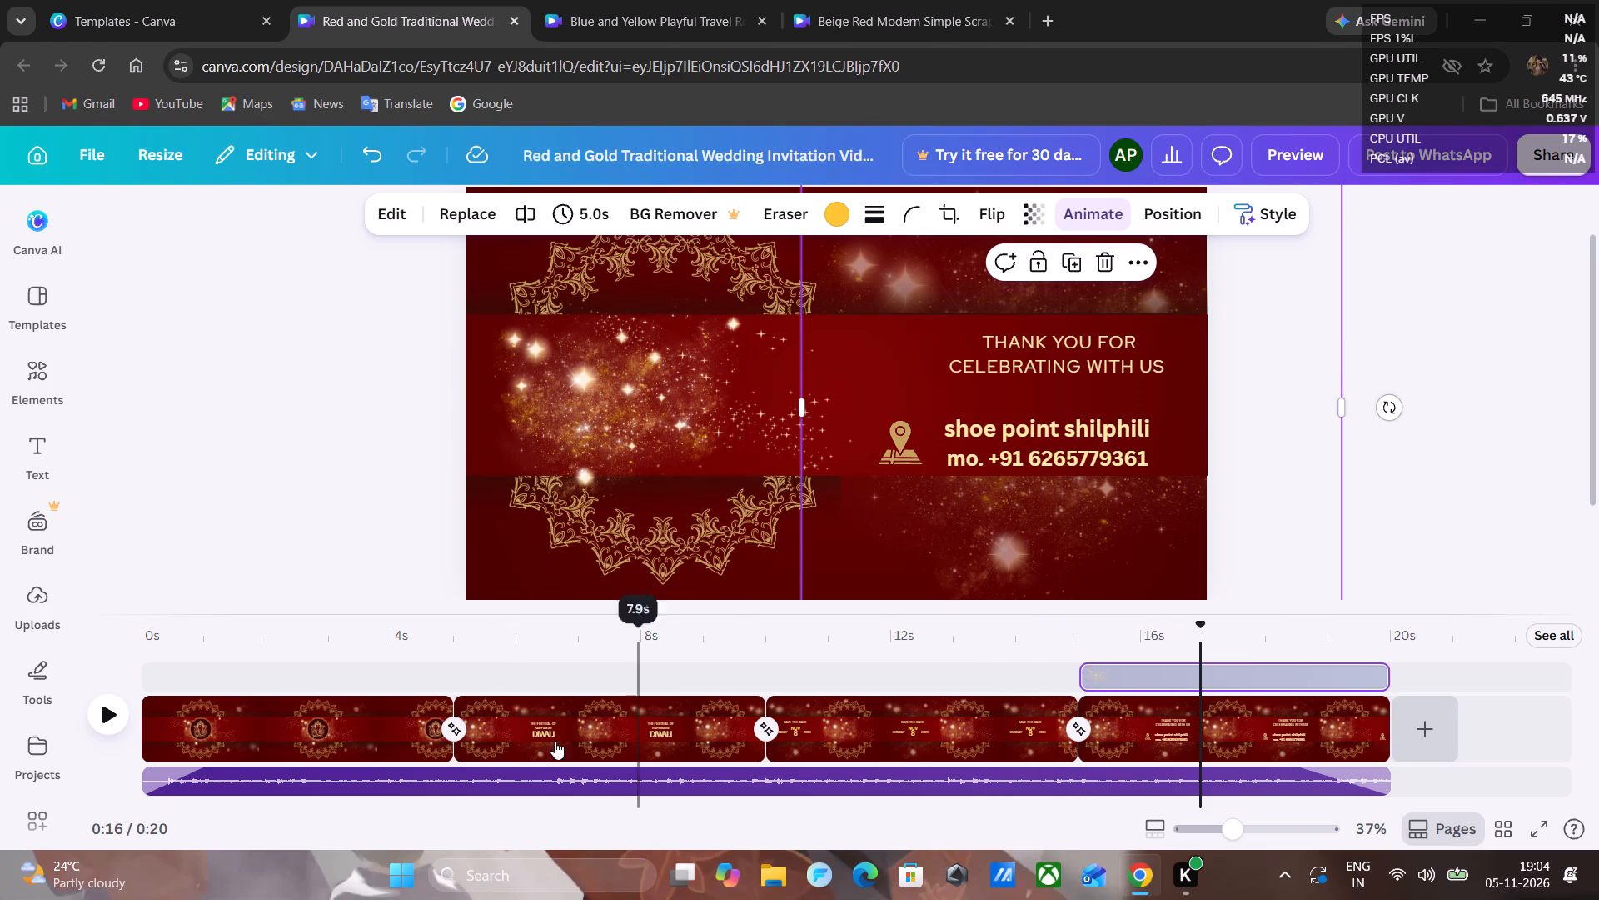
pyautogui.click(105, 707)
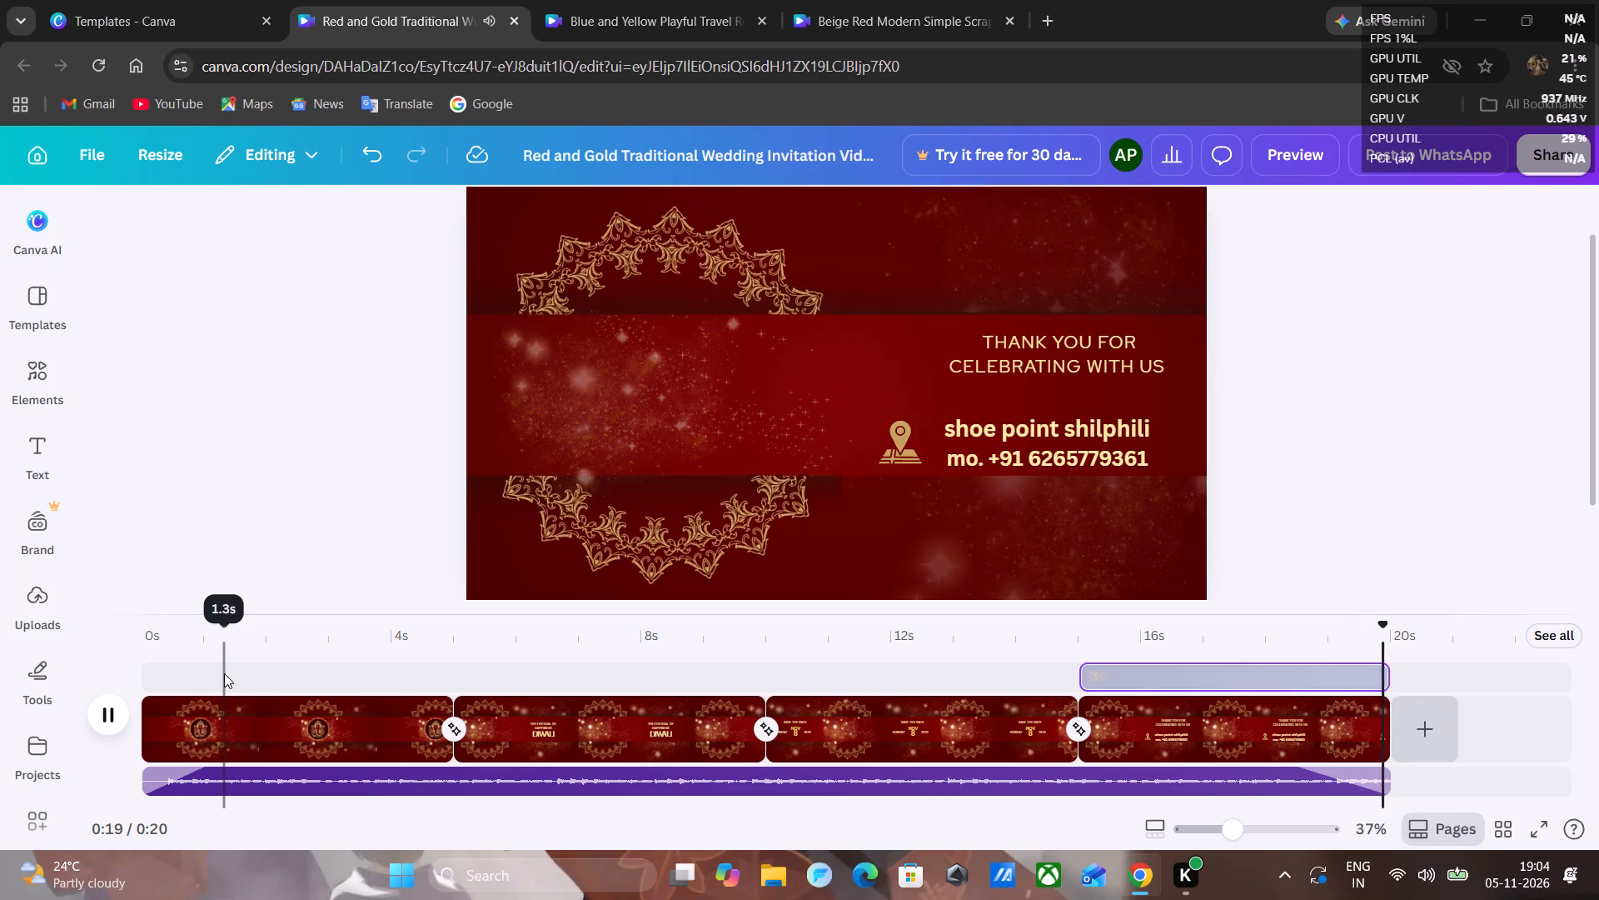
pyautogui.click(107, 722)
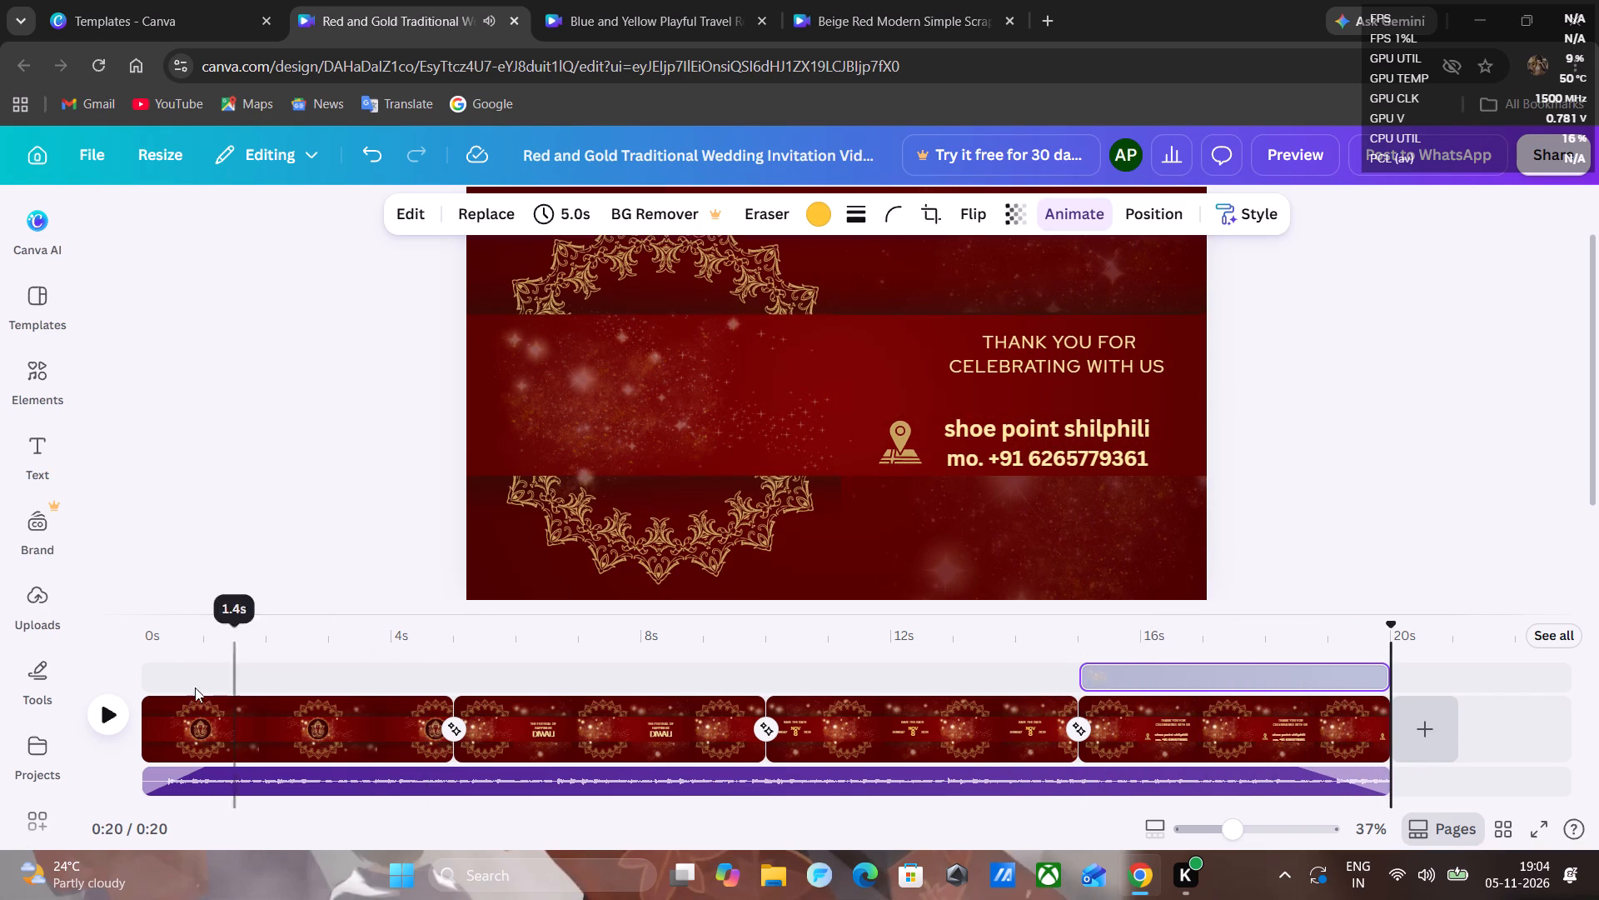
pyautogui.click(105, 702)
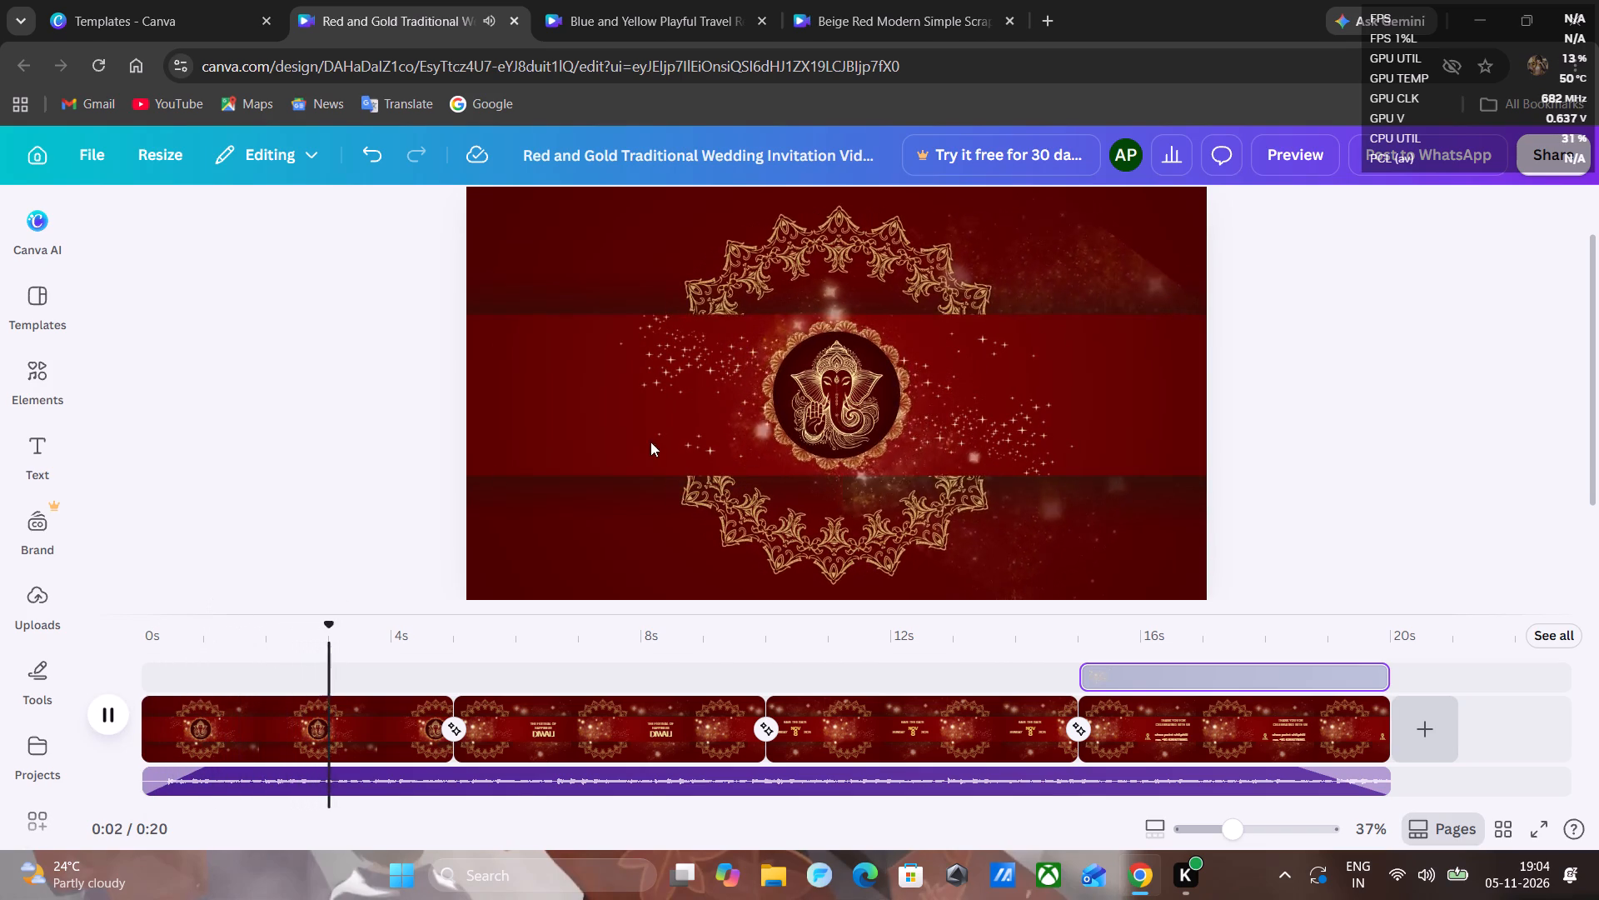
# Shift the sparkle graphic on the left of the opening scene's band slightly right, closer to the Ganesha emblem.
pyautogui.click(658, 401)
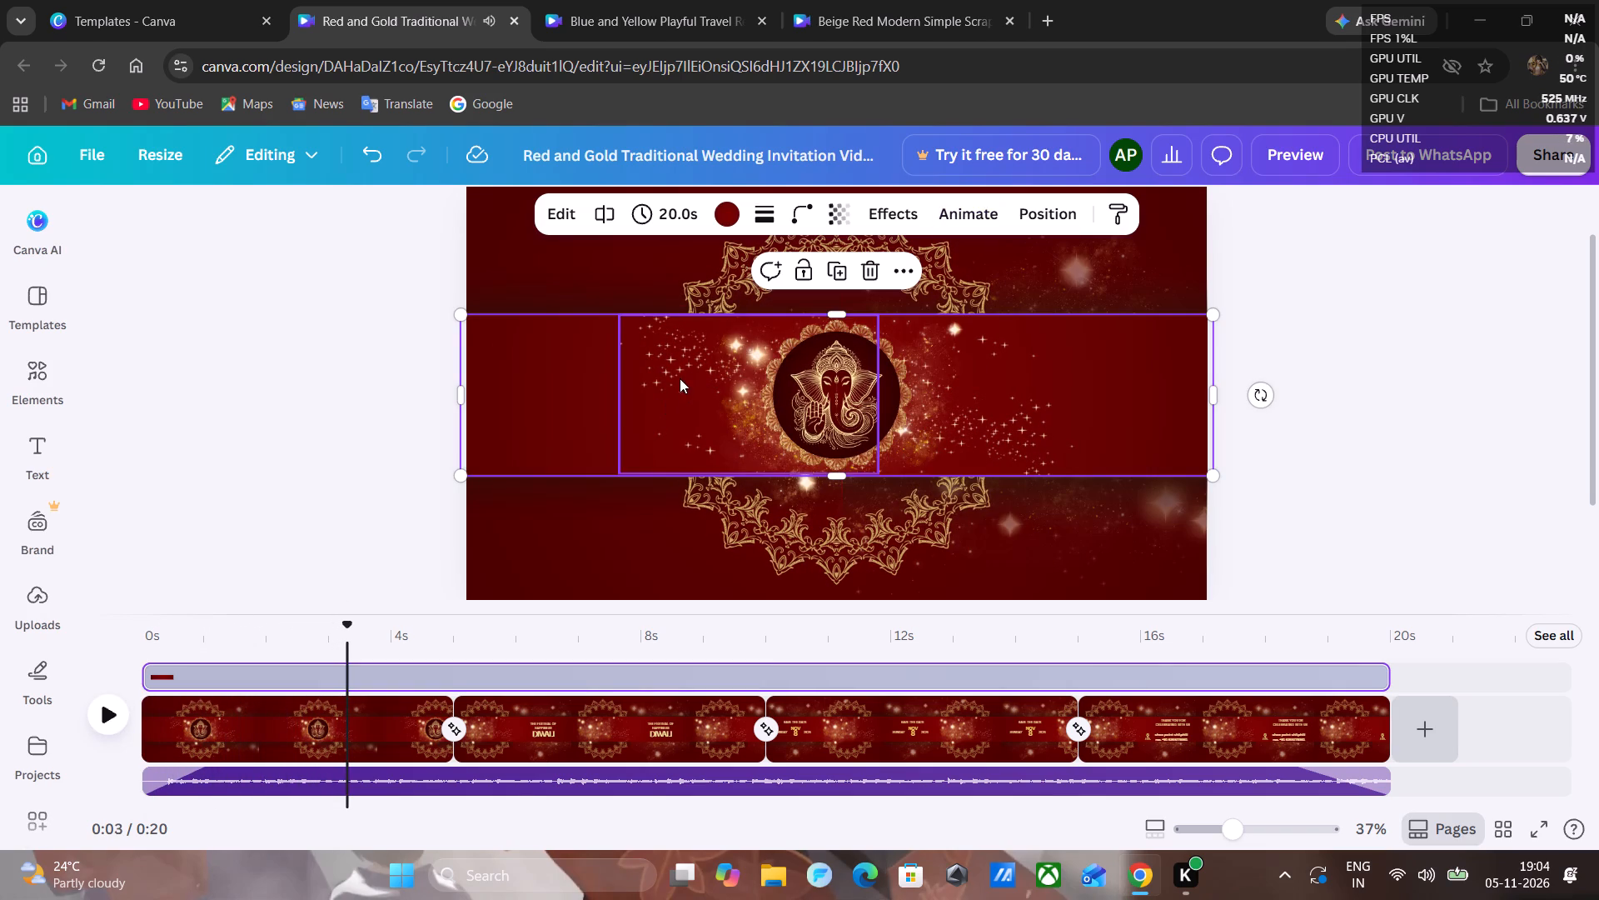
pyautogui.click(656, 377)
pyautogui.click(656, 377)
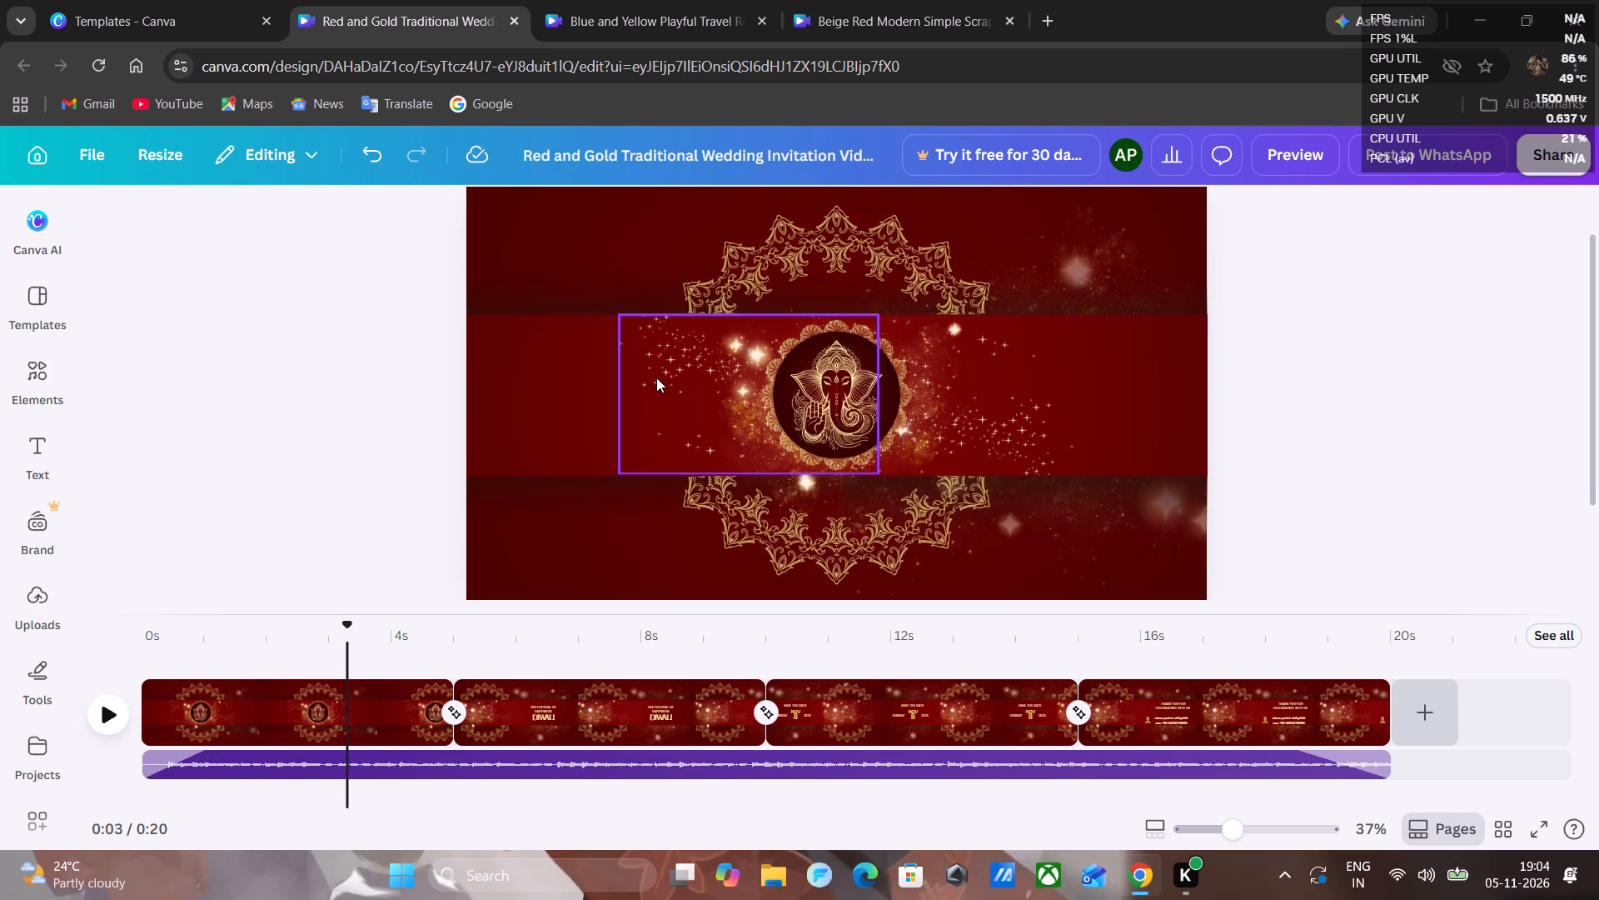
pyautogui.click(652, 377)
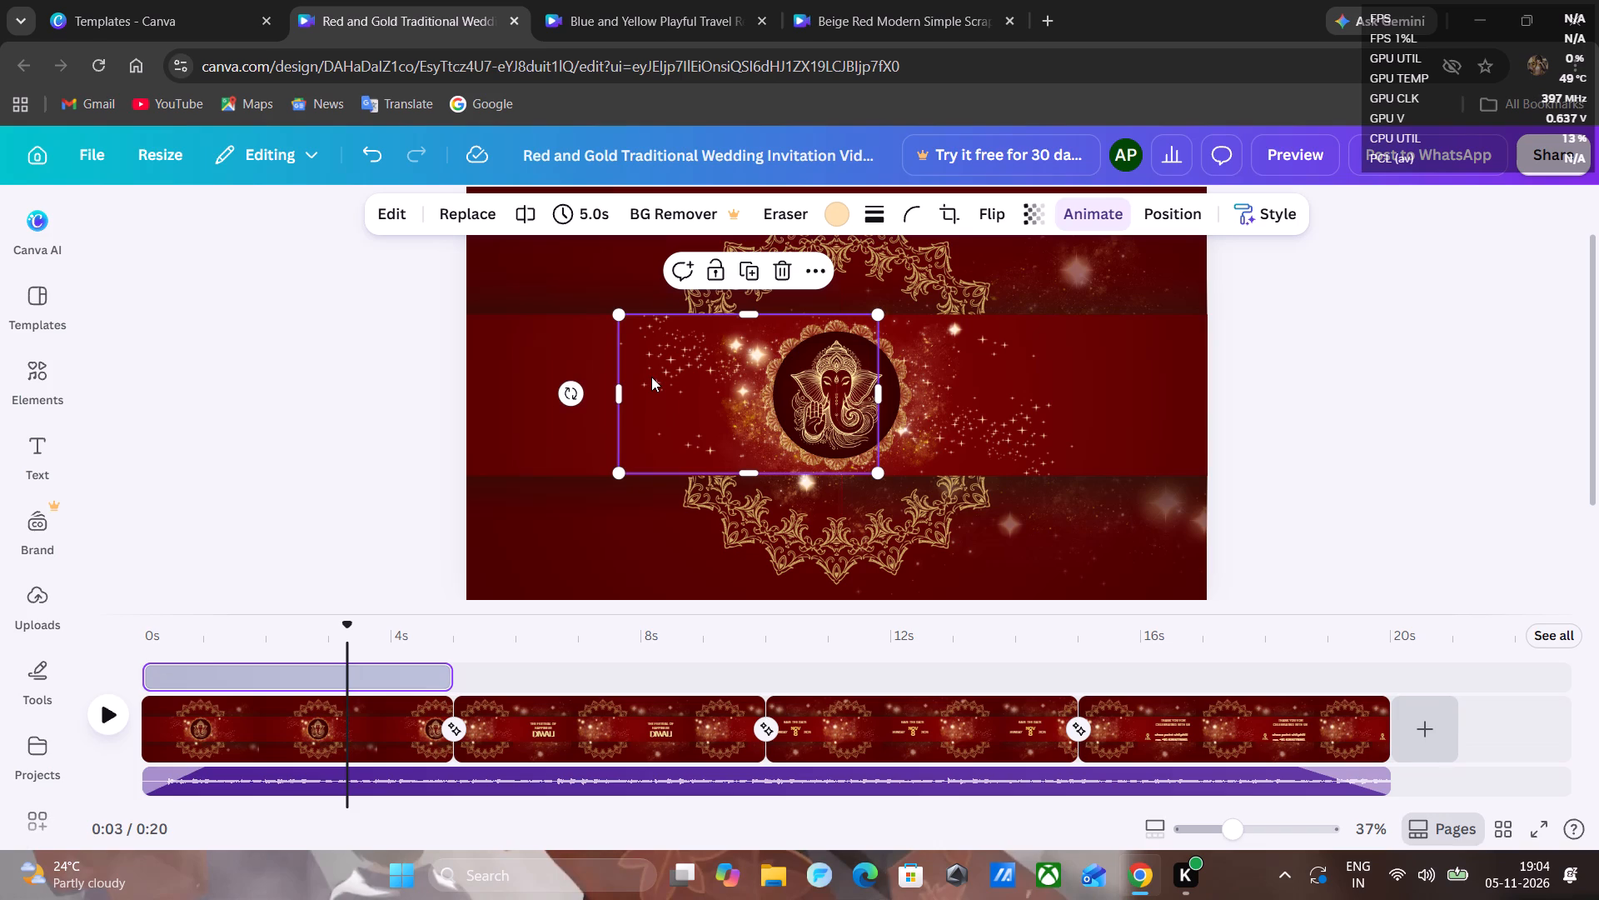
pyautogui.moveTo(661, 375); pyautogui.dragTo(723, 373)
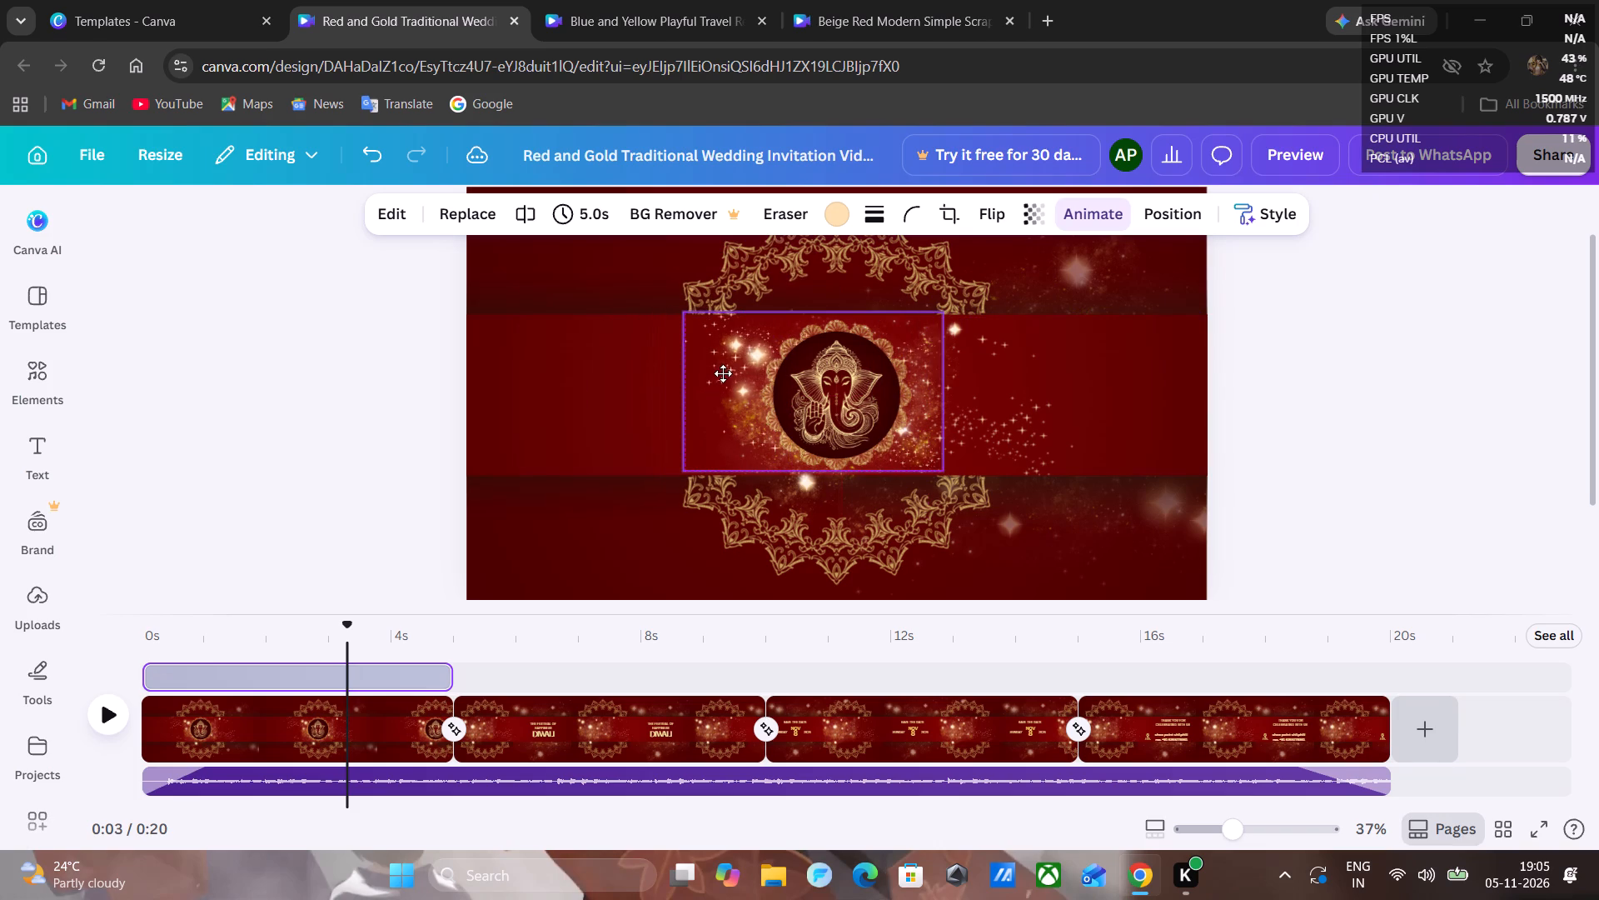
pyautogui.moveTo(723, 373); pyautogui.dragTo(692, 375)
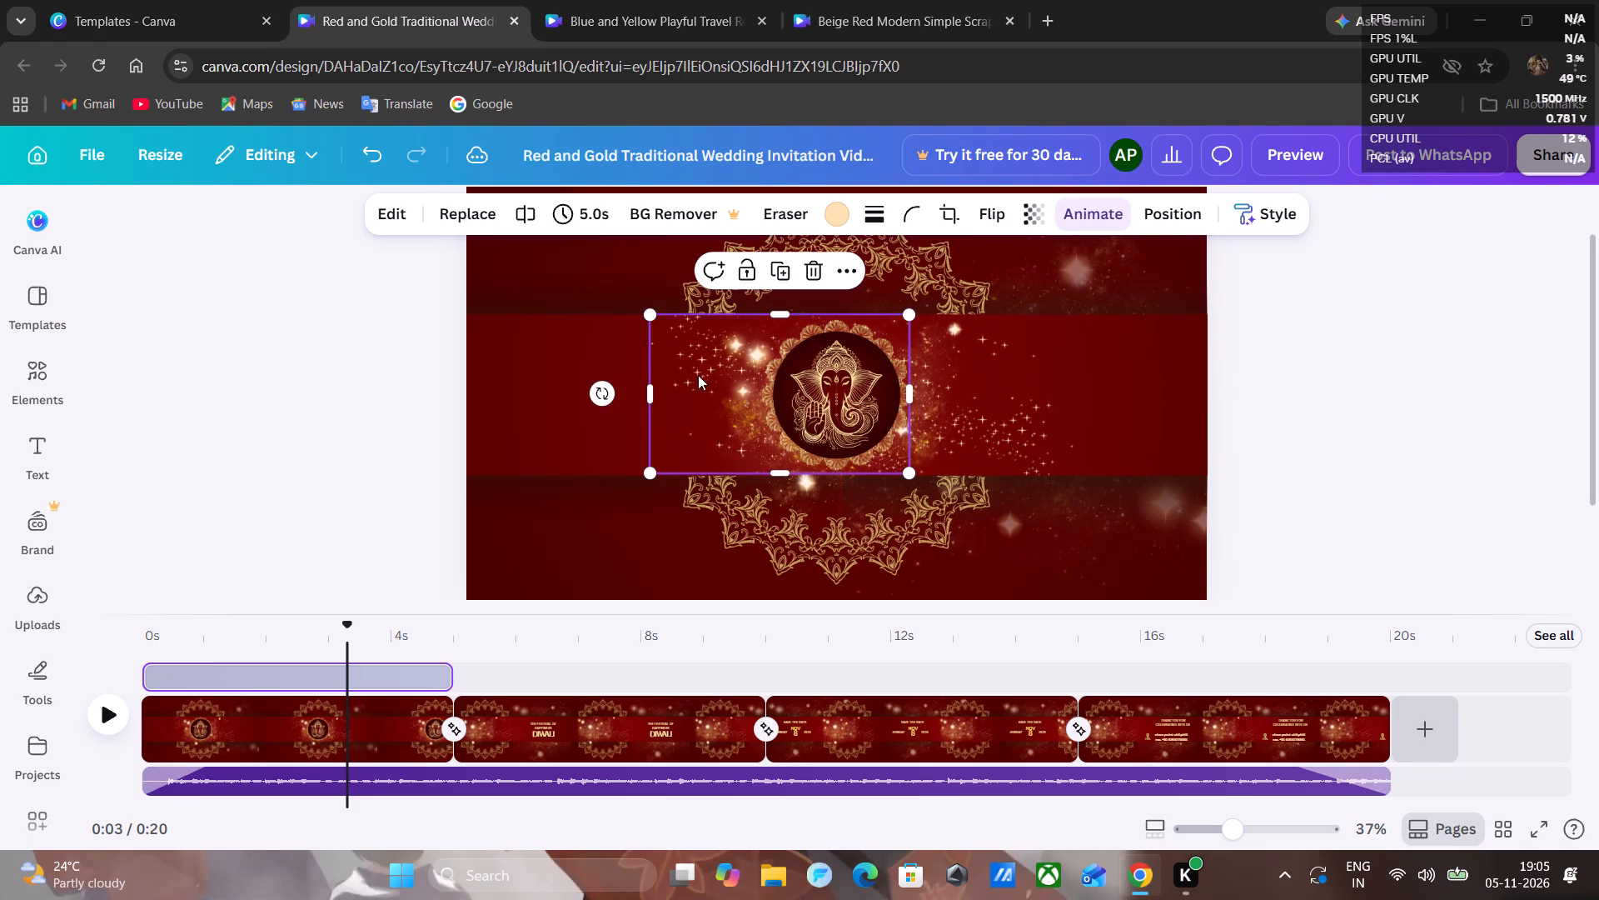
pyautogui.click(729, 373)
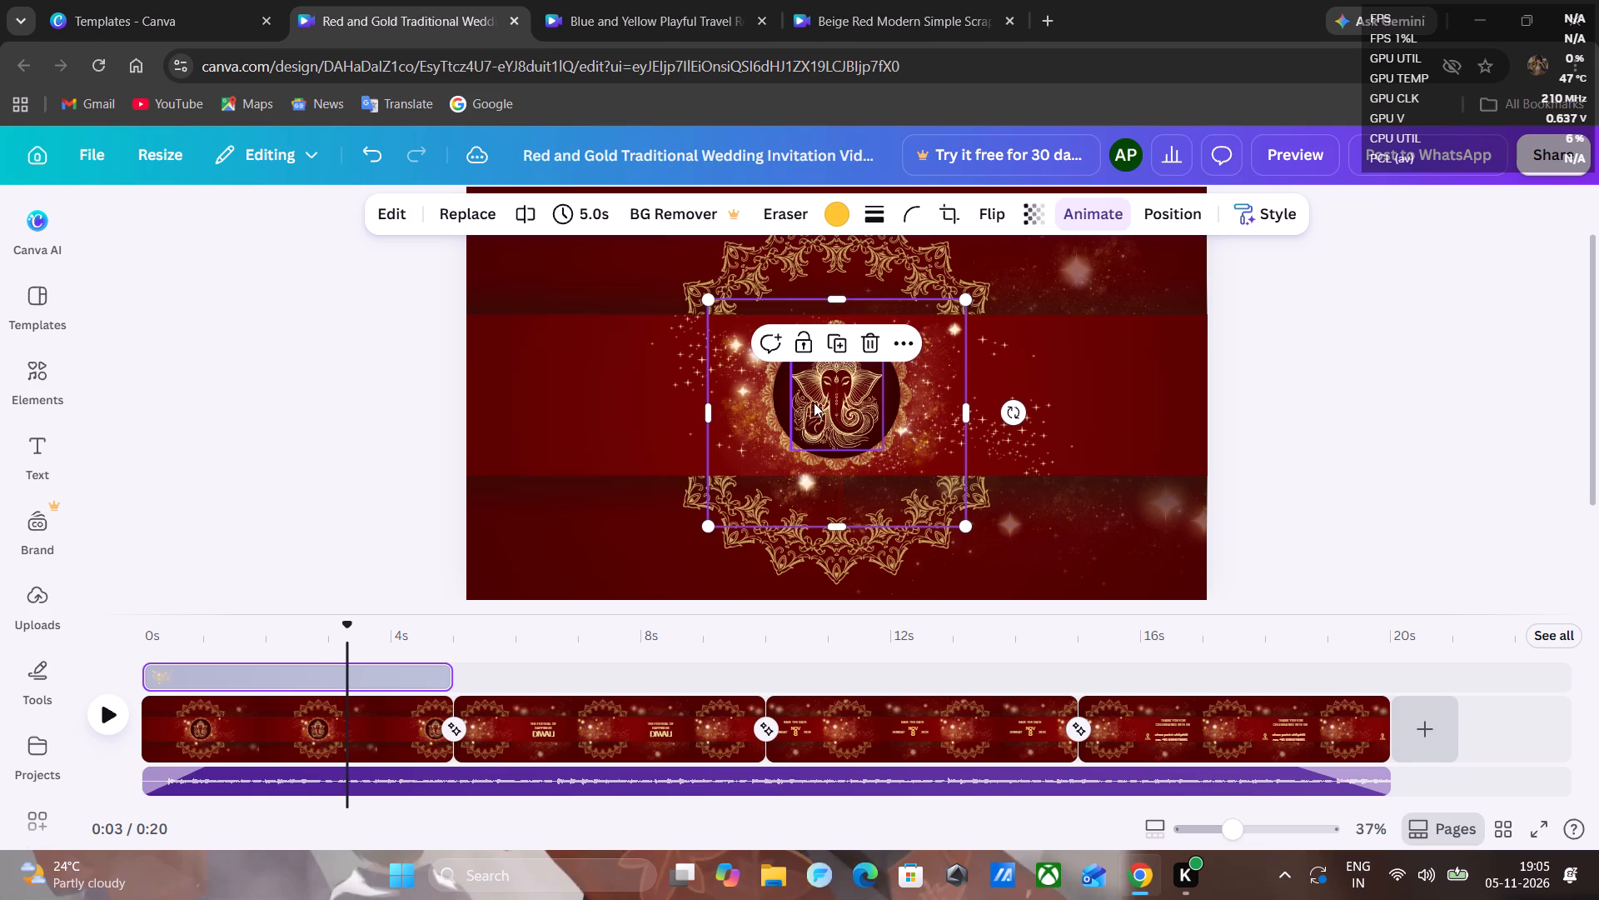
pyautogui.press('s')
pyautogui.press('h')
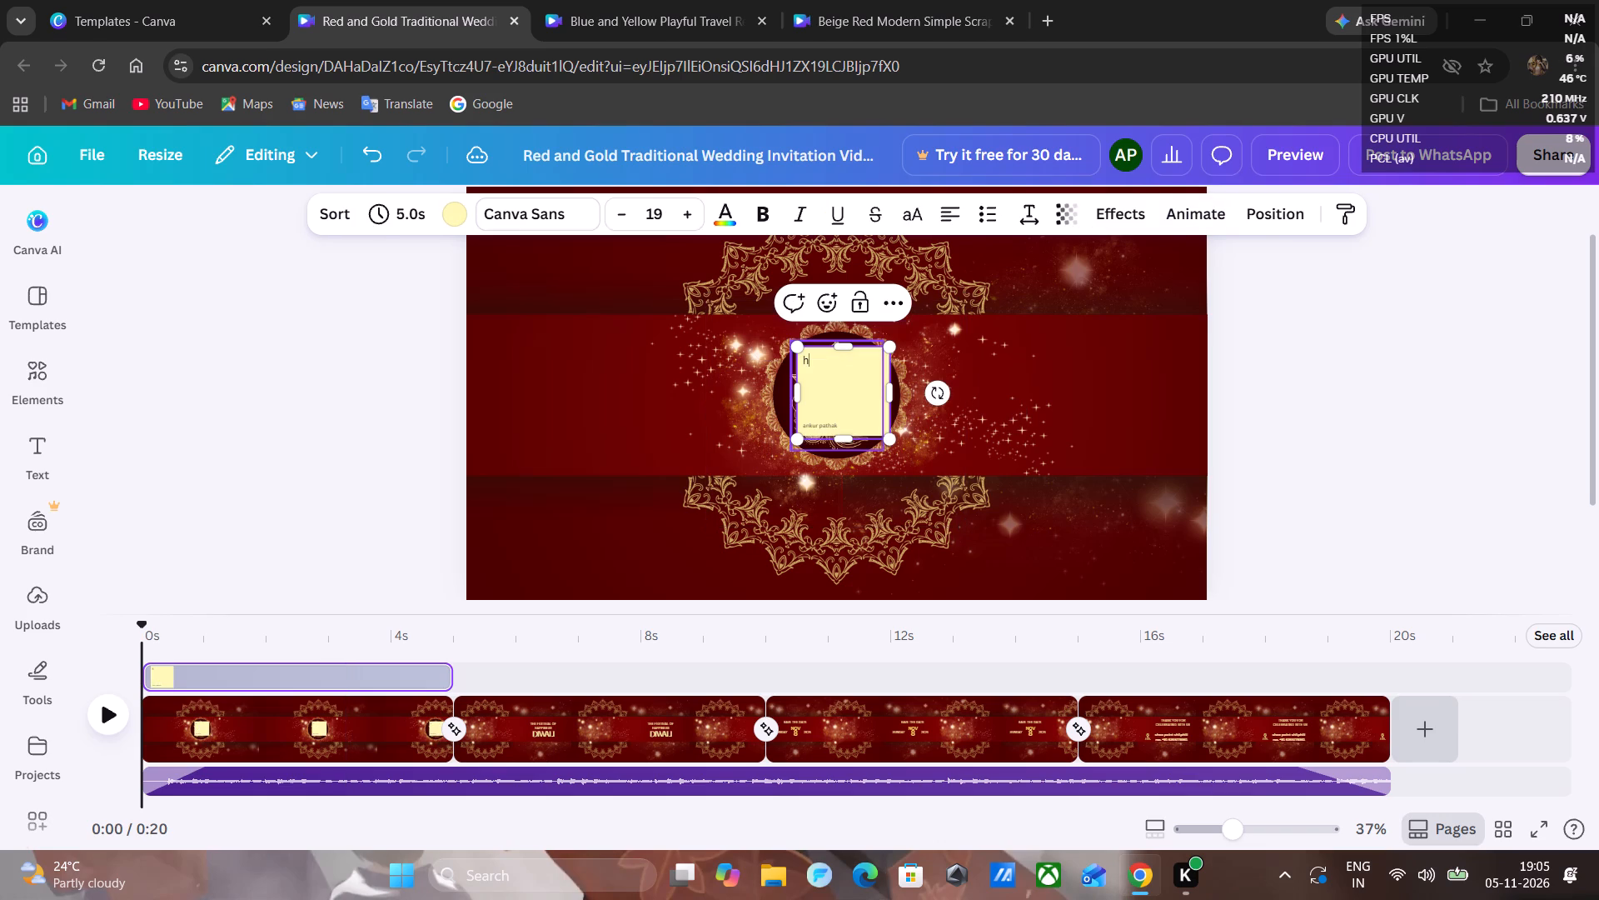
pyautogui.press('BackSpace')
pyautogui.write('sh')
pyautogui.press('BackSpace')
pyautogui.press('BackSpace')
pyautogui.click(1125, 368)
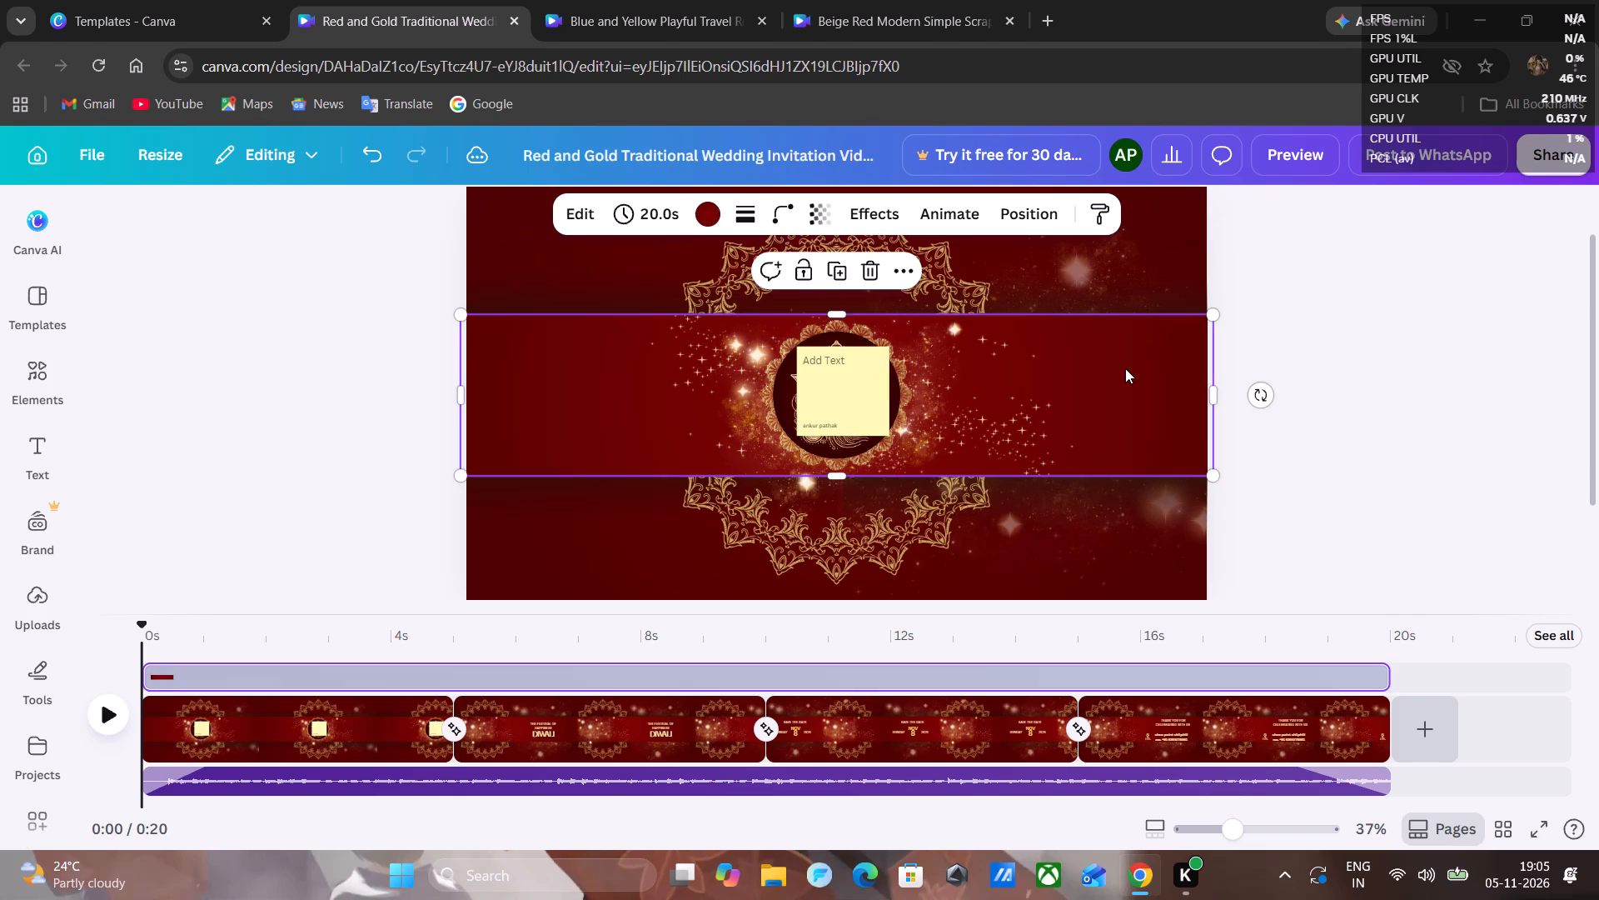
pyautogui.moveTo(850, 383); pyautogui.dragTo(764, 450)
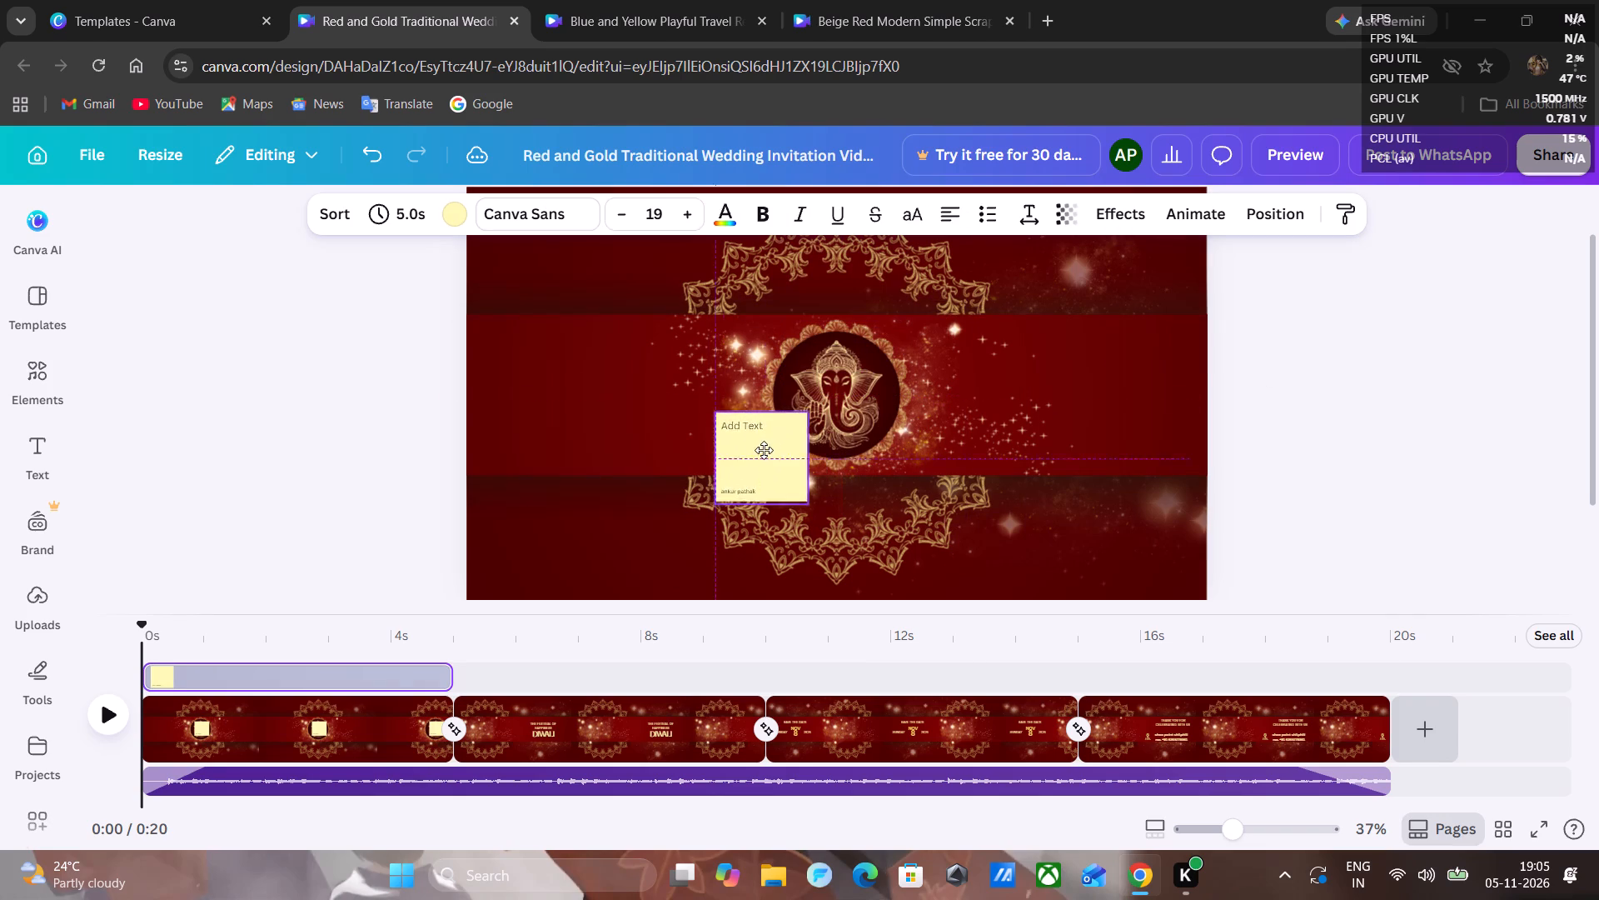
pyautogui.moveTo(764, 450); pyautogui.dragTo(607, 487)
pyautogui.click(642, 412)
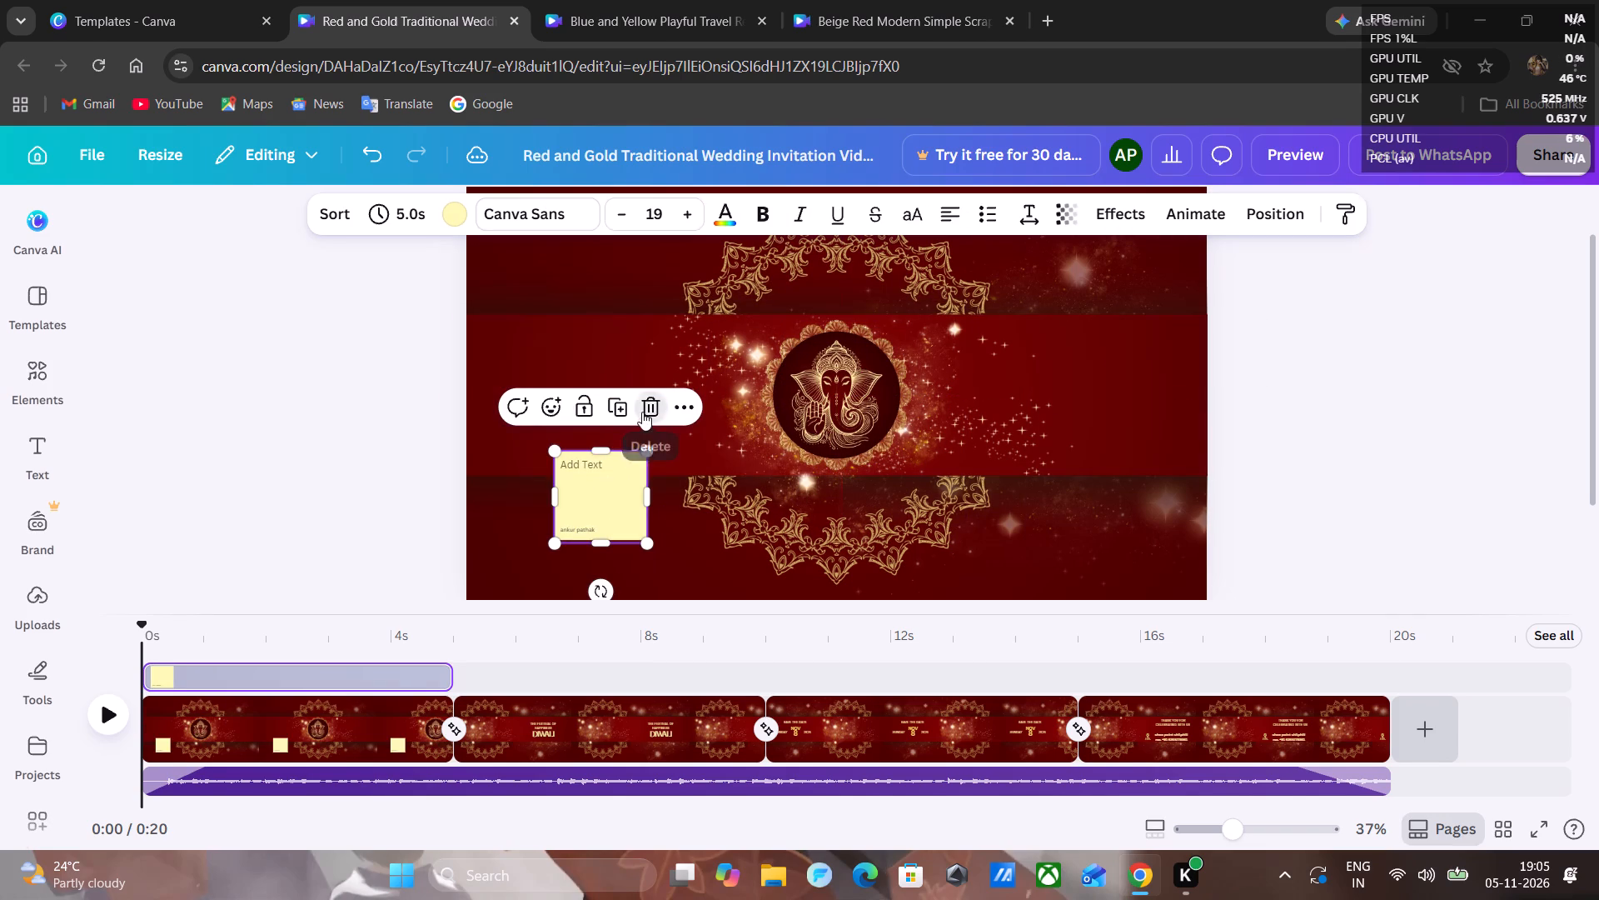
# Play the video from the start and pause in the "THE FESTIVAL OF HAPPINESS DIWALI" scene to check both scenes.
pyautogui.click(105, 722)
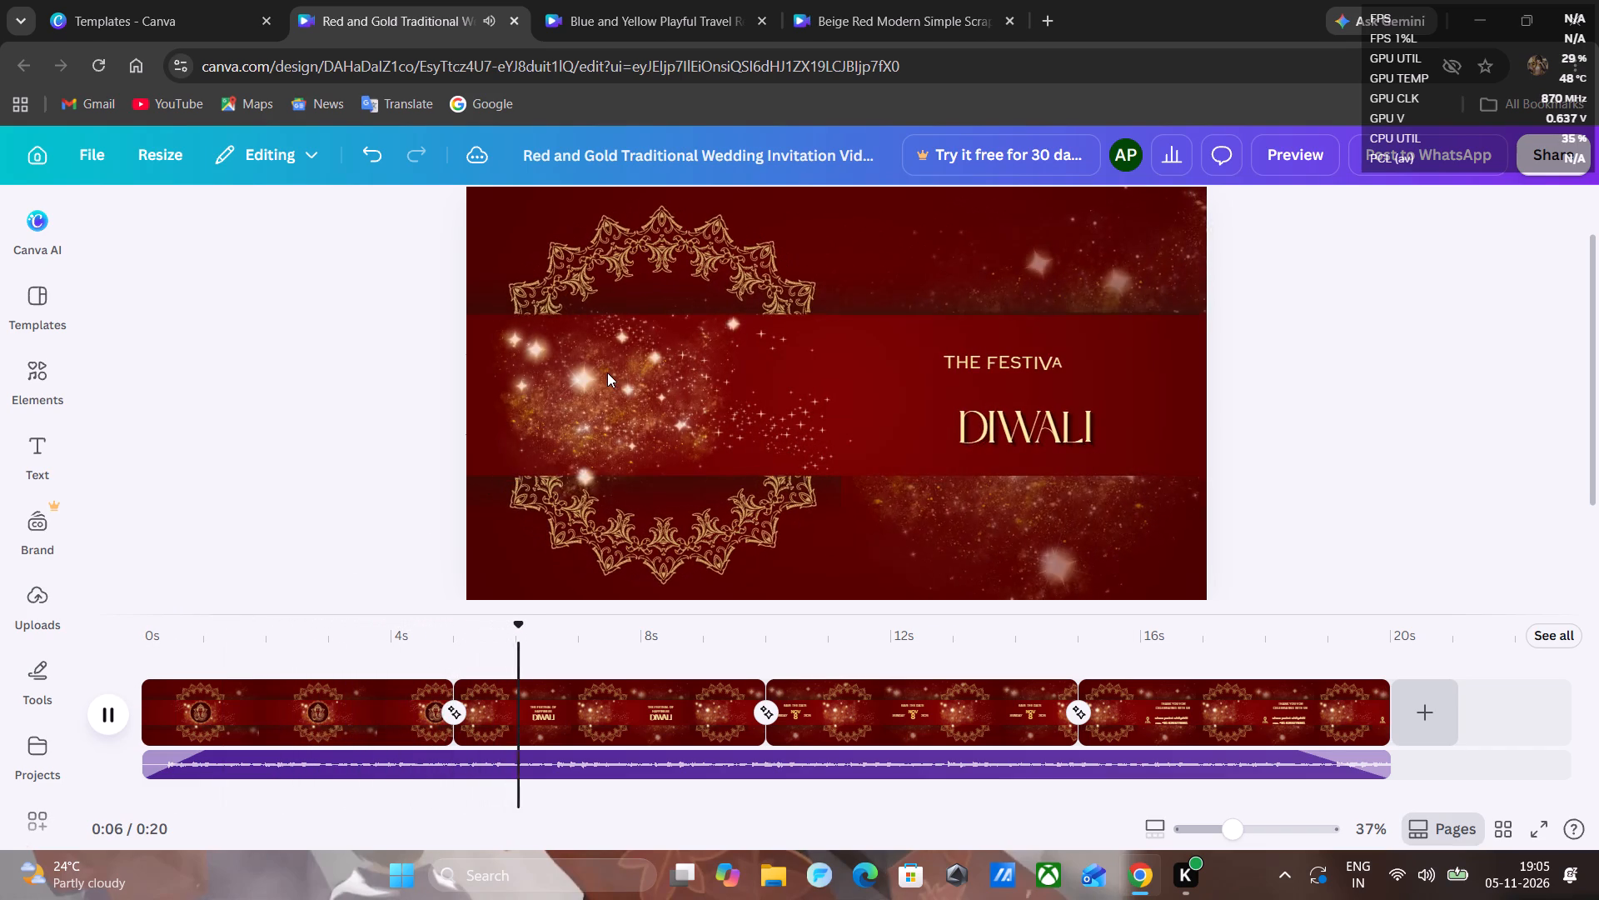
pyautogui.click(605, 373)
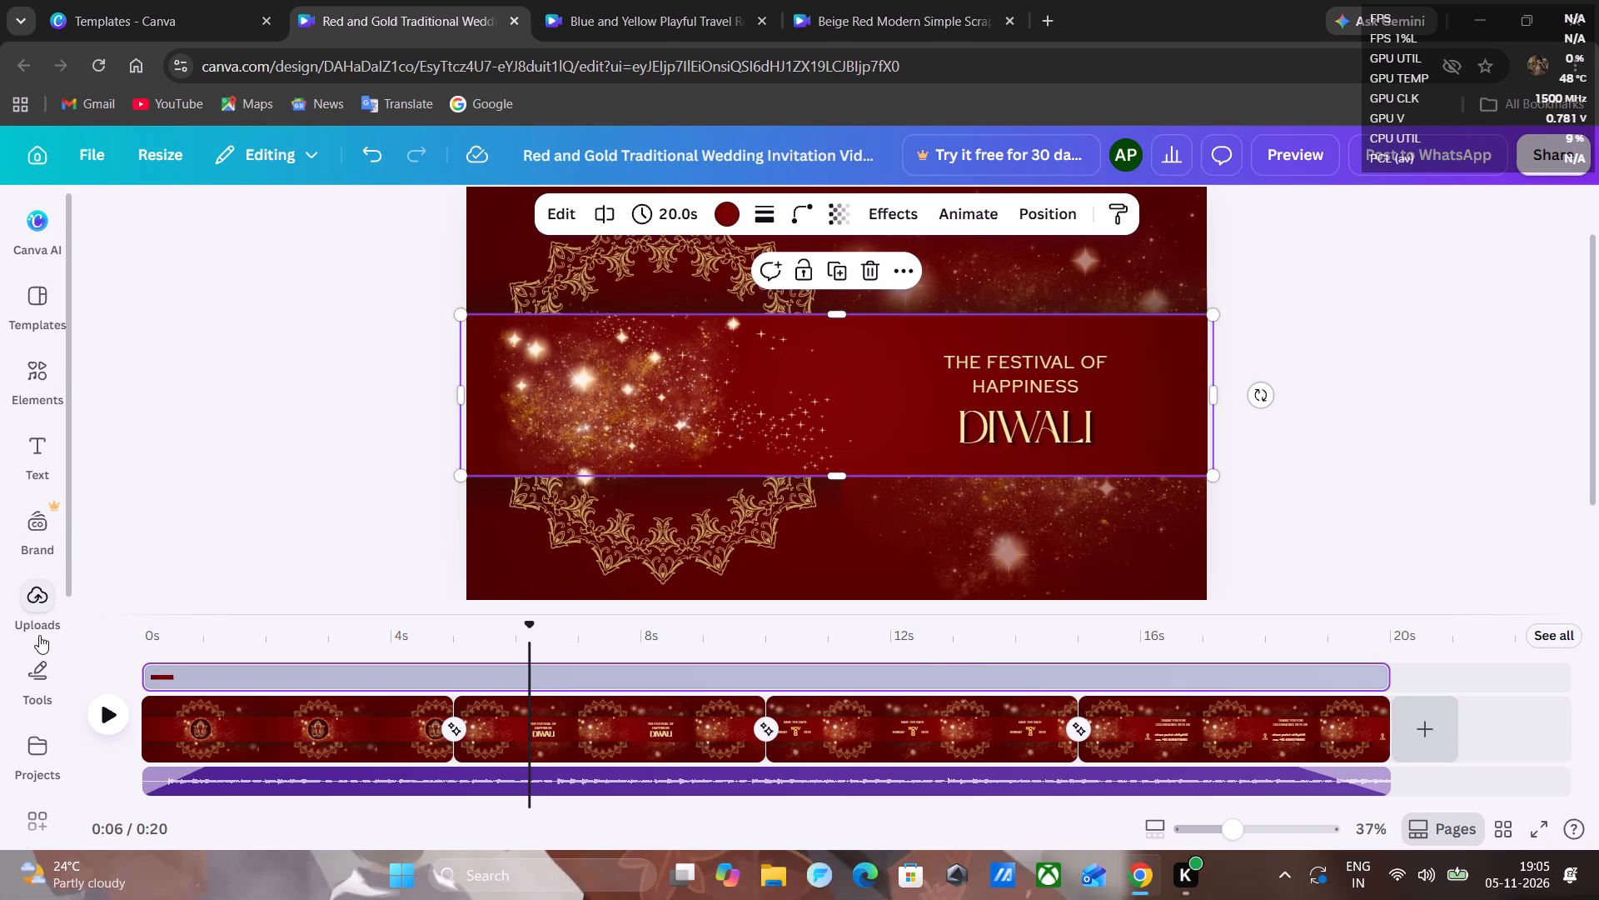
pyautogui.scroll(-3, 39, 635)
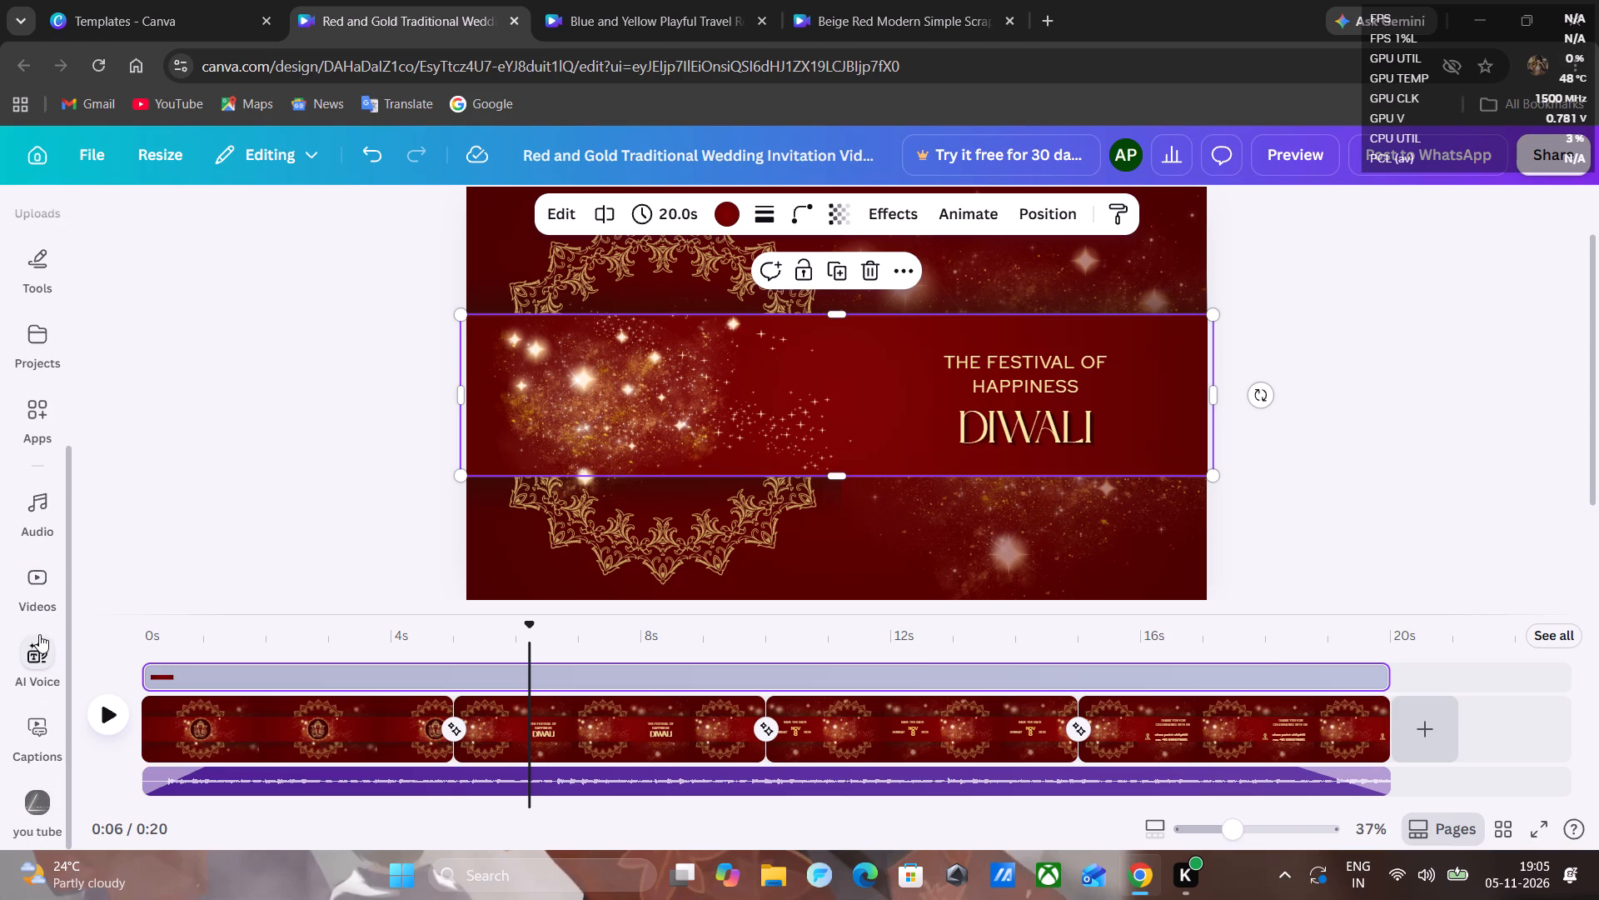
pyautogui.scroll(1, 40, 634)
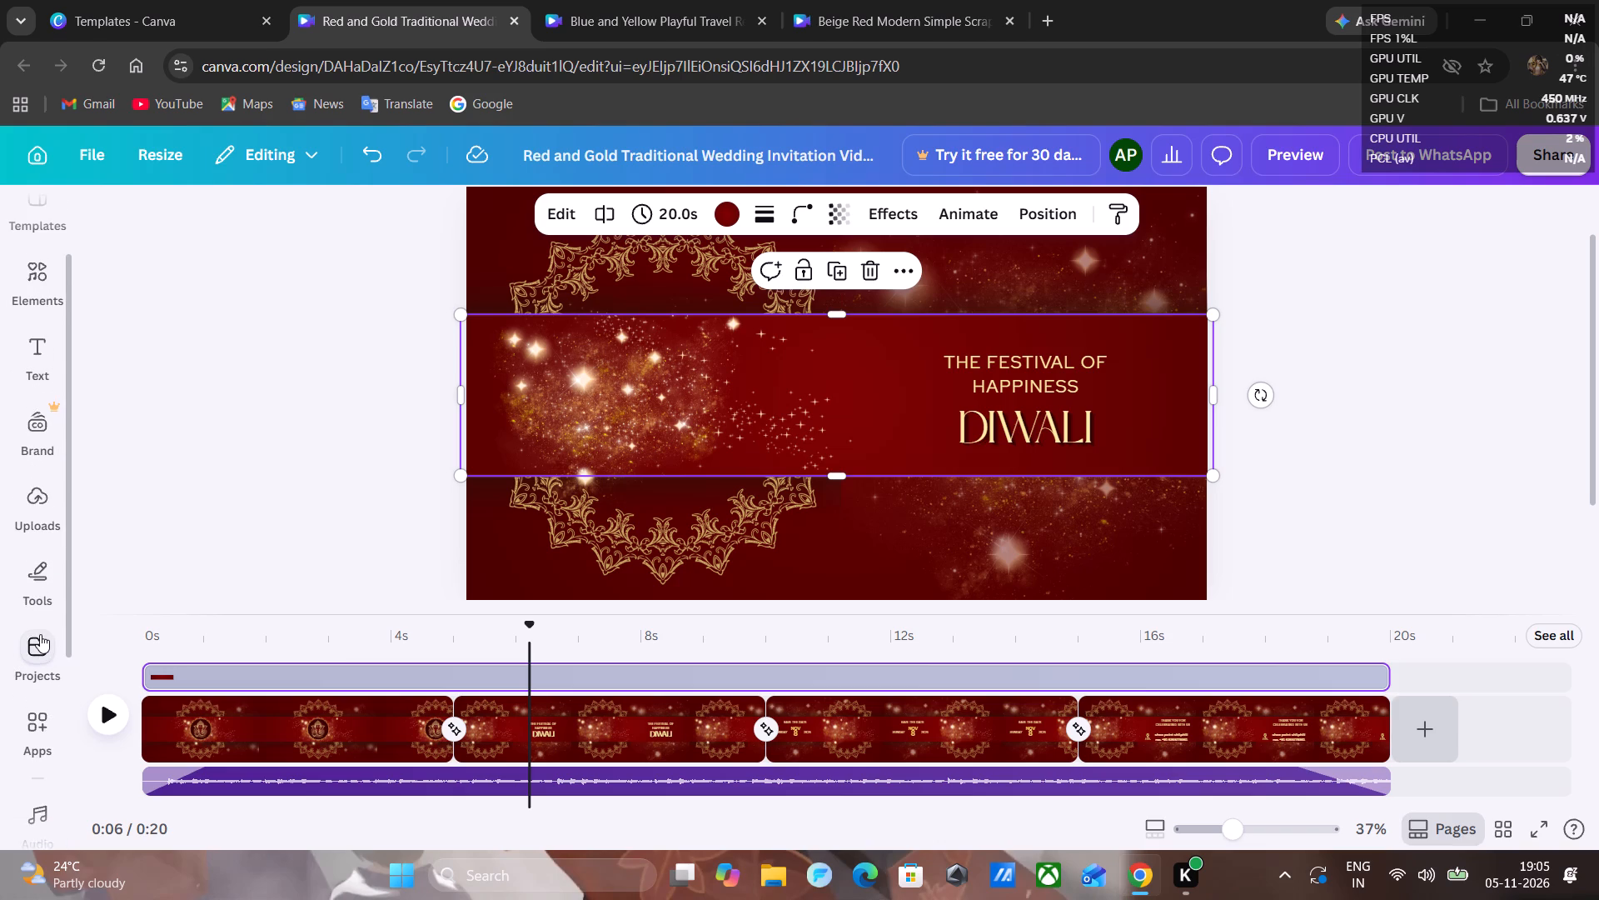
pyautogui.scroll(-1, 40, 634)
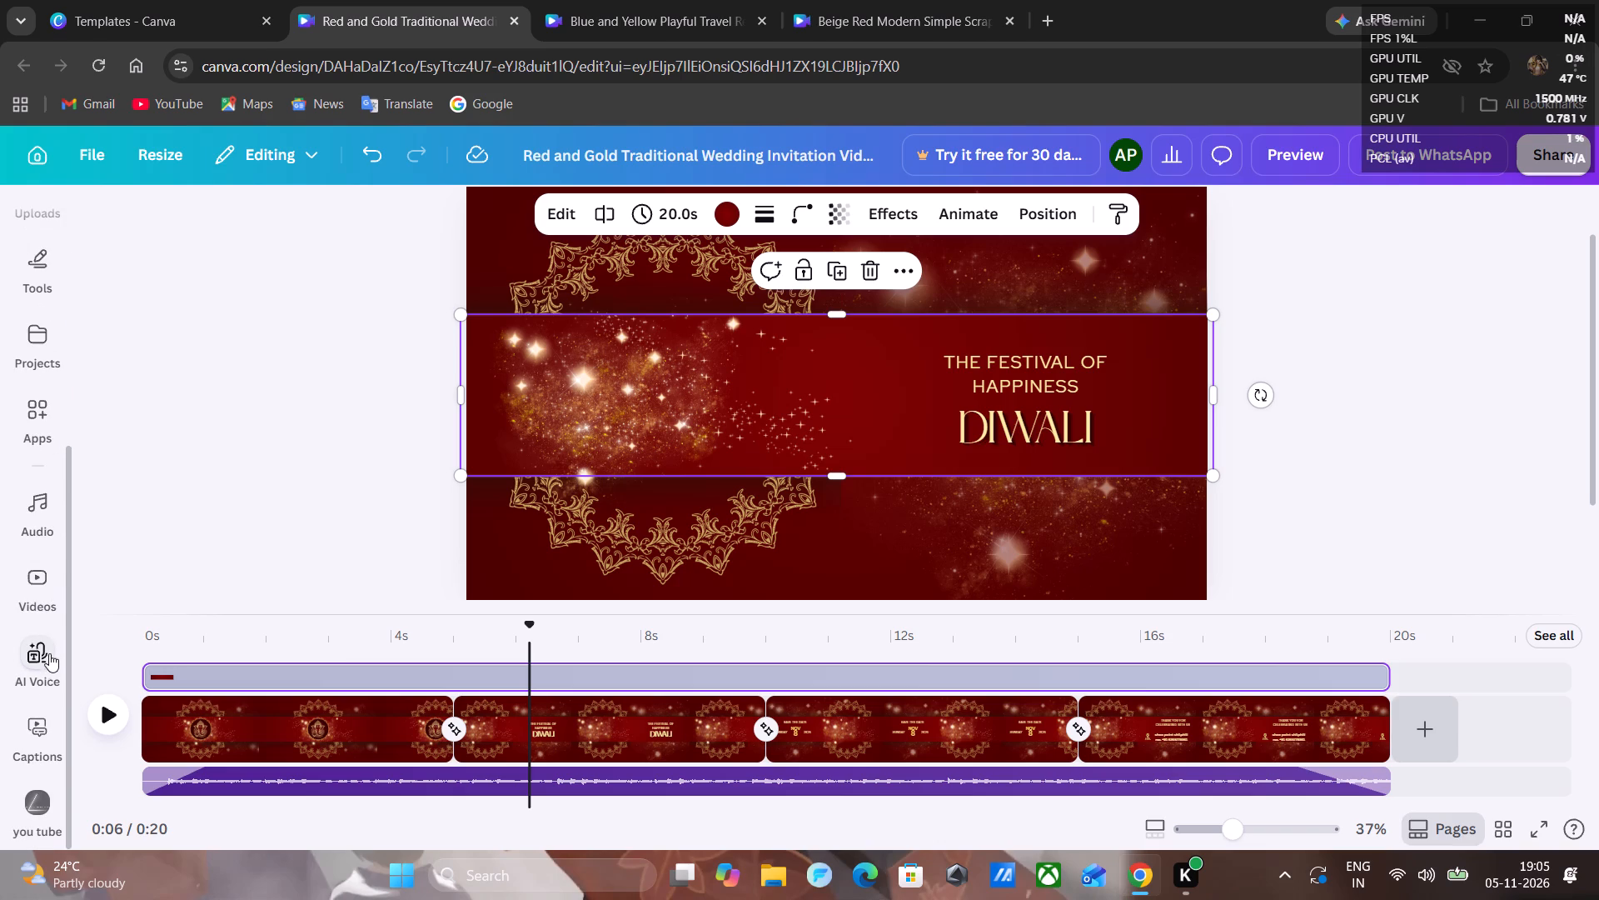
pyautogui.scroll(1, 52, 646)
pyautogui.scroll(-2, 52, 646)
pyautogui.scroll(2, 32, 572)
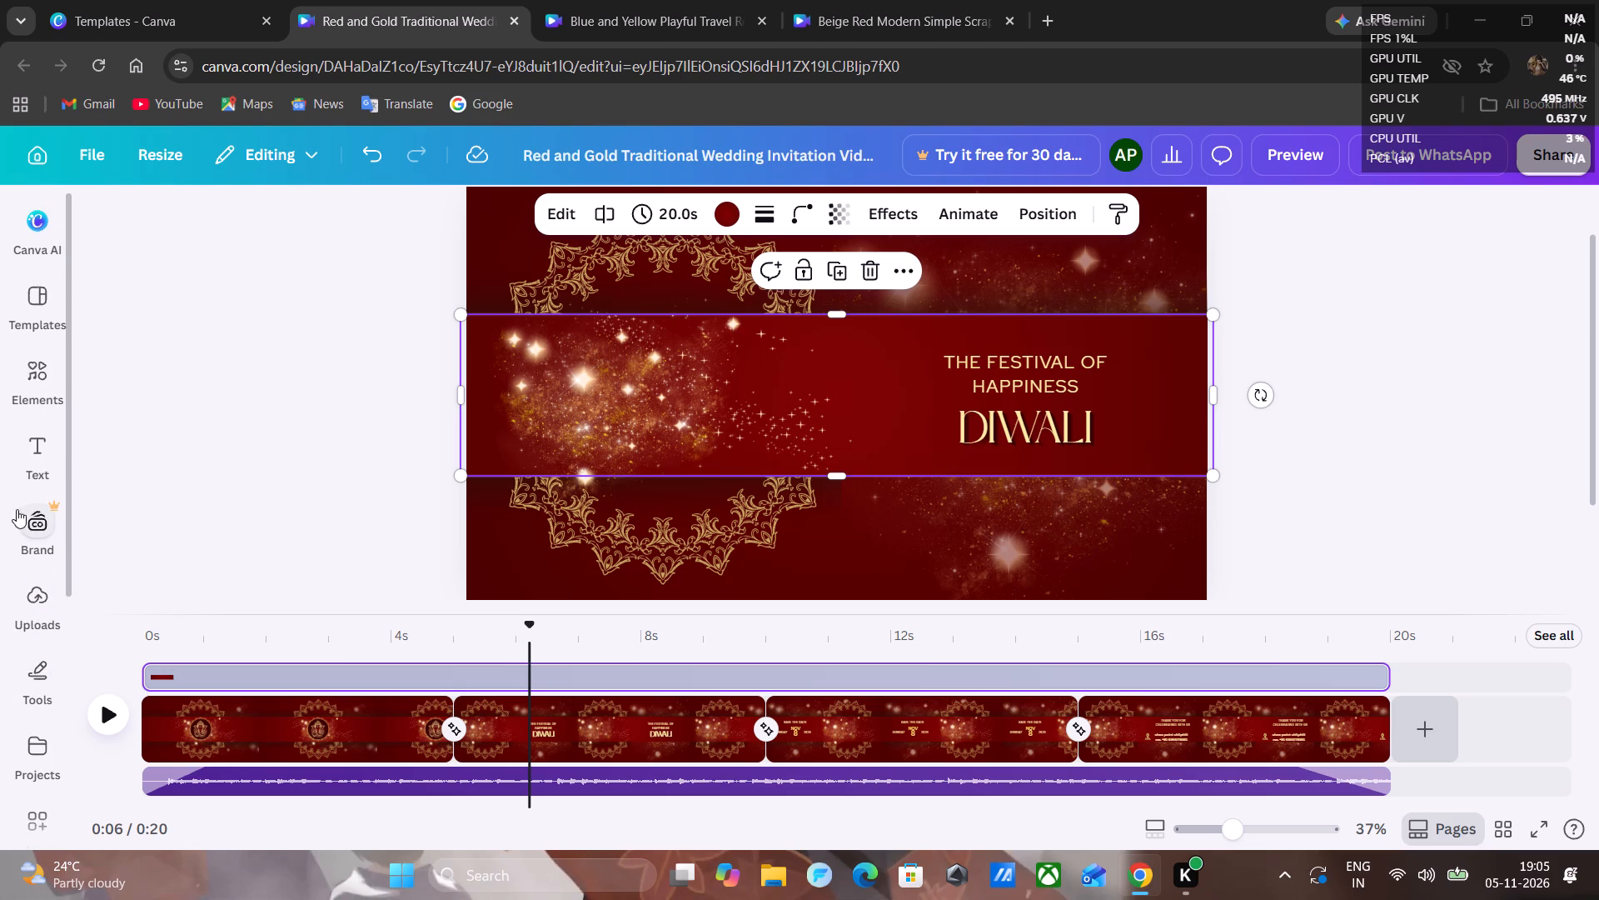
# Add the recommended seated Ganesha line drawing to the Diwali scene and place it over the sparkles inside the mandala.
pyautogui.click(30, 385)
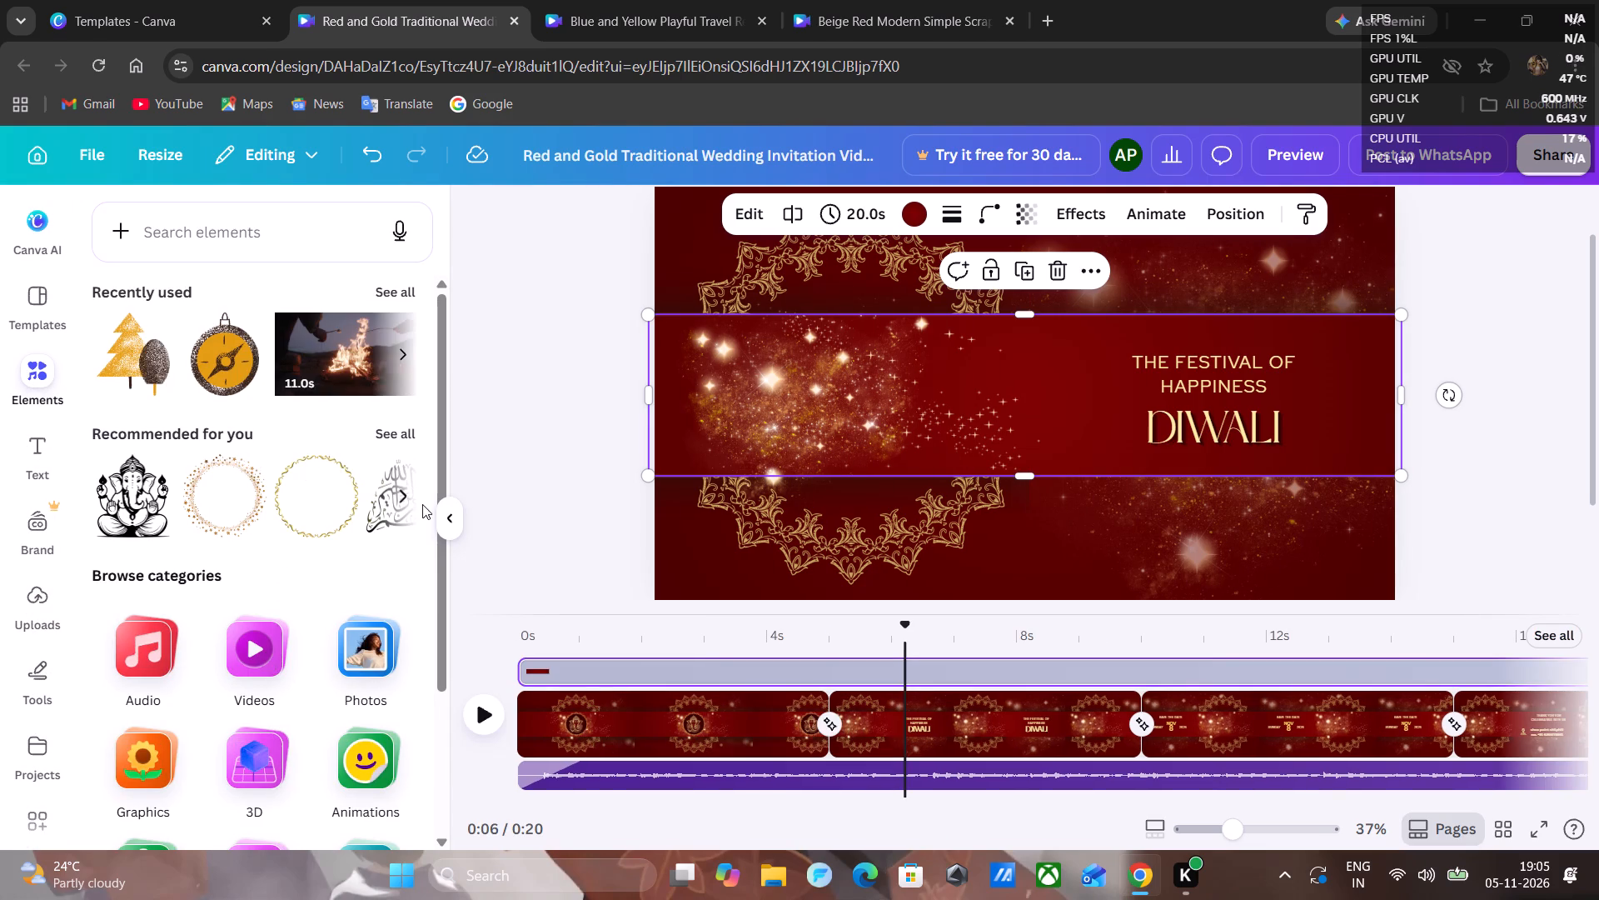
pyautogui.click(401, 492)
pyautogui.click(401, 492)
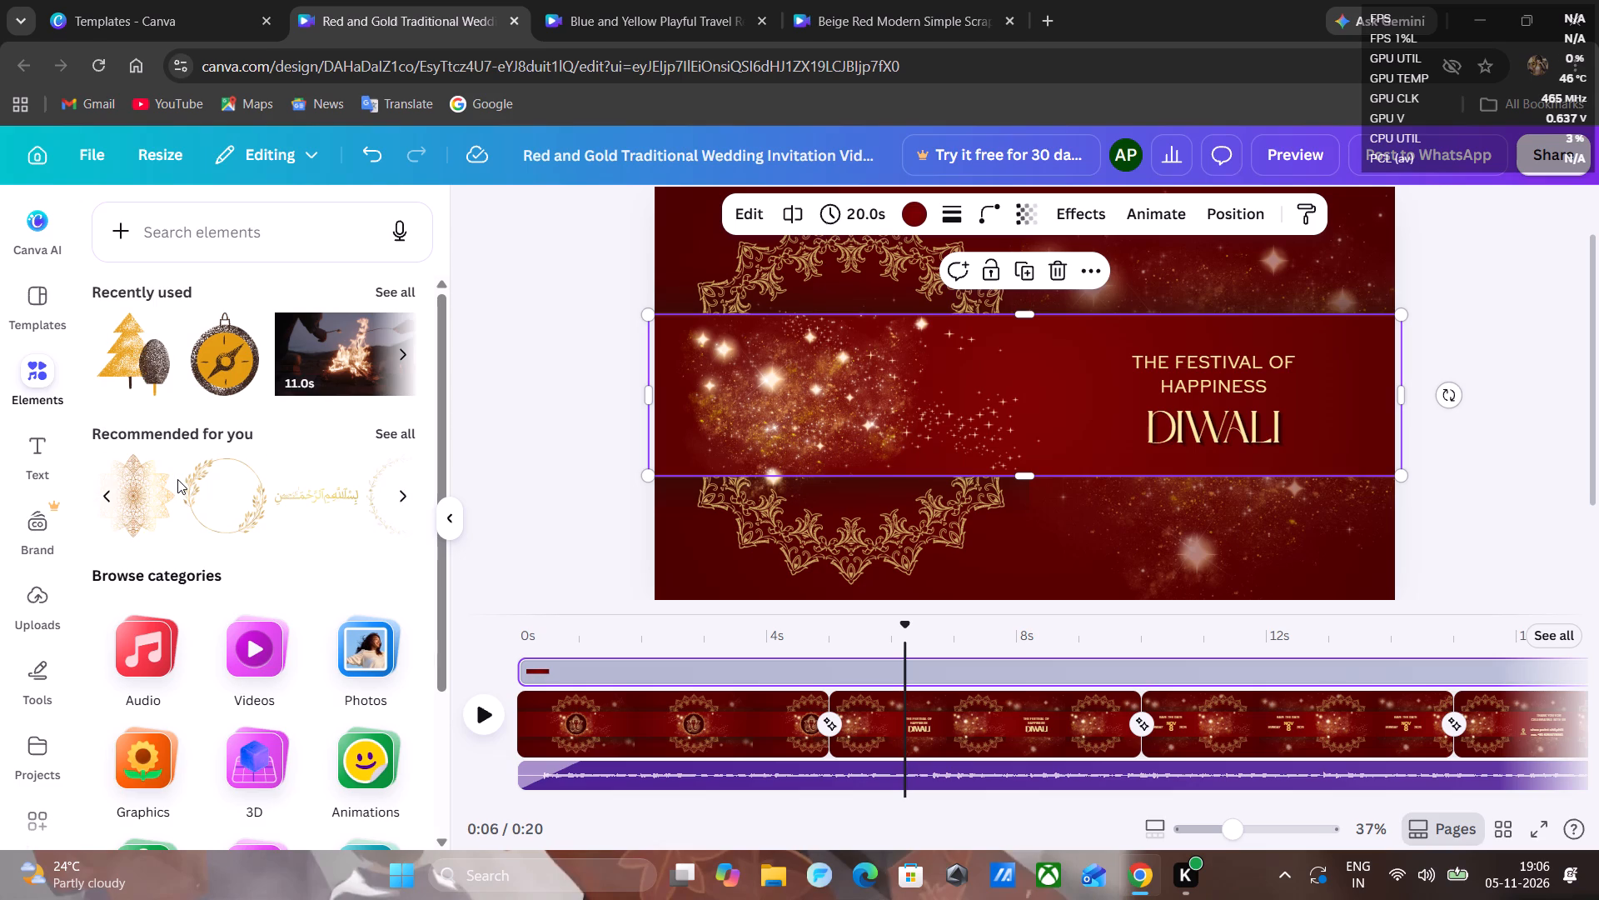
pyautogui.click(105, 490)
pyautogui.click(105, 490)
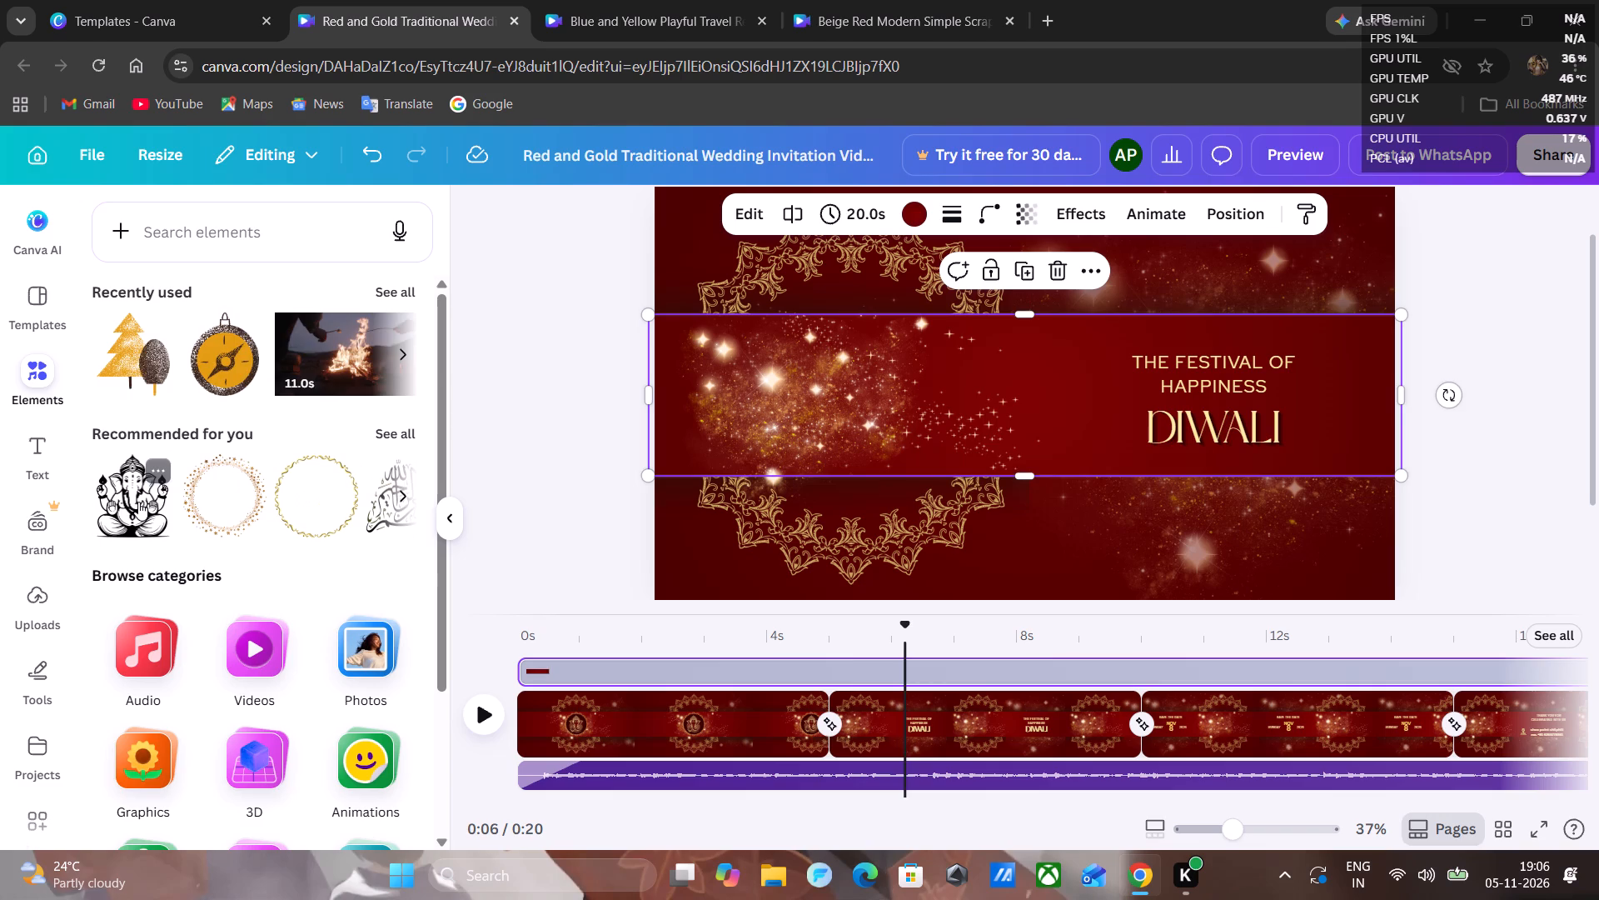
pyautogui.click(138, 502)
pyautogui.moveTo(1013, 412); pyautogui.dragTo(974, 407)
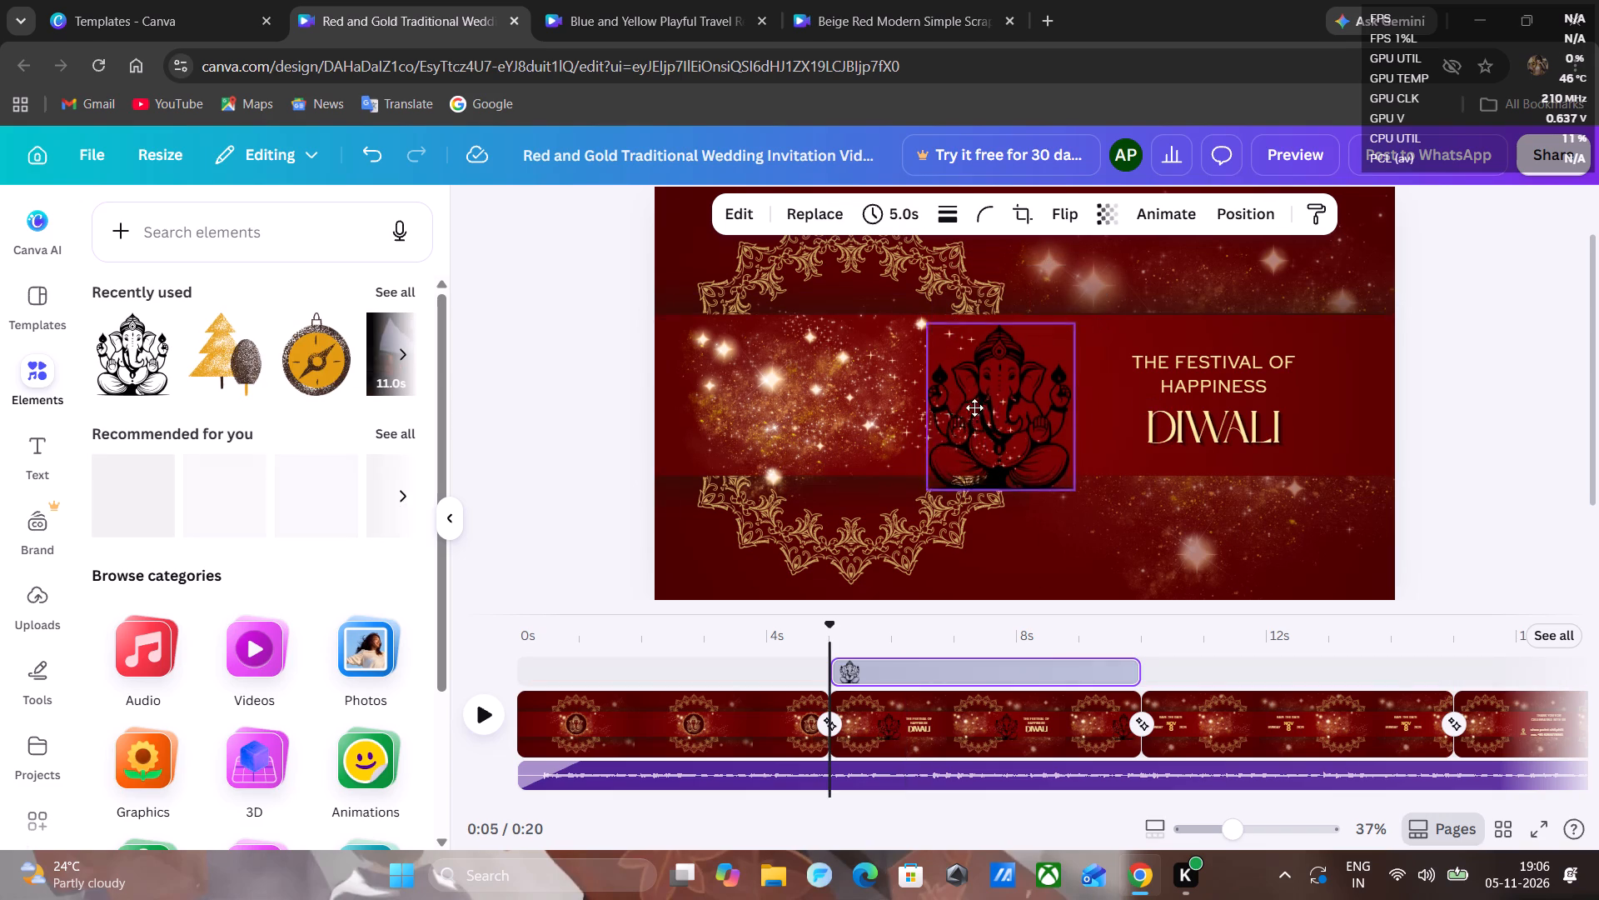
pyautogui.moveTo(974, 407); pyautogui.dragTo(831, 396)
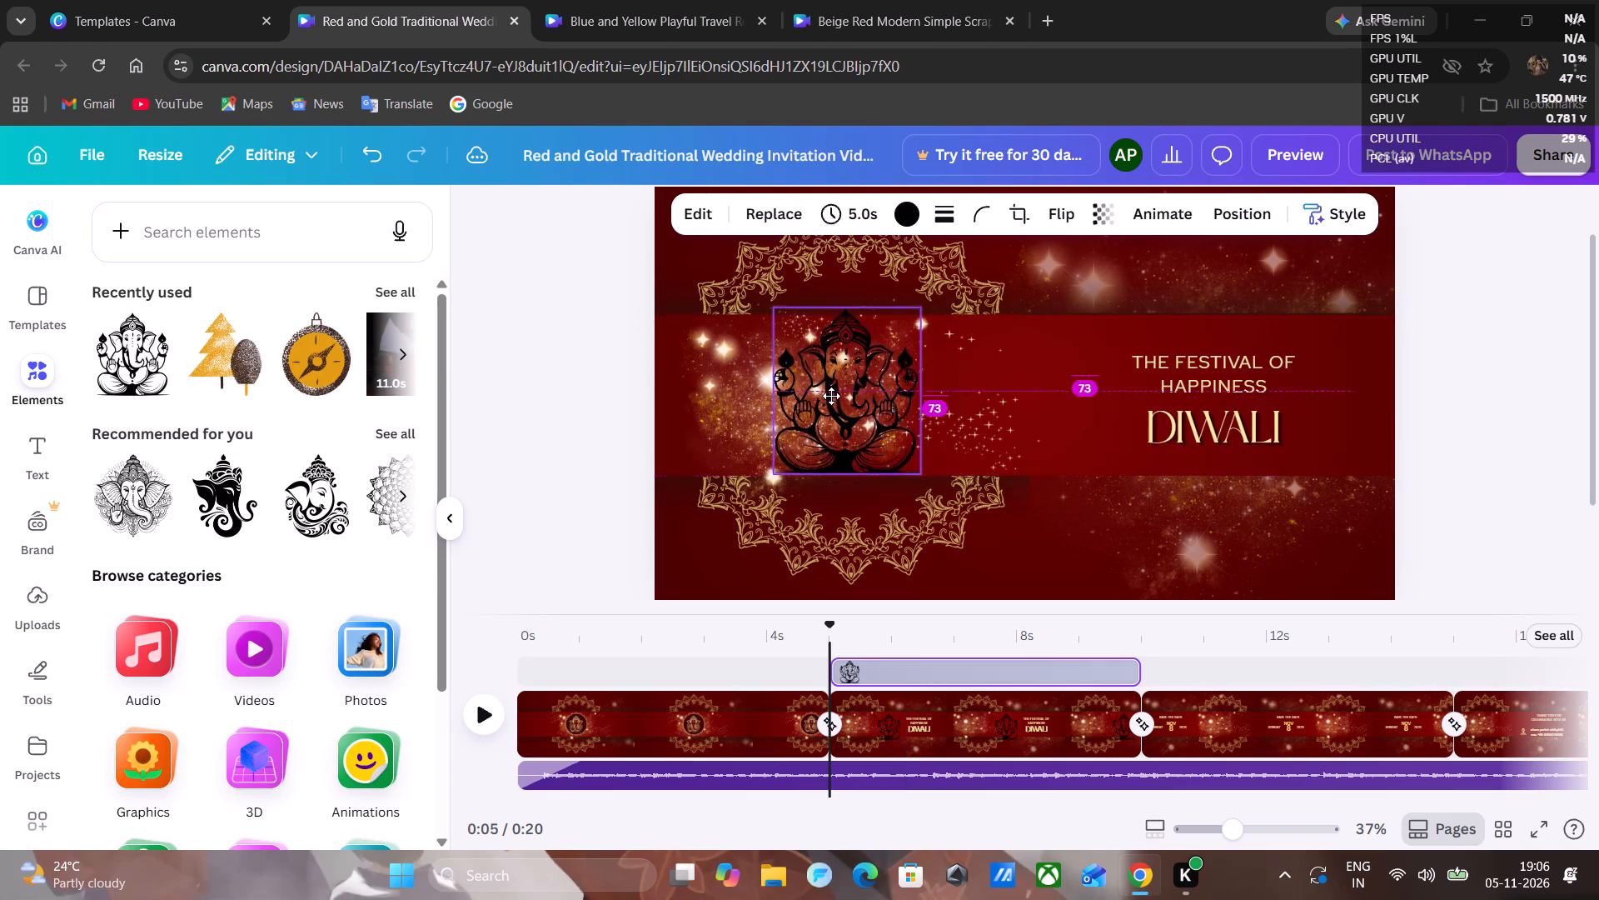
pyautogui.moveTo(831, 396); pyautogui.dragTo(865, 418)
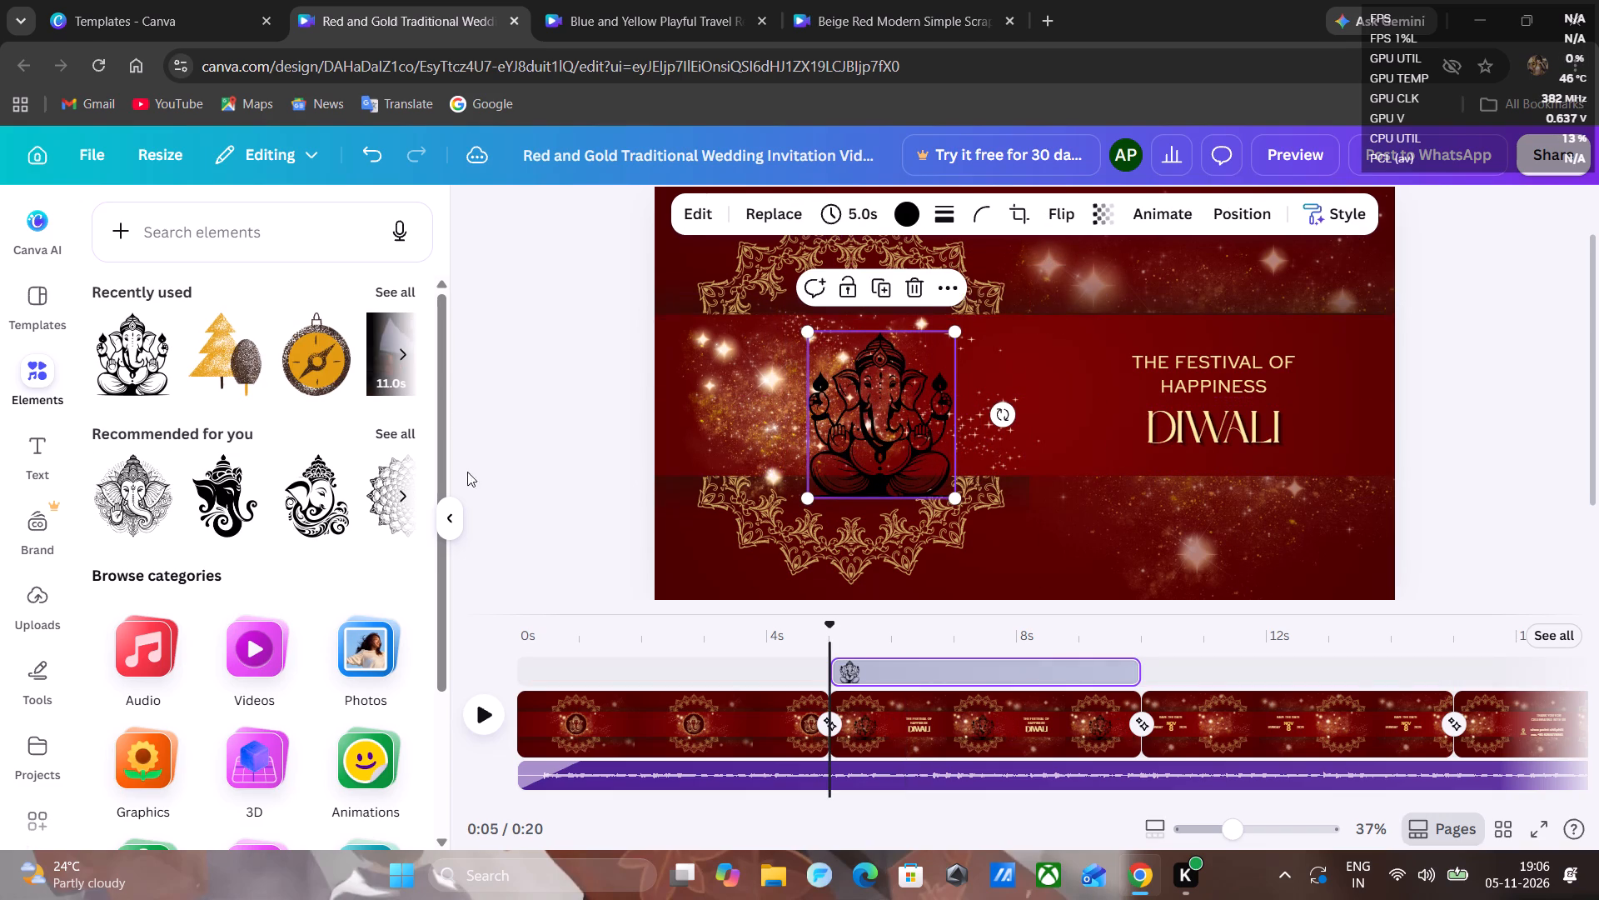
# Browse the recommended elements for an alternative and add the solid black Ganesha head graphic to the Diwali scene.
pyautogui.click(400, 494)
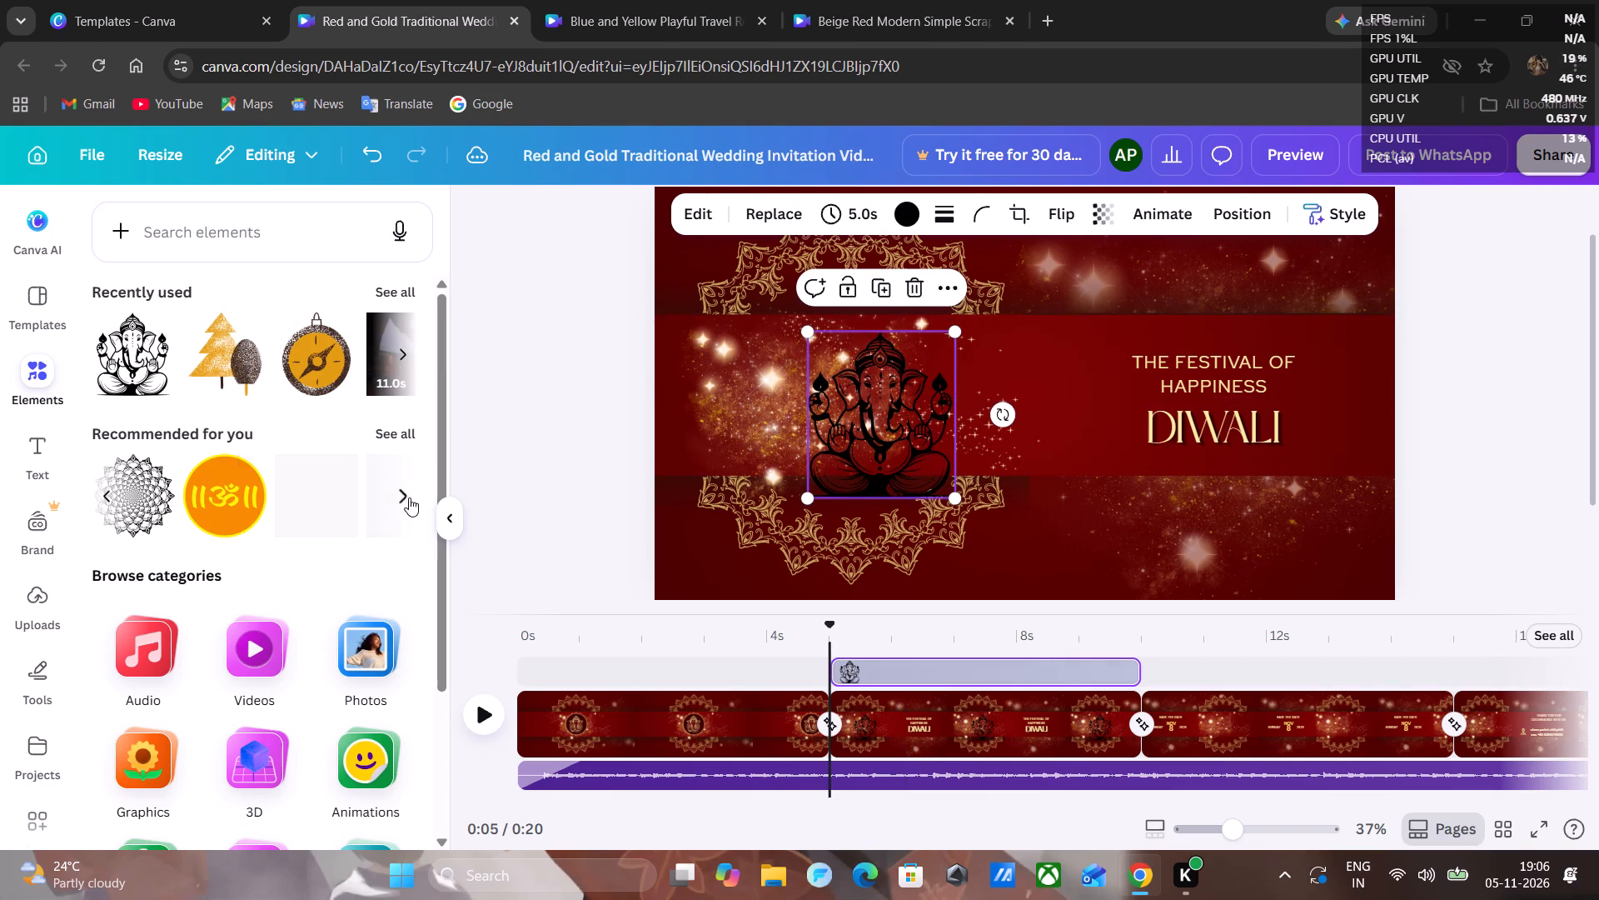
pyautogui.click(401, 496)
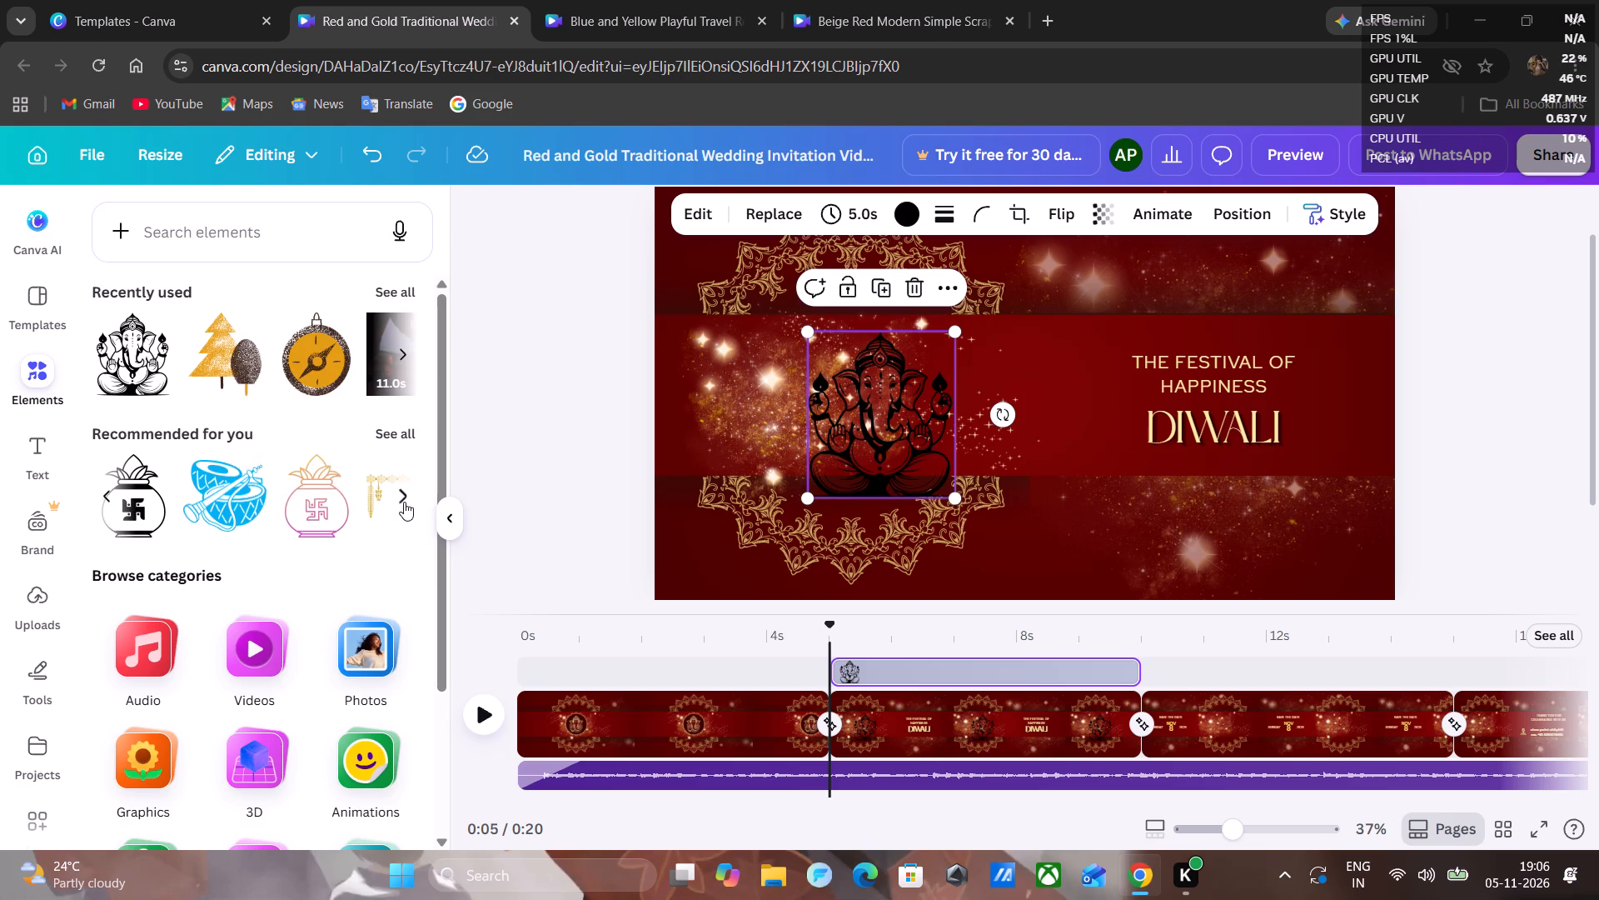
pyautogui.click(405, 502)
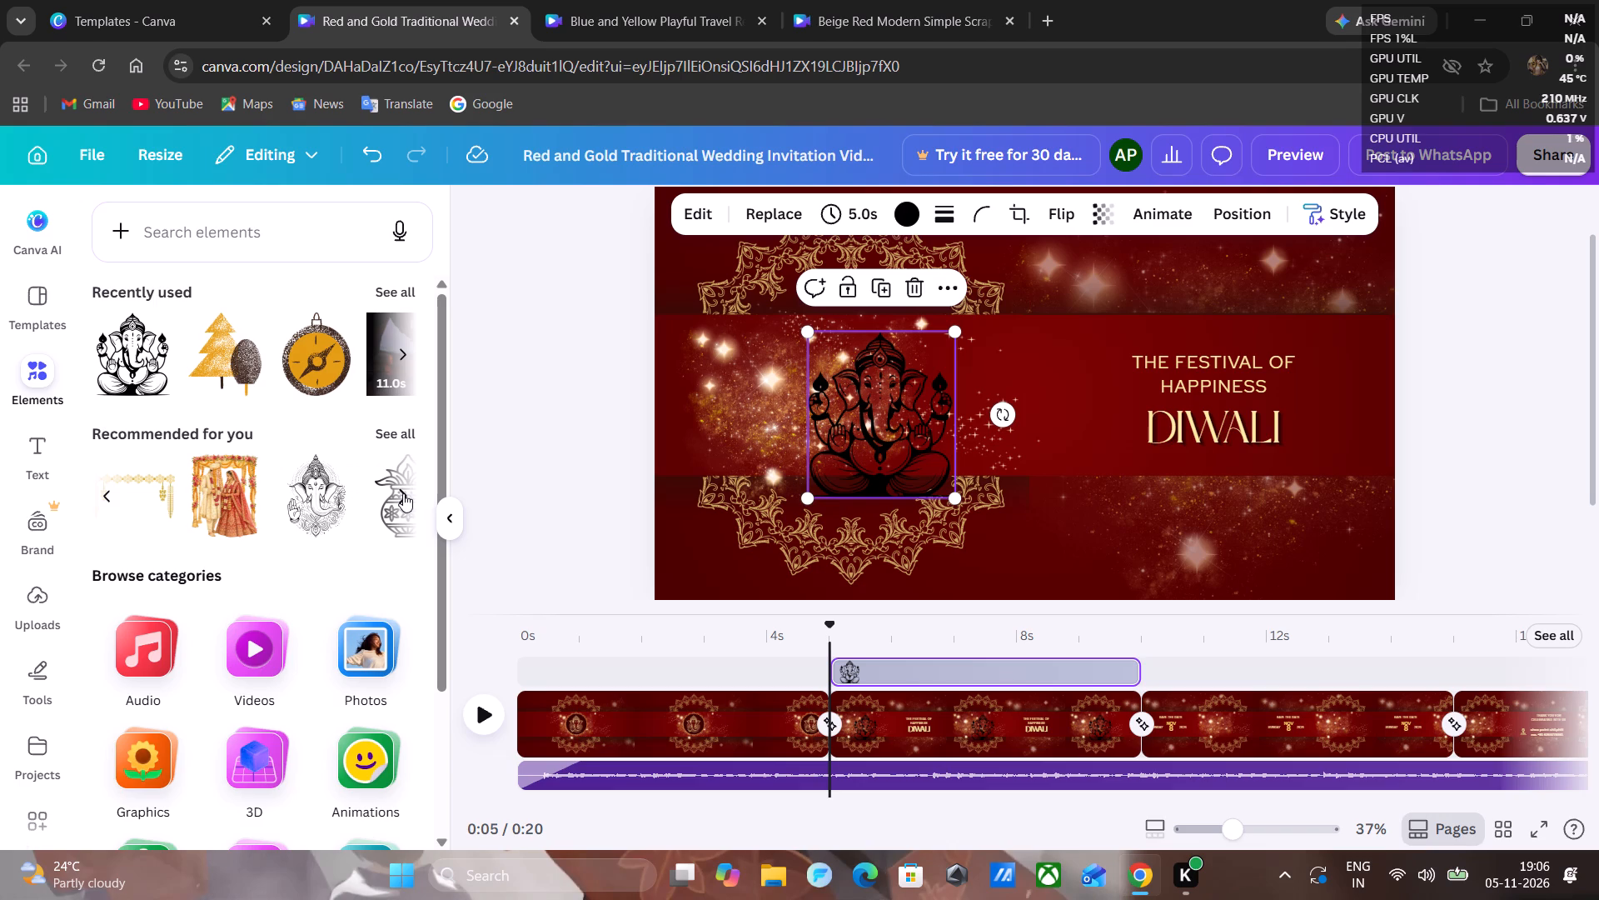
pyautogui.click(402, 492)
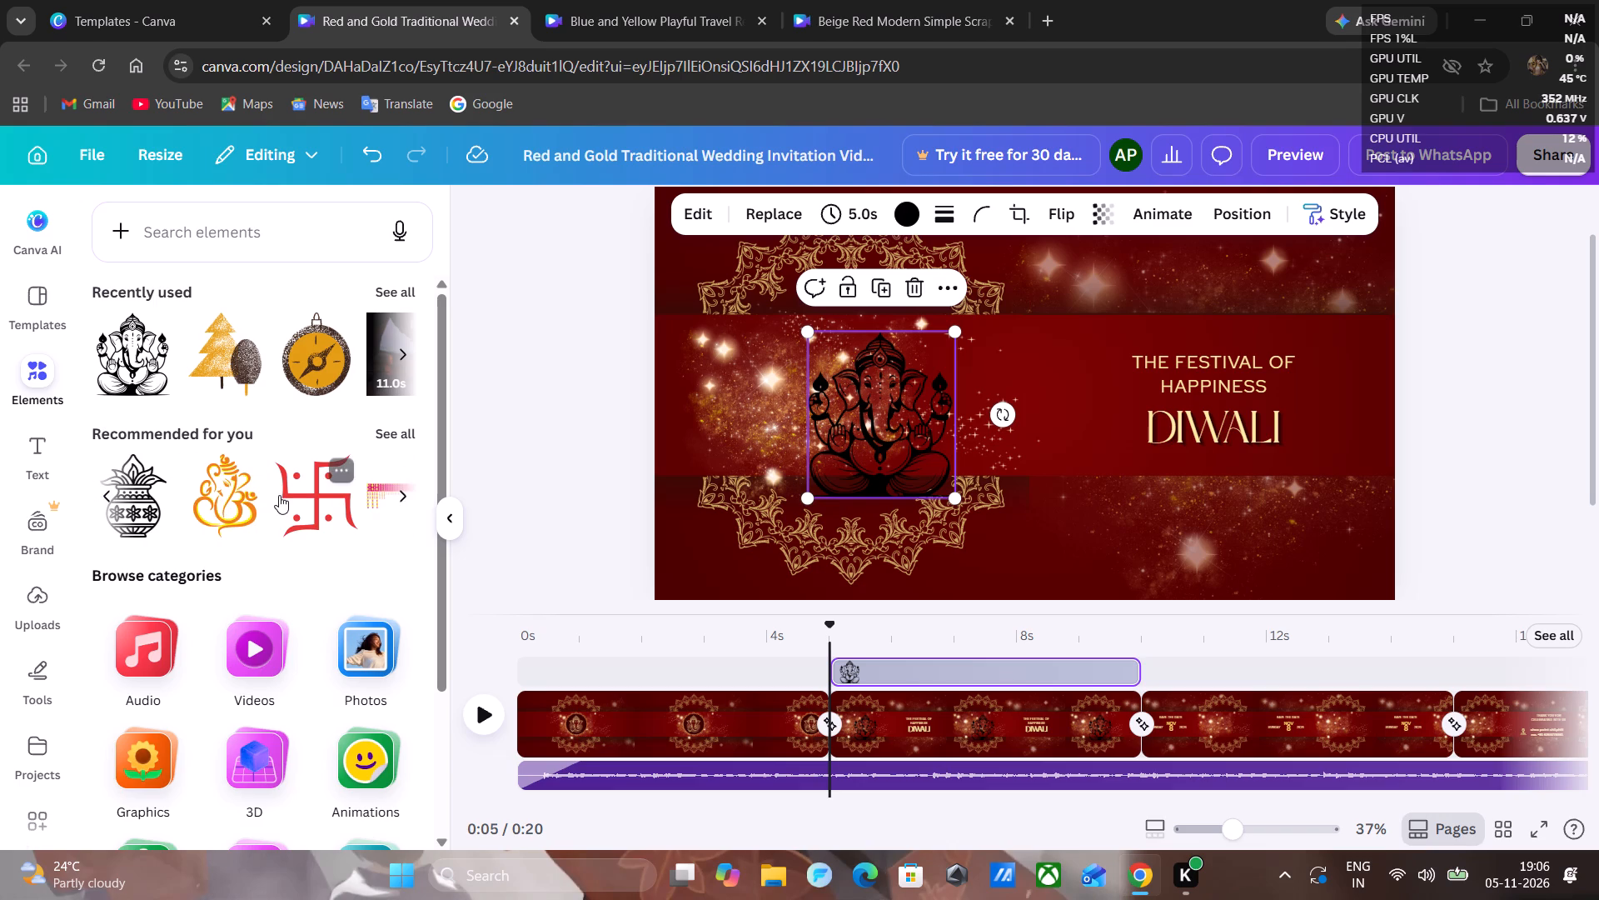
pyautogui.doubleClick(106, 497)
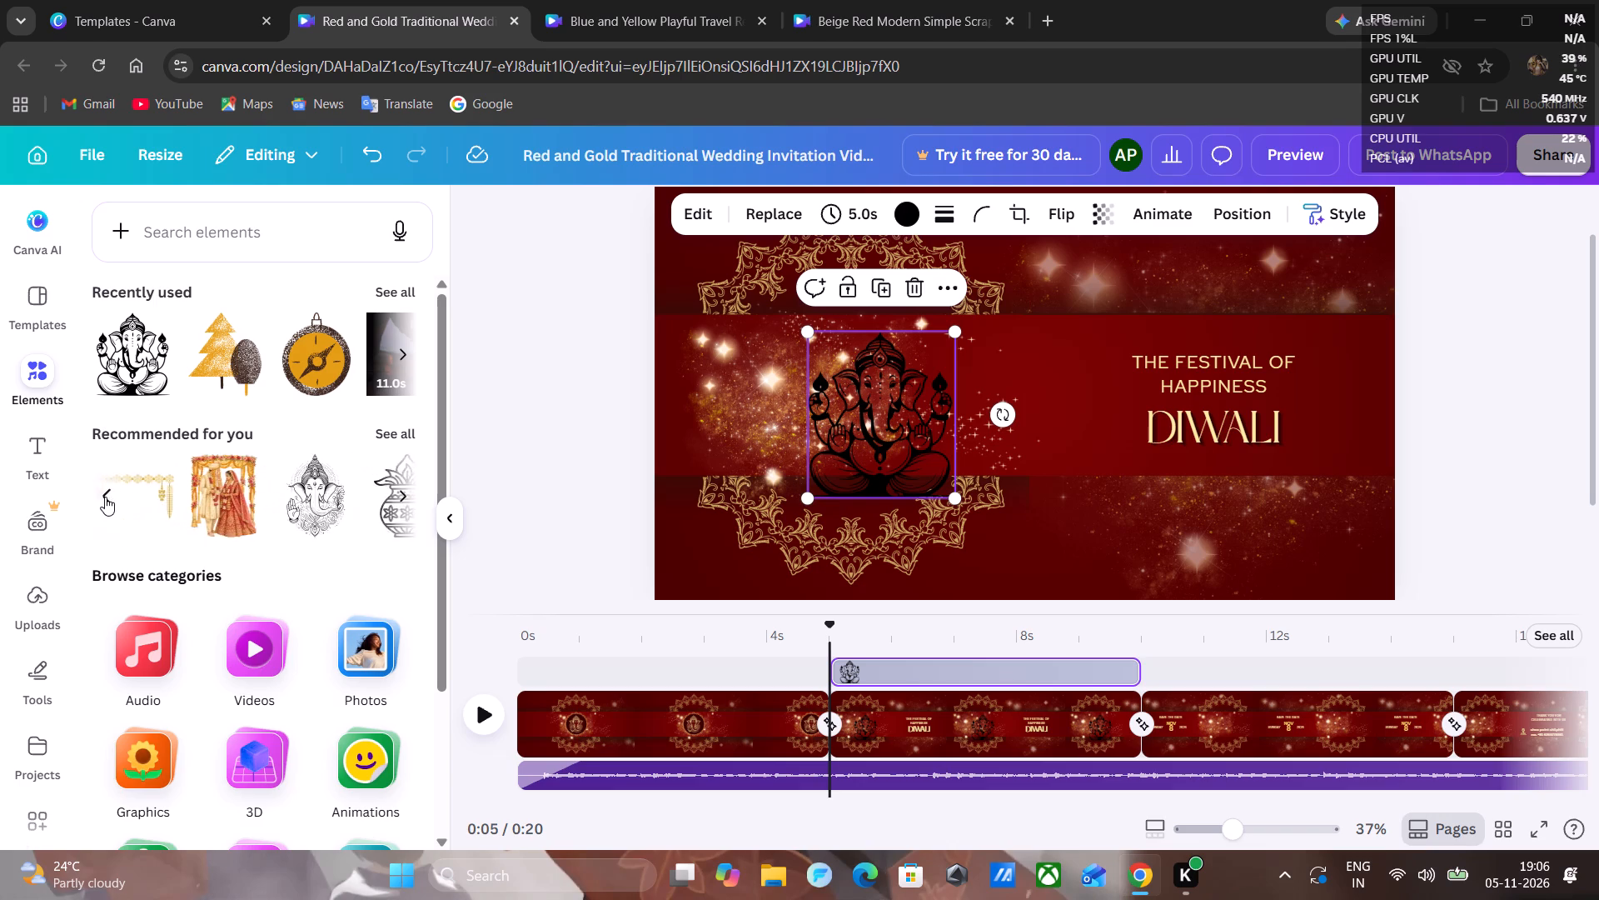
pyautogui.click(105, 497)
pyautogui.click(105, 497)
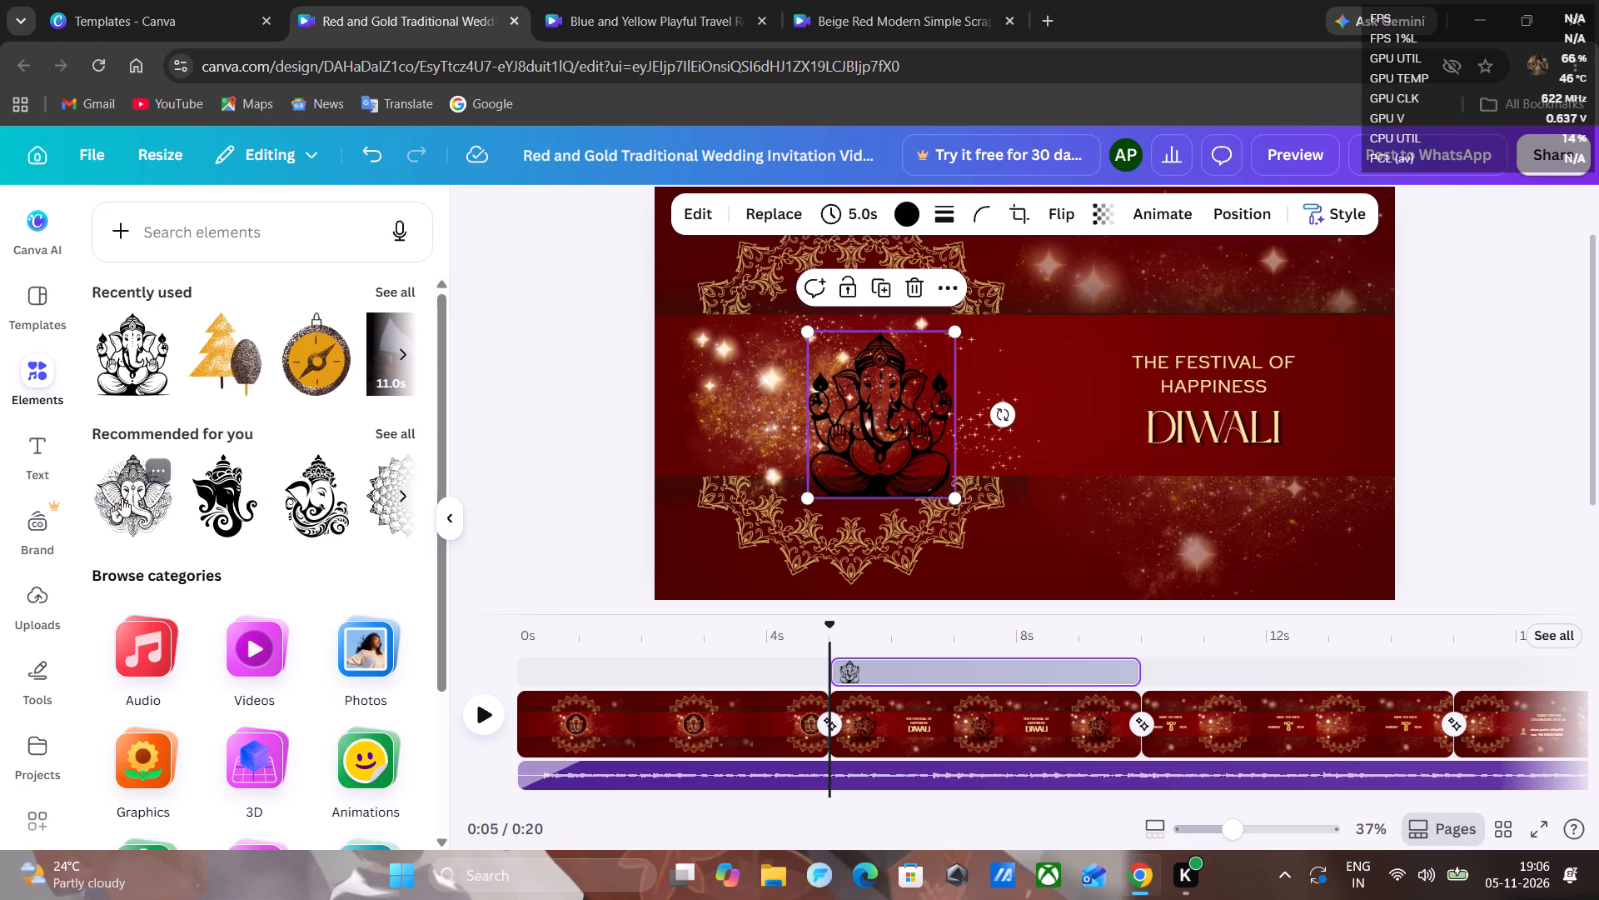
pyautogui.click(220, 501)
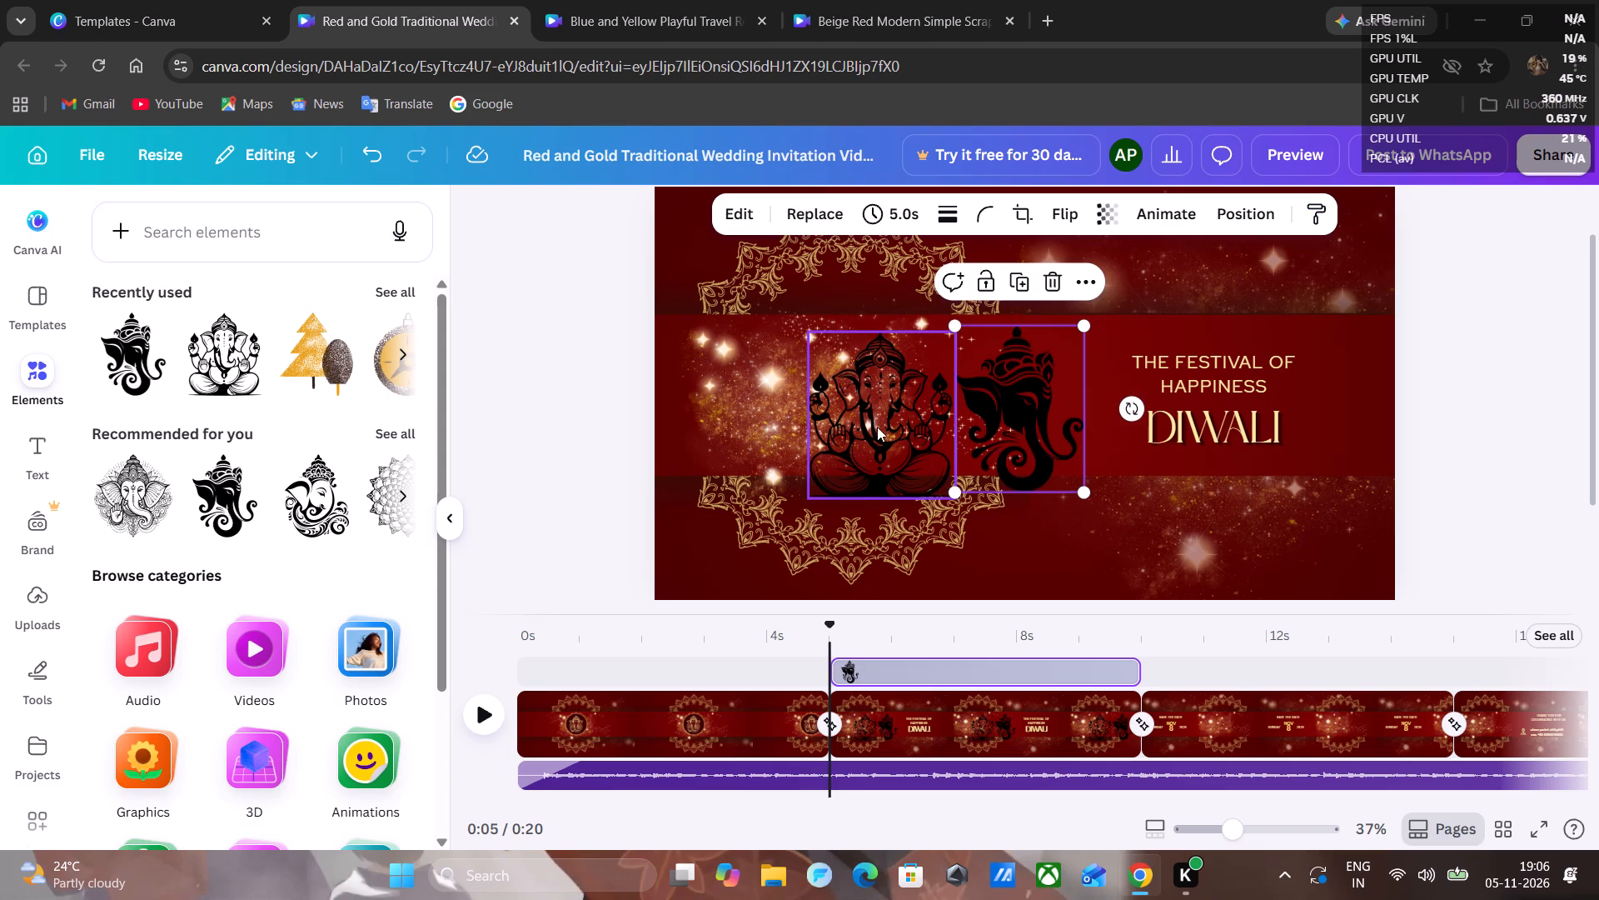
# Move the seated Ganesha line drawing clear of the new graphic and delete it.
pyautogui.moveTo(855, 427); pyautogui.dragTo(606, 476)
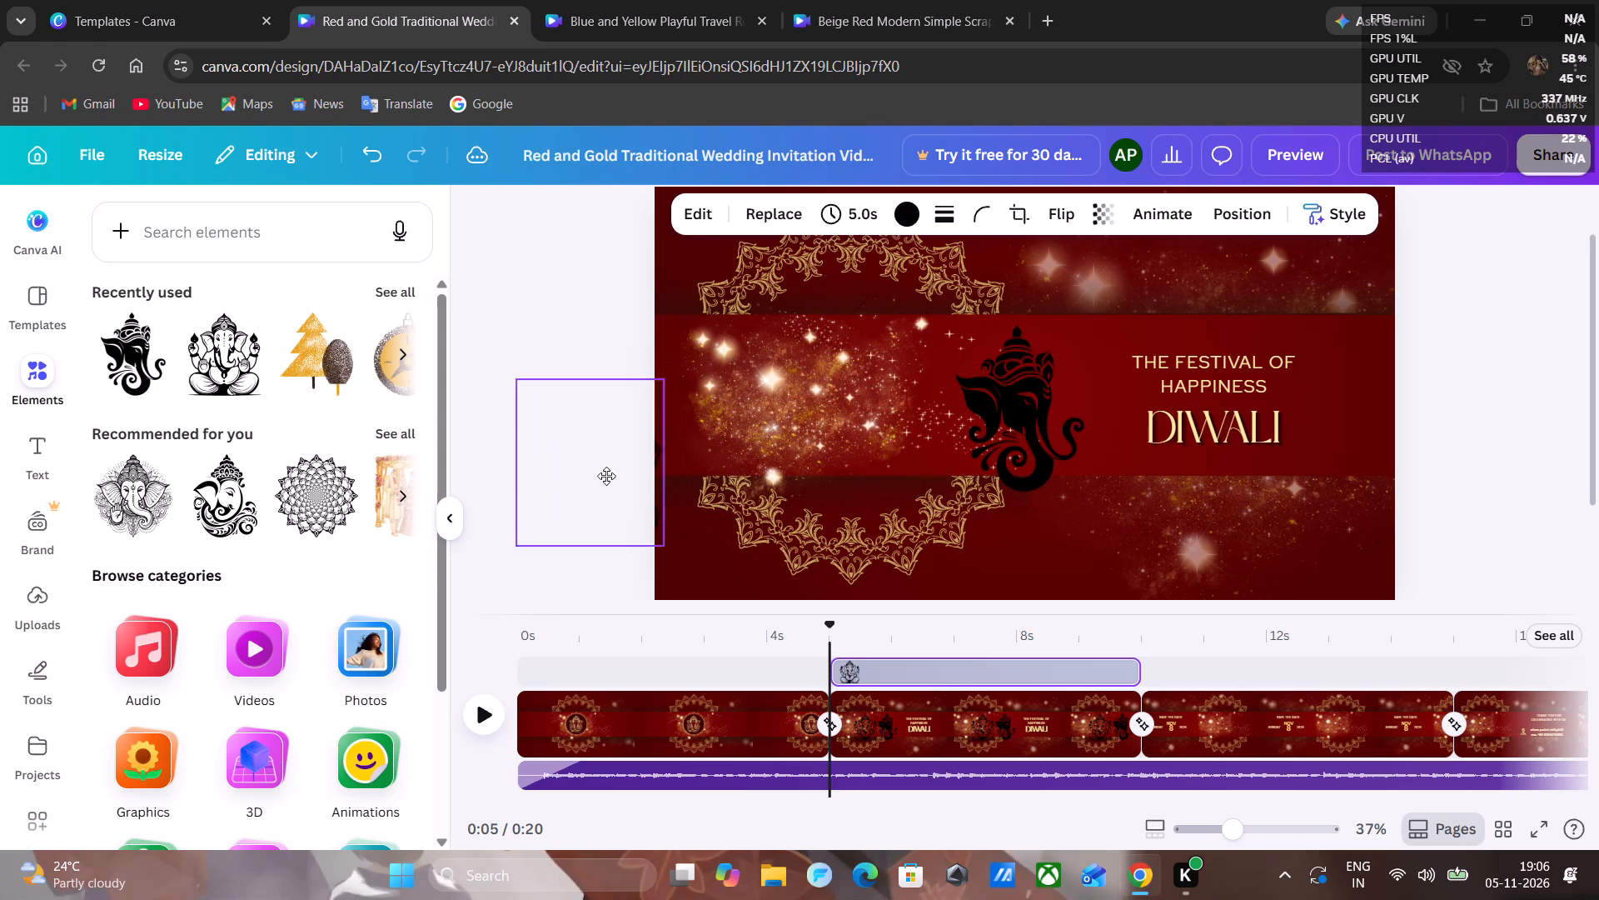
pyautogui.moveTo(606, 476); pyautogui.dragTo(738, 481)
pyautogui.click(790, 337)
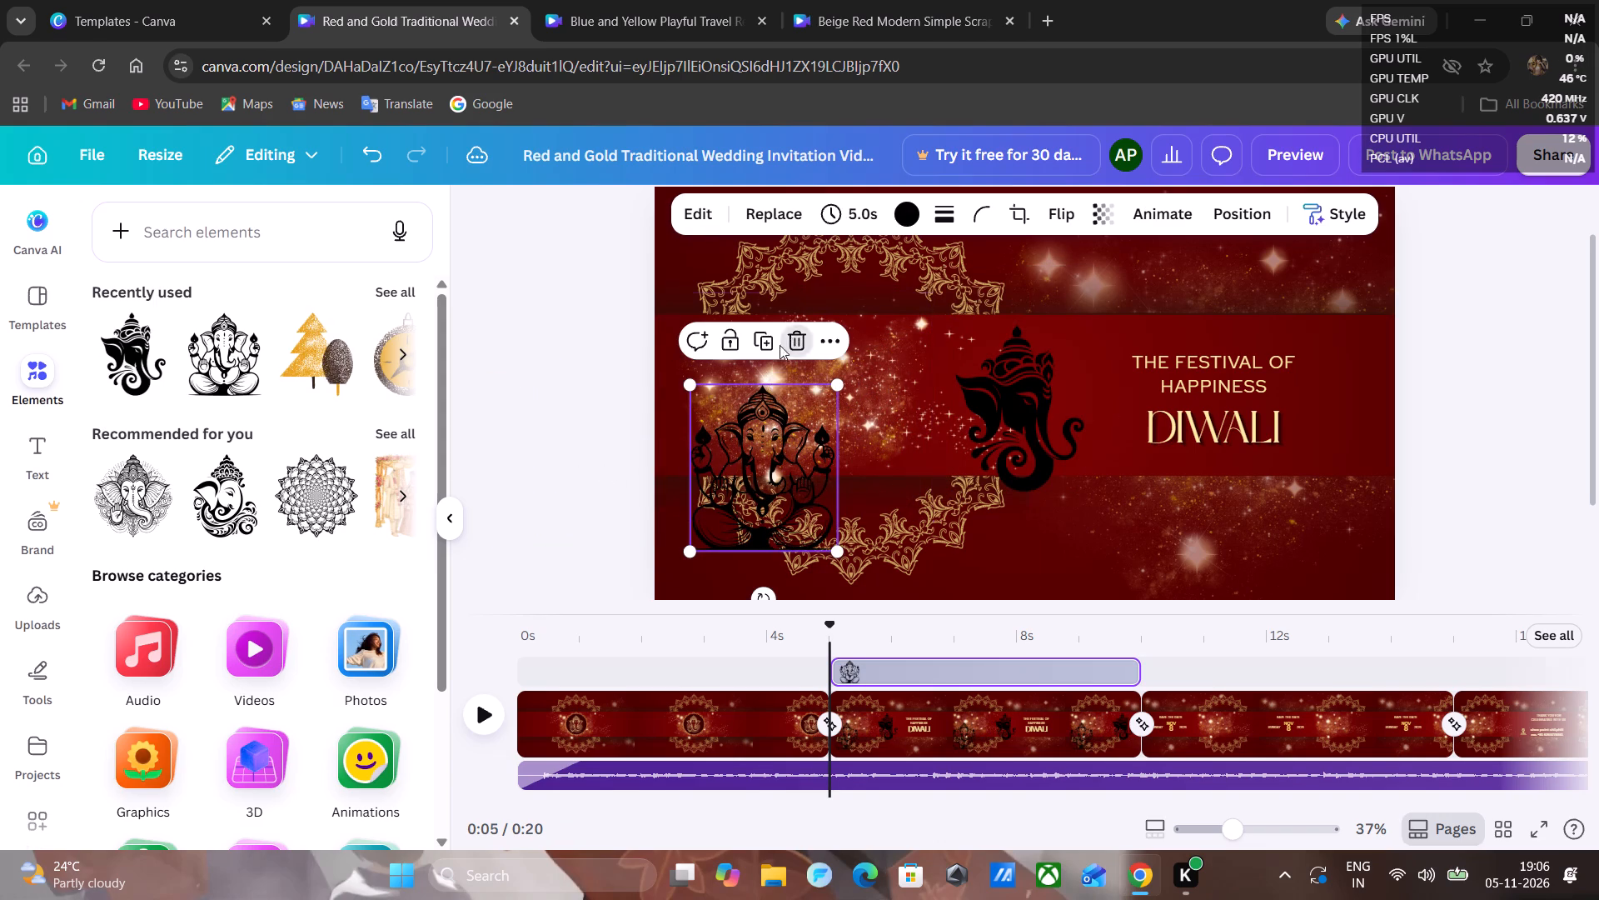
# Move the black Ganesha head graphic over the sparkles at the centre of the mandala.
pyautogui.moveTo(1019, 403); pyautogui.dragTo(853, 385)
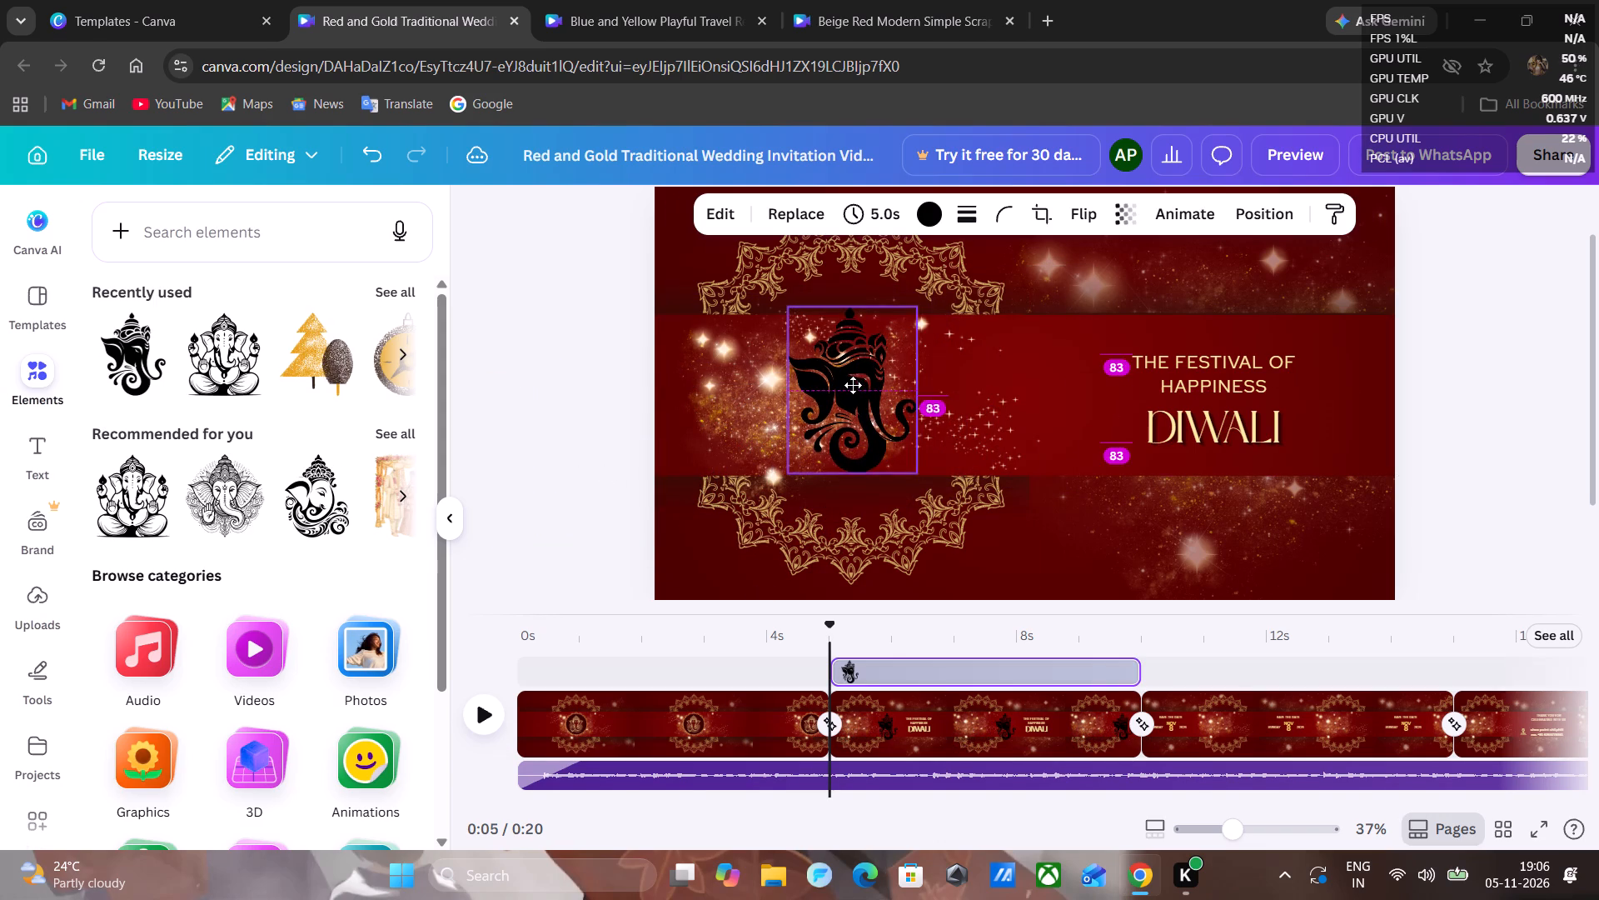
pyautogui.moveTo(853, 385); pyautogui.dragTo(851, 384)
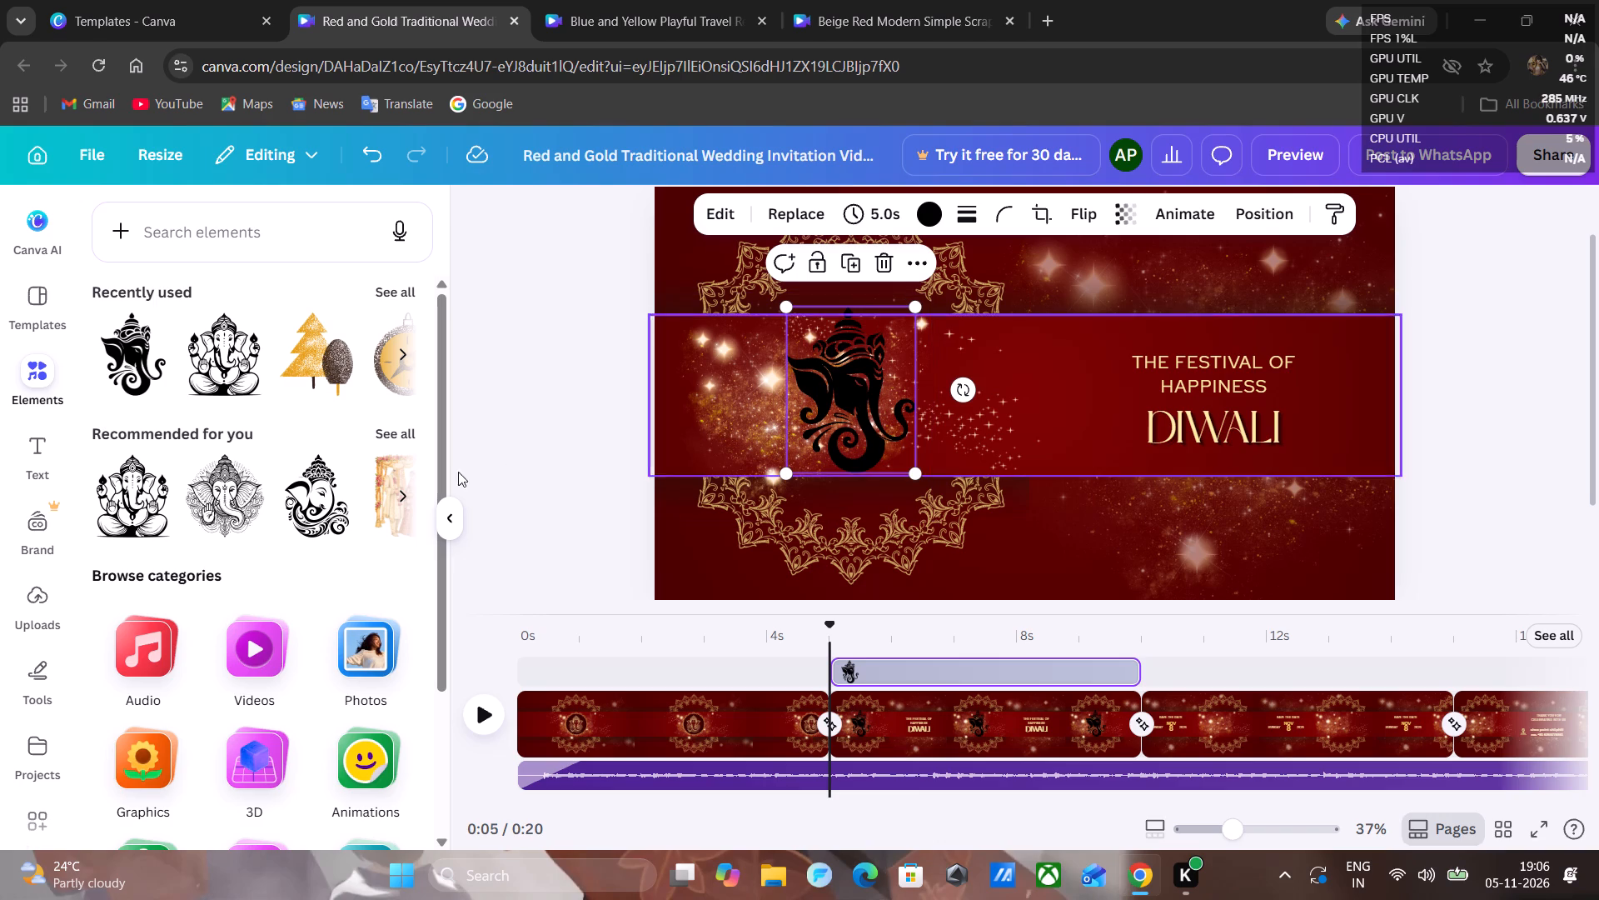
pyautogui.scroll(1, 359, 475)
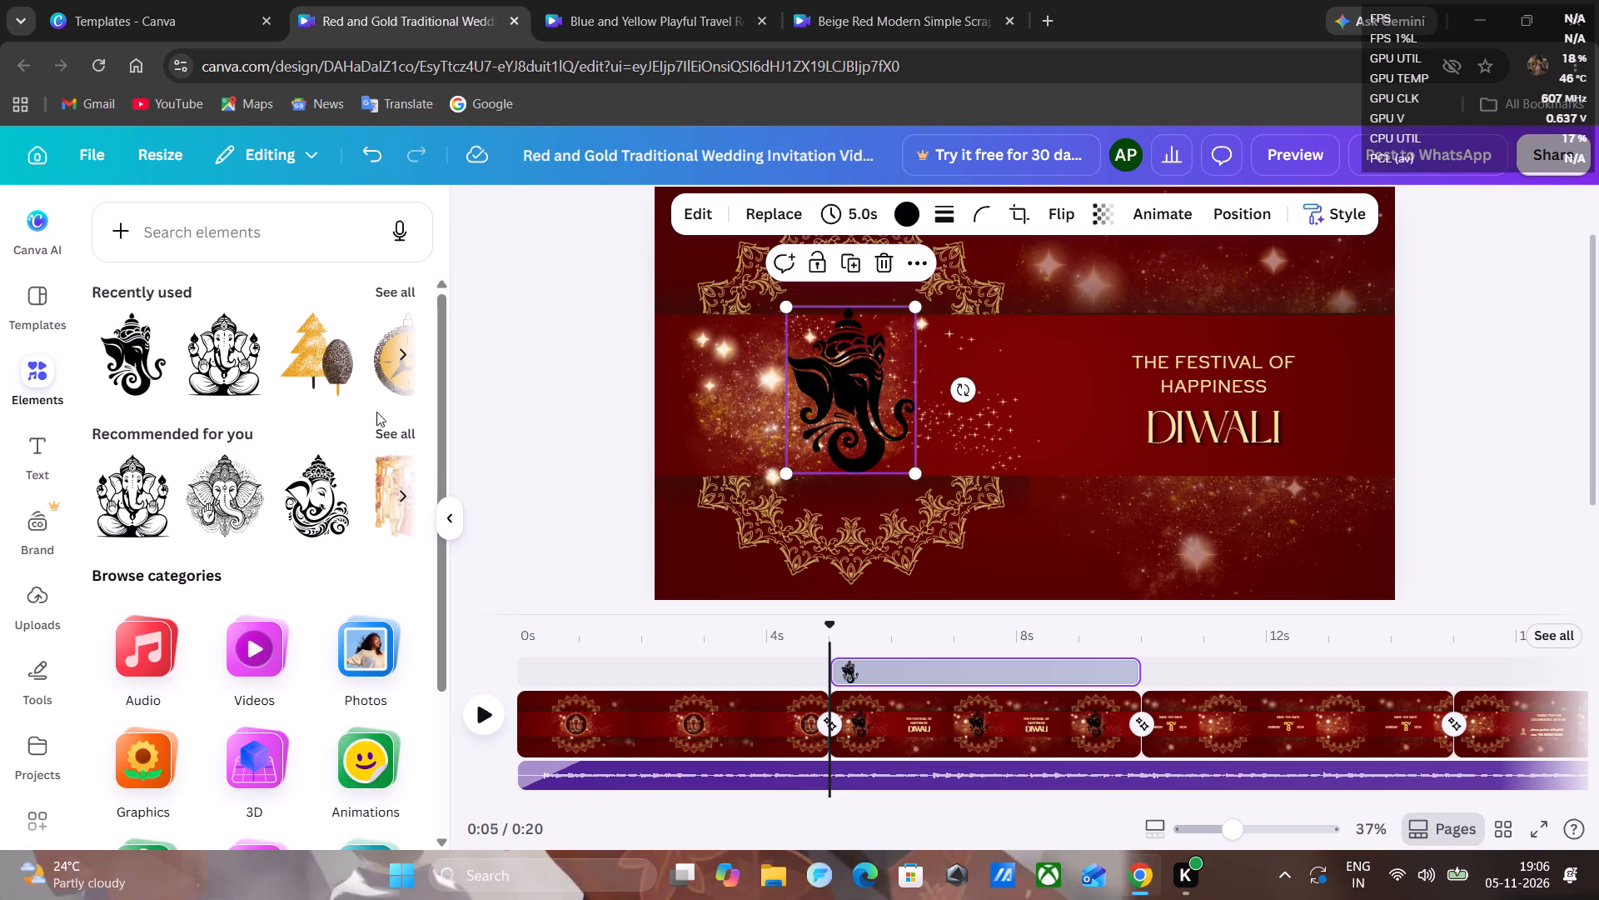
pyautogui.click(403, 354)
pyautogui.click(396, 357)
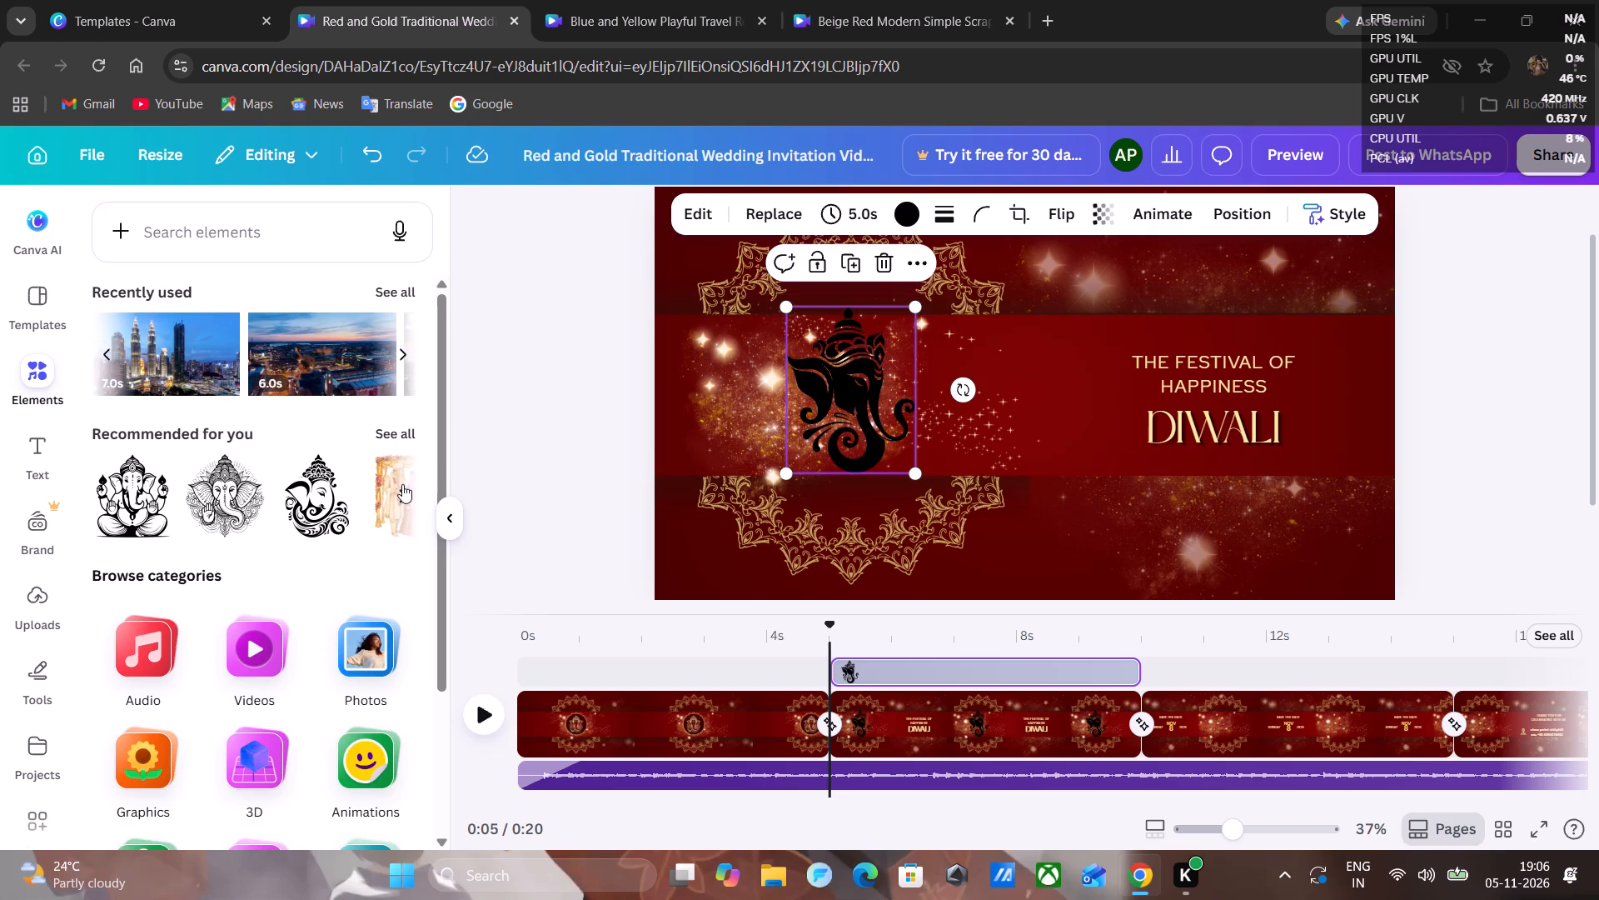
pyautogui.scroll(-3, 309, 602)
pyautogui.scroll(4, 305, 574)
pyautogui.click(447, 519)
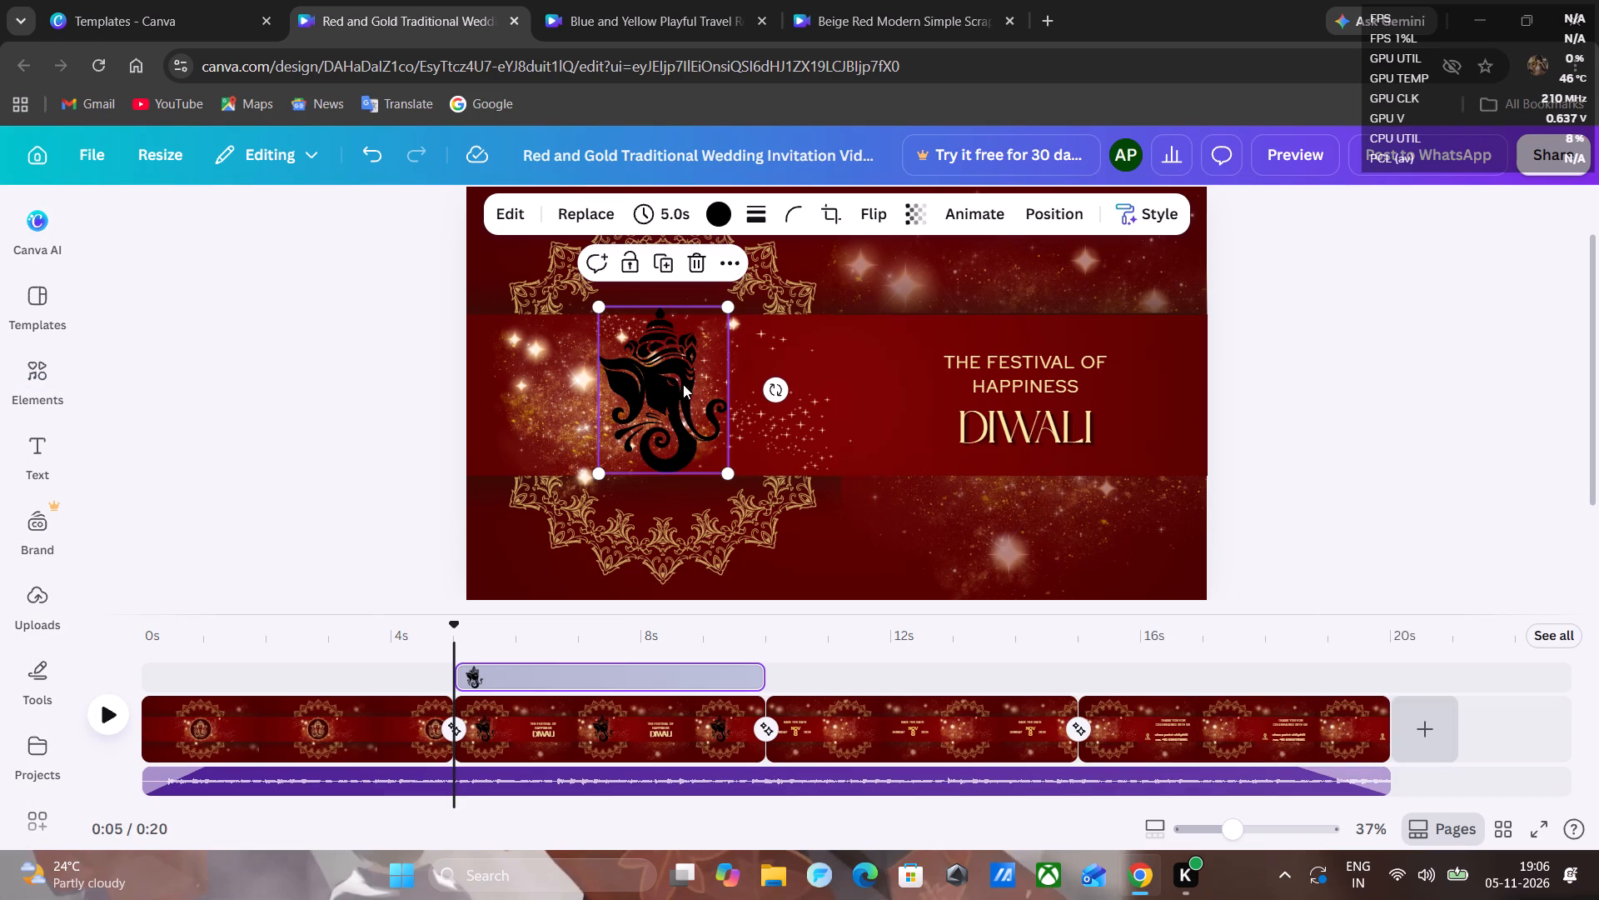
# Try the design's gold and orange colours on the Ganesha head graphic and settle on the pale yellow.
pyautogui.click(719, 216)
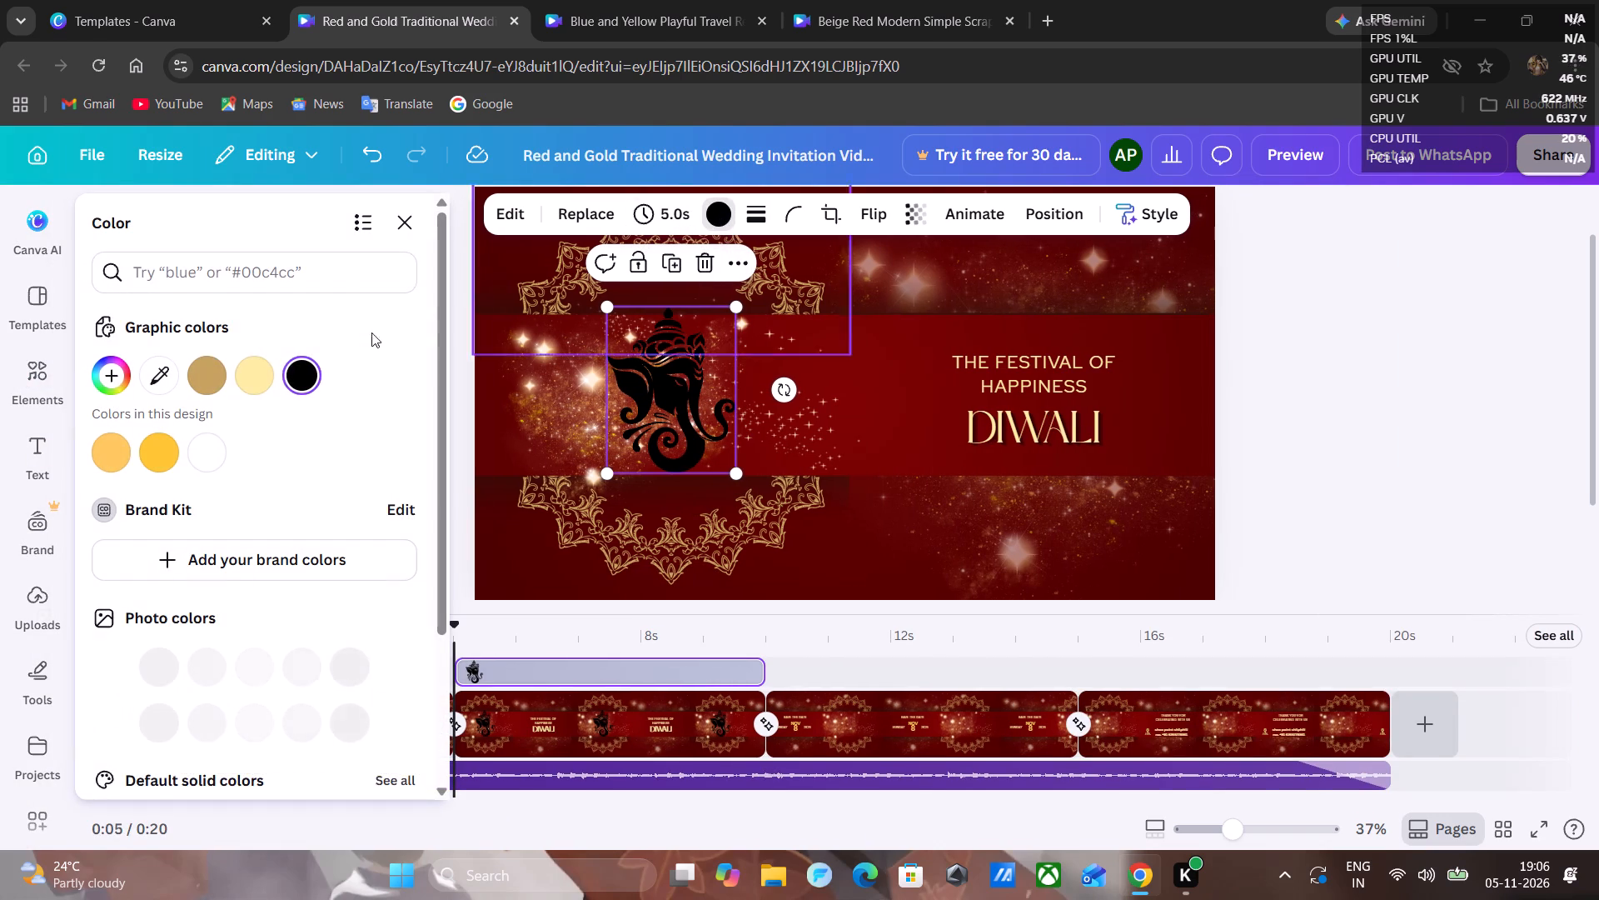
pyautogui.click(251, 368)
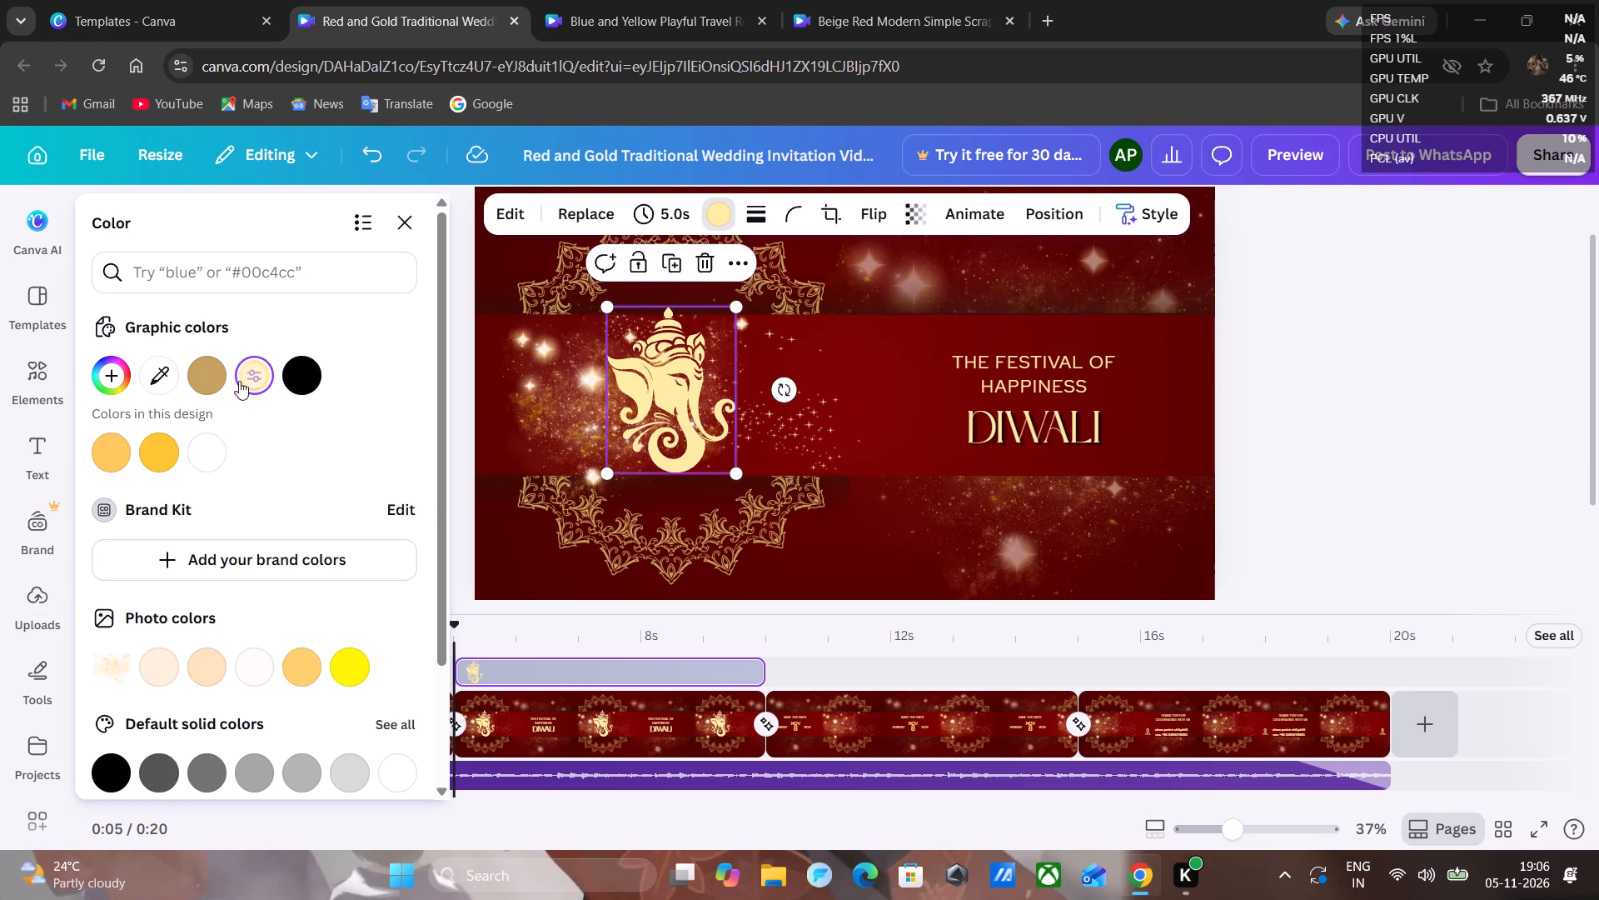
pyautogui.click(201, 381)
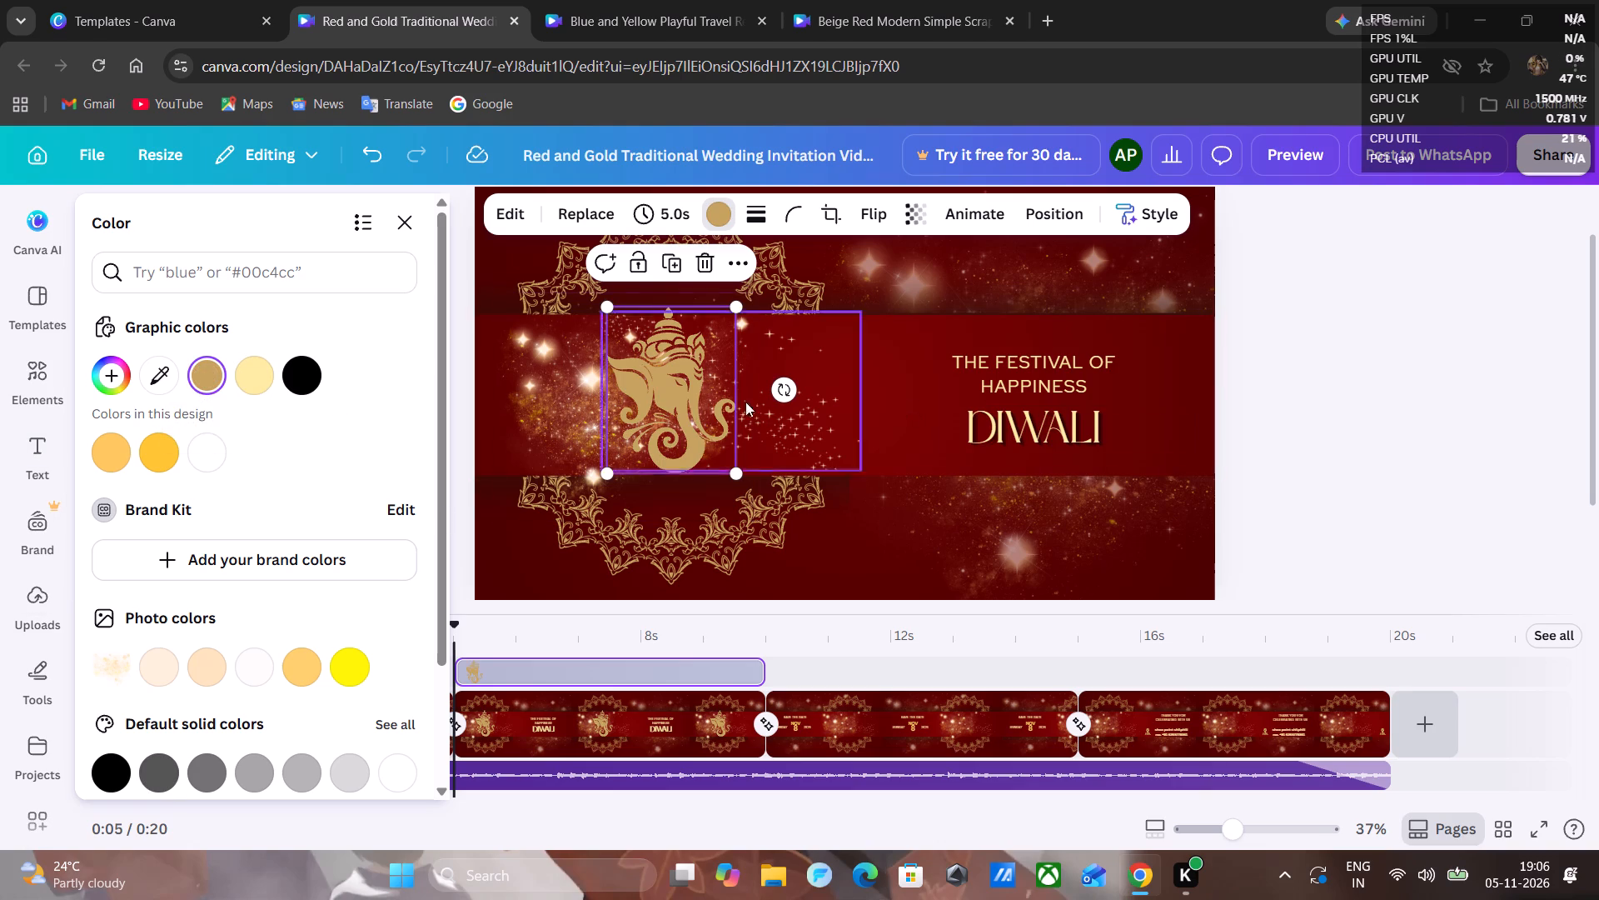
pyautogui.click(166, 456)
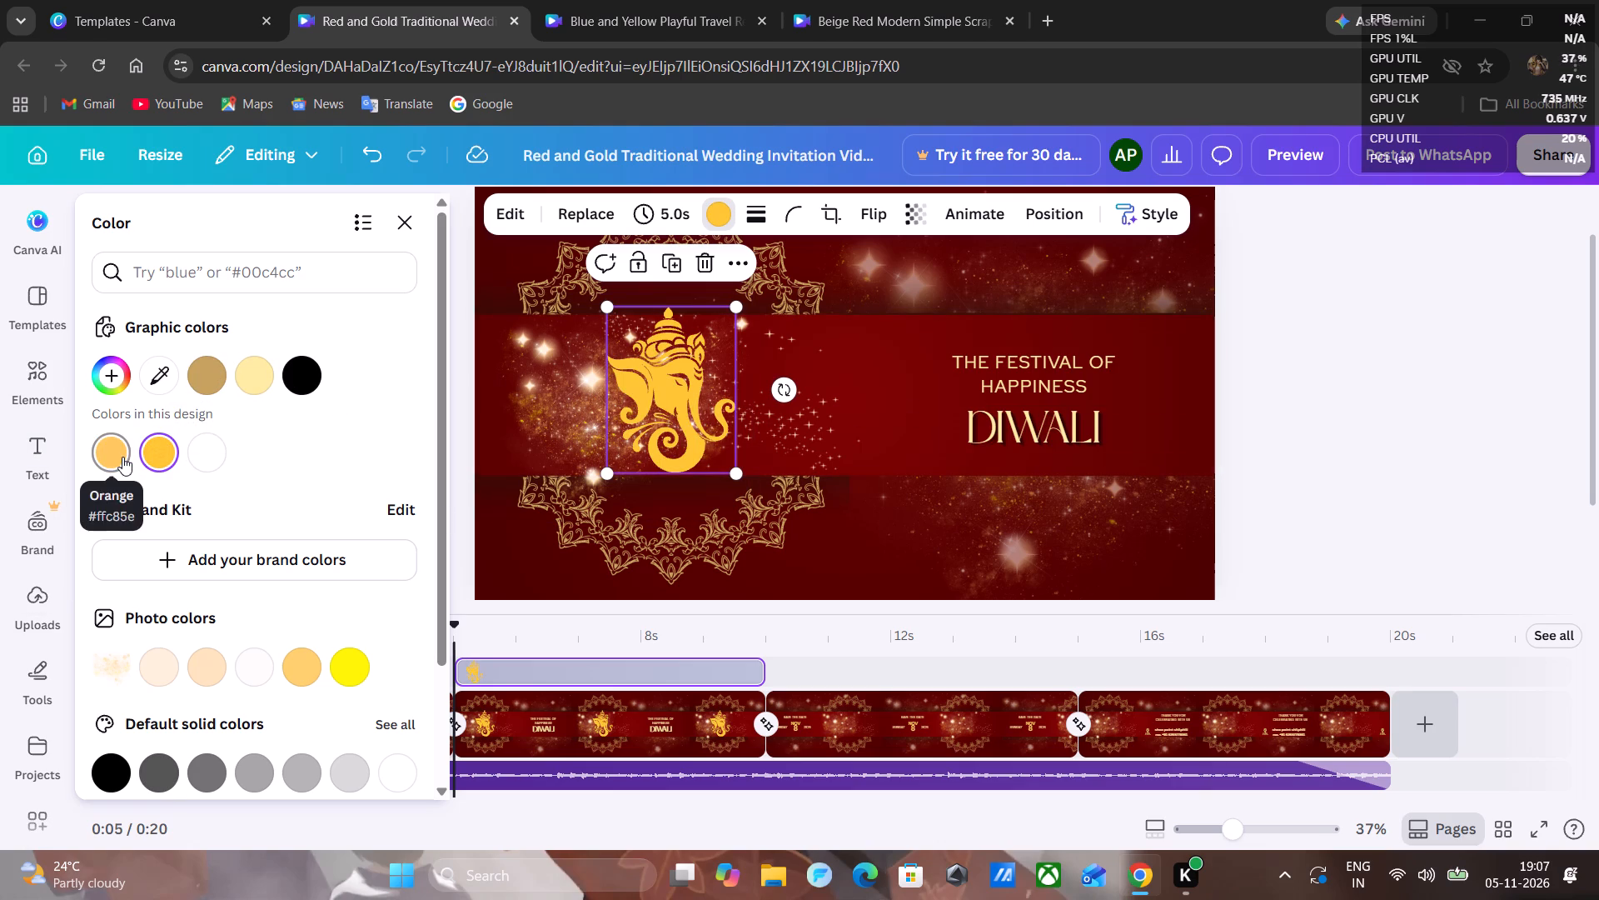
pyautogui.click(119, 457)
pyautogui.click(204, 373)
pyautogui.click(266, 375)
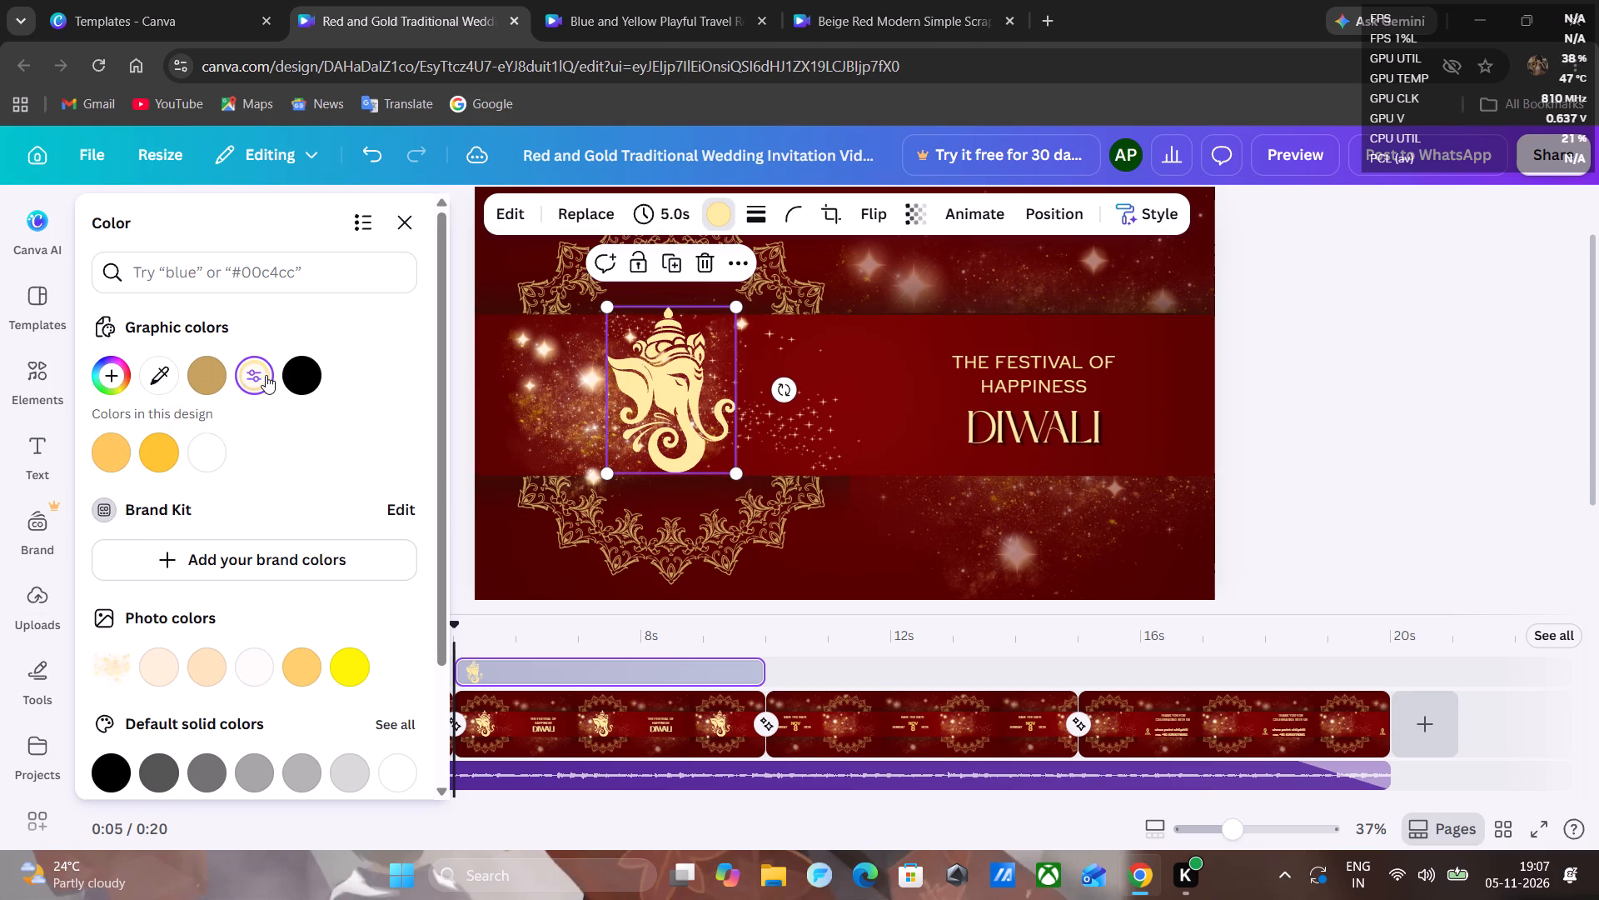
pyautogui.click(884, 459)
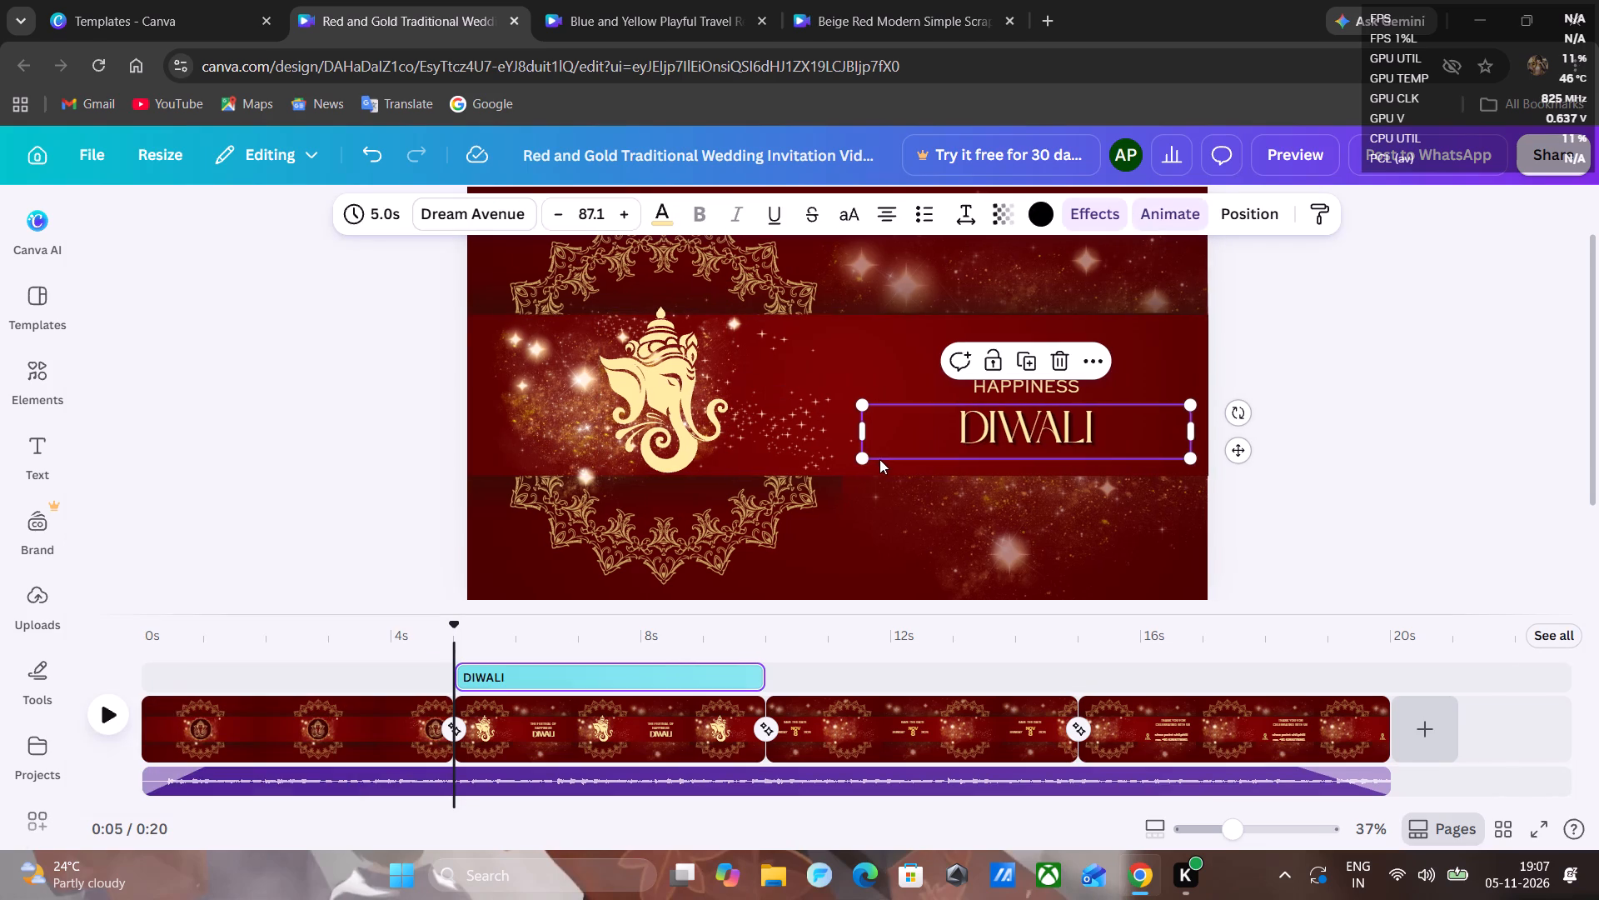
# Shrink the Ganesha head graphic and place it within the red band, just before the "THE FESTIVAL OF HAPPINESS DIWALI" text.
pyautogui.moveTo(672, 430); pyautogui.dragTo(879, 439)
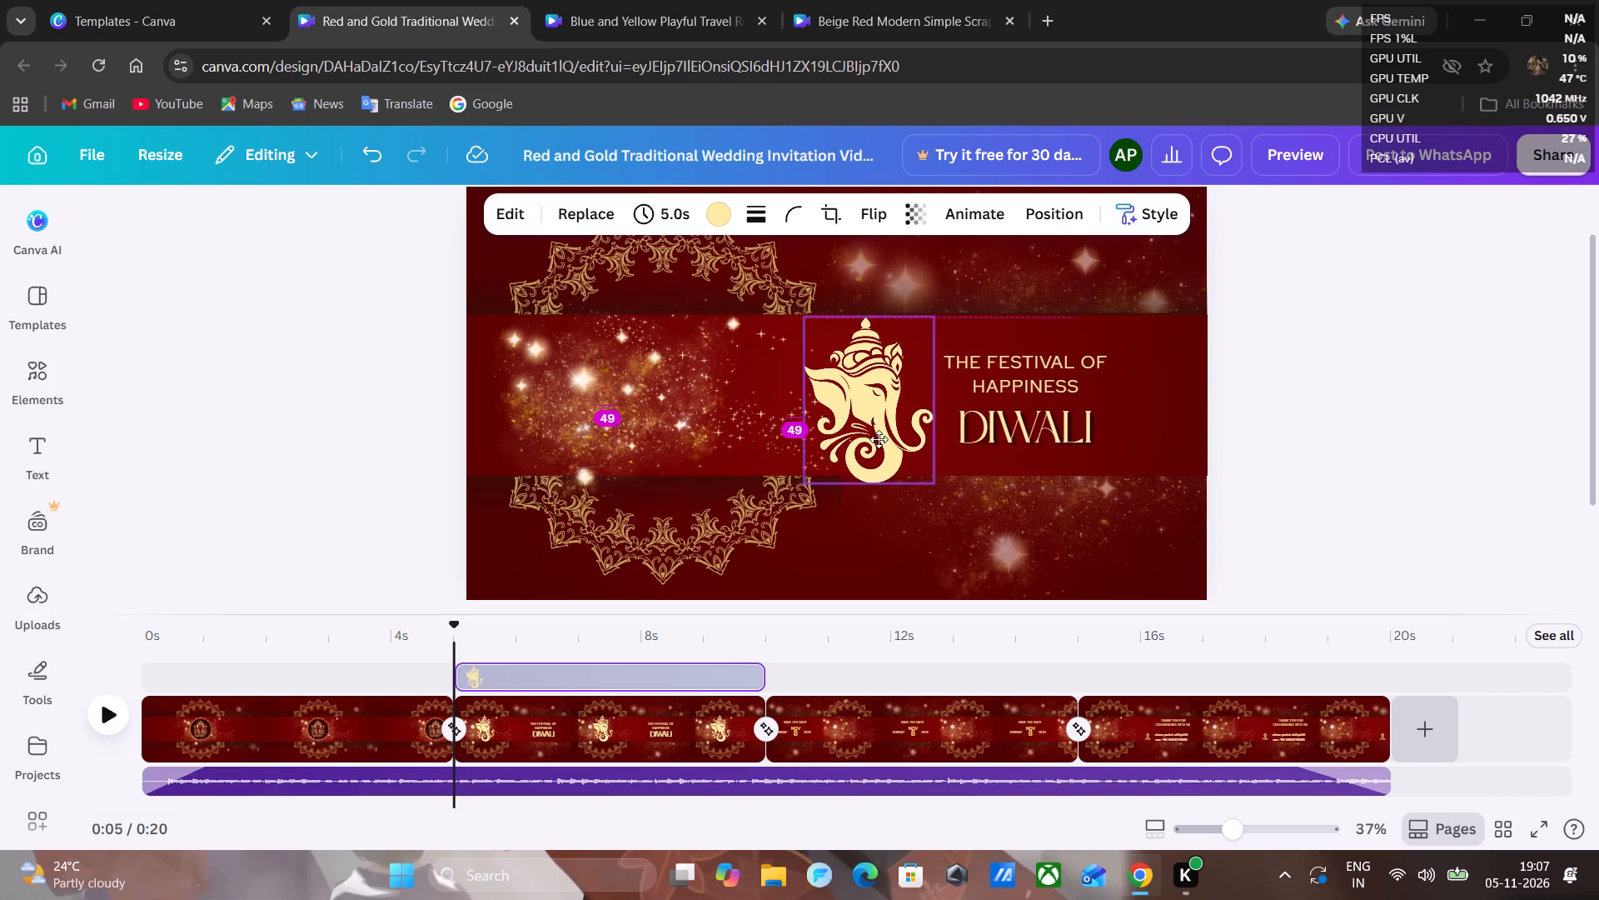
pyautogui.moveTo(879, 439); pyautogui.dragTo(879, 434)
pyautogui.moveTo(924, 477); pyautogui.dragTo(906, 438)
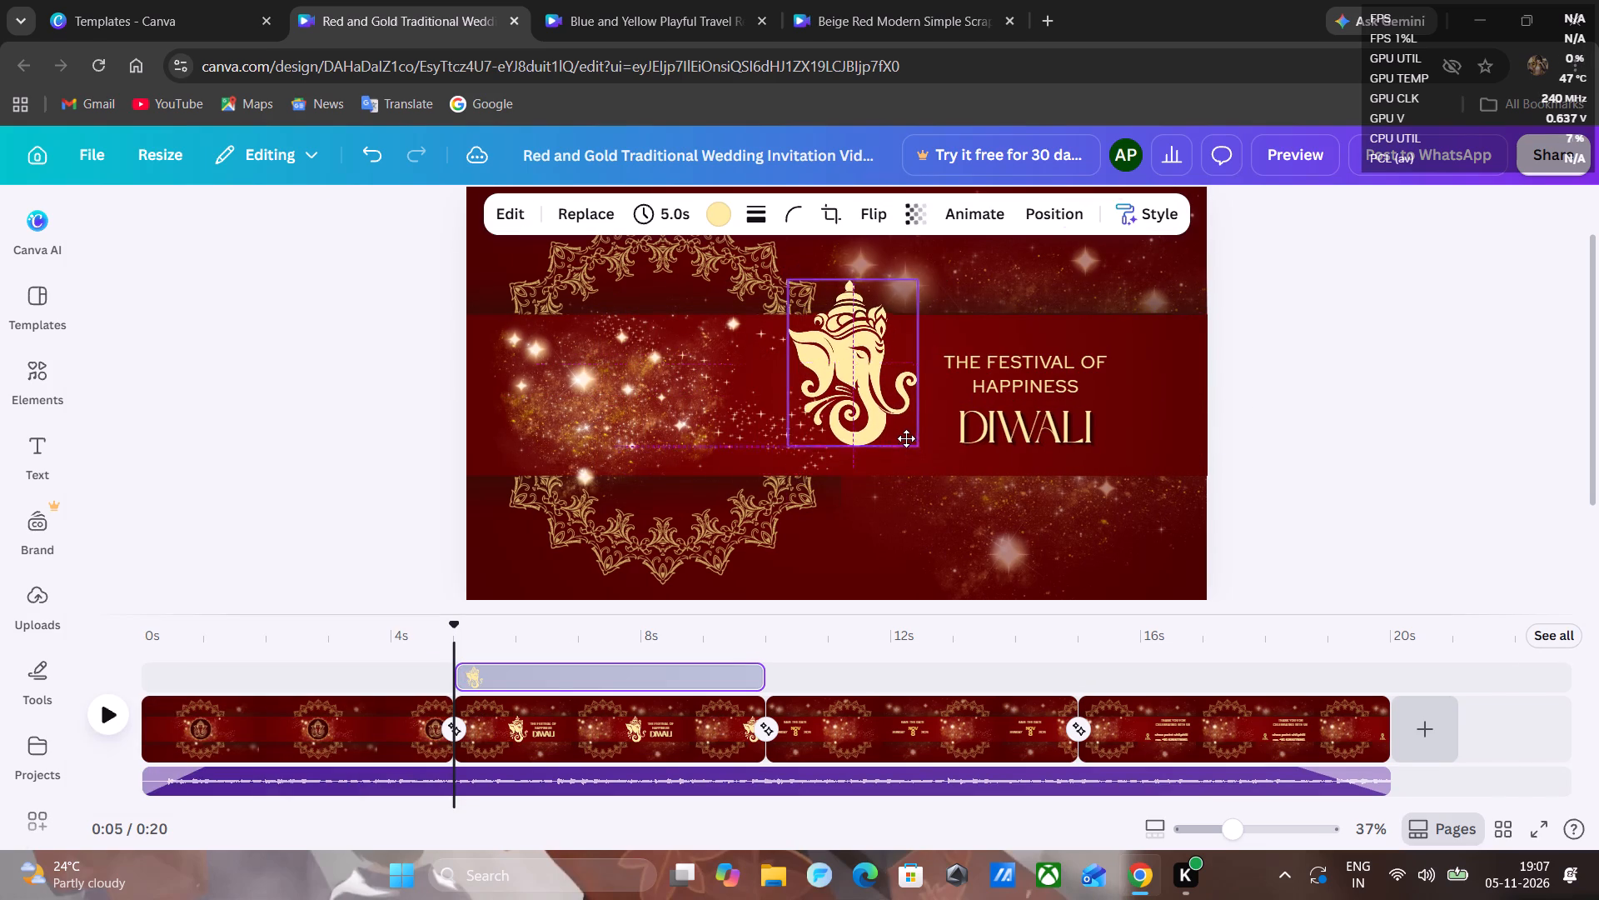
pyautogui.moveTo(906, 438); pyautogui.dragTo(909, 437)
pyautogui.moveTo(919, 440); pyautogui.dragTo(884, 401)
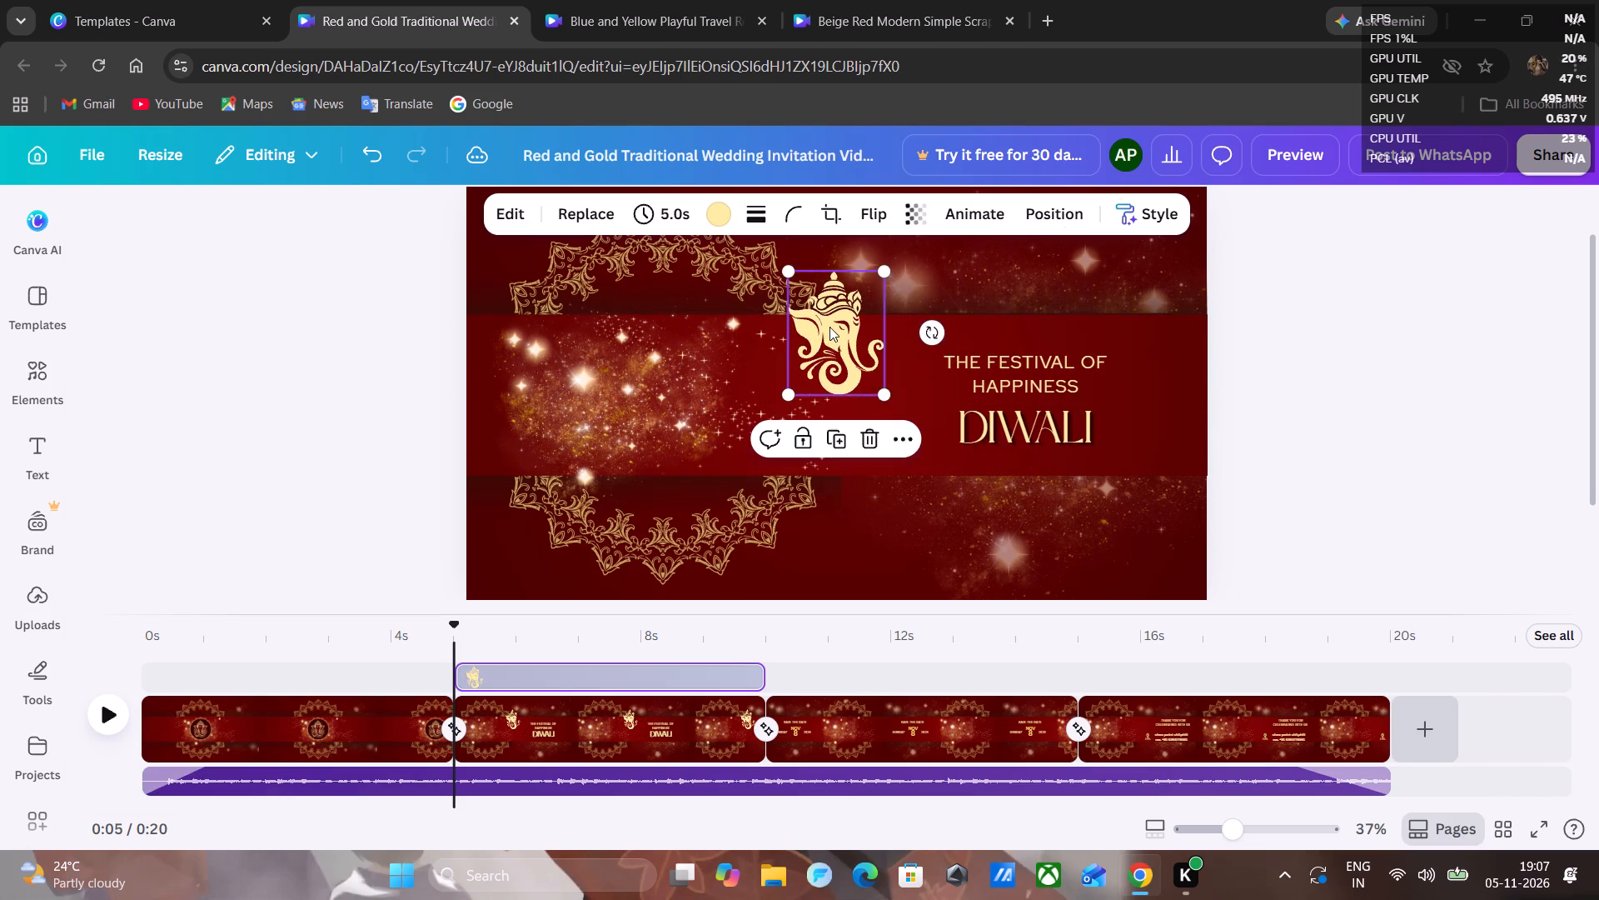
pyautogui.moveTo(829, 327); pyautogui.dragTo(861, 389)
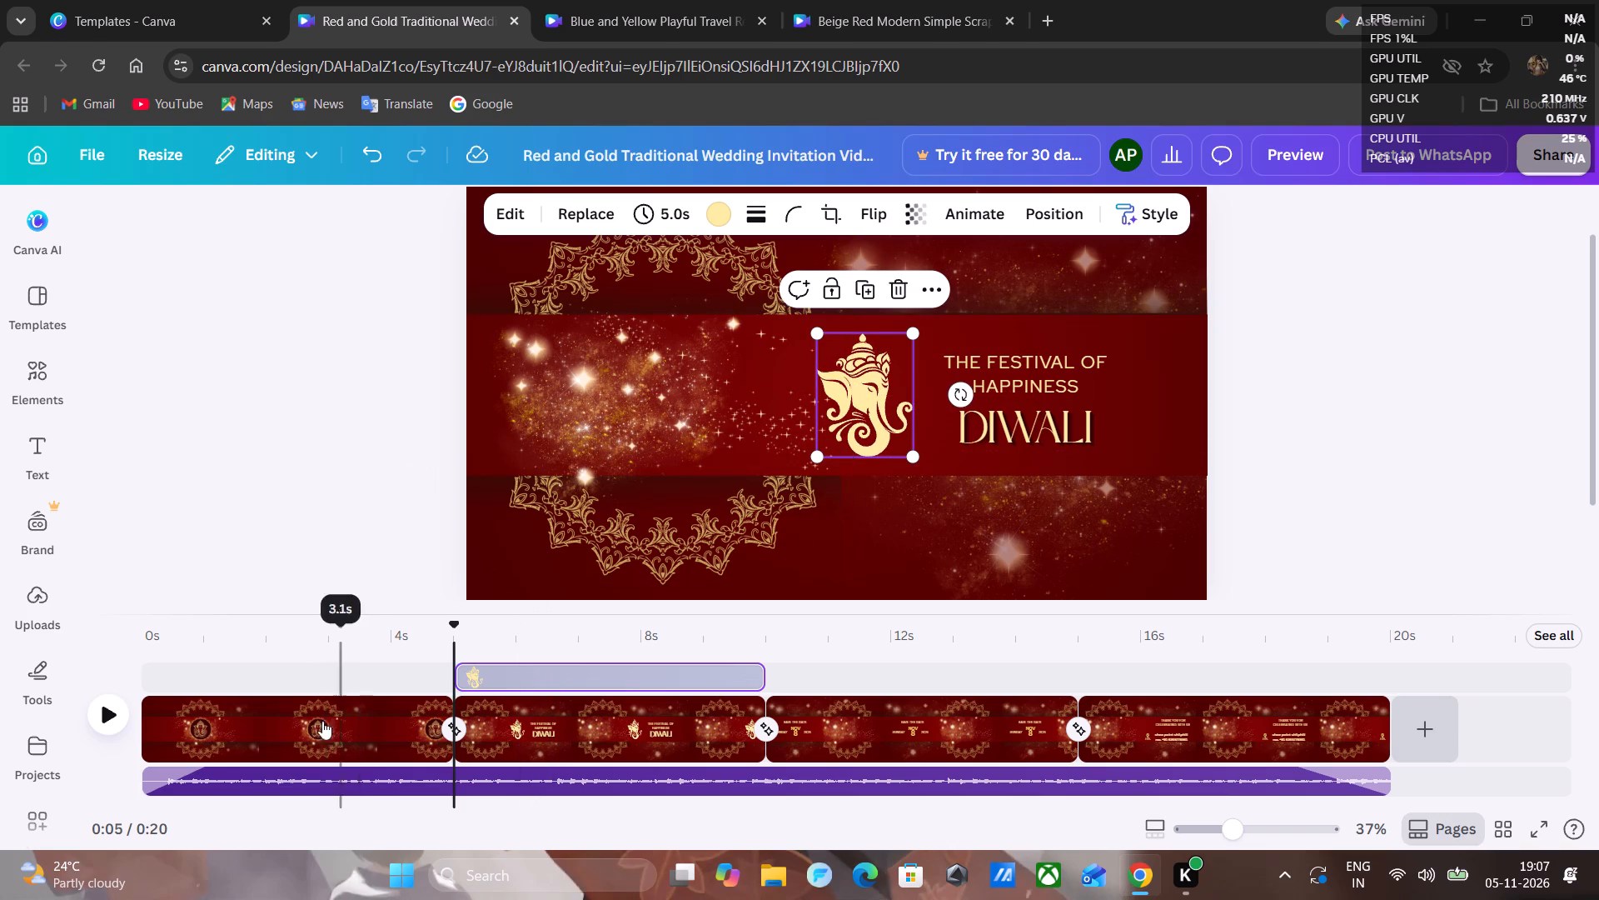
# Play the video from the Diwali scene and stop in the "SAVE THE DATE" scene to check the graphic's placement.
pyautogui.click(107, 711)
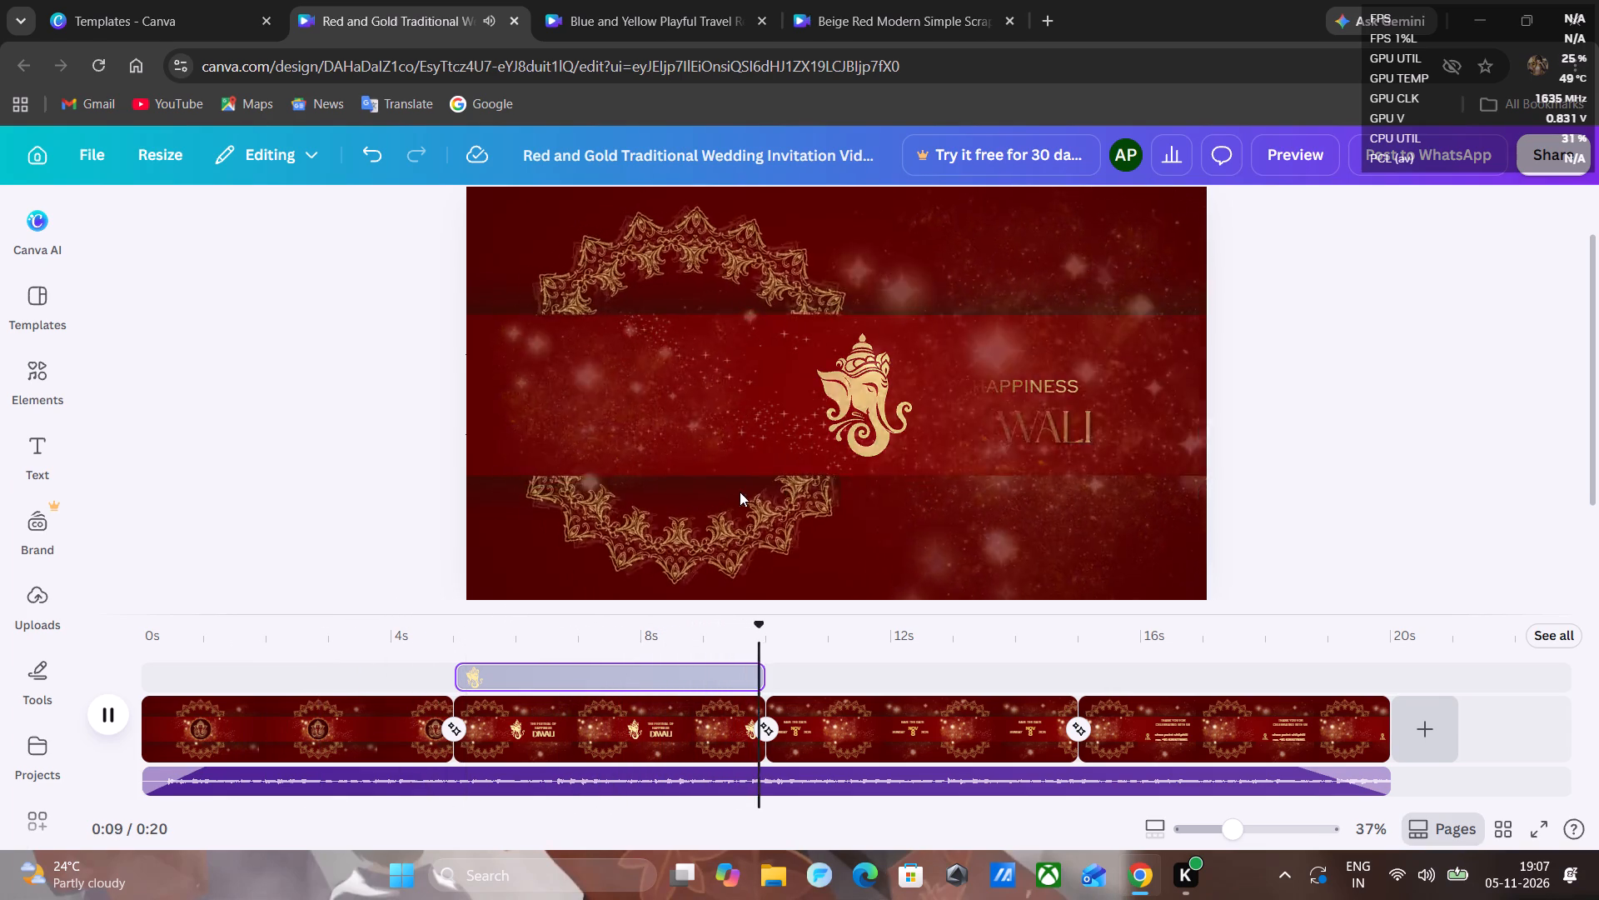
pyautogui.click(758, 370)
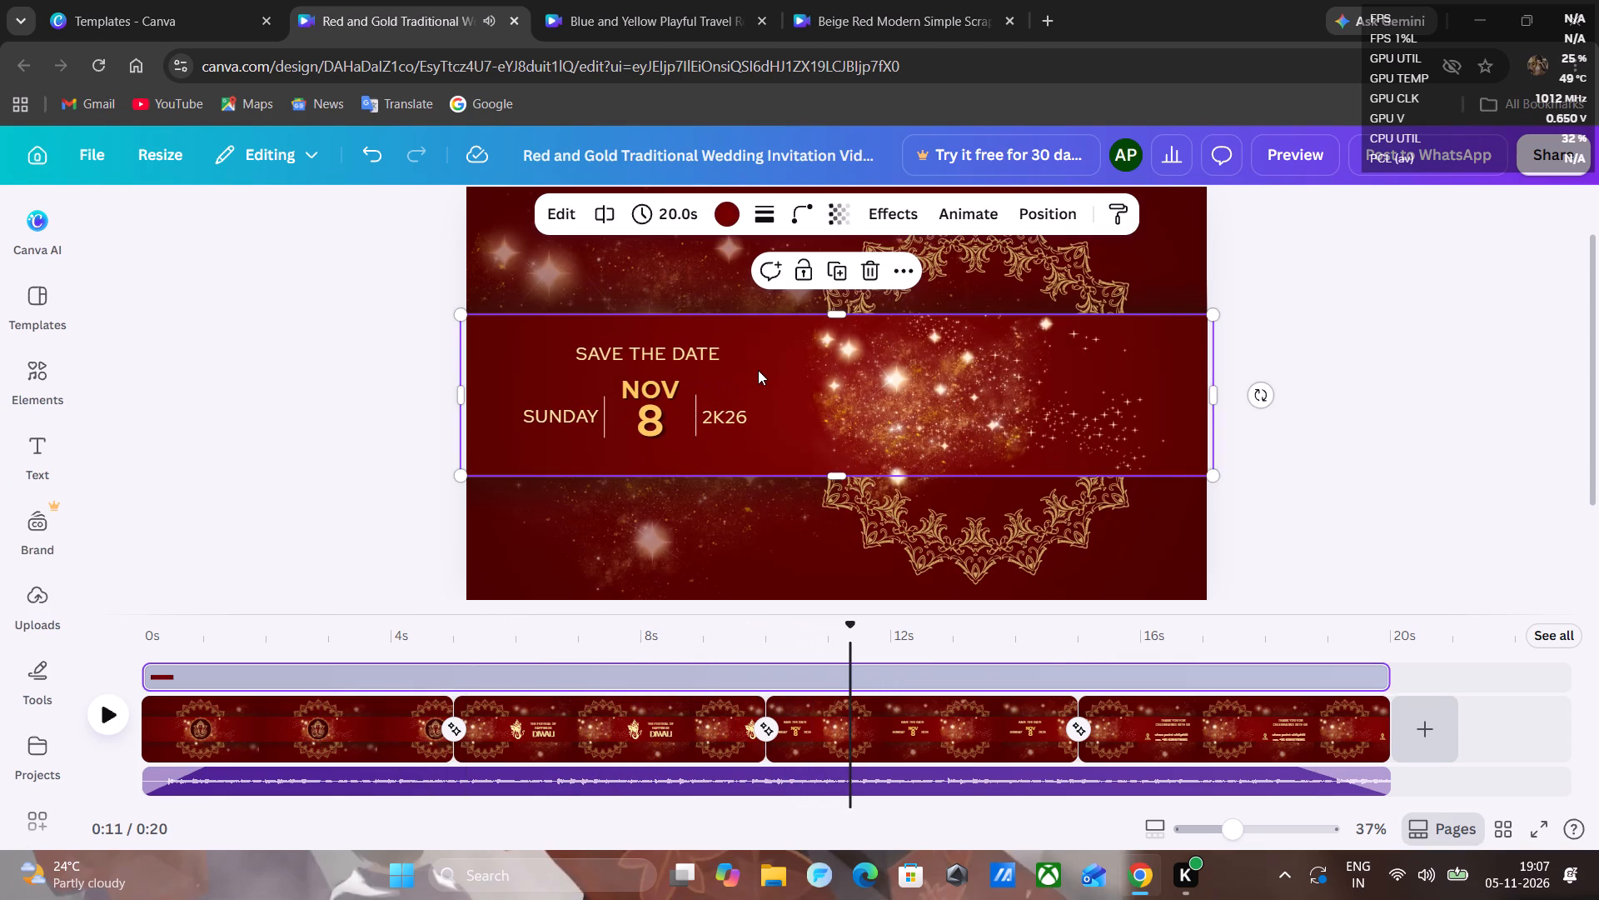
# Add the circular frame from the basic-shape frames to the "SAVE THE DATE" scene.
pyautogui.click(36, 376)
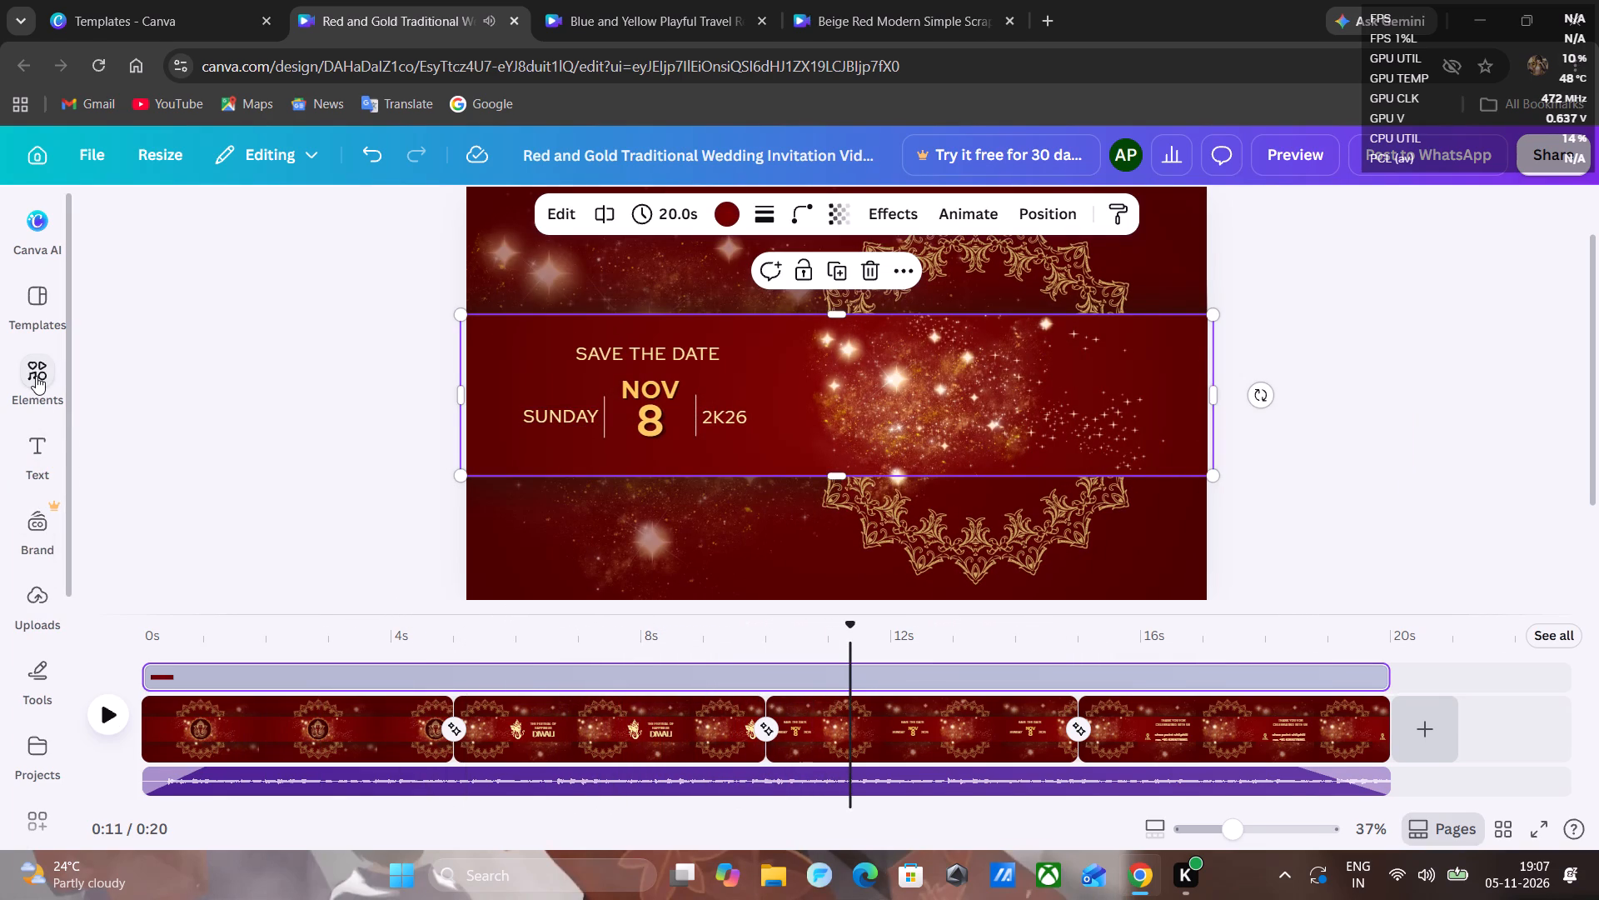
pyautogui.click(402, 495)
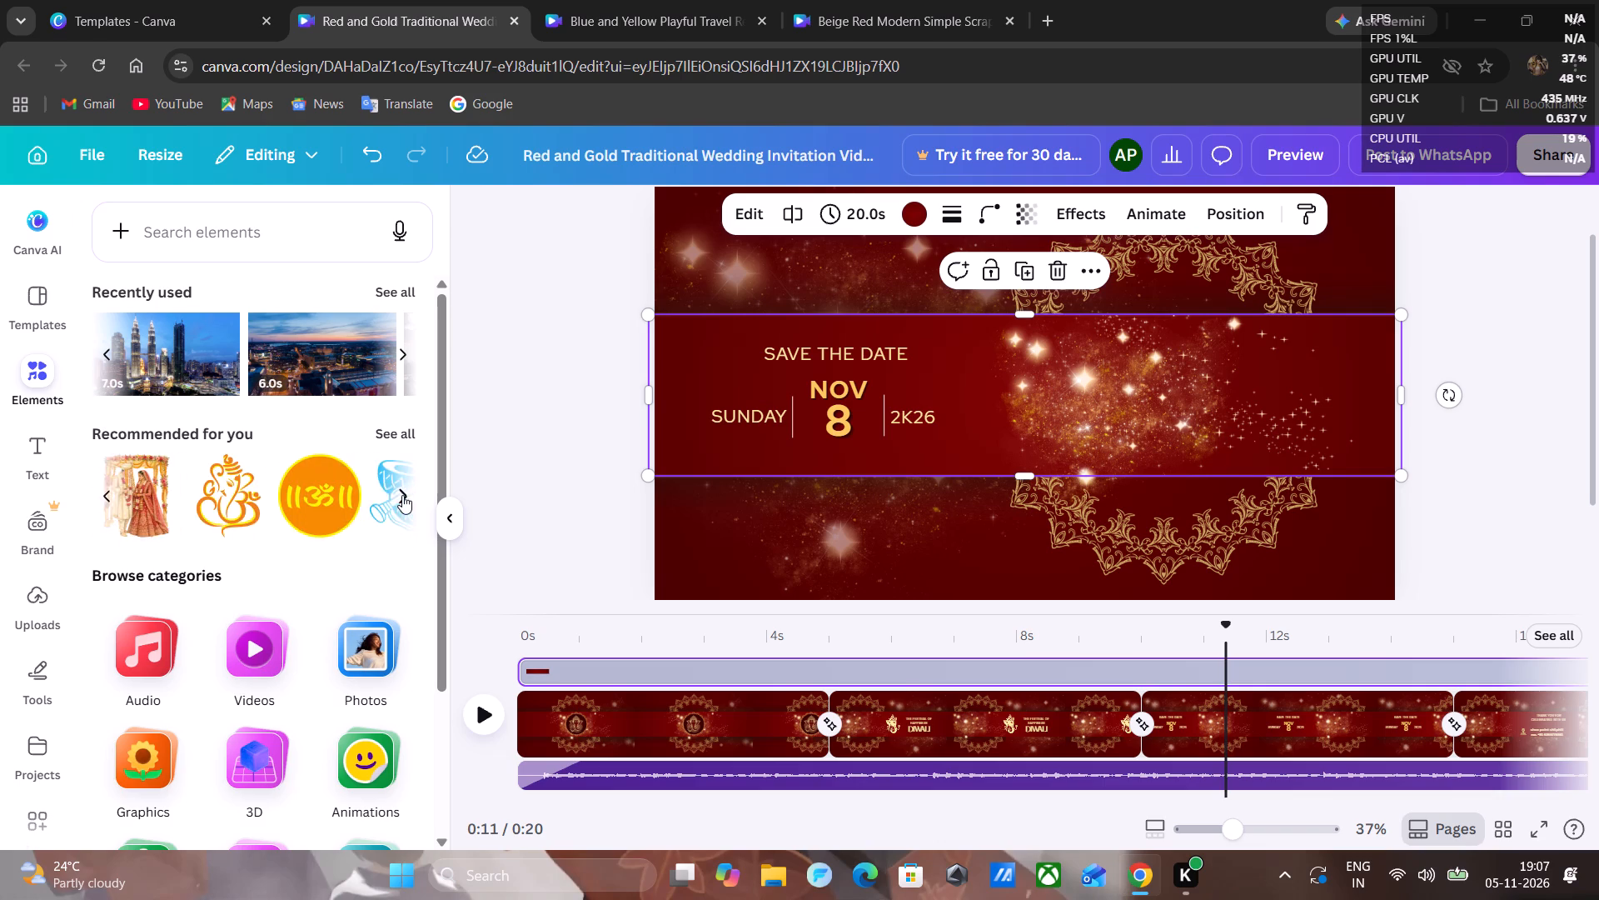
pyautogui.click(402, 495)
pyautogui.tripleClick(402, 495)
pyautogui.doubleClick(402, 494)
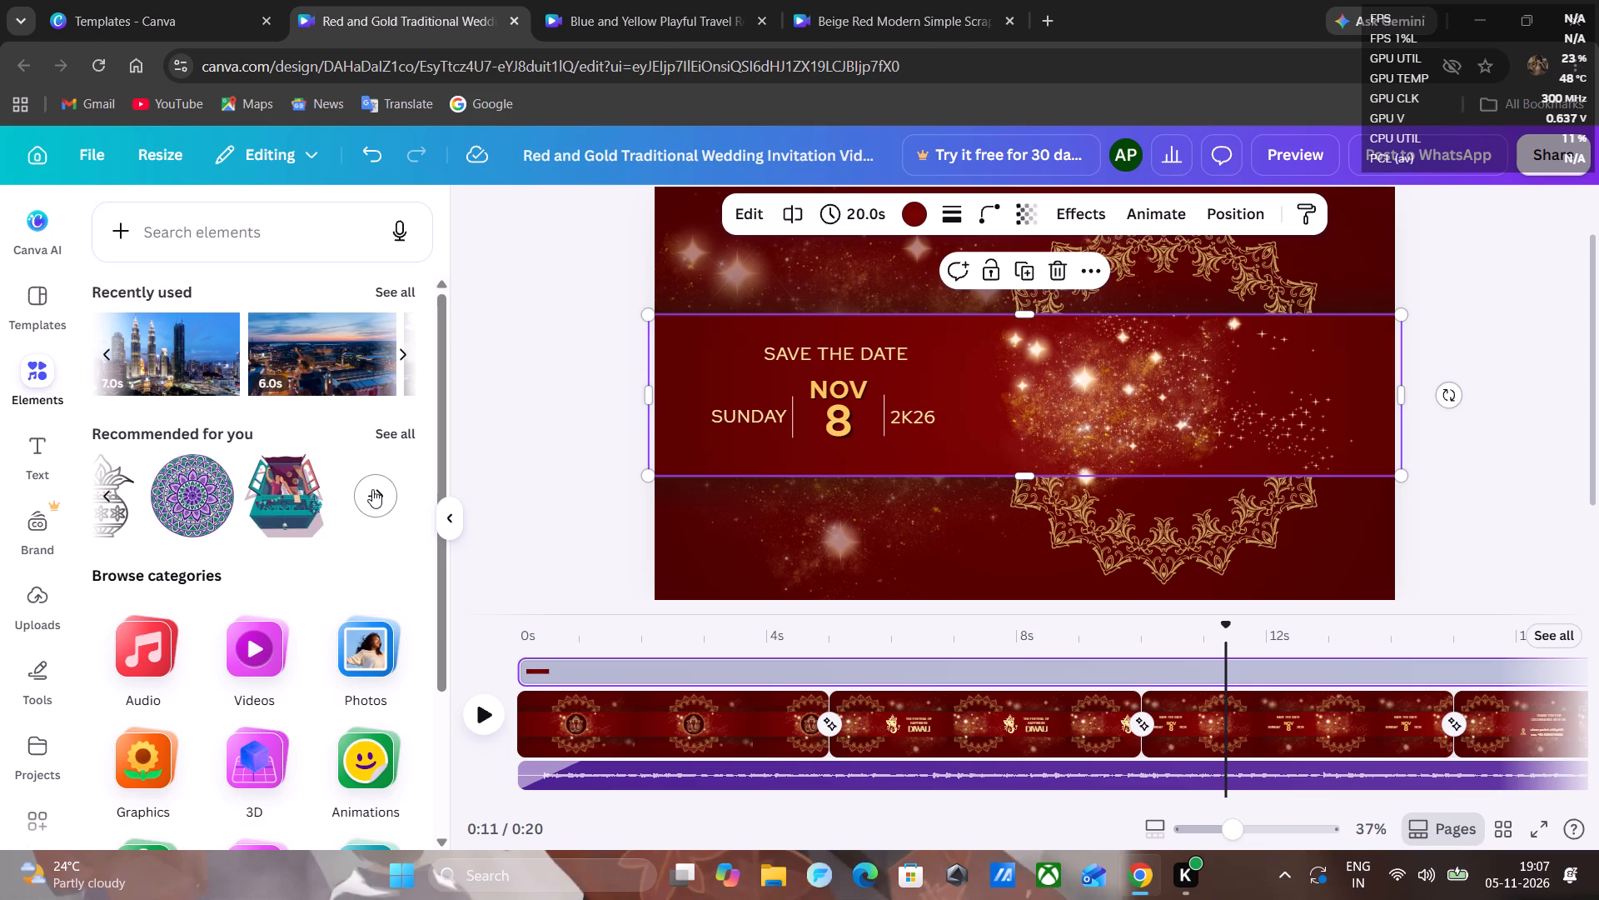
pyautogui.scroll(-4, 271, 627)
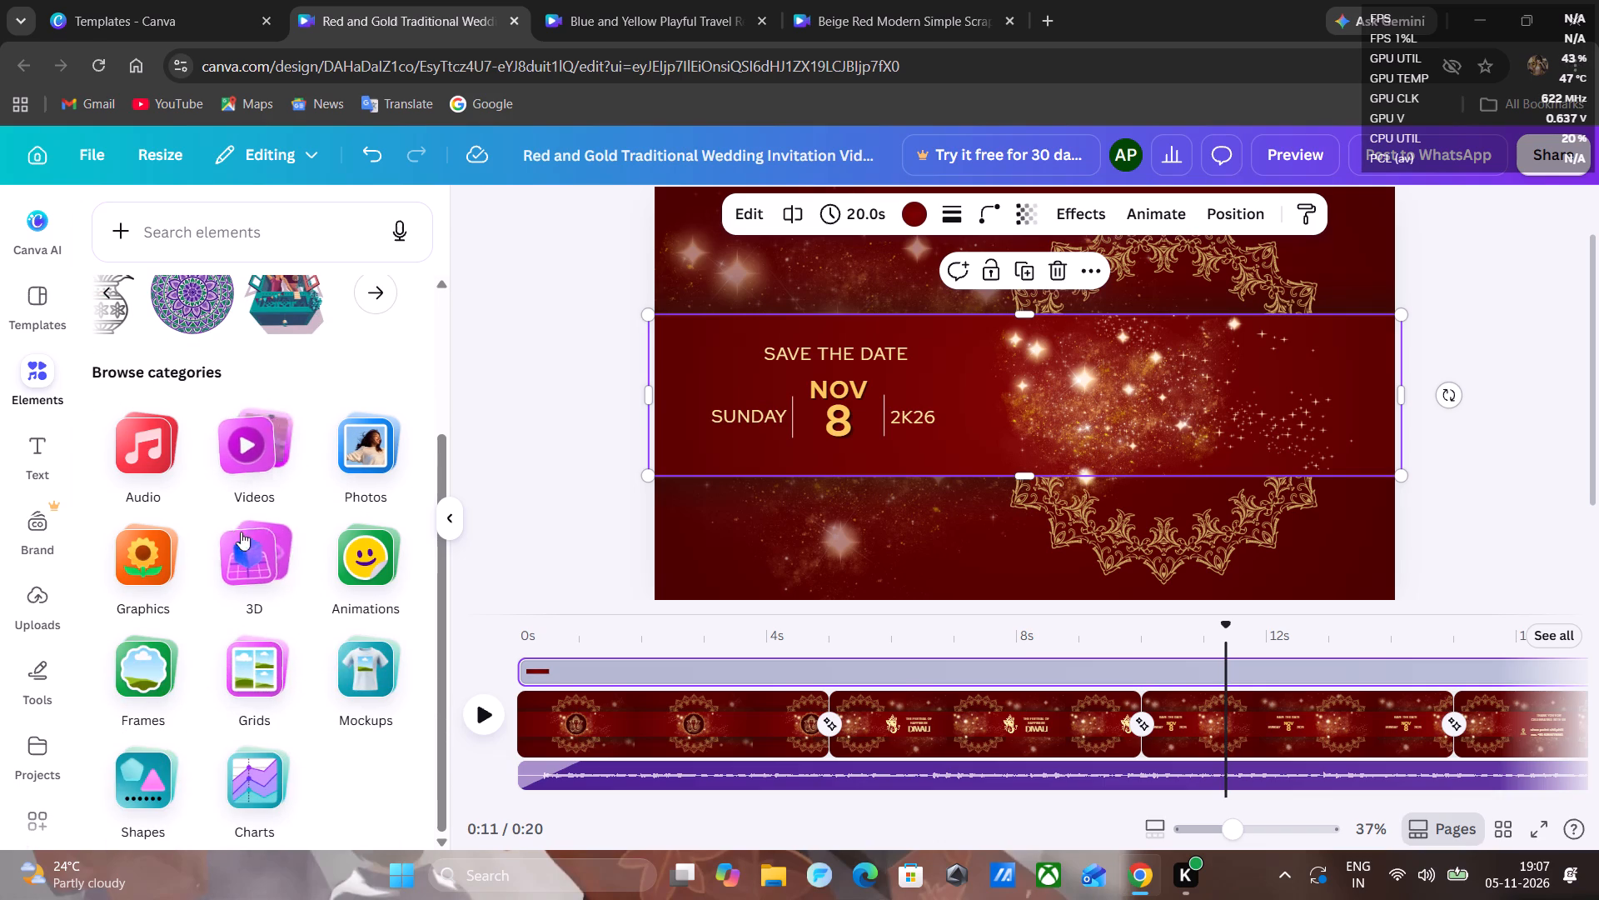
pyautogui.click(138, 681)
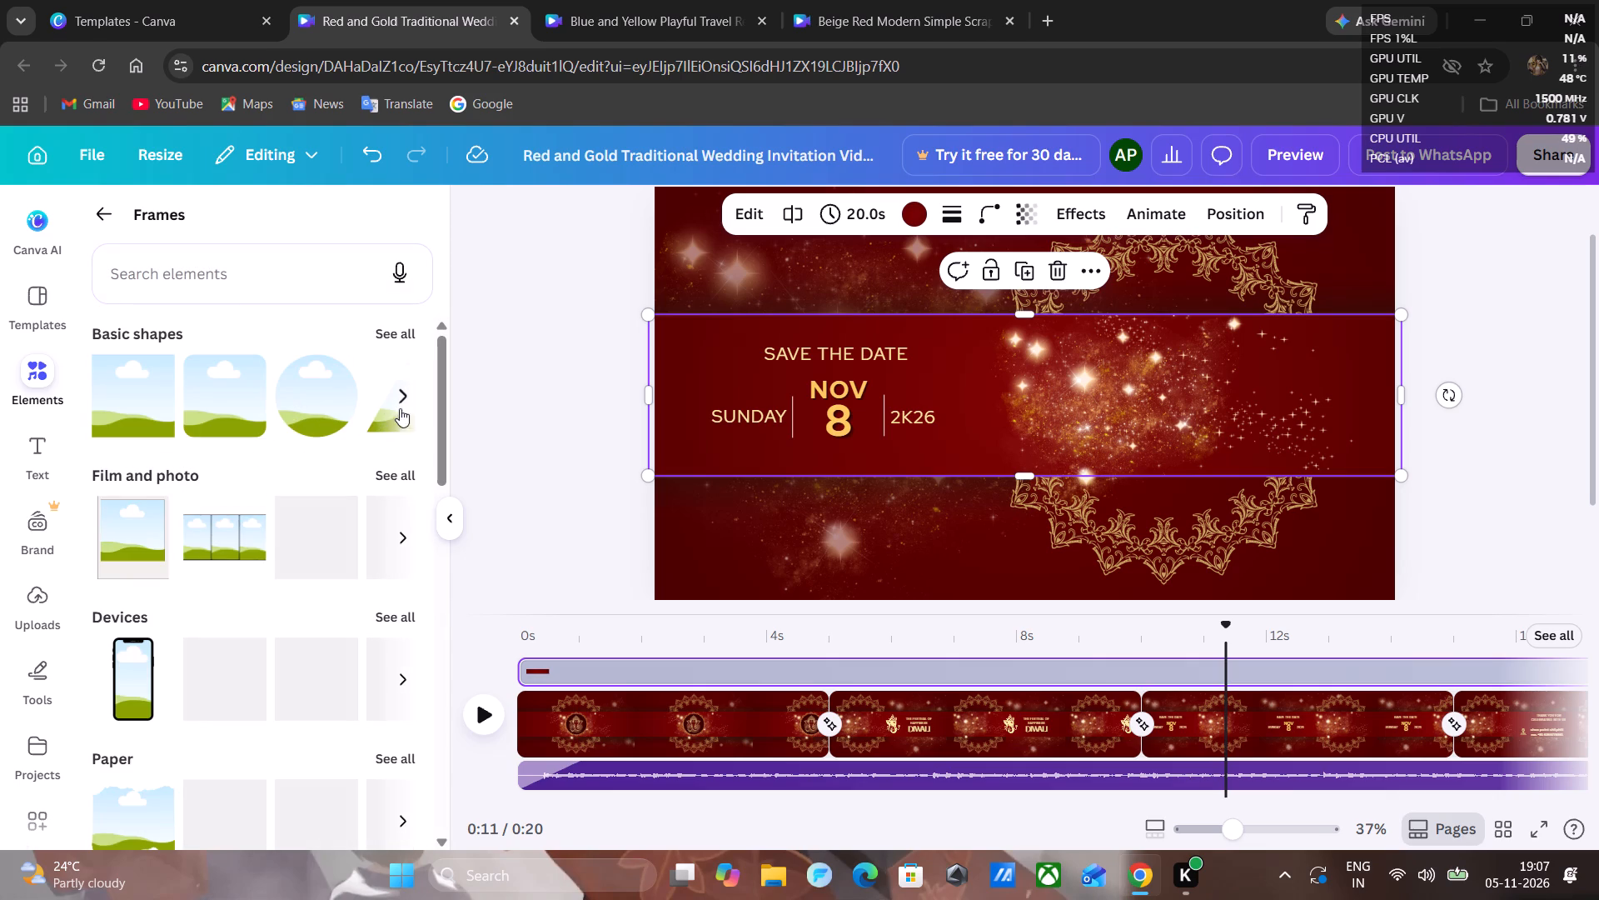
pyautogui.scroll(-1, 252, 557)
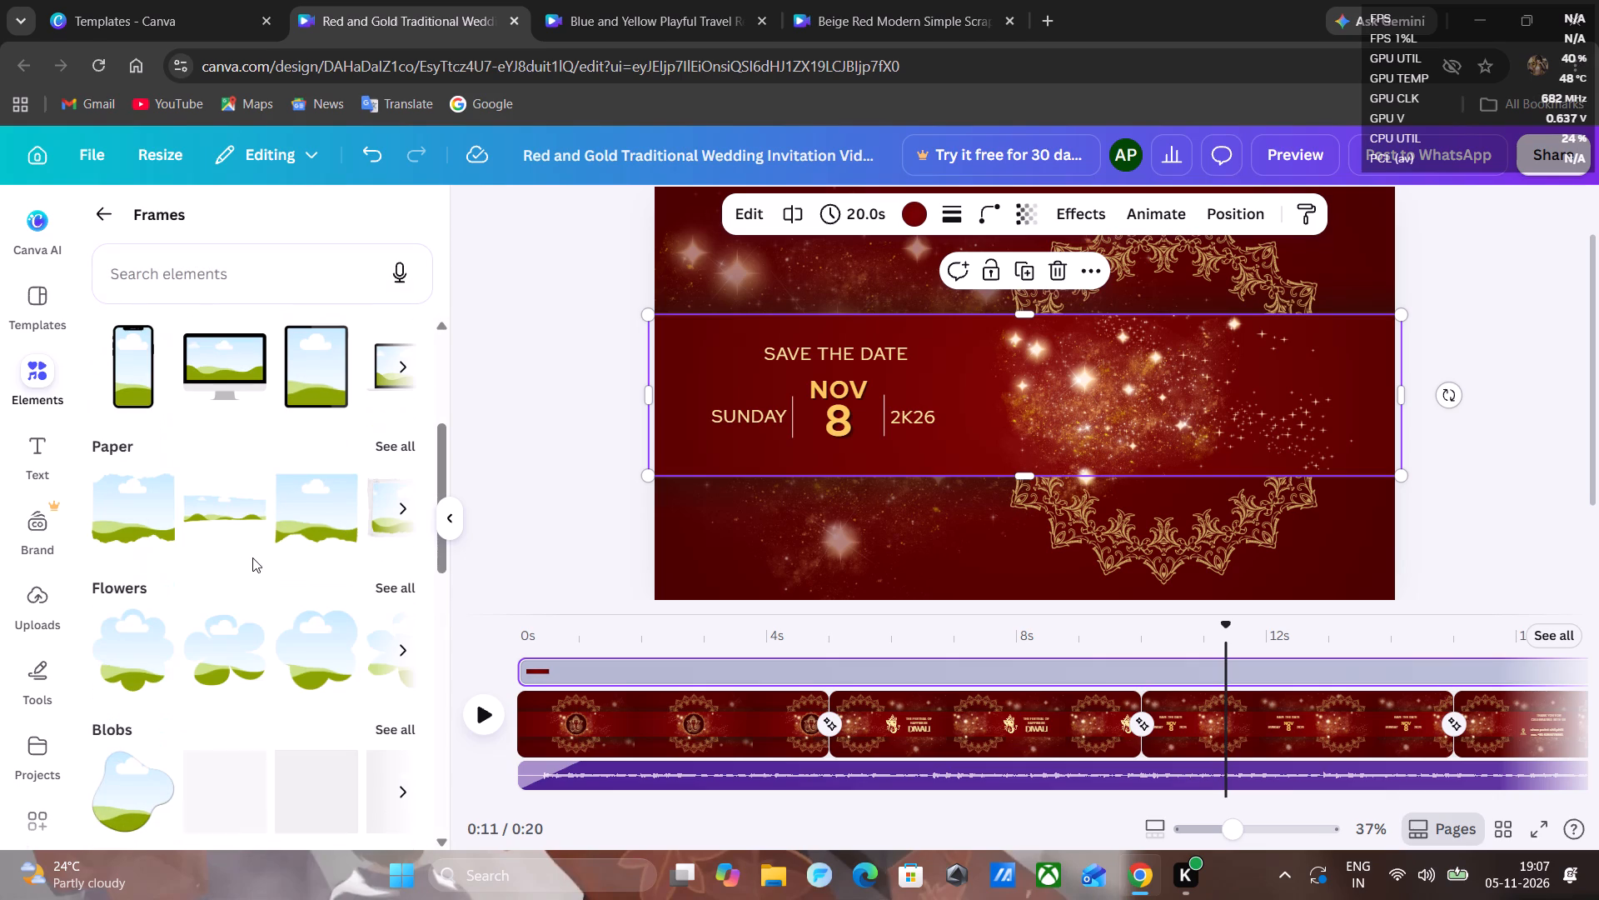
pyautogui.scroll(1, 252, 557)
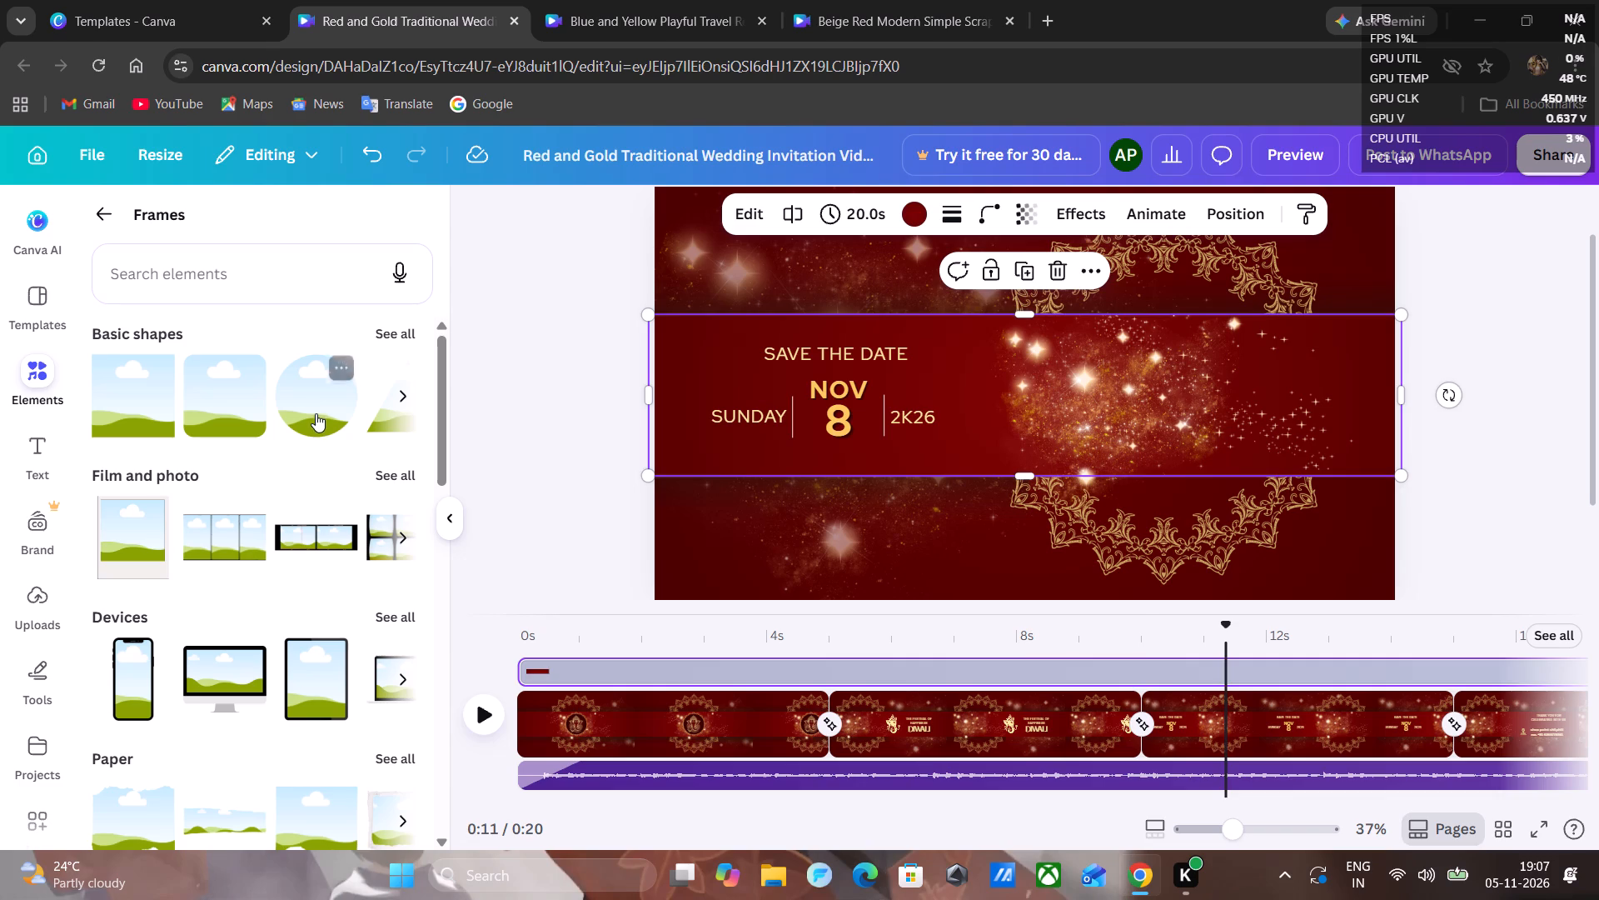
pyautogui.click(313, 410)
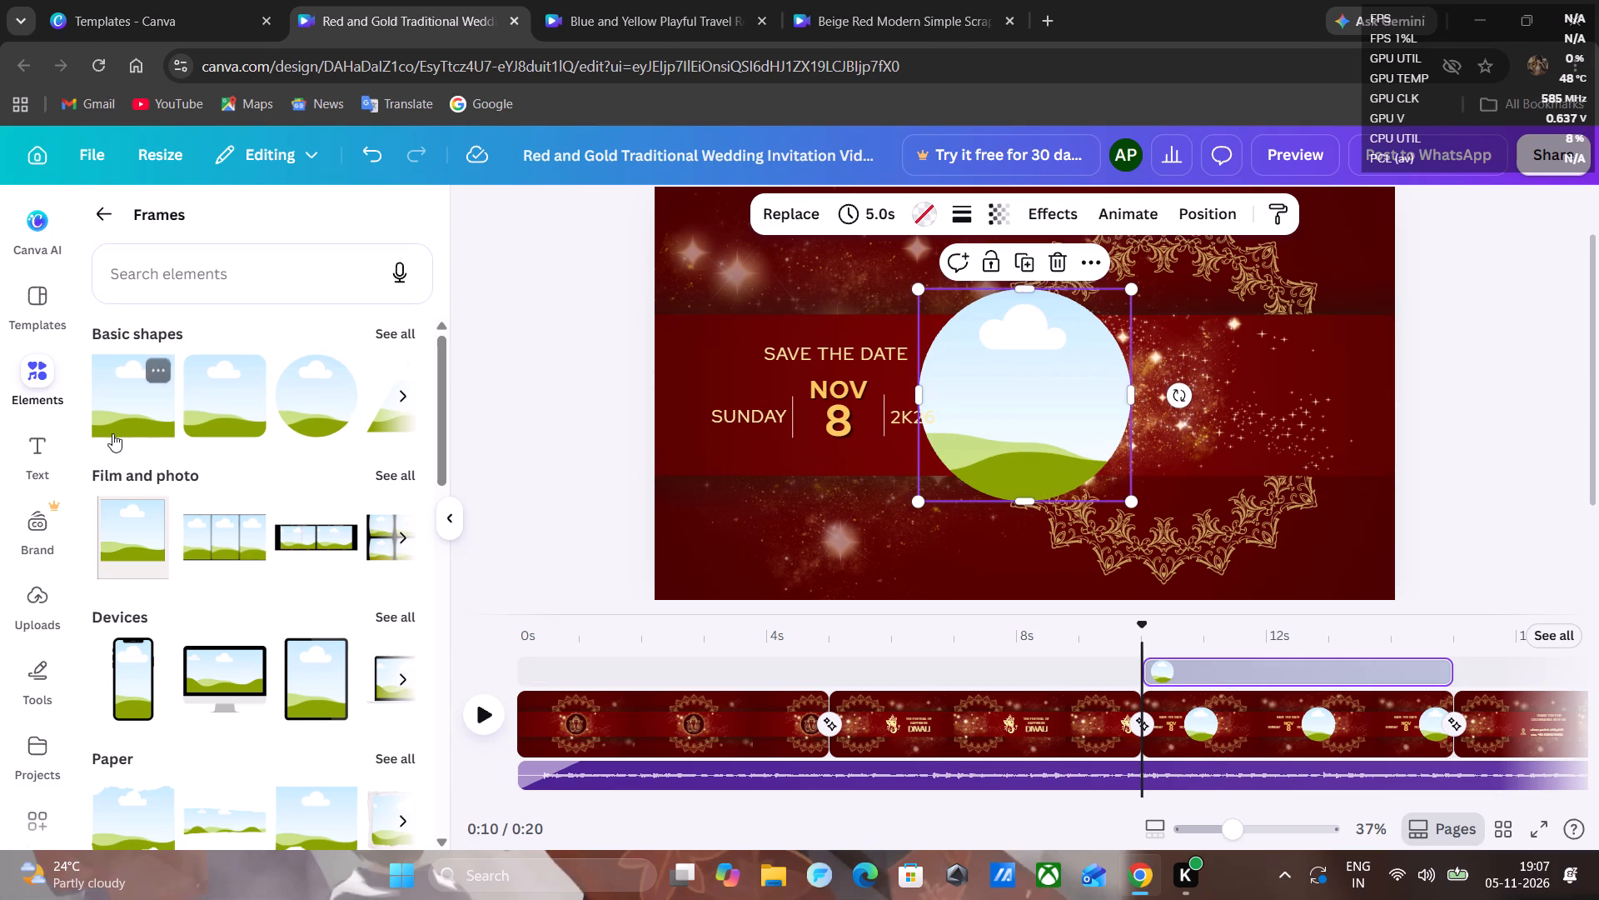
pyautogui.click(444, 522)
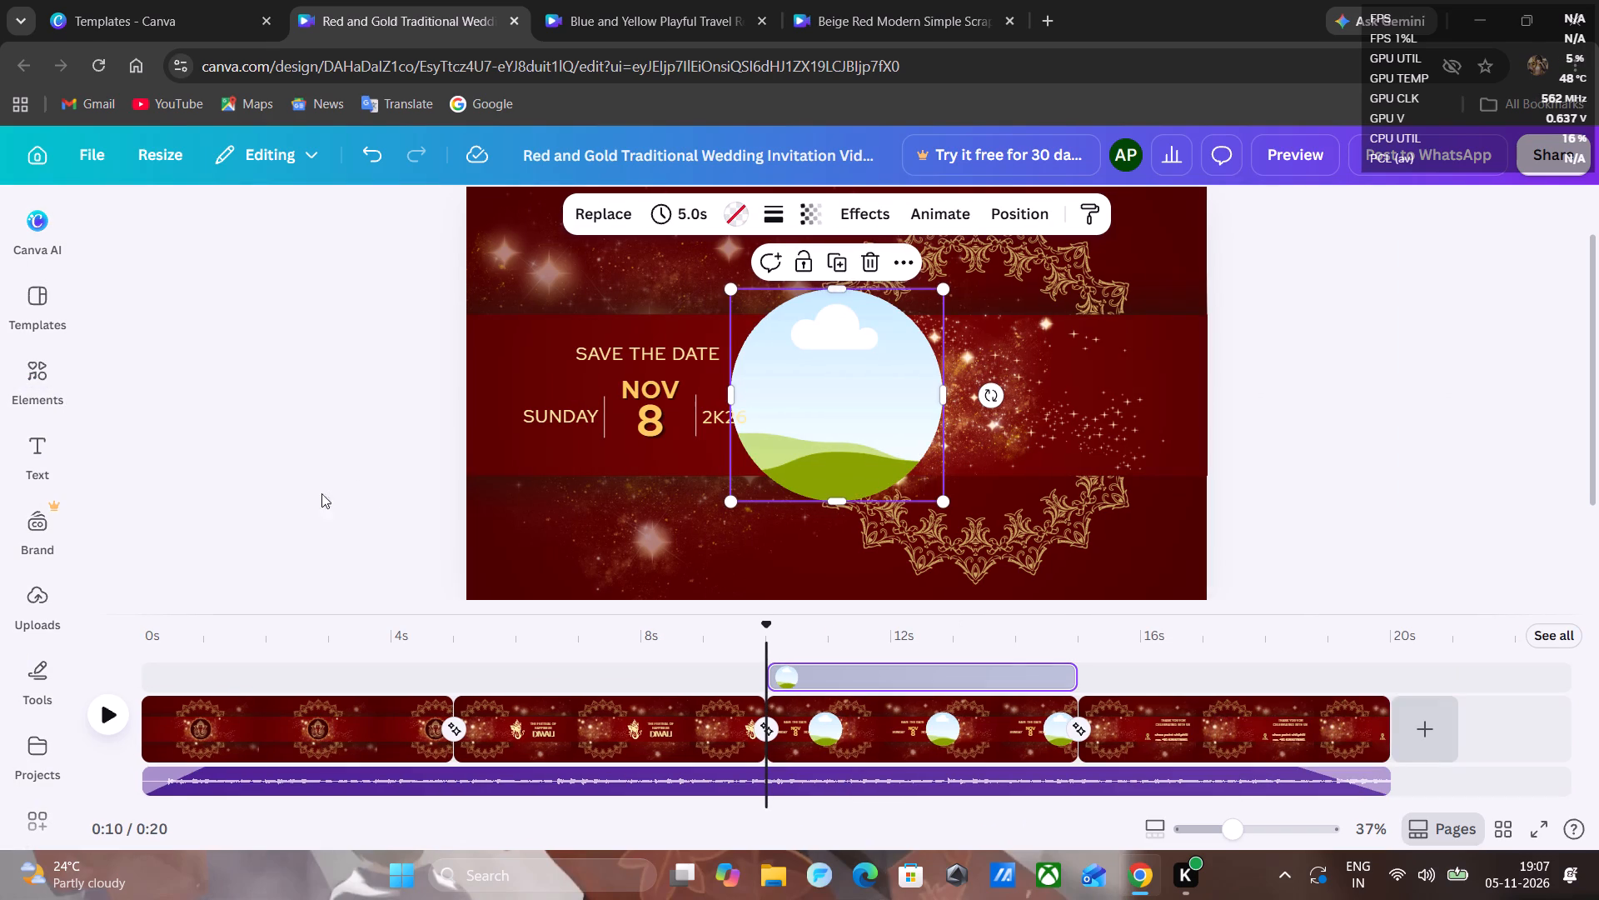
# Browse the recommended graphics in the elements library for an image to fill the circular frame.
pyautogui.click(22, 397)
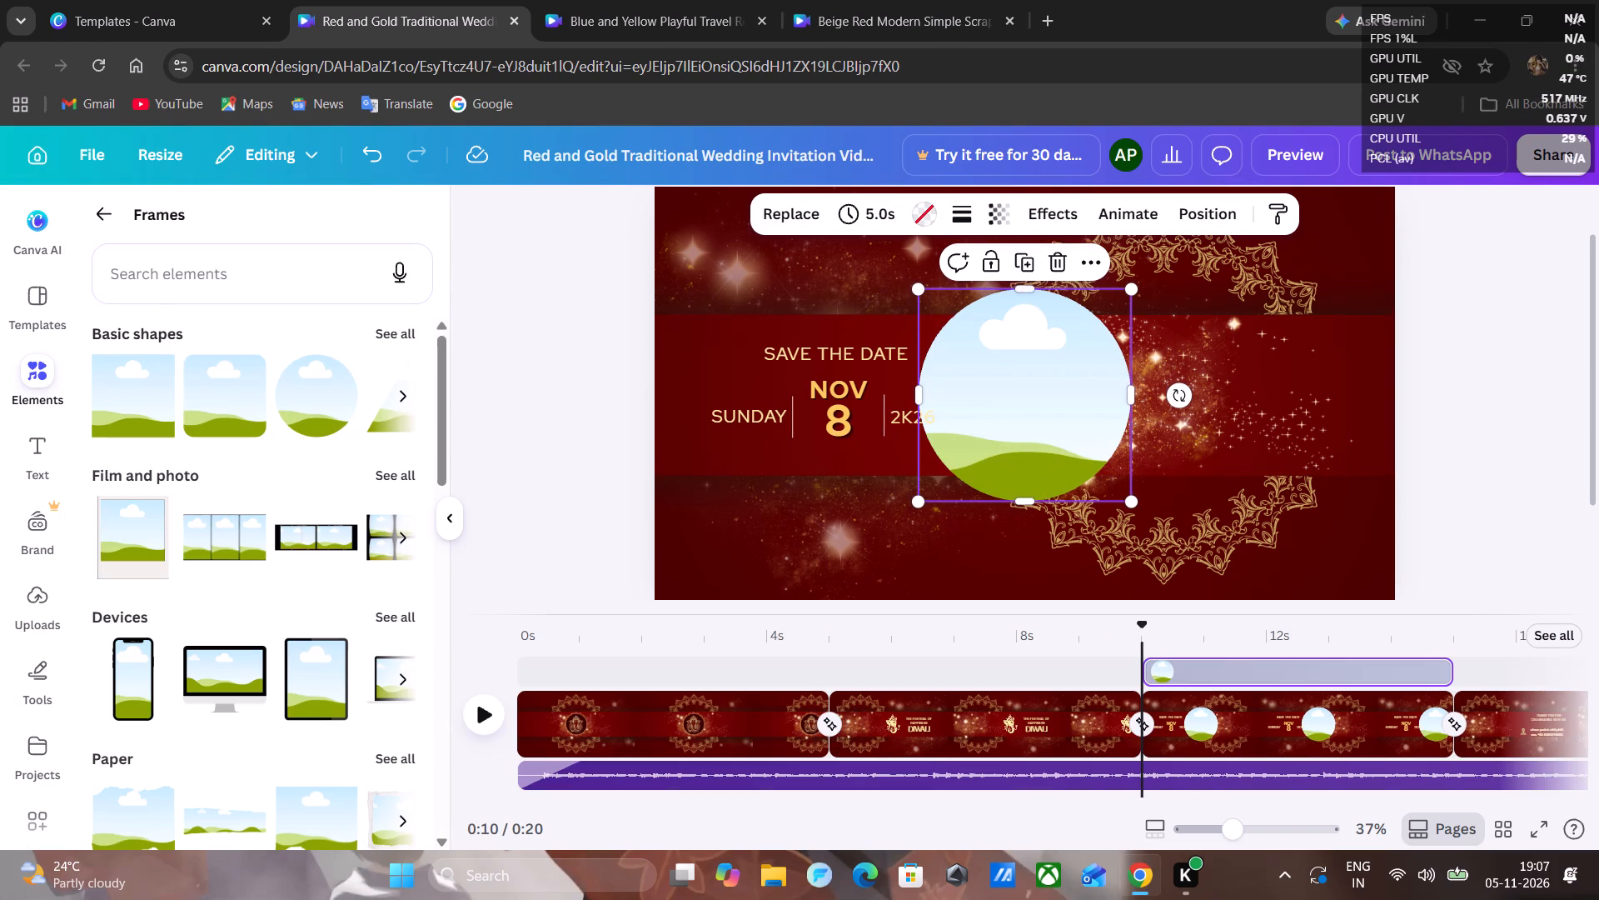
pyautogui.click(97, 217)
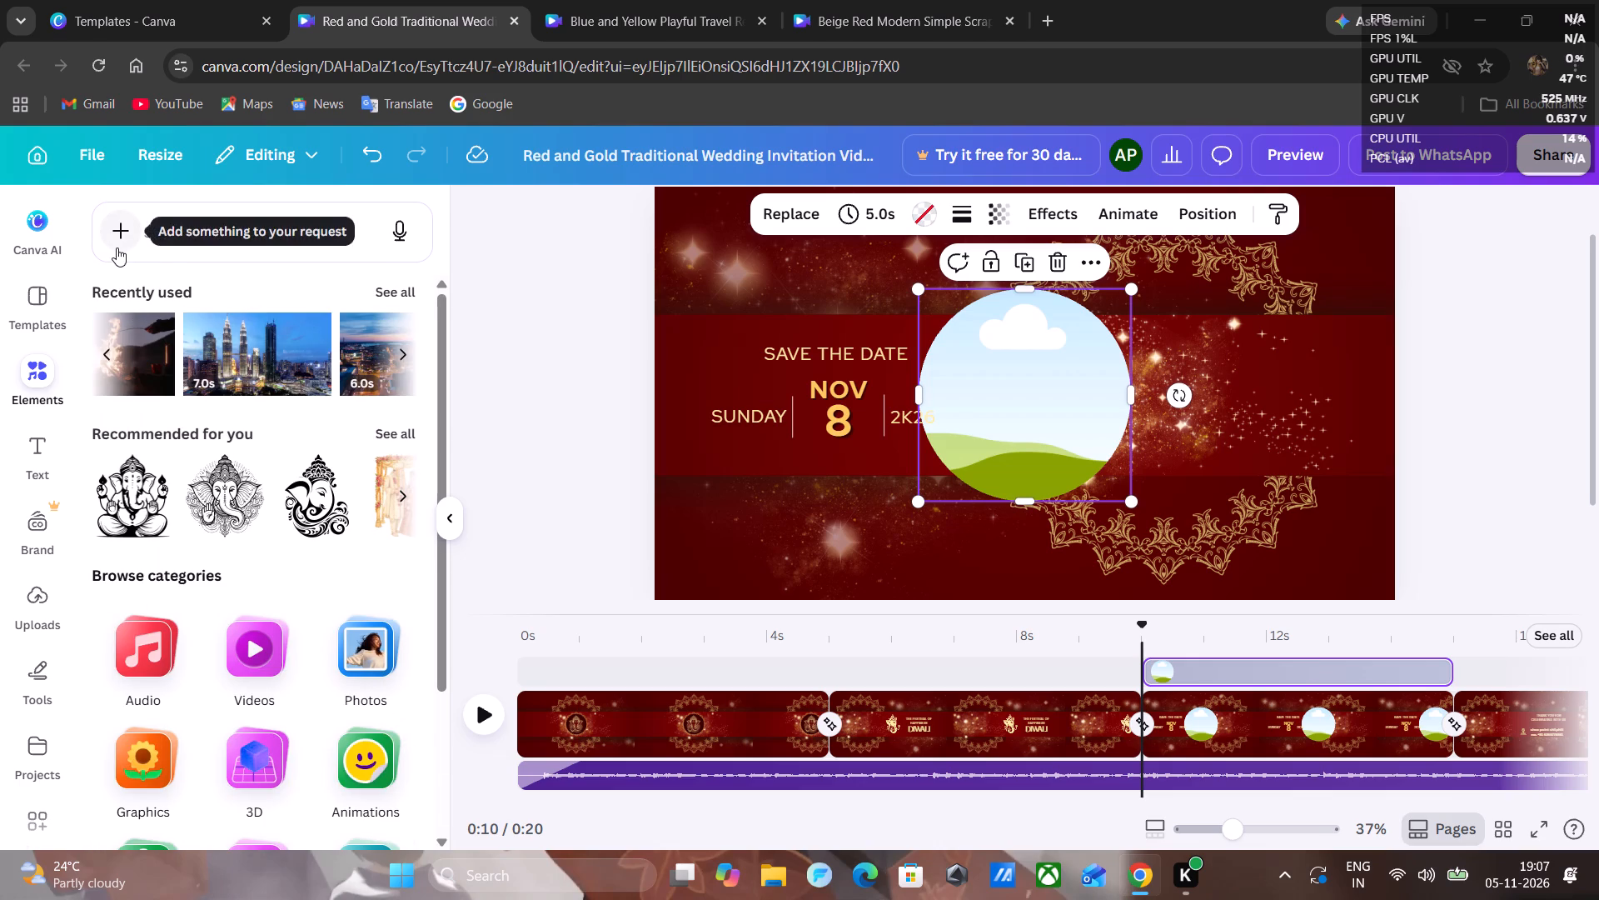
pyautogui.click(397, 495)
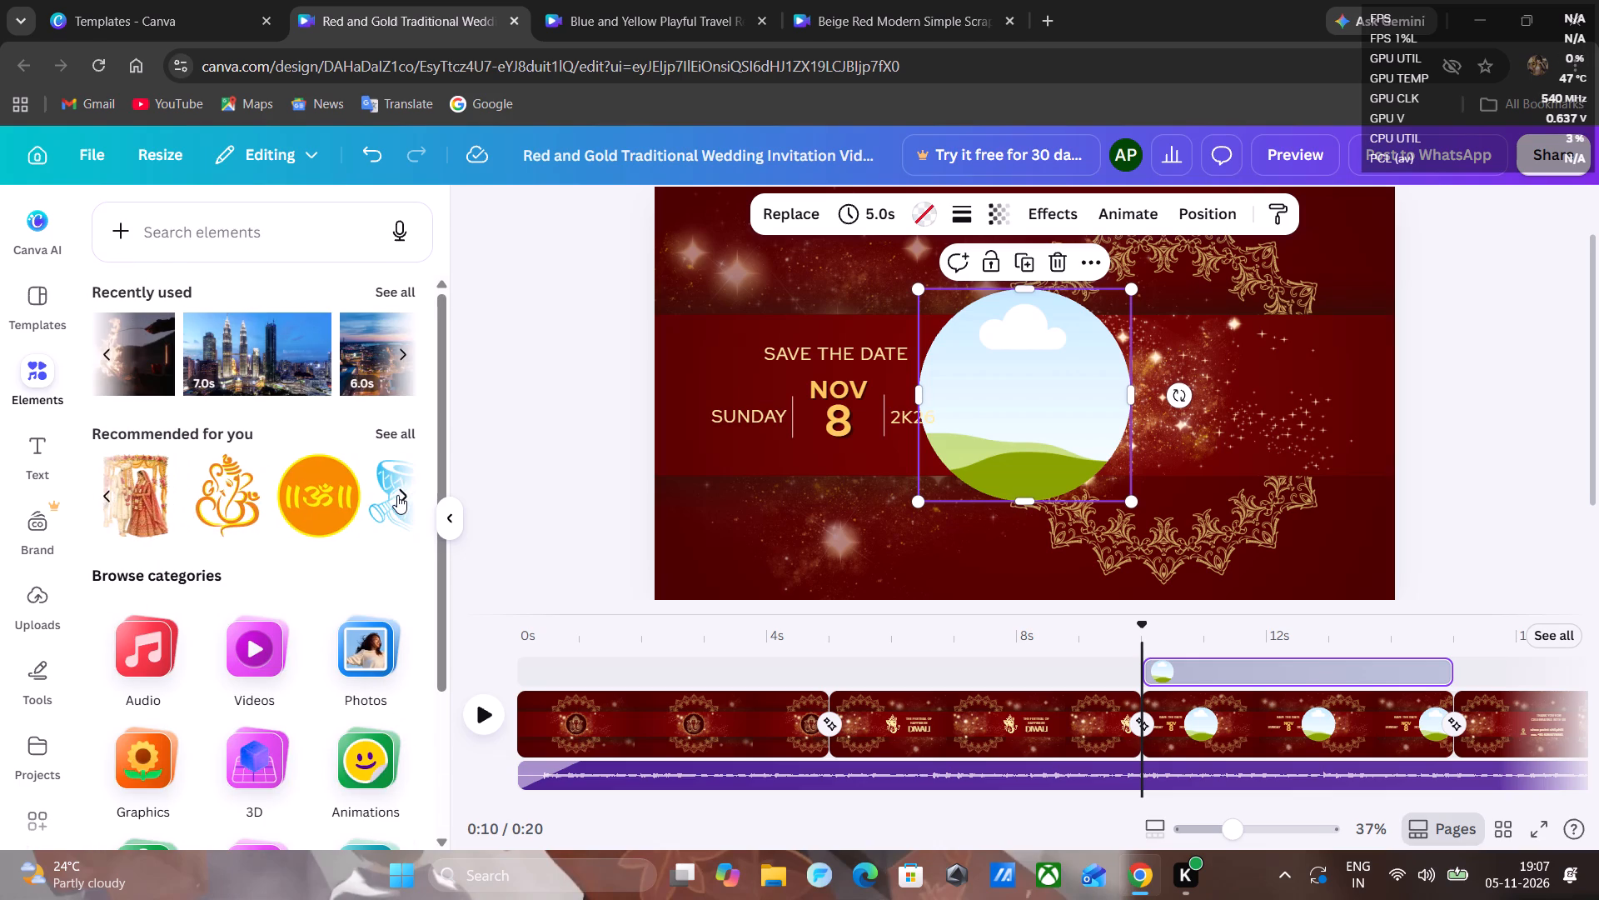
pyautogui.doubleClick(397, 495)
pyautogui.click(396, 494)
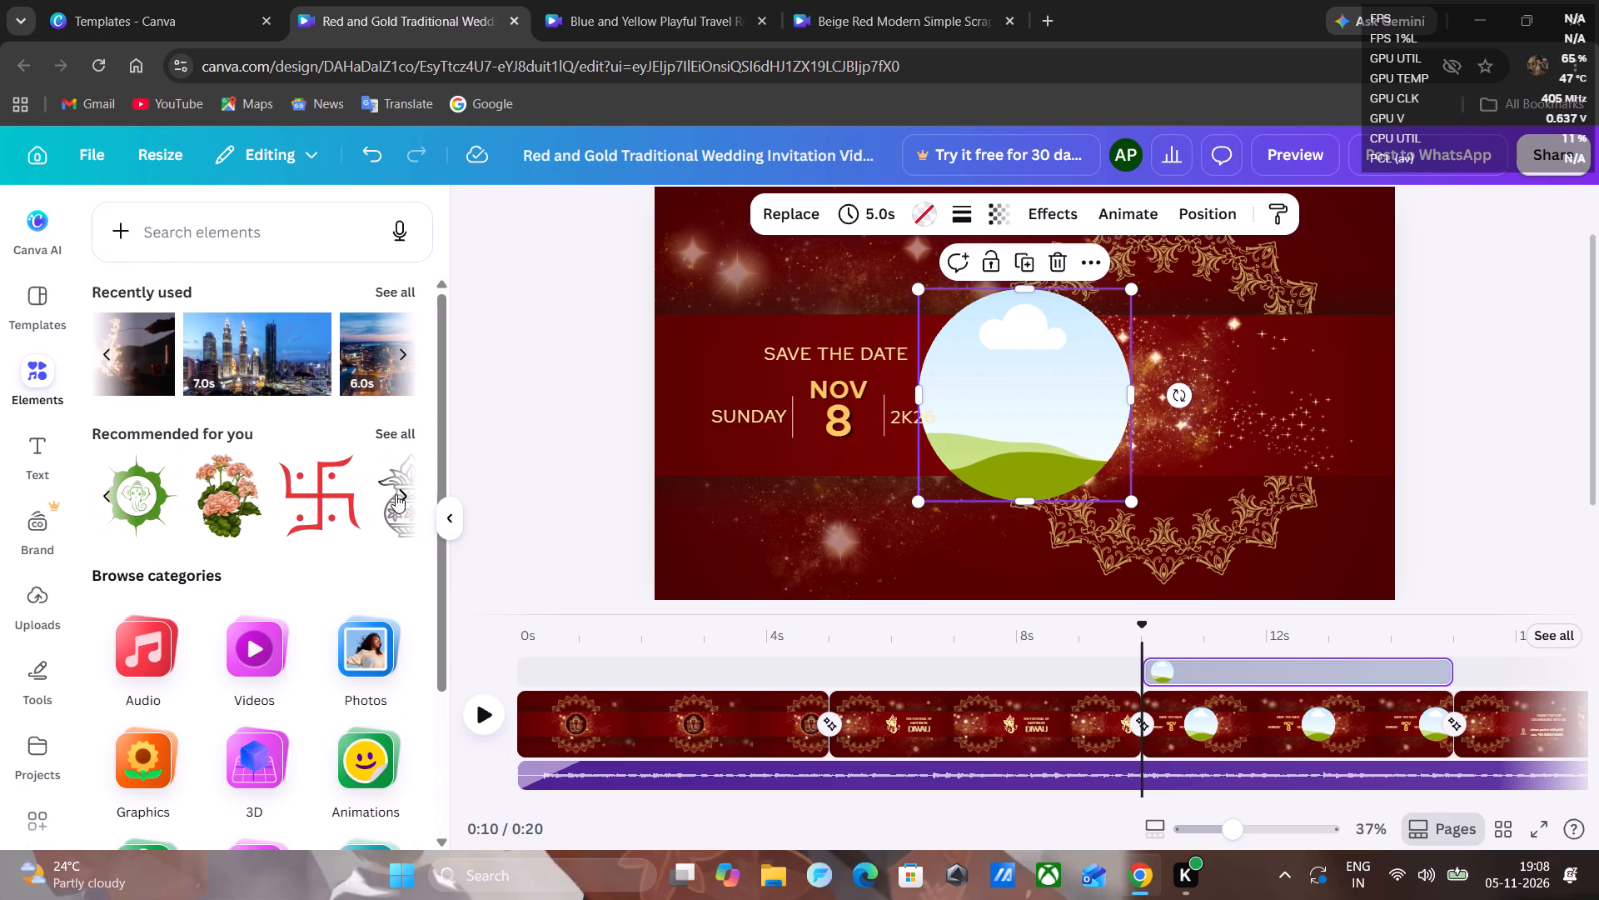
pyautogui.tripleClick(396, 494)
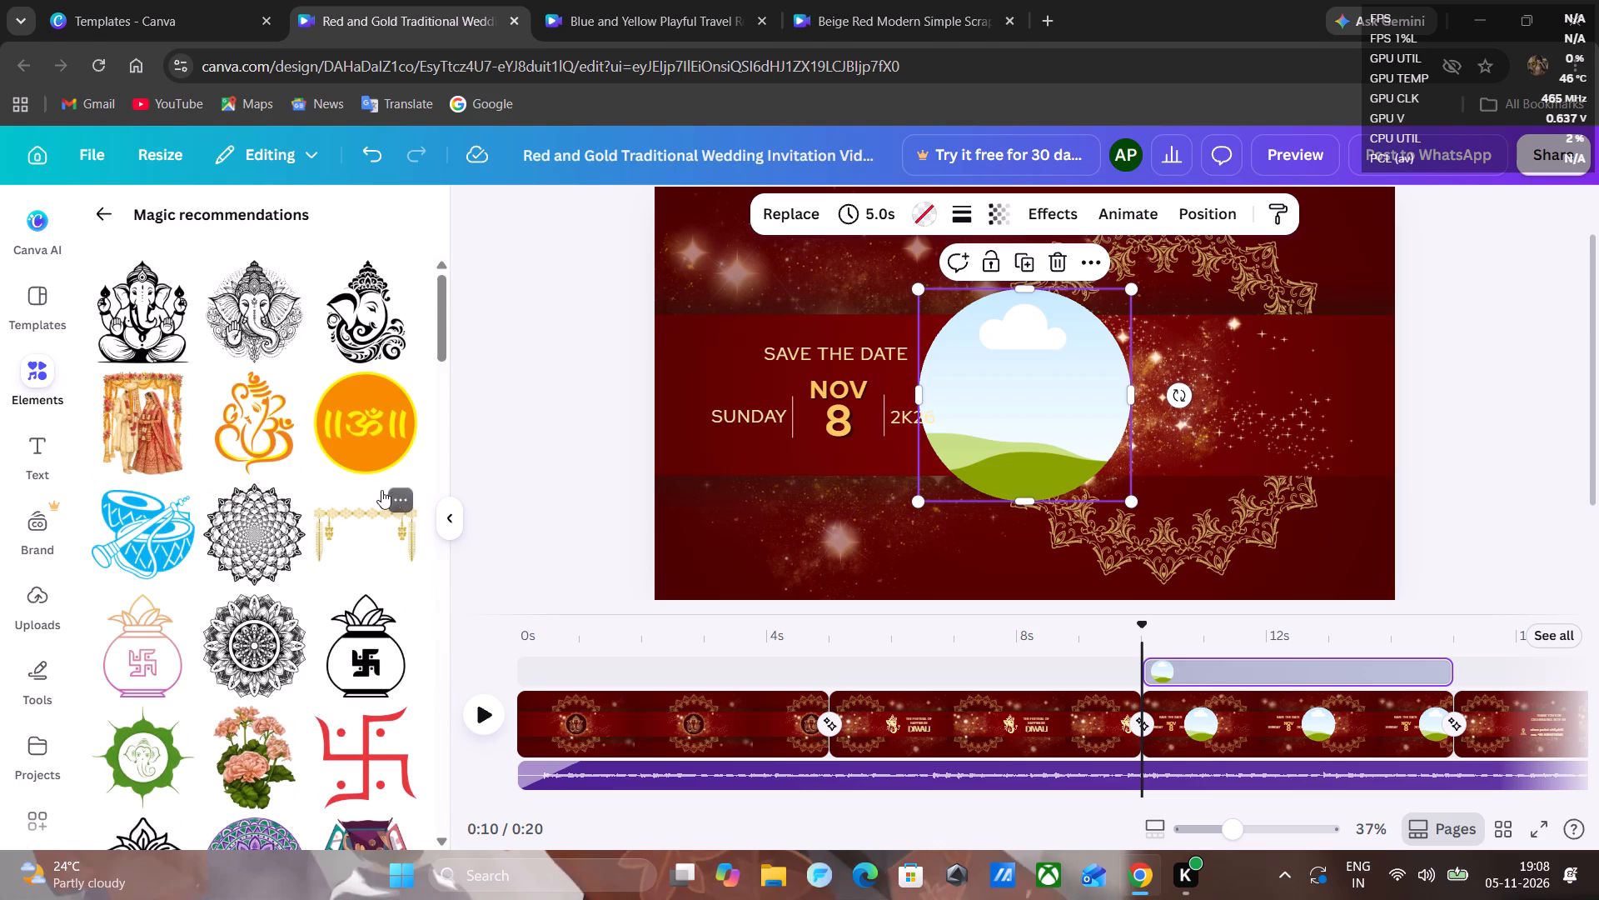
pyautogui.scroll(-2, 284, 566)
pyautogui.scroll(-1, 280, 467)
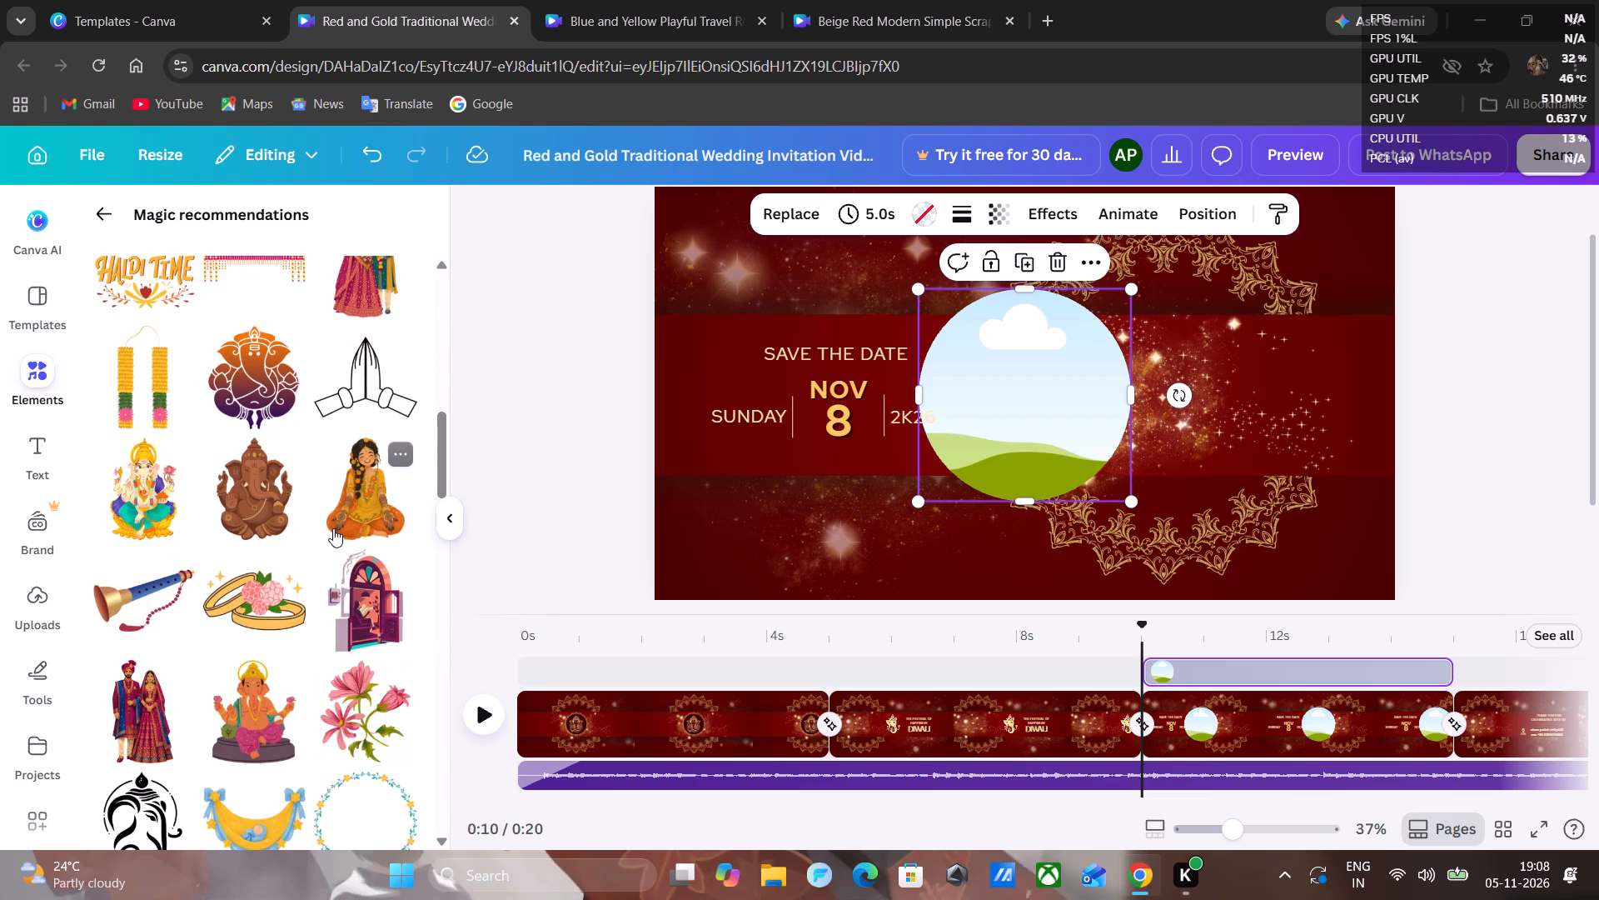
pyautogui.scroll(1, 291, 567)
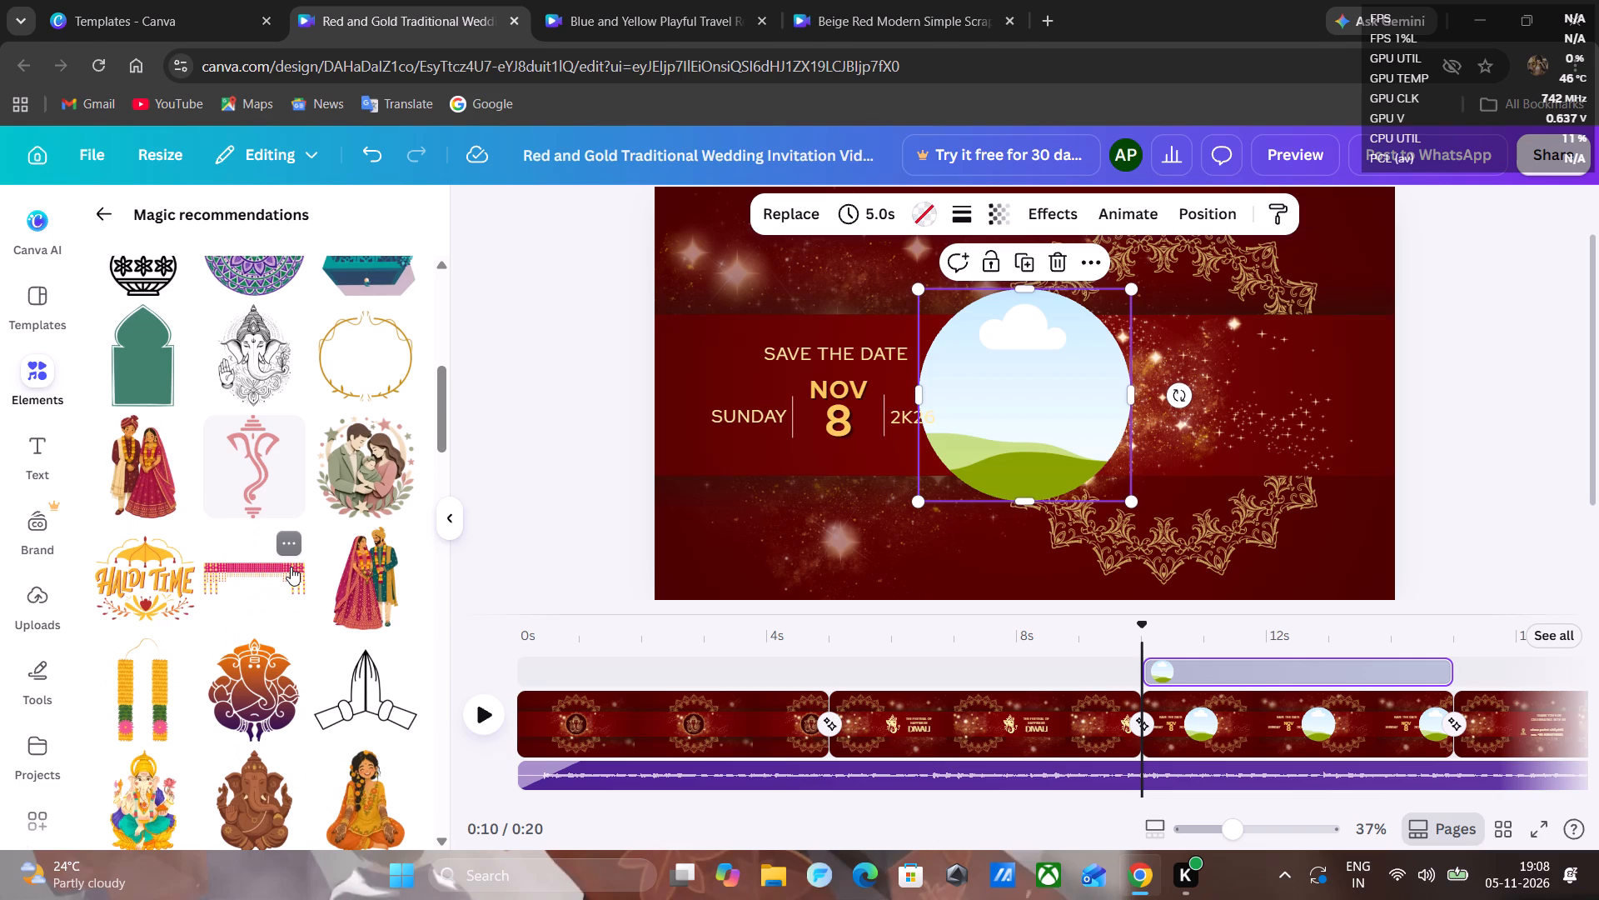
pyautogui.scroll(-2, 289, 567)
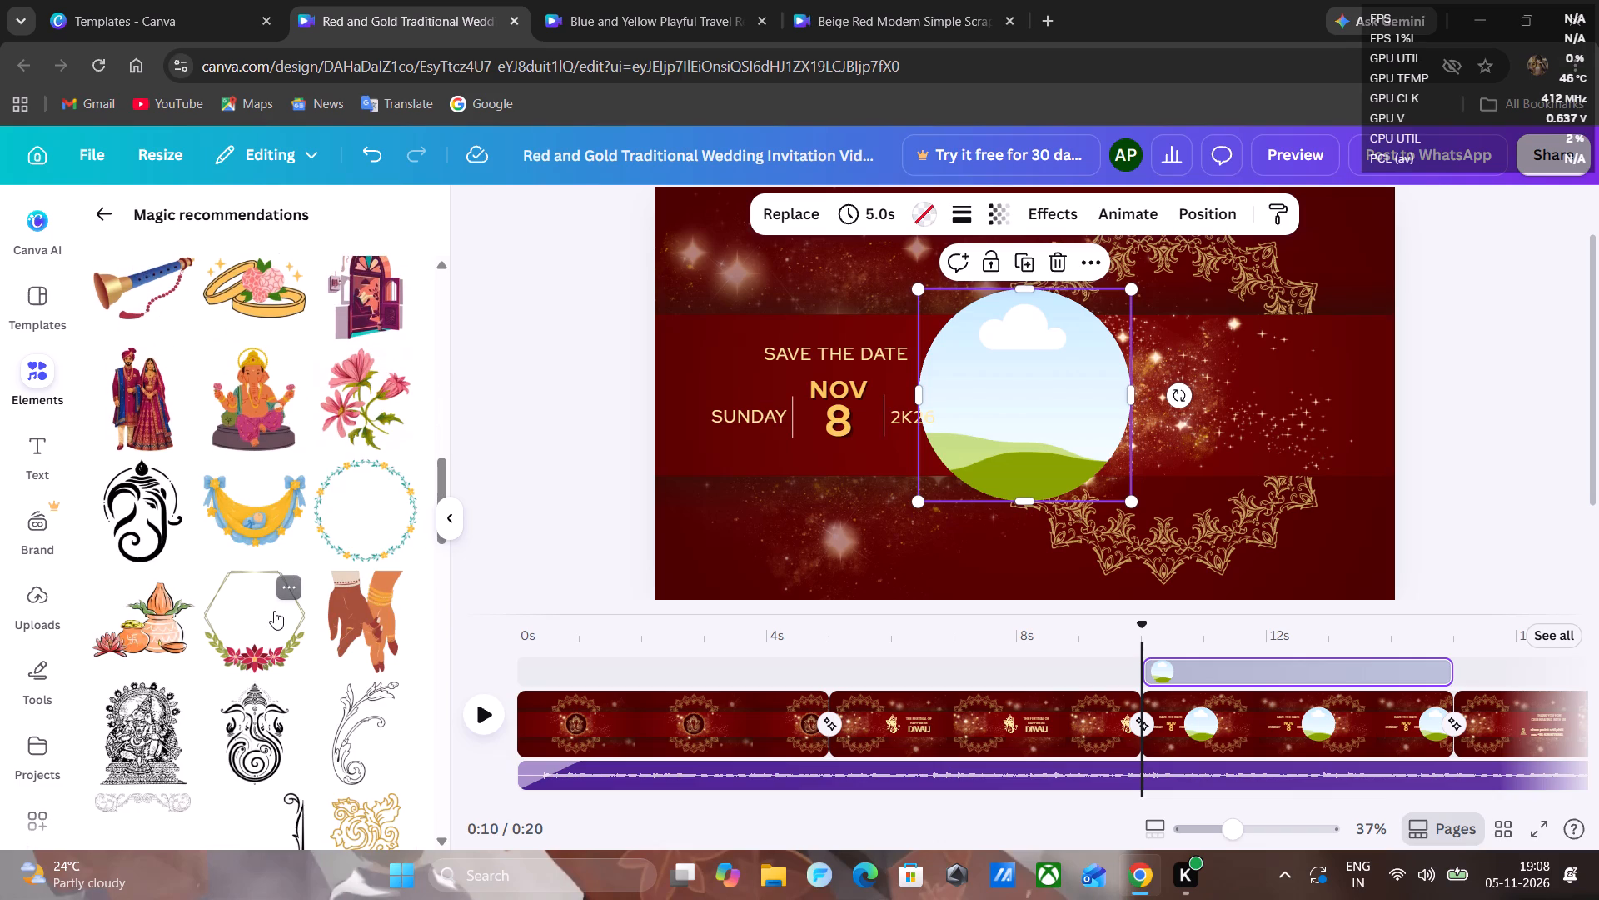
pyautogui.scroll(-2, 274, 611)
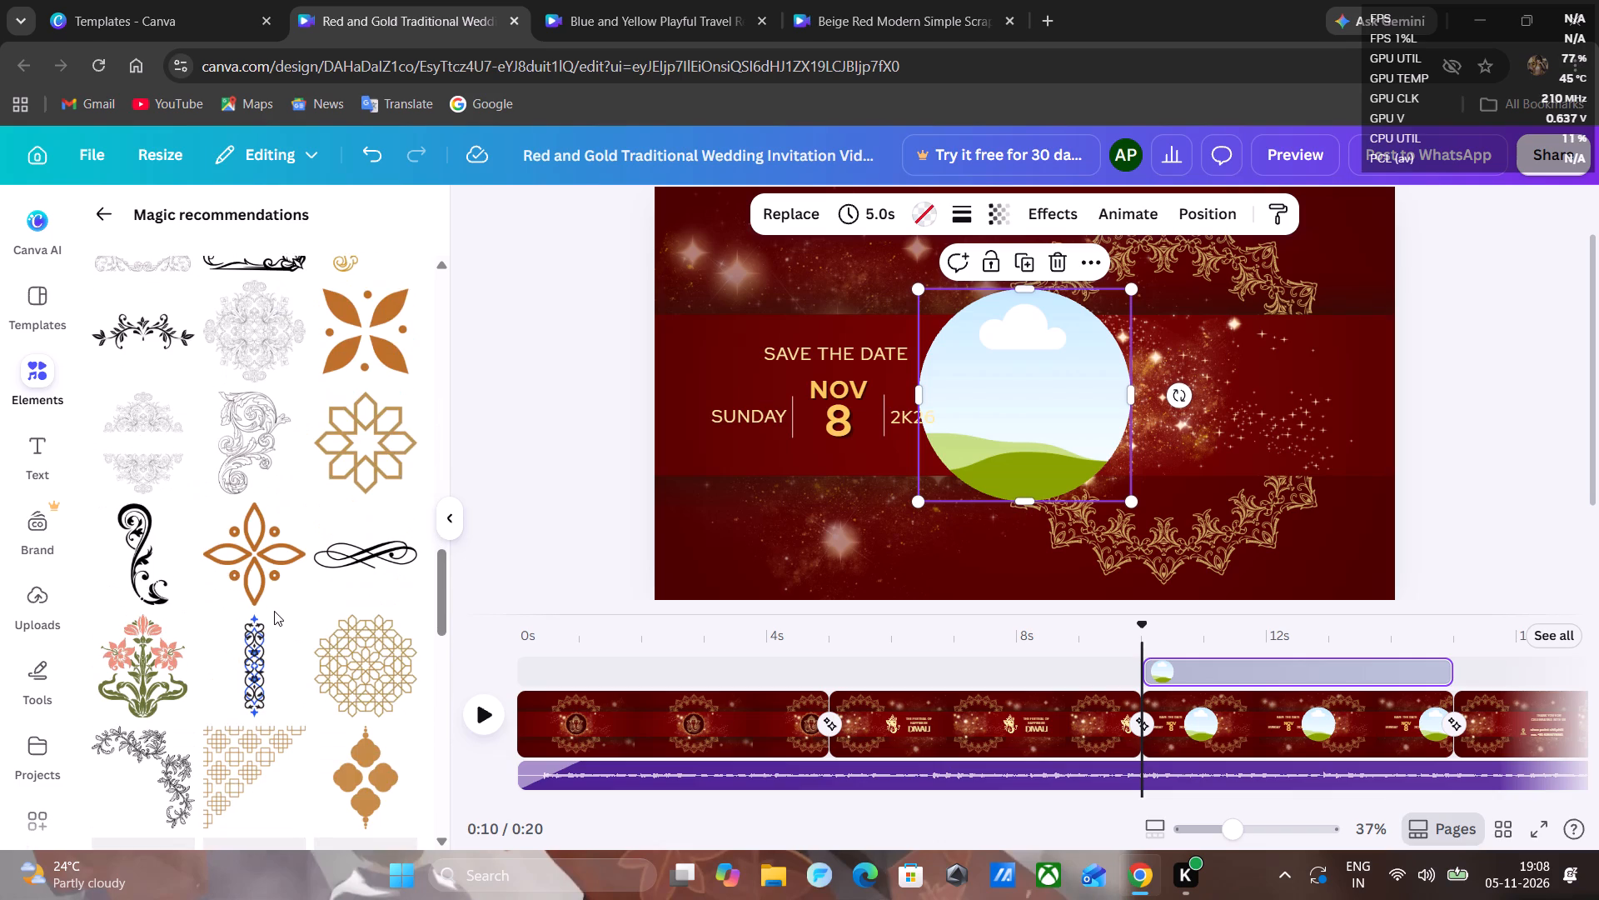
pyautogui.scroll(-1, 266, 617)
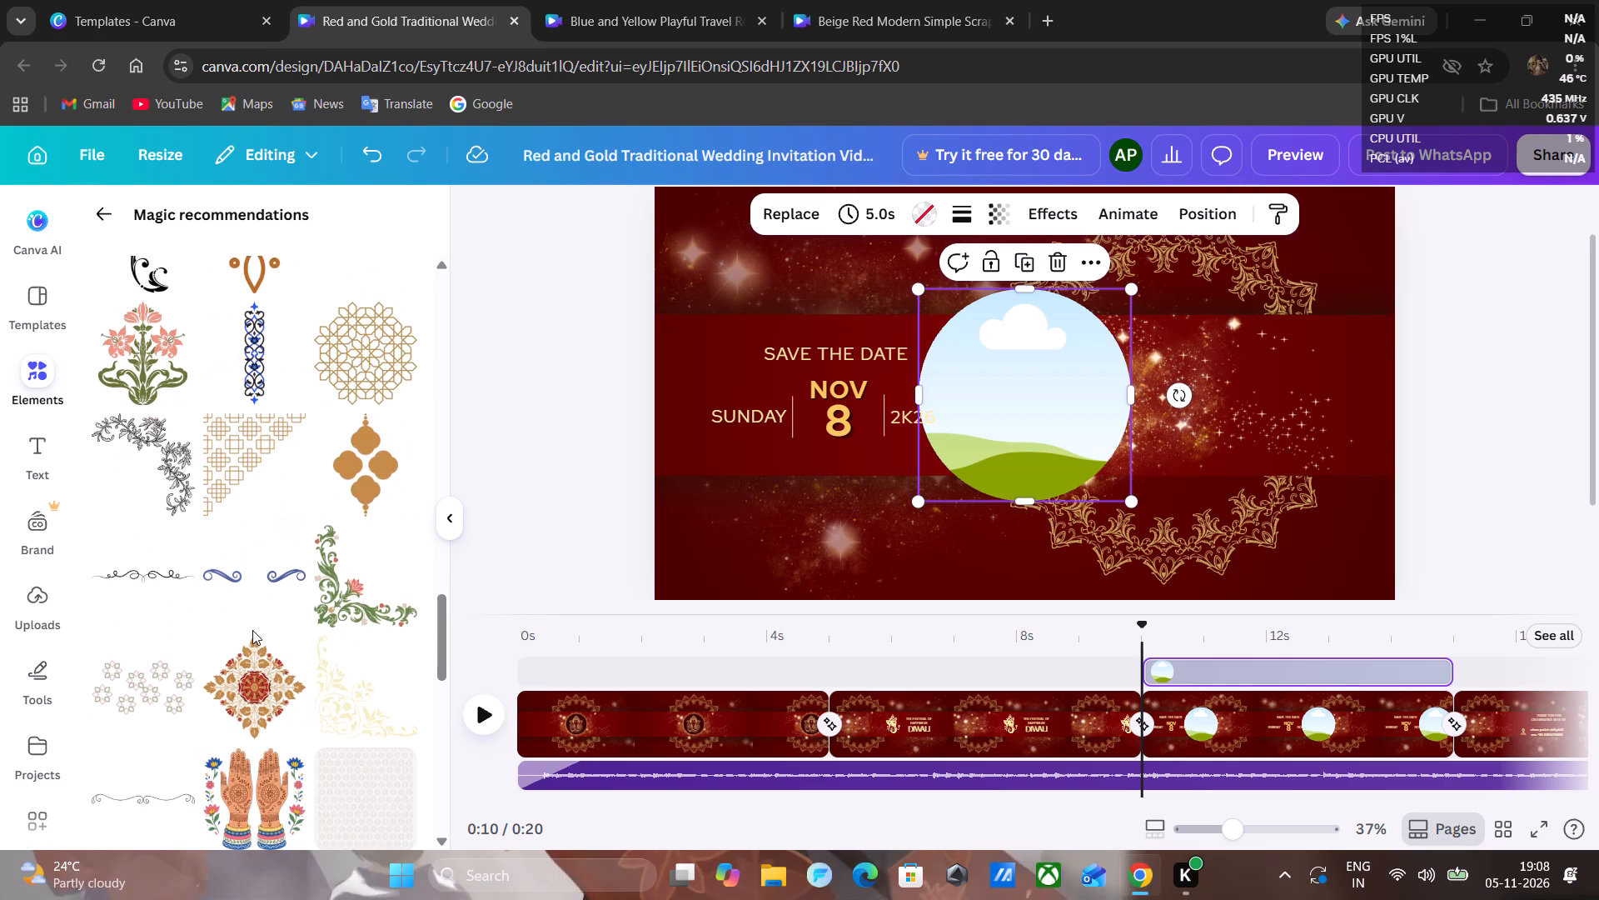
pyautogui.scroll(-2, 252, 630)
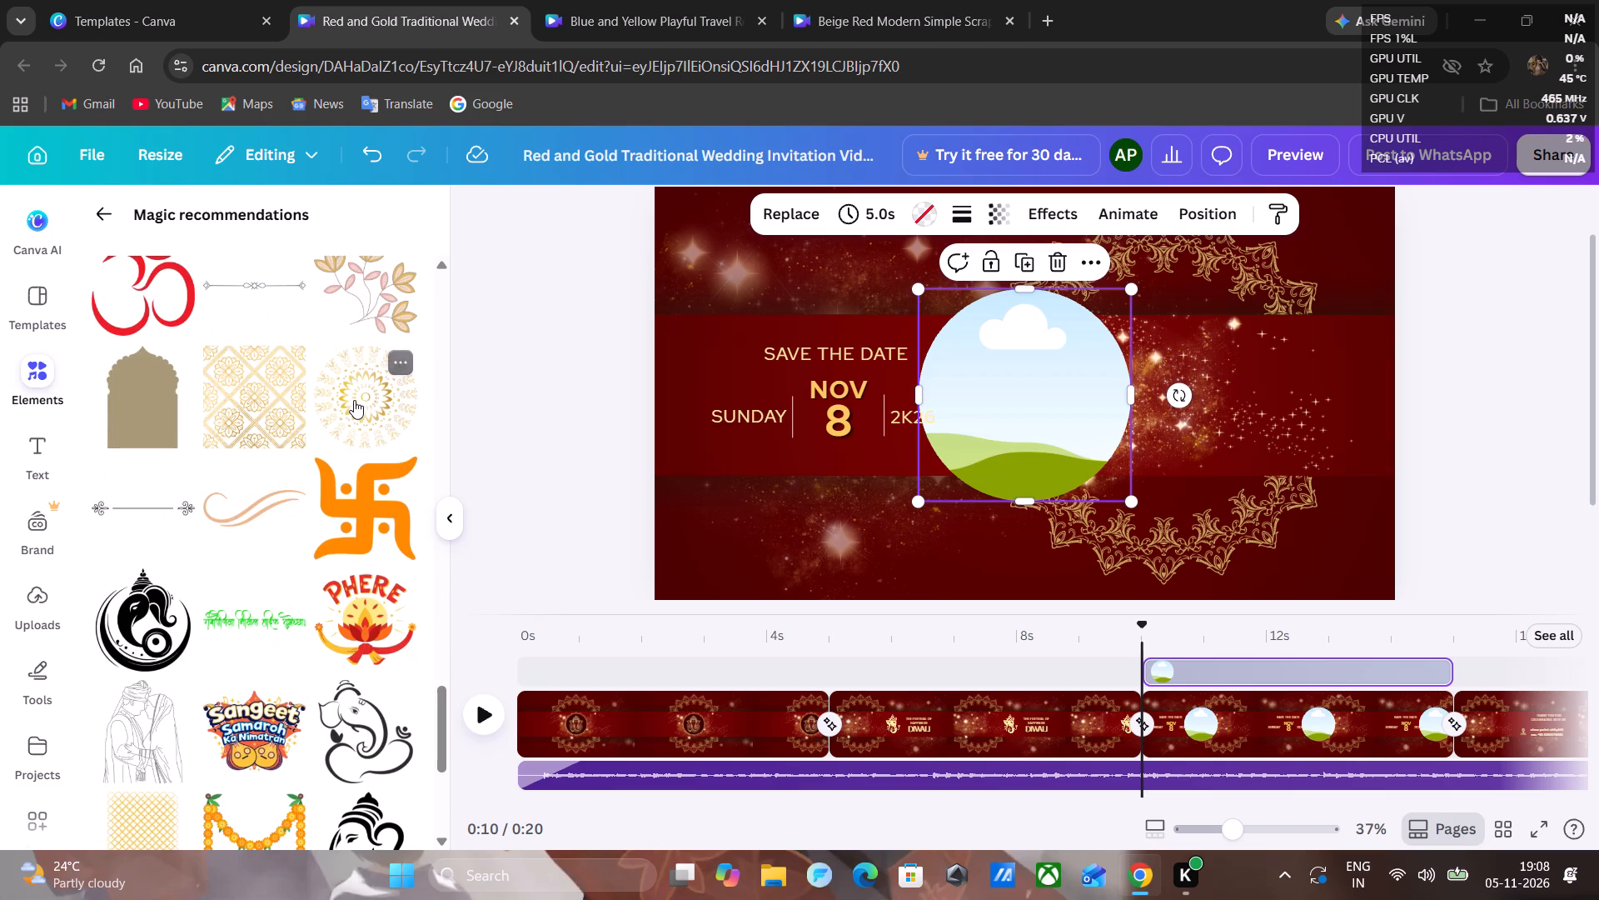
pyautogui.moveTo(354, 400); pyautogui.dragTo(426, 412)
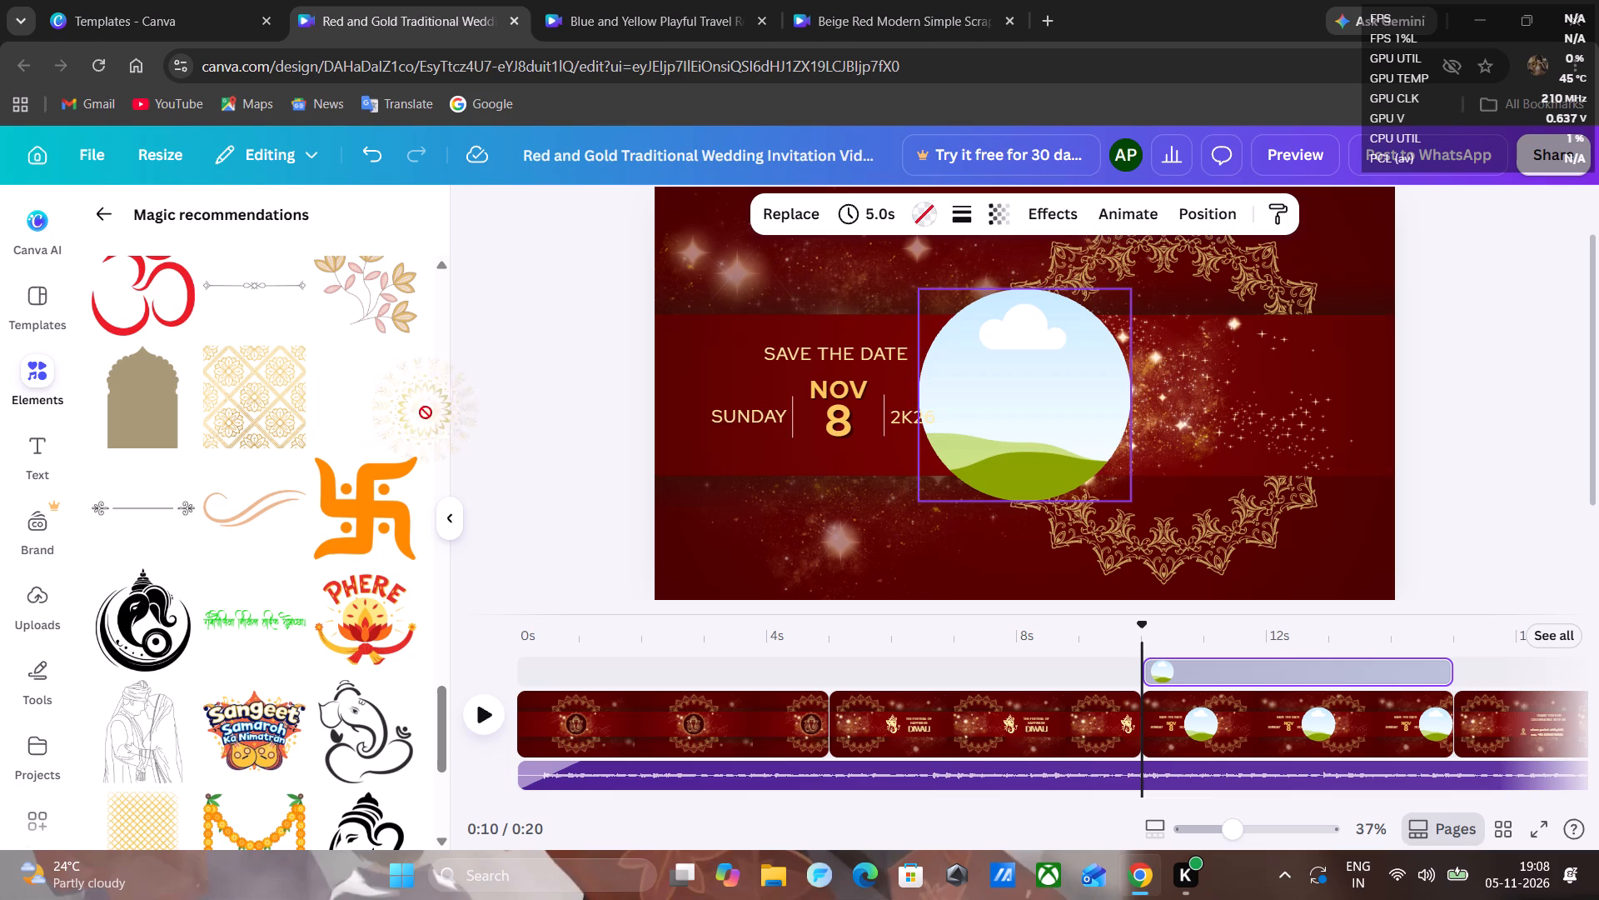
pyautogui.moveTo(426, 412); pyautogui.dragTo(271, 381)
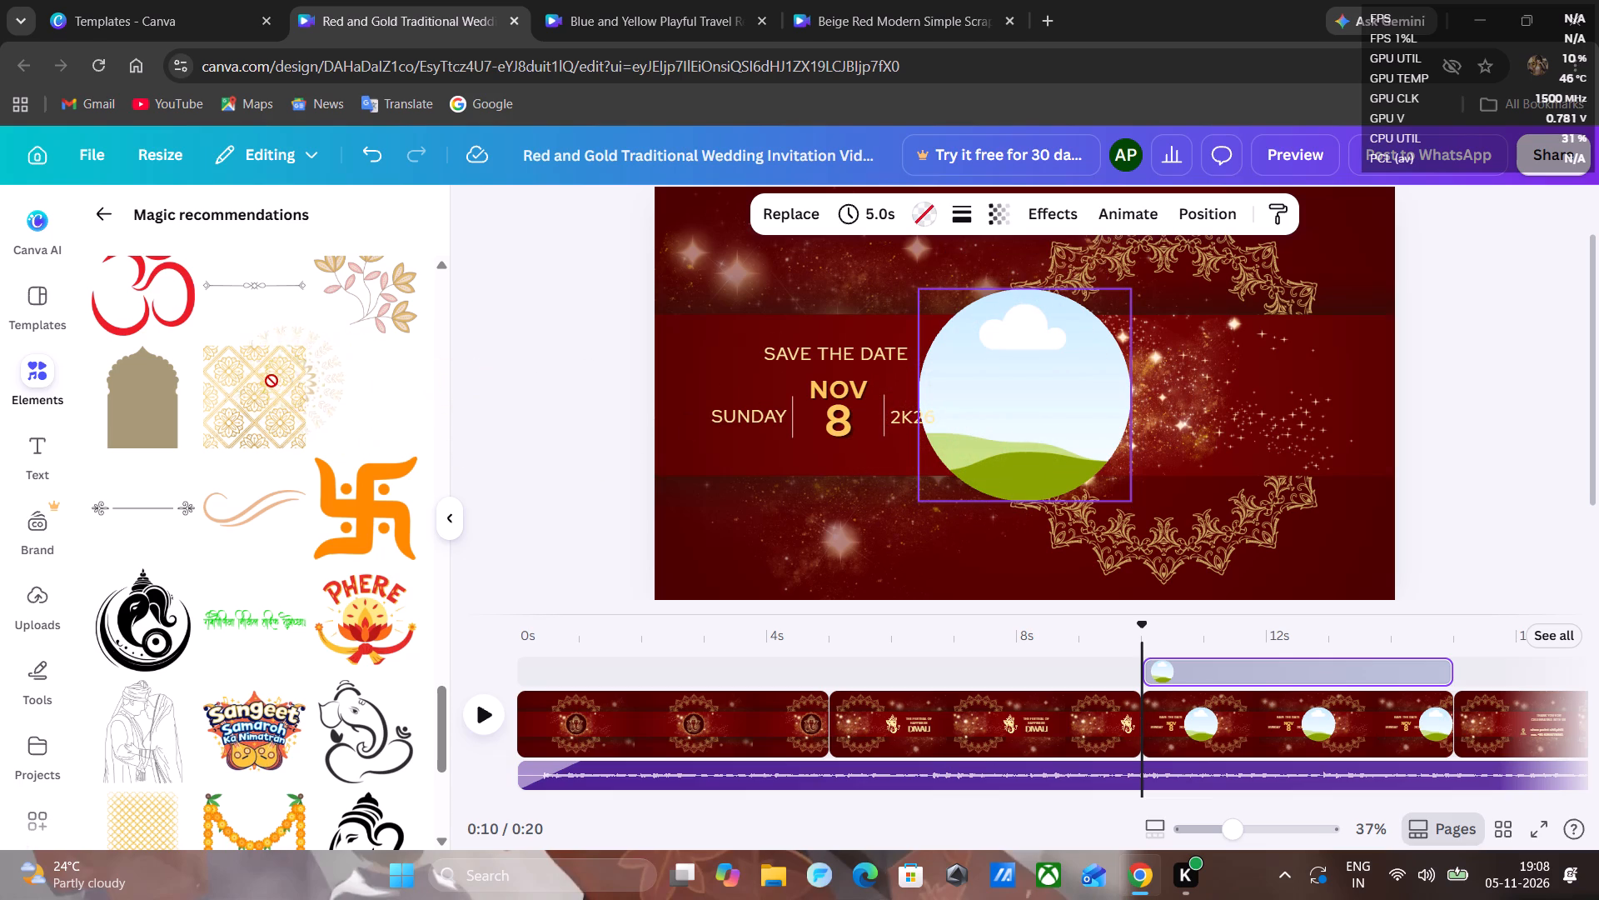
pyautogui.moveTo(271, 381); pyautogui.dragTo(314, 386)
pyautogui.scroll(-1, 217, 576)
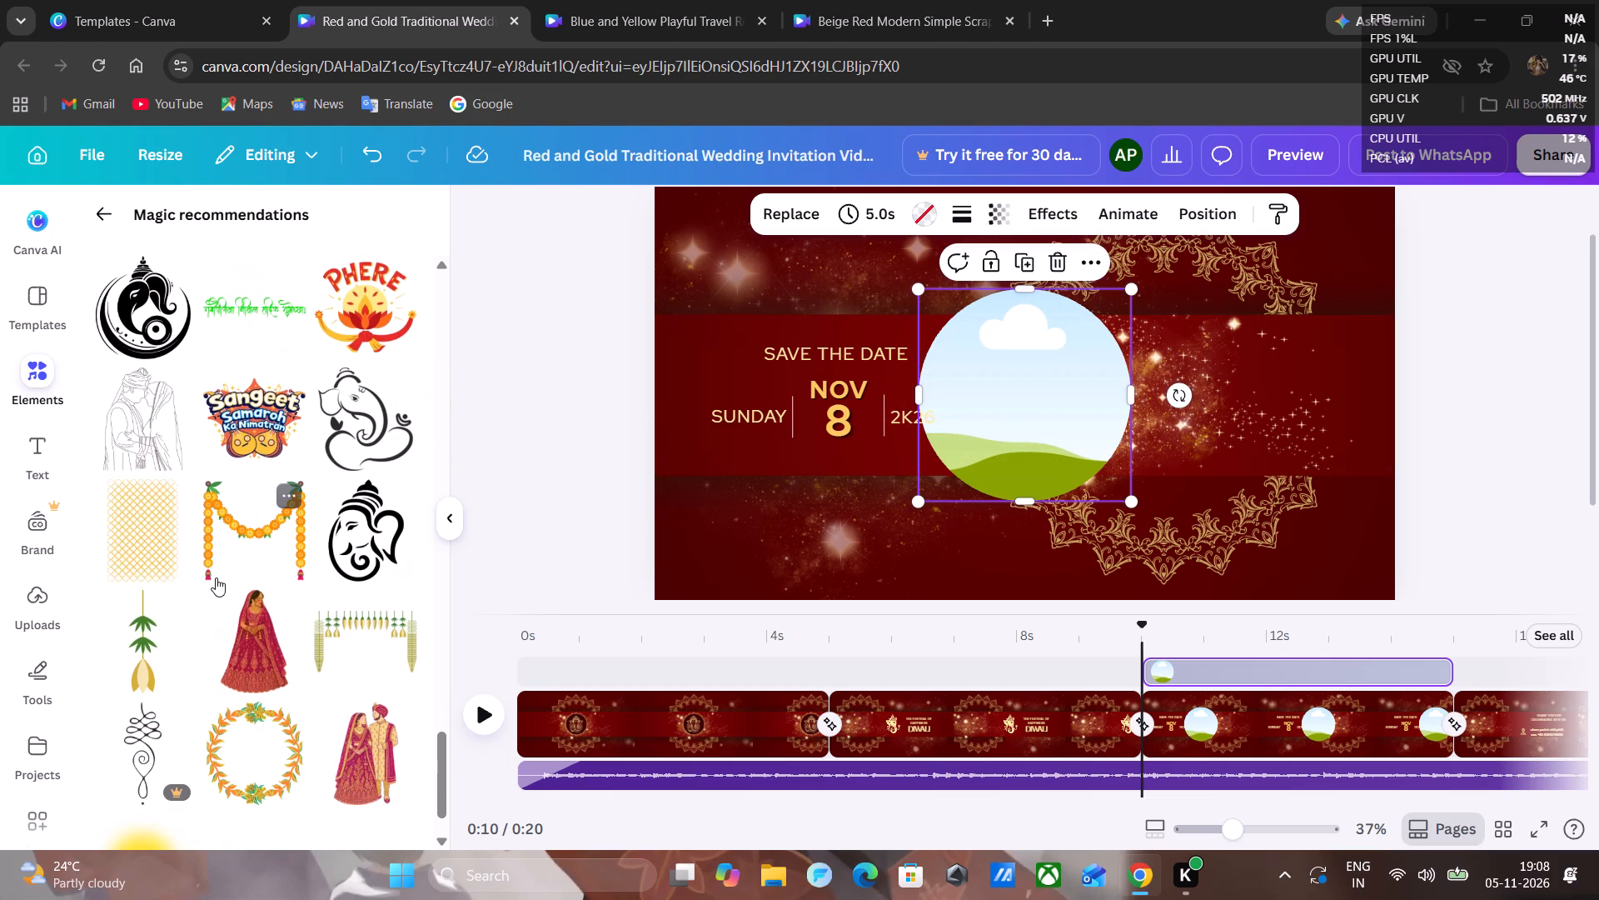
pyautogui.scroll(-4, 216, 577)
pyautogui.scroll(1, 296, 527)
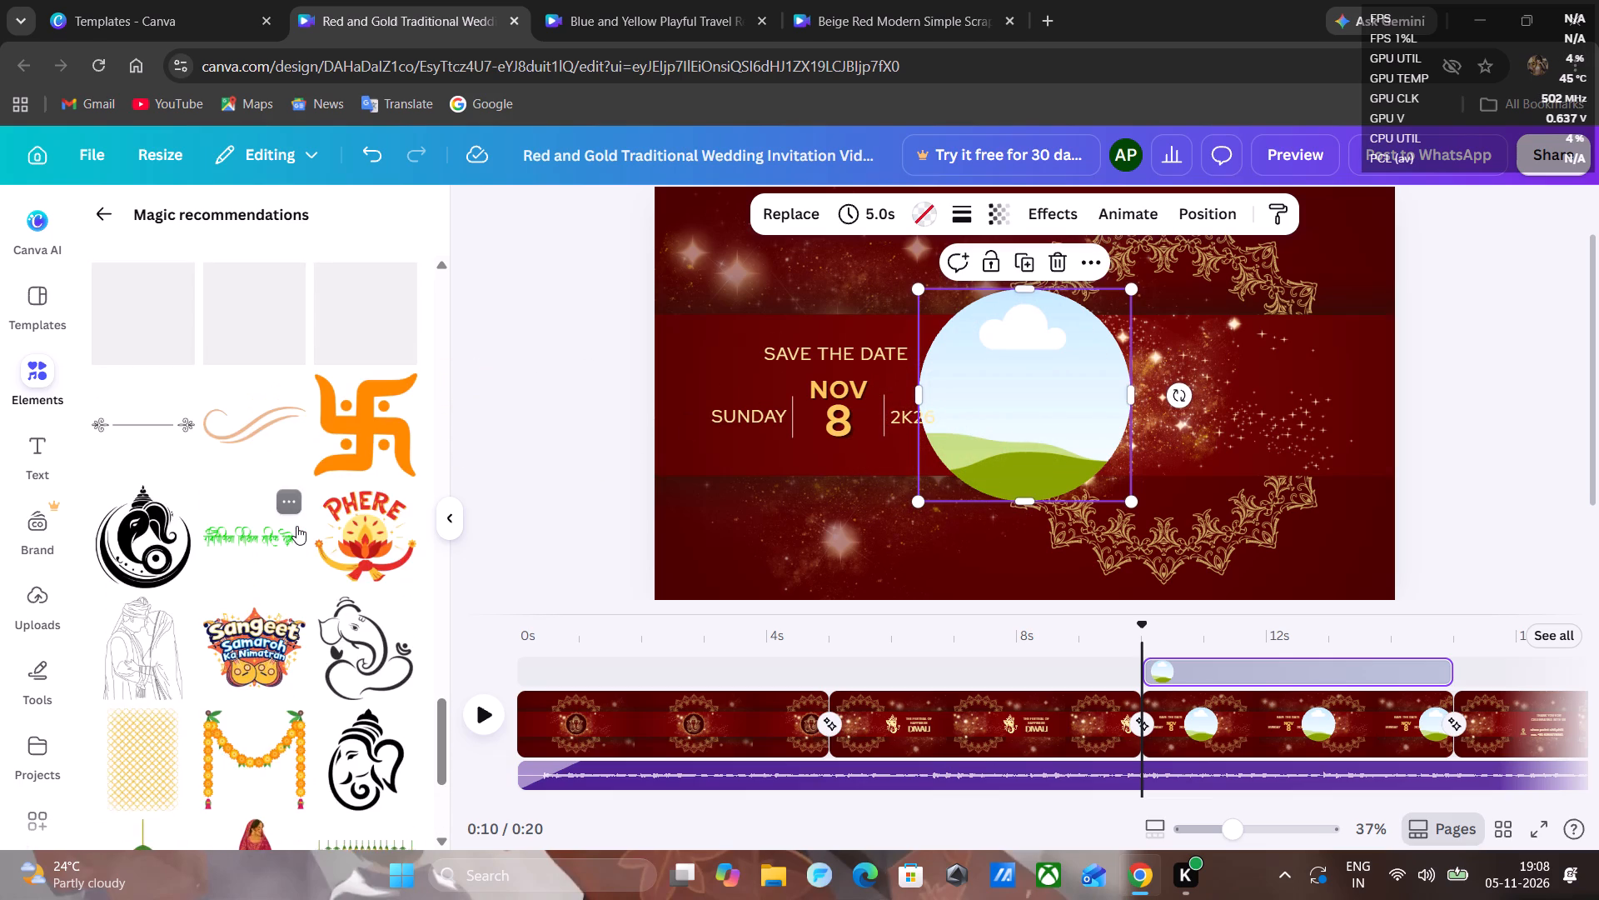
pyautogui.scroll(7, 296, 526)
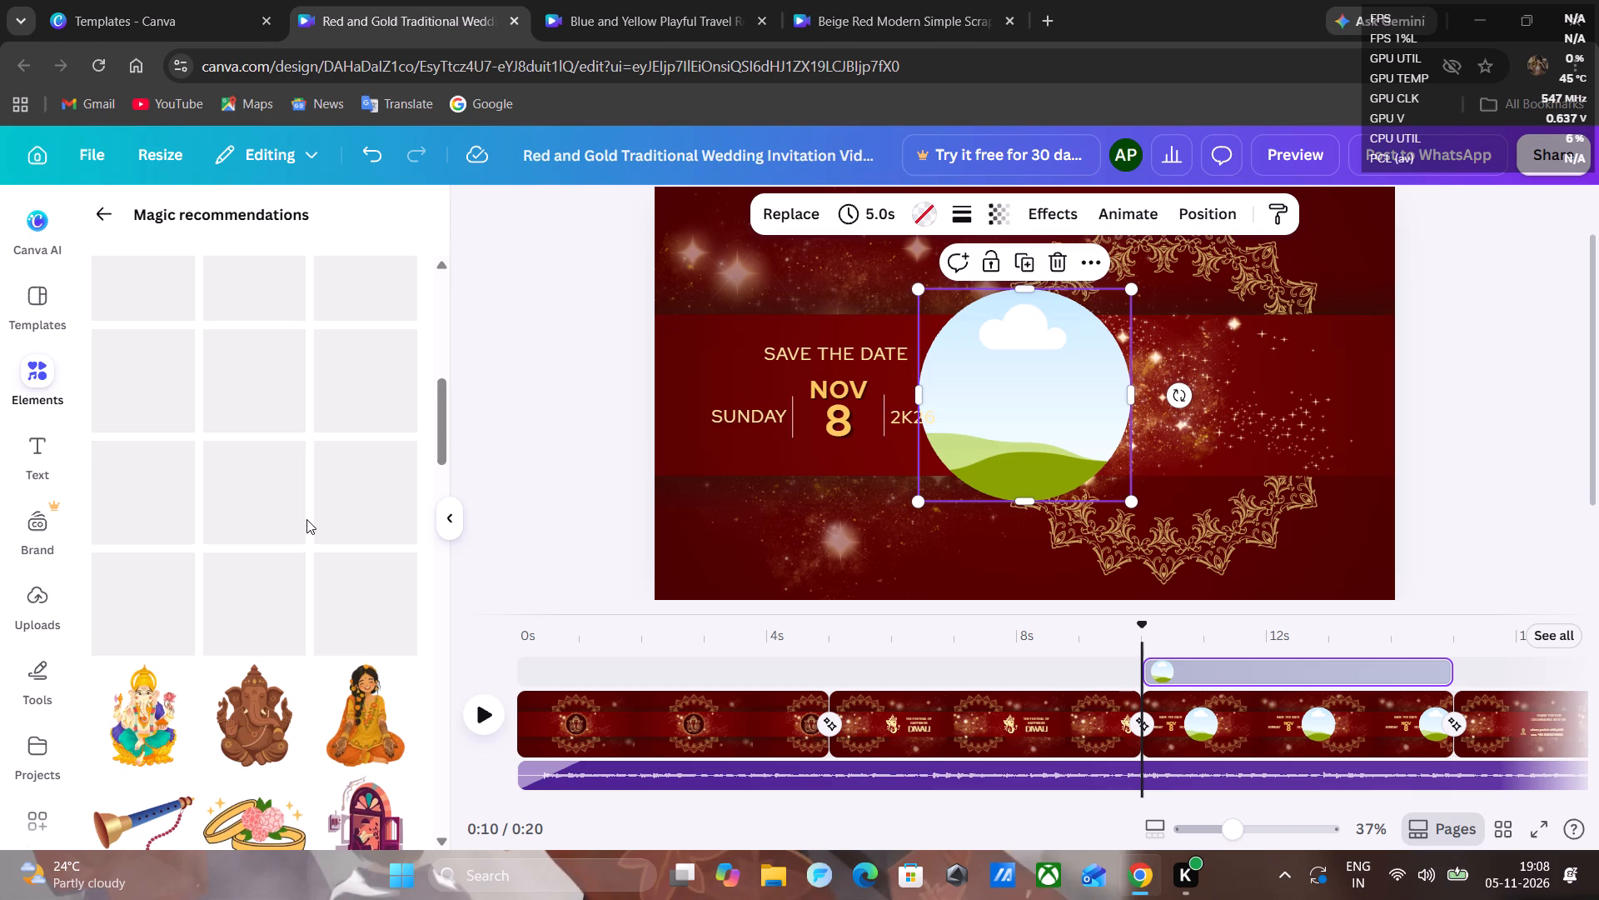
pyautogui.scroll(-2, 308, 518)
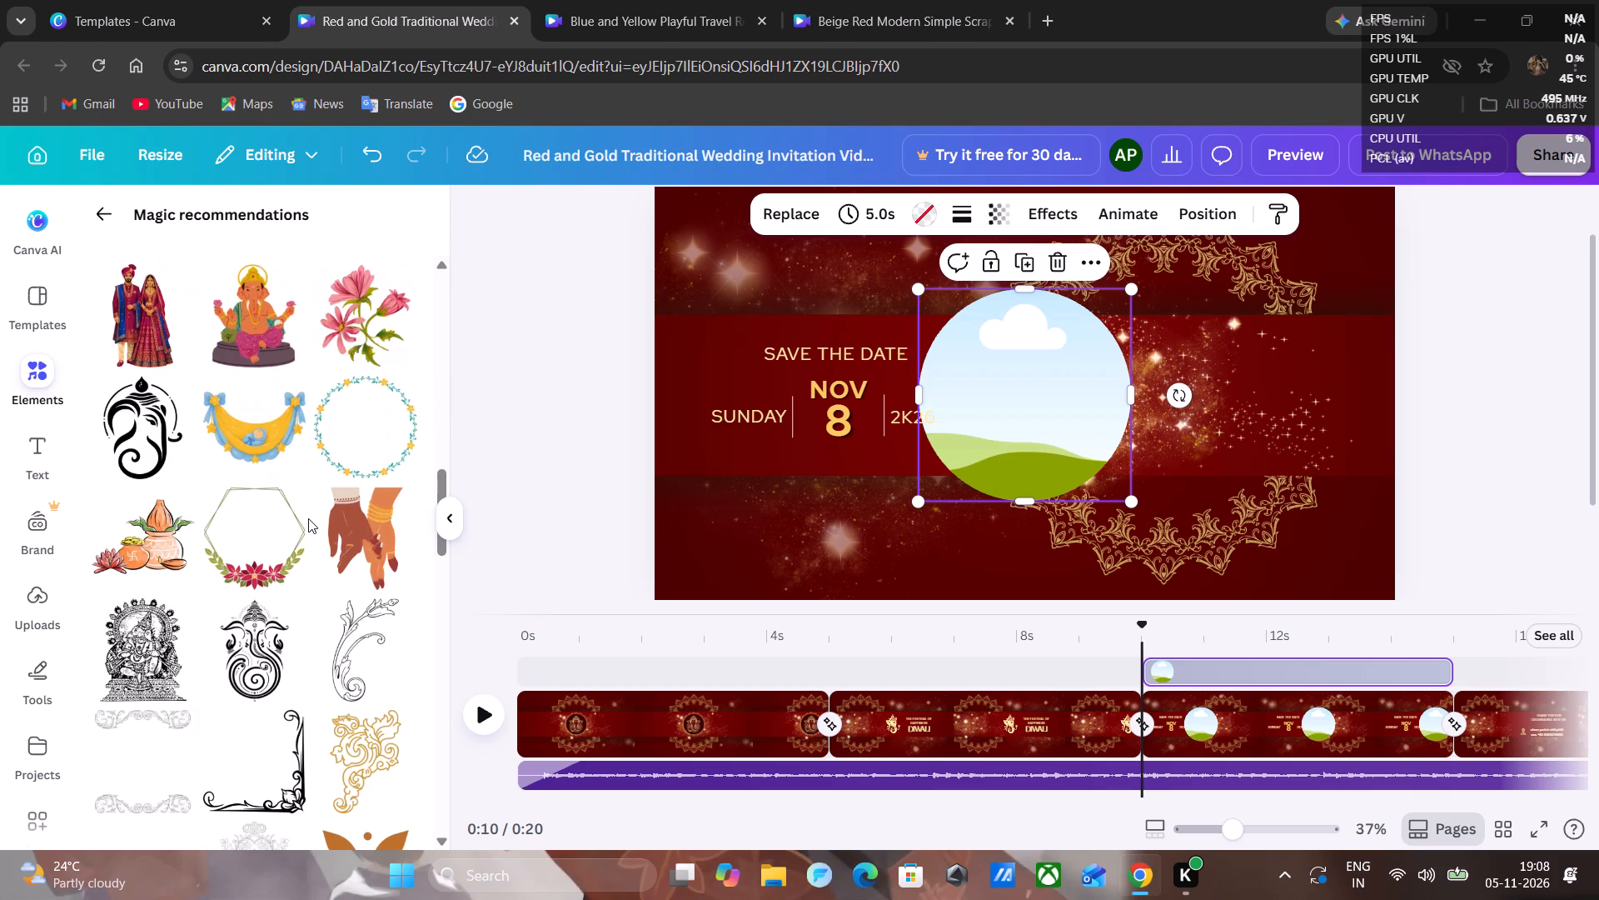
pyautogui.scroll(-1, 308, 518)
pyautogui.scroll(2, 308, 518)
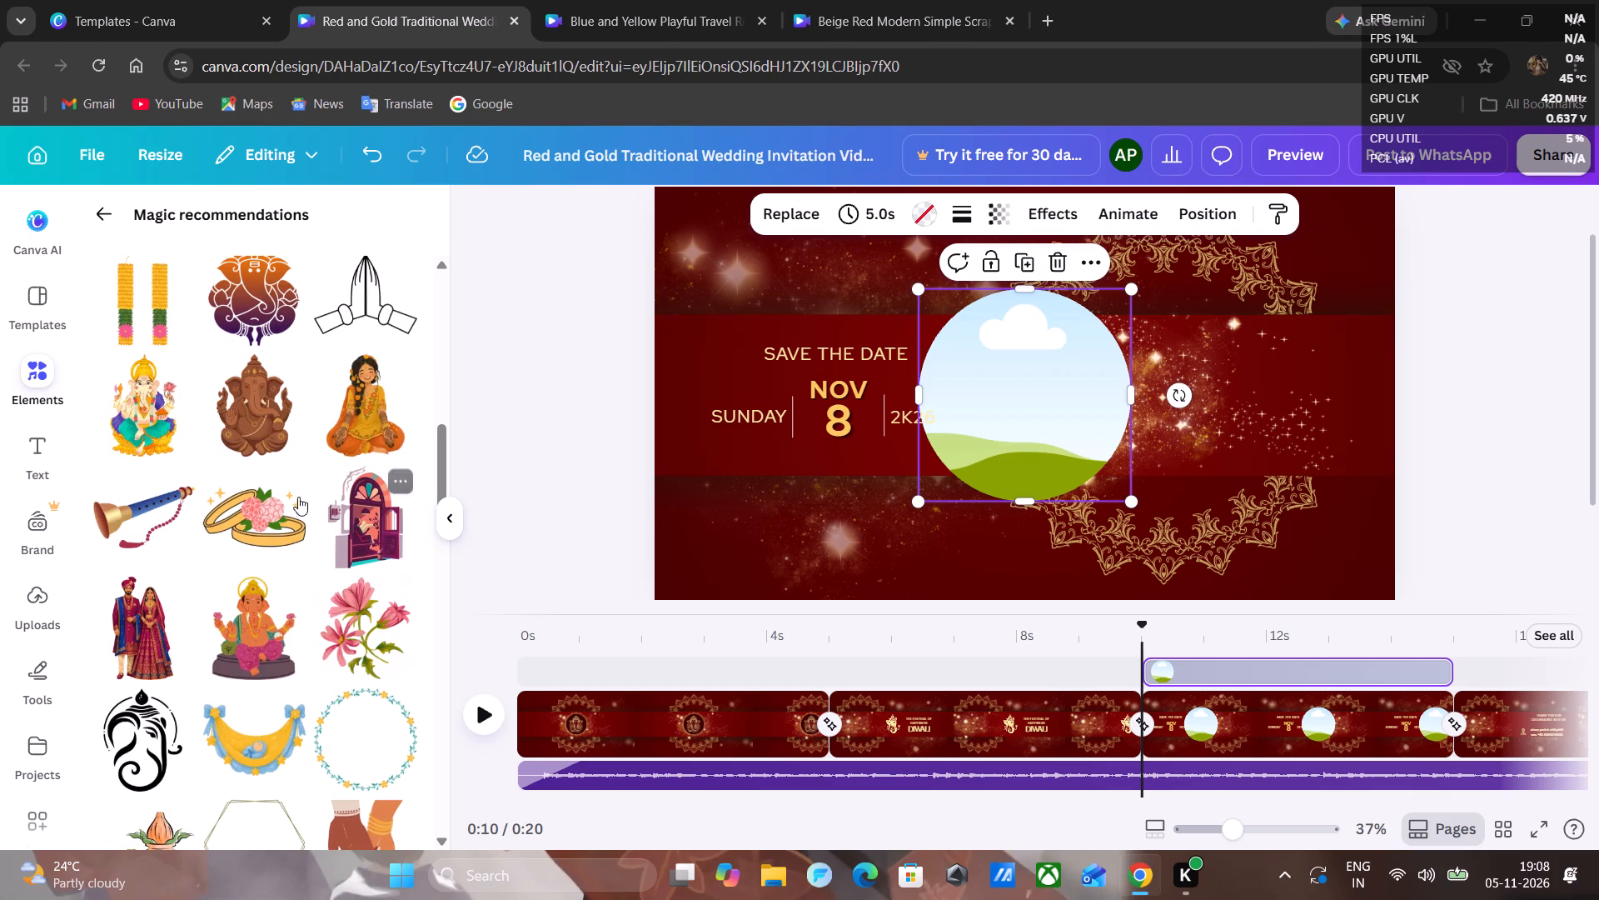
# Add the brown seated Ganesha graphic to the "SAVE THE DATE" scene, shrink it and drop it into the circular frame.
pyautogui.click(259, 412)
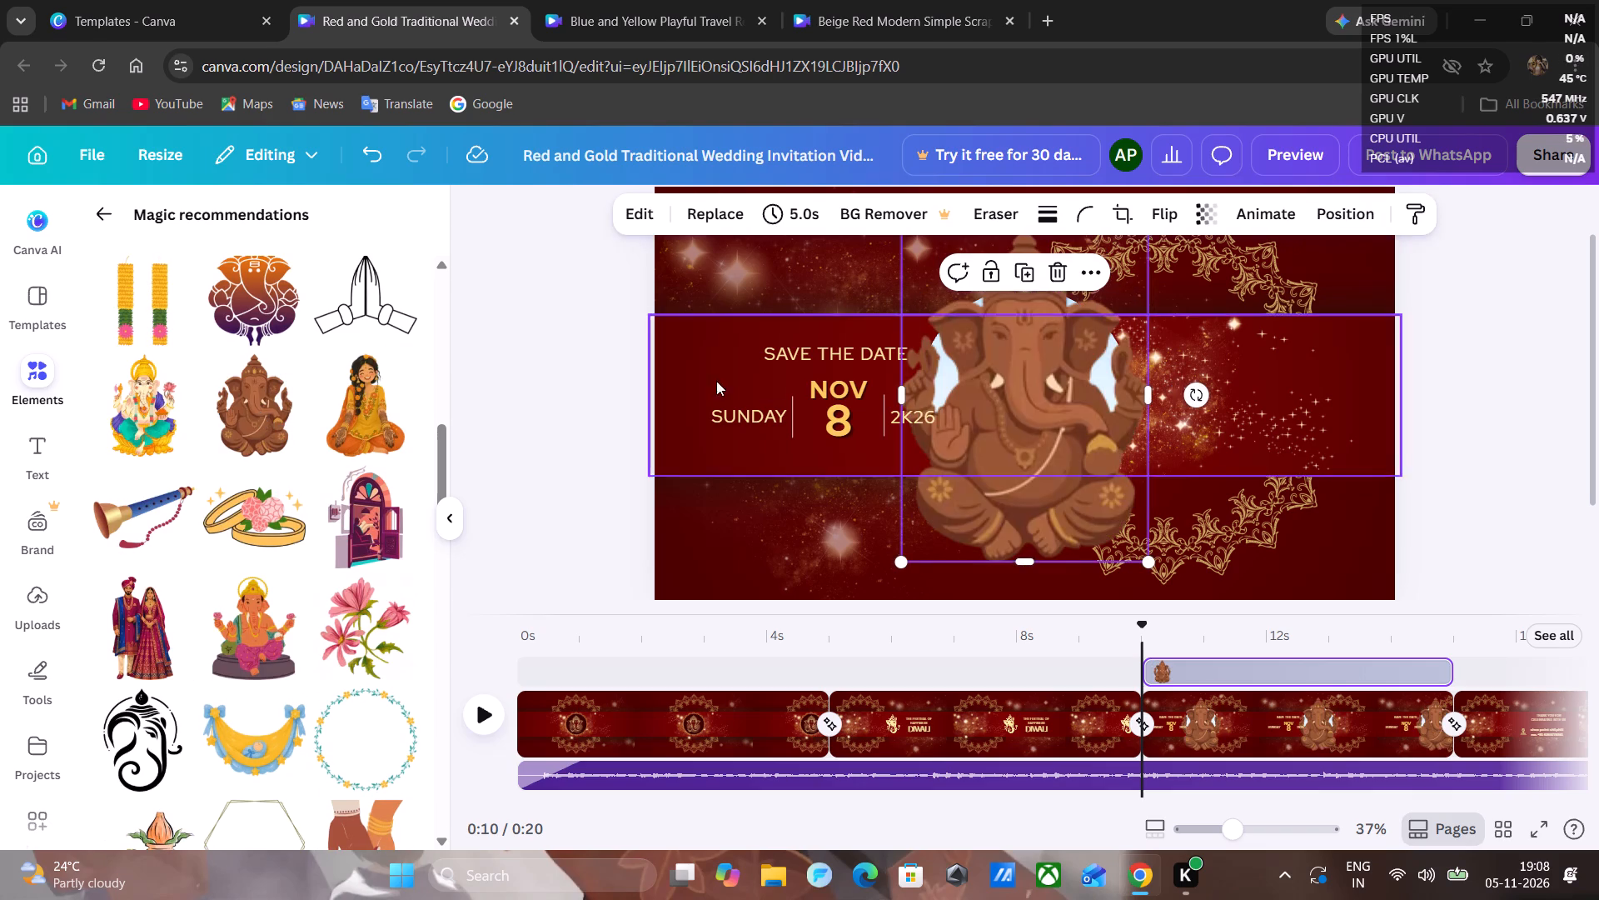
pyautogui.moveTo(1152, 562); pyautogui.dragTo(1105, 500)
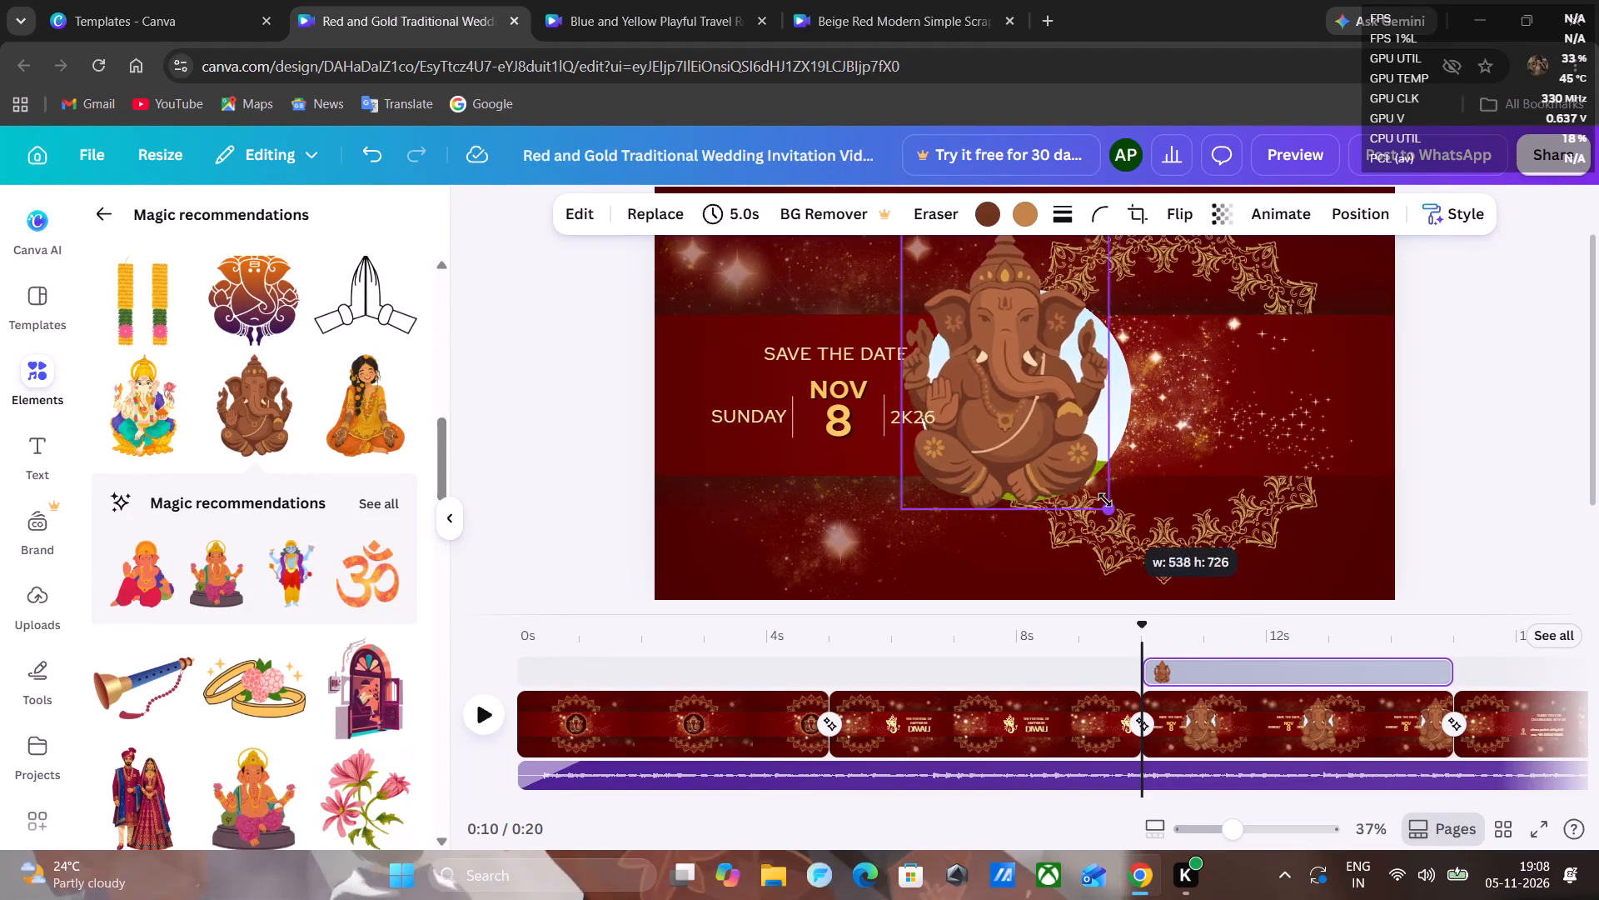
pyautogui.moveTo(1105, 500); pyautogui.dragTo(1073, 438)
pyautogui.moveTo(956, 332); pyautogui.dragTo(998, 382)
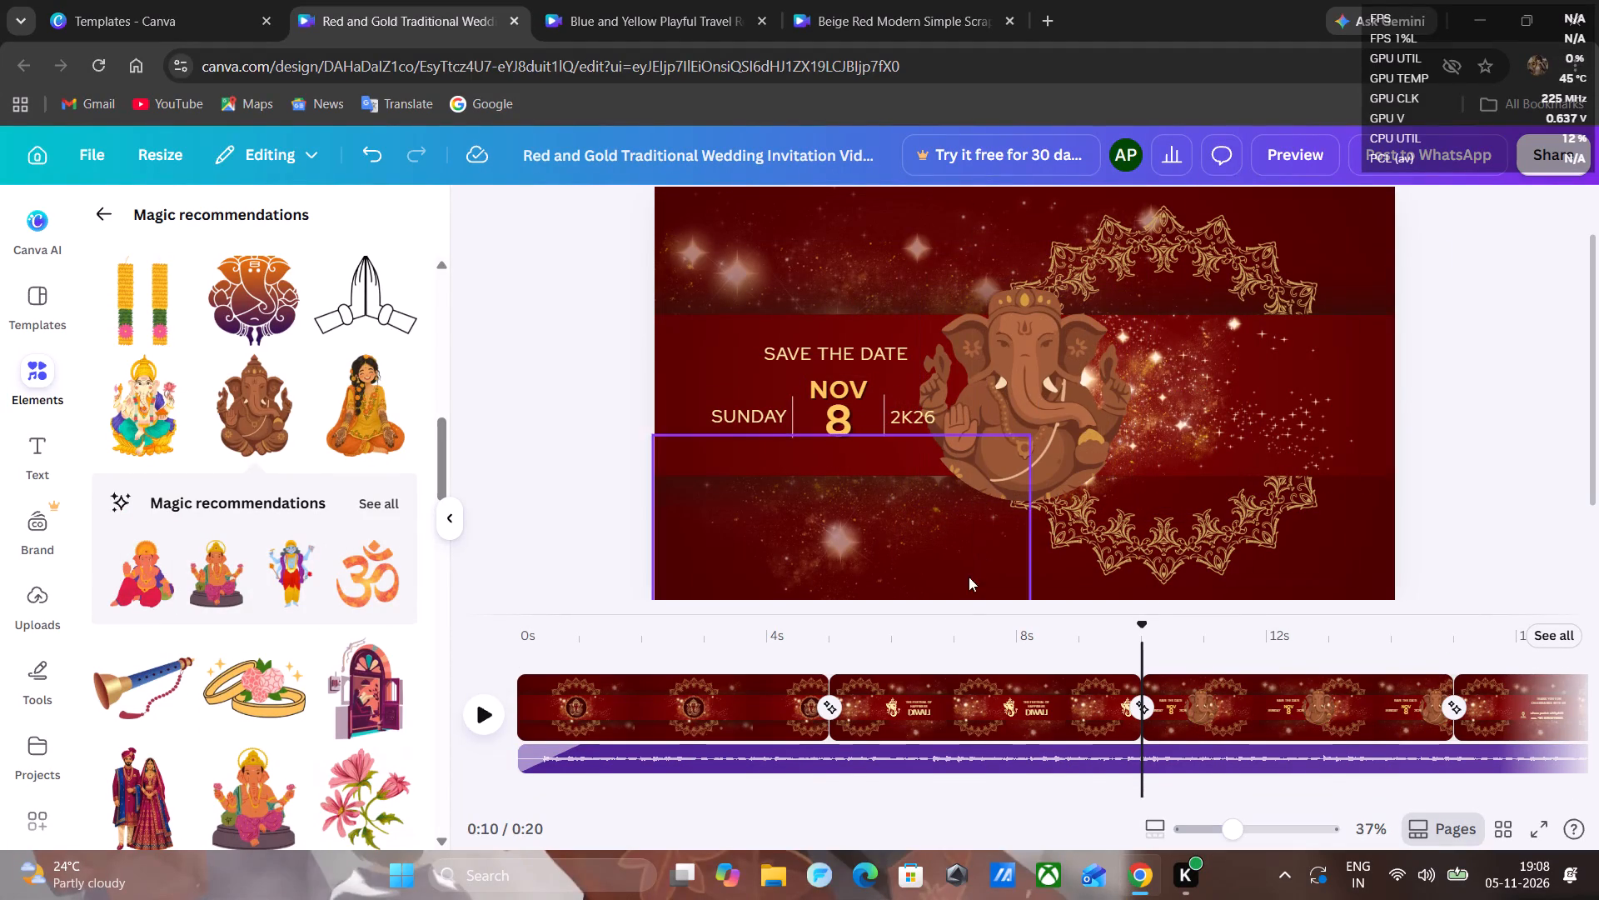
# Shrink the Ganesha-filled circular frame to fit within the red band and place it beyond the date, over the far side of the sparkles.
pyautogui.click(1053, 441)
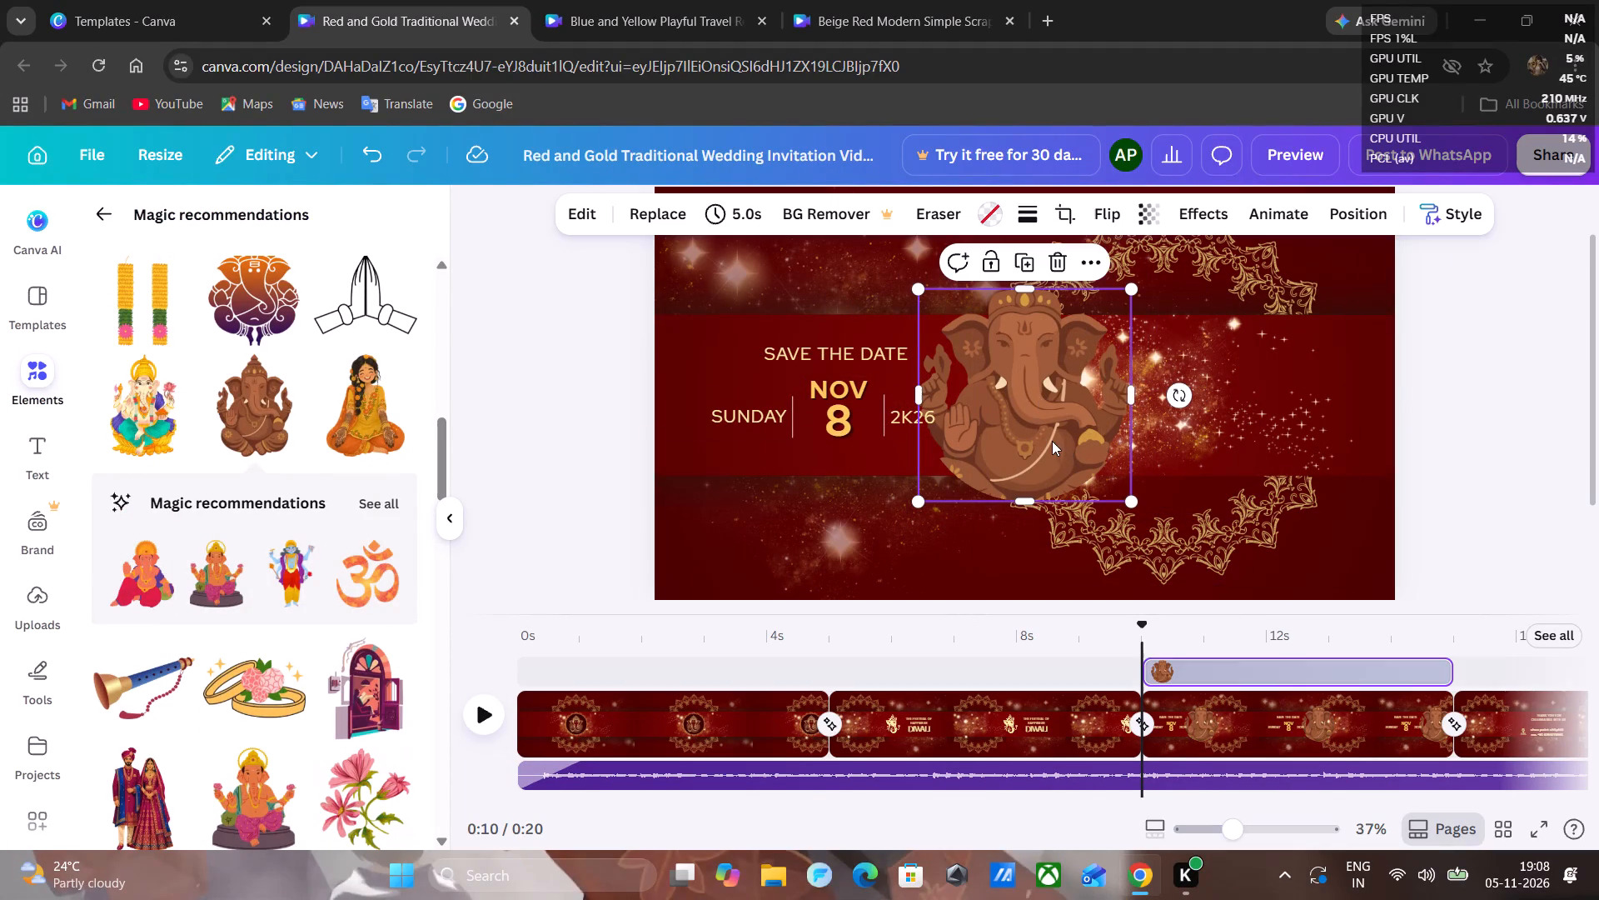
pyautogui.moveTo(1130, 502); pyautogui.dragTo(1118, 492)
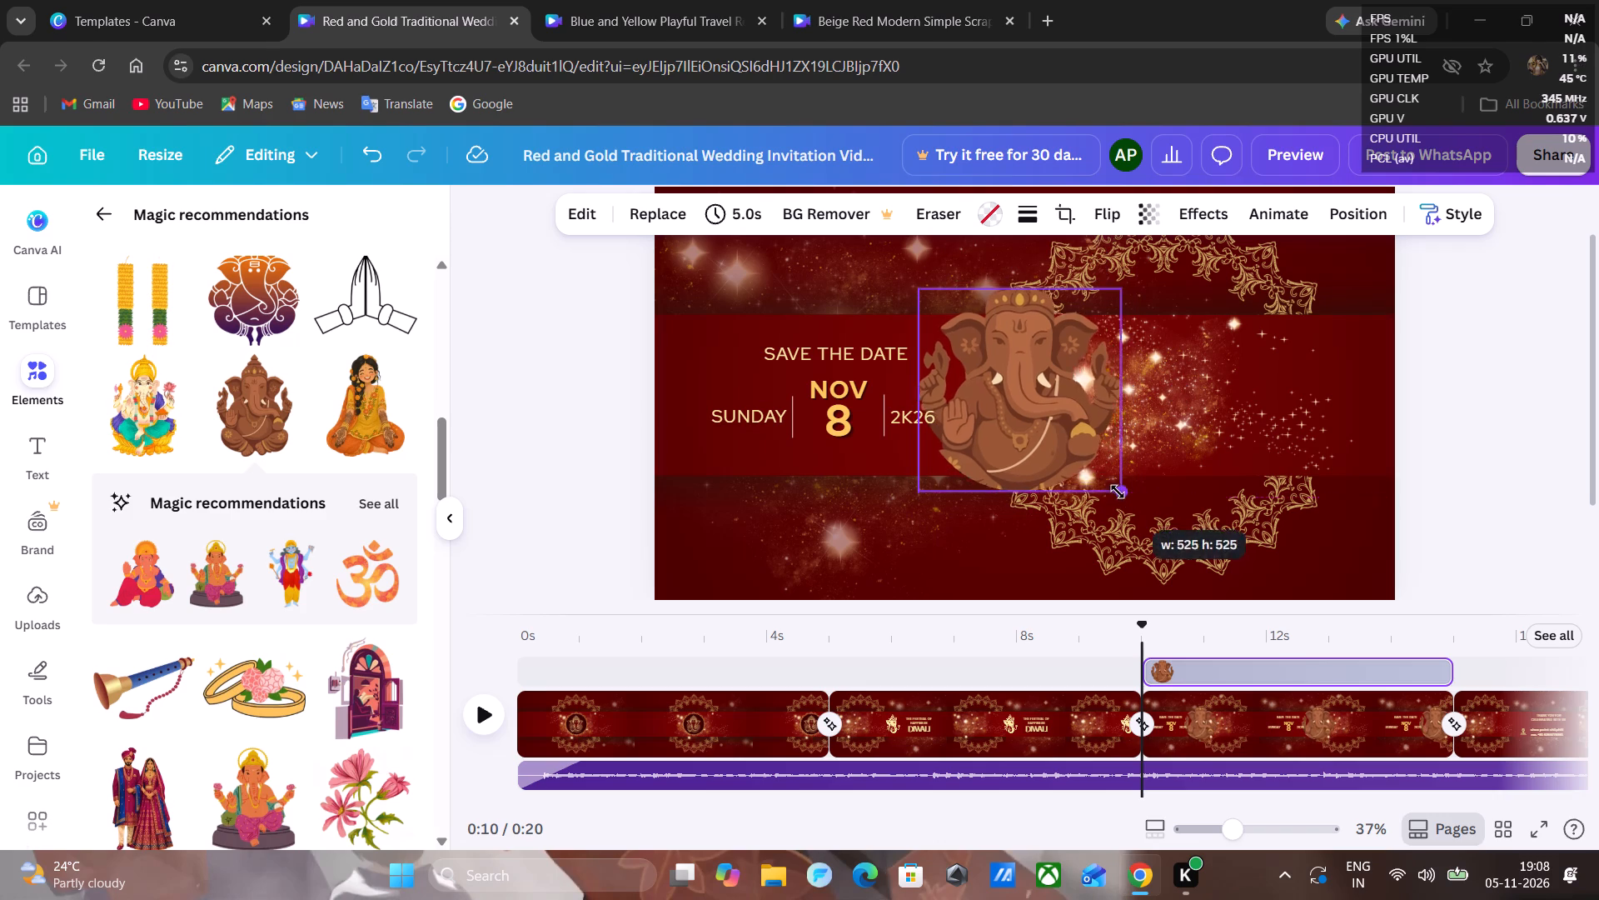
pyautogui.moveTo(1118, 492); pyautogui.dragTo(1053, 430)
pyautogui.moveTo(997, 357); pyautogui.dragTo(1032, 397)
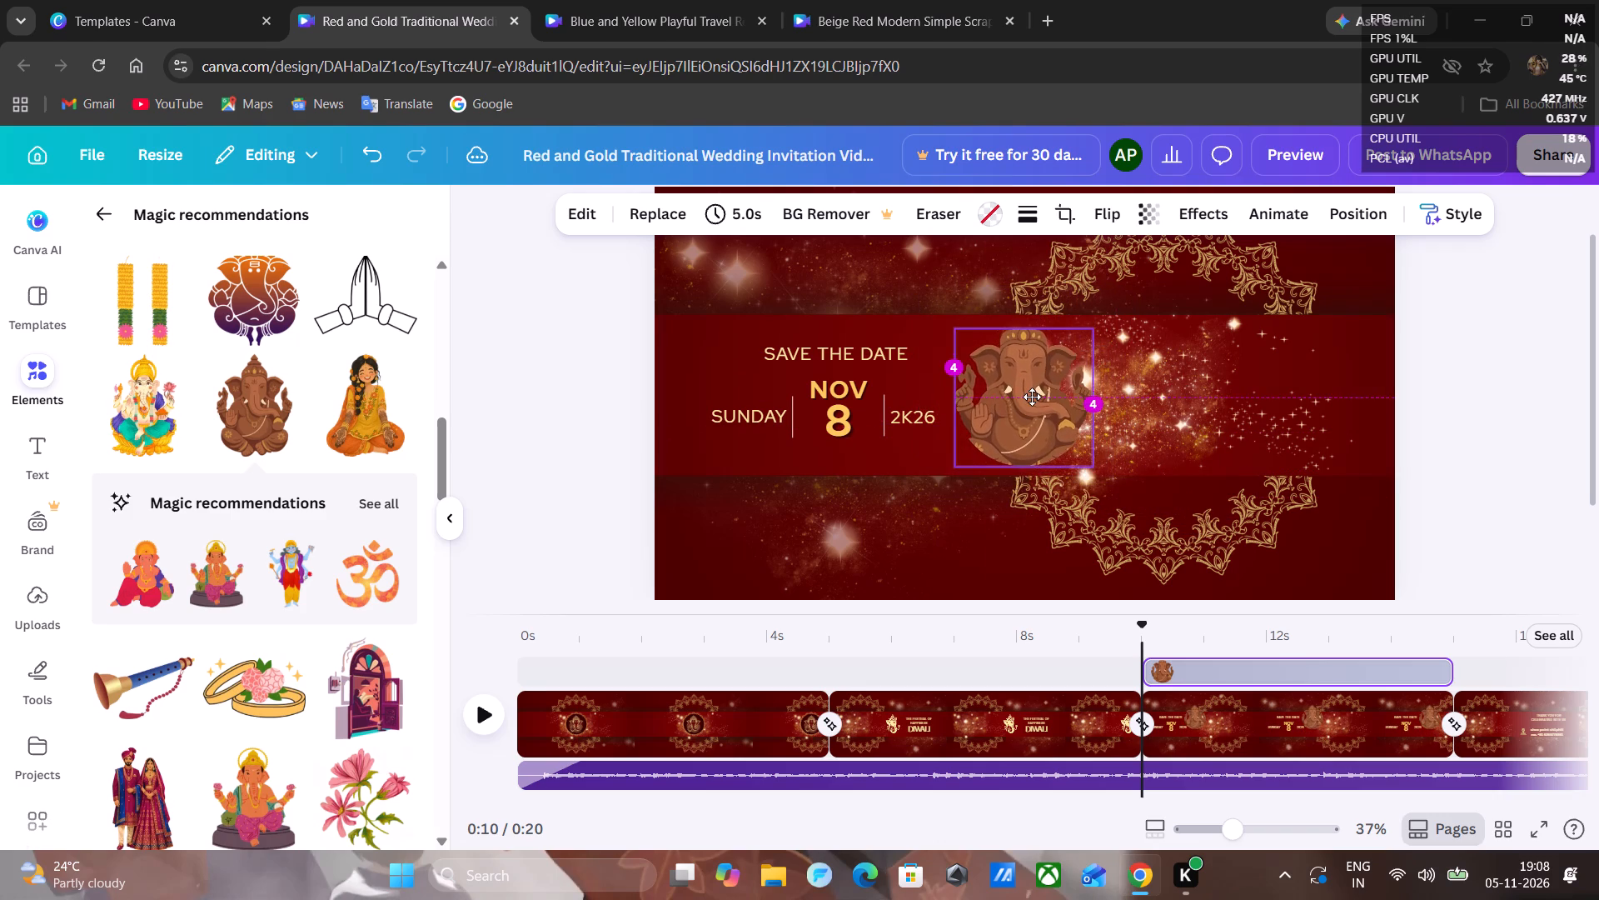
pyautogui.moveTo(1032, 397); pyautogui.dragTo(1165, 391)
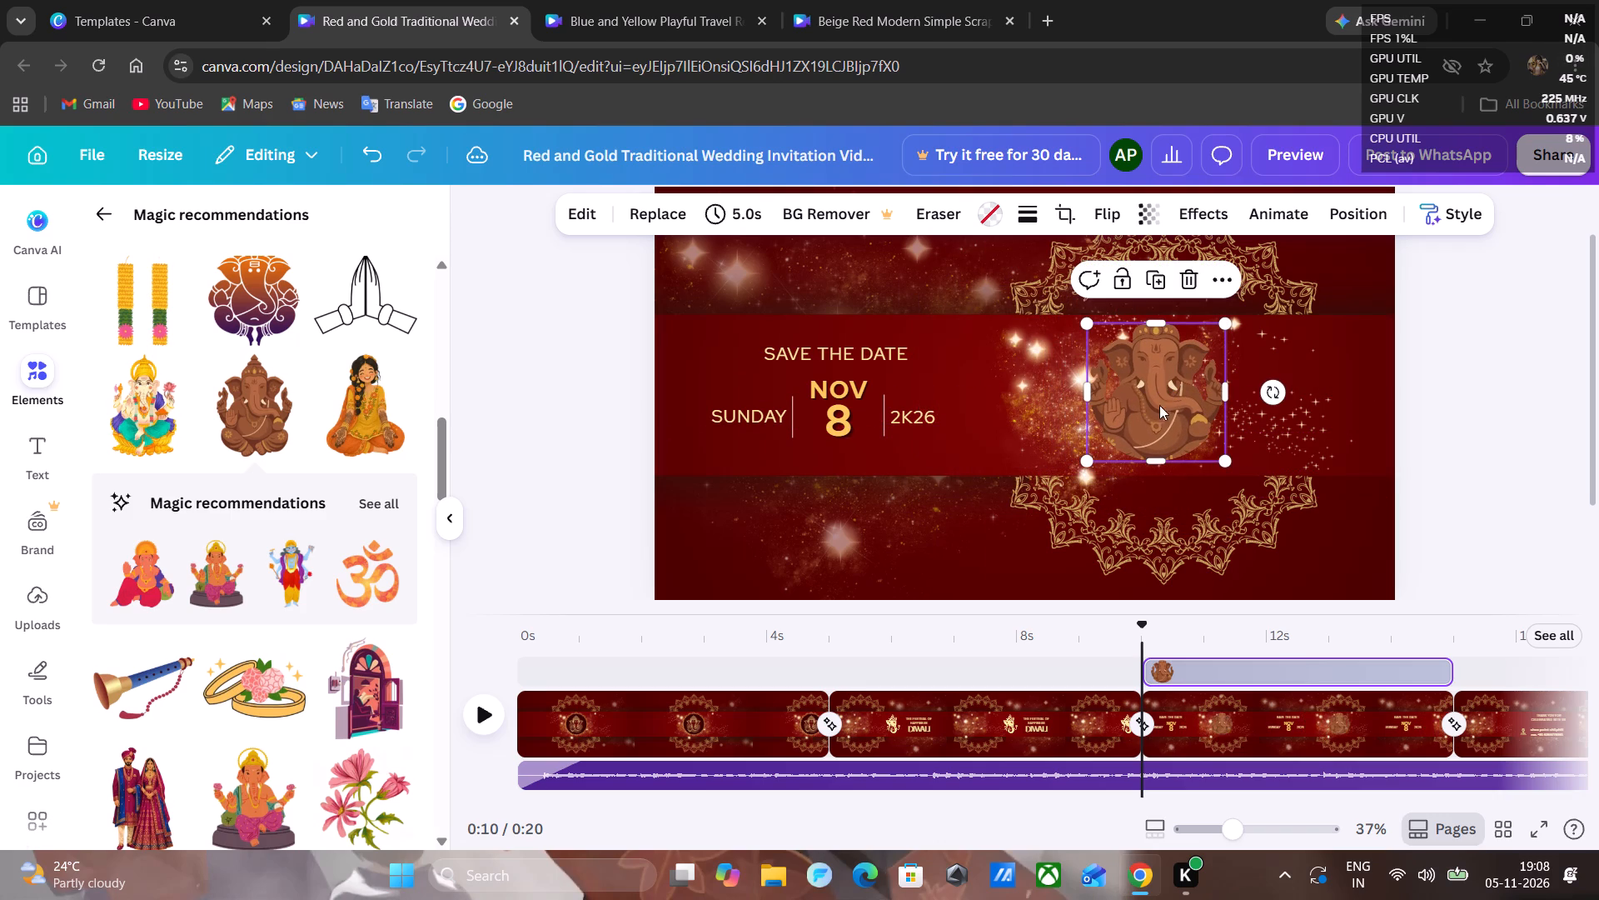
pyautogui.moveTo(1227, 458); pyautogui.dragTo(1208, 442)
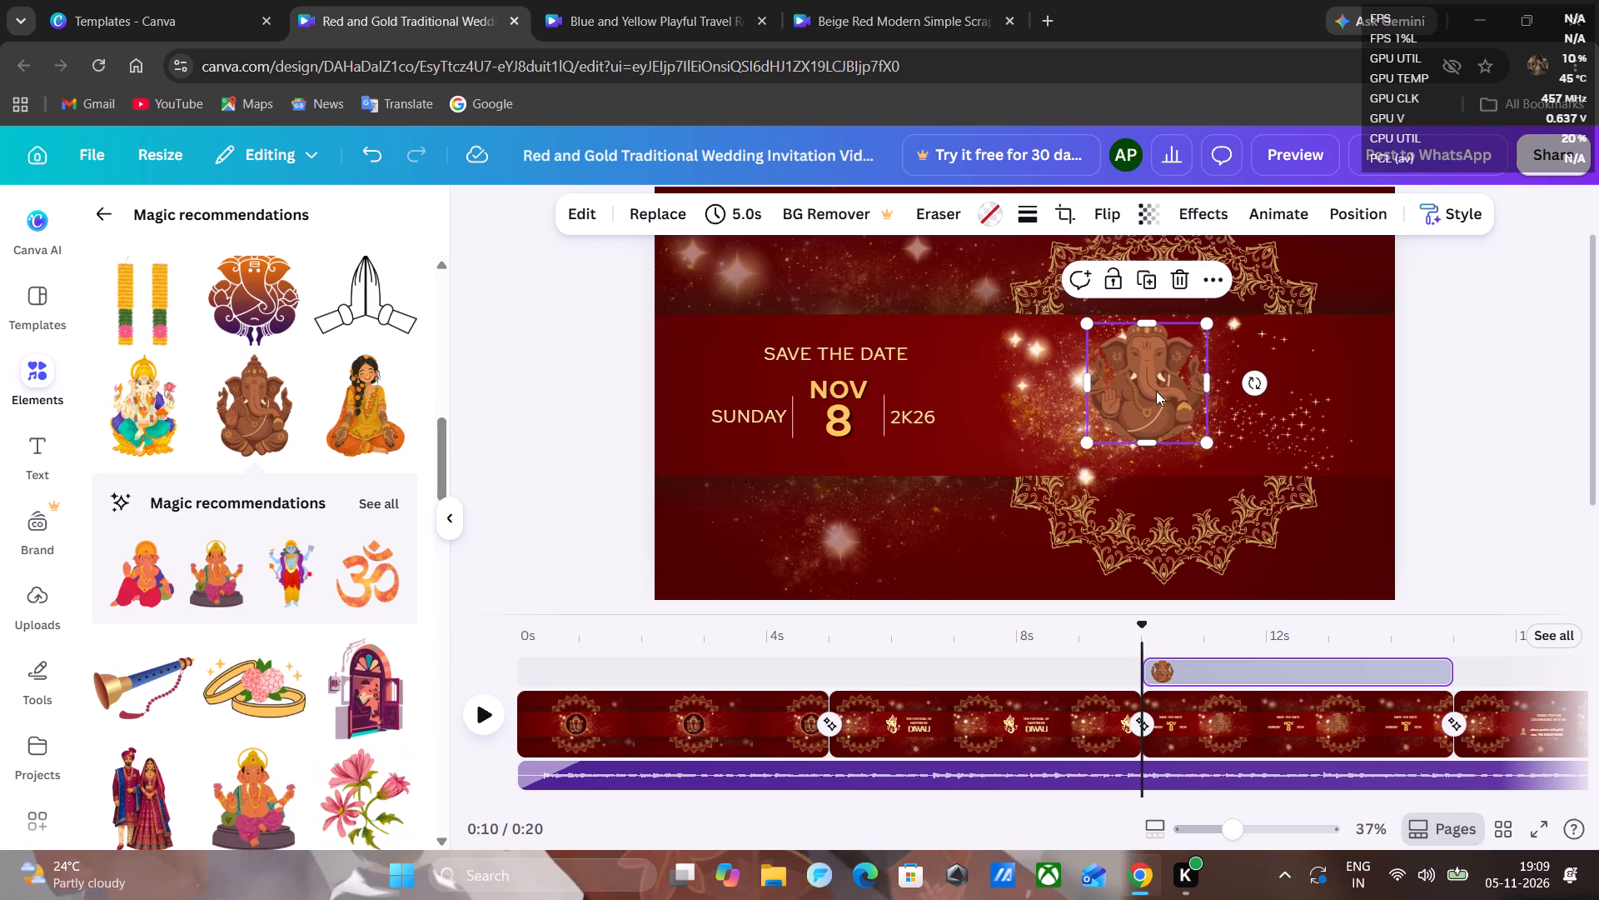
pyautogui.moveTo(1155, 391); pyautogui.dragTo(1036, 398)
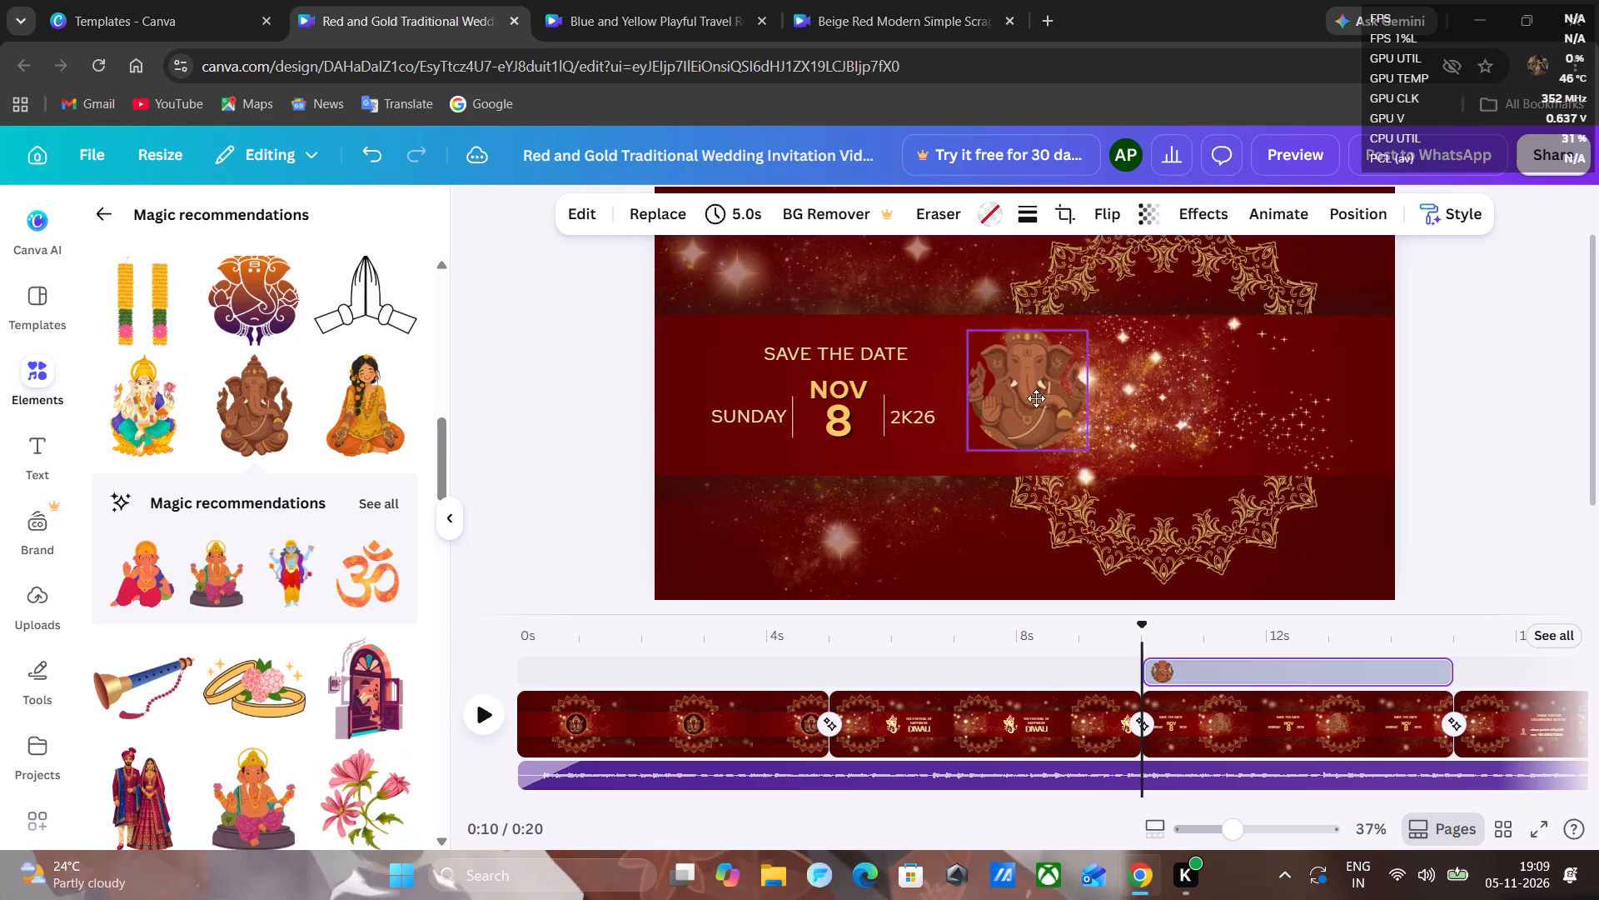
pyautogui.moveTo(1036, 398); pyautogui.dragTo(1251, 400)
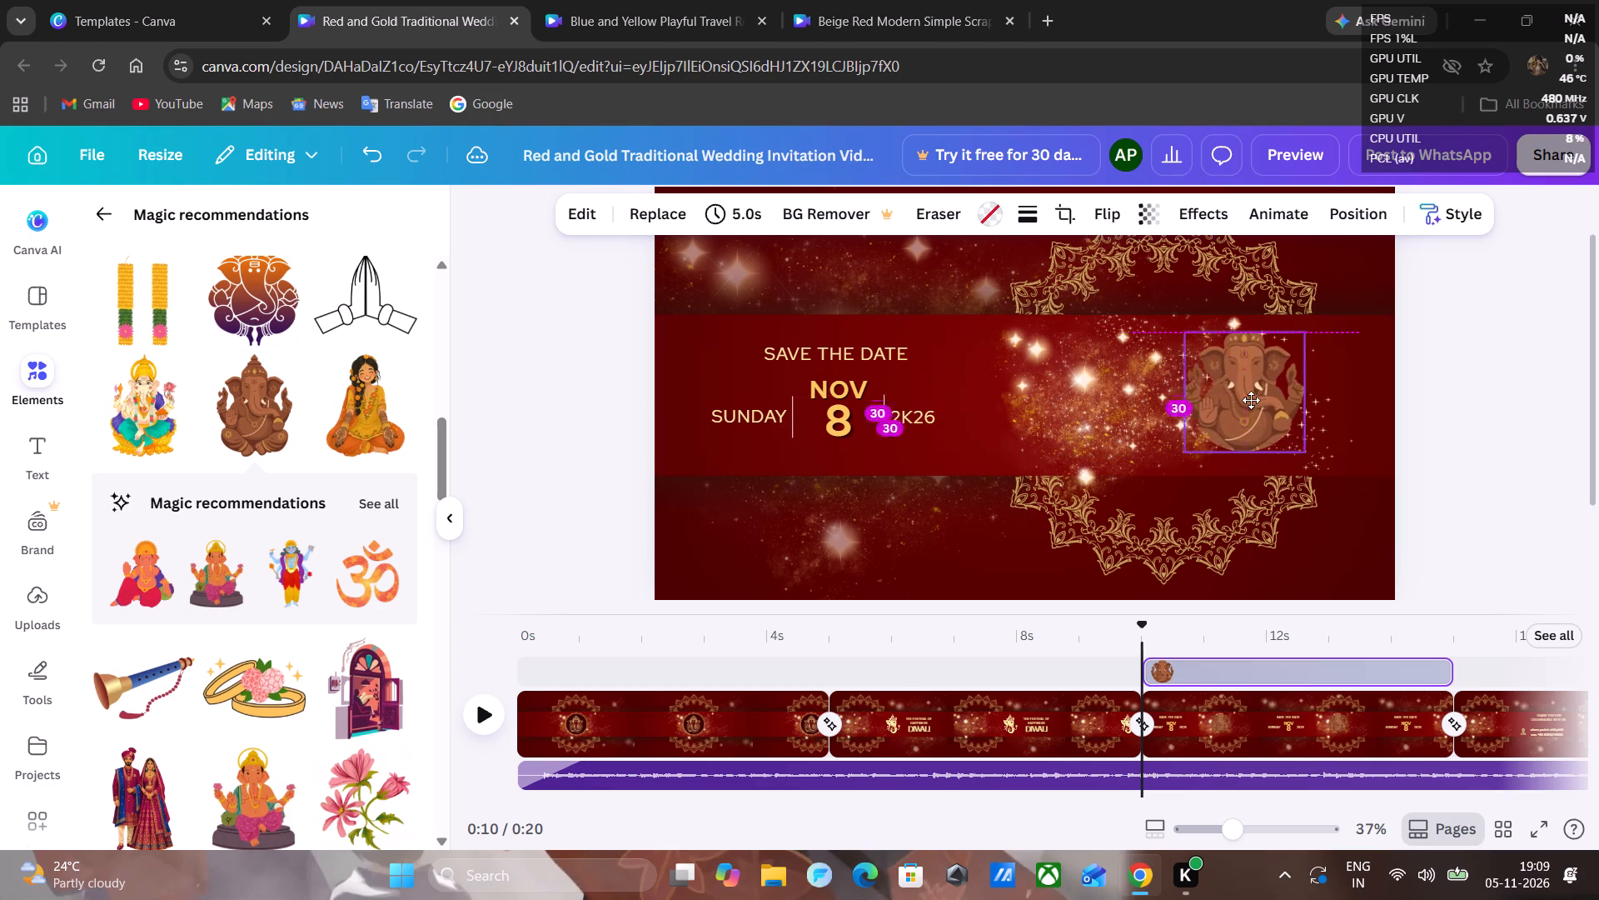
pyautogui.moveTo(1251, 400); pyautogui.dragTo(1231, 400)
pyautogui.click(1218, 391)
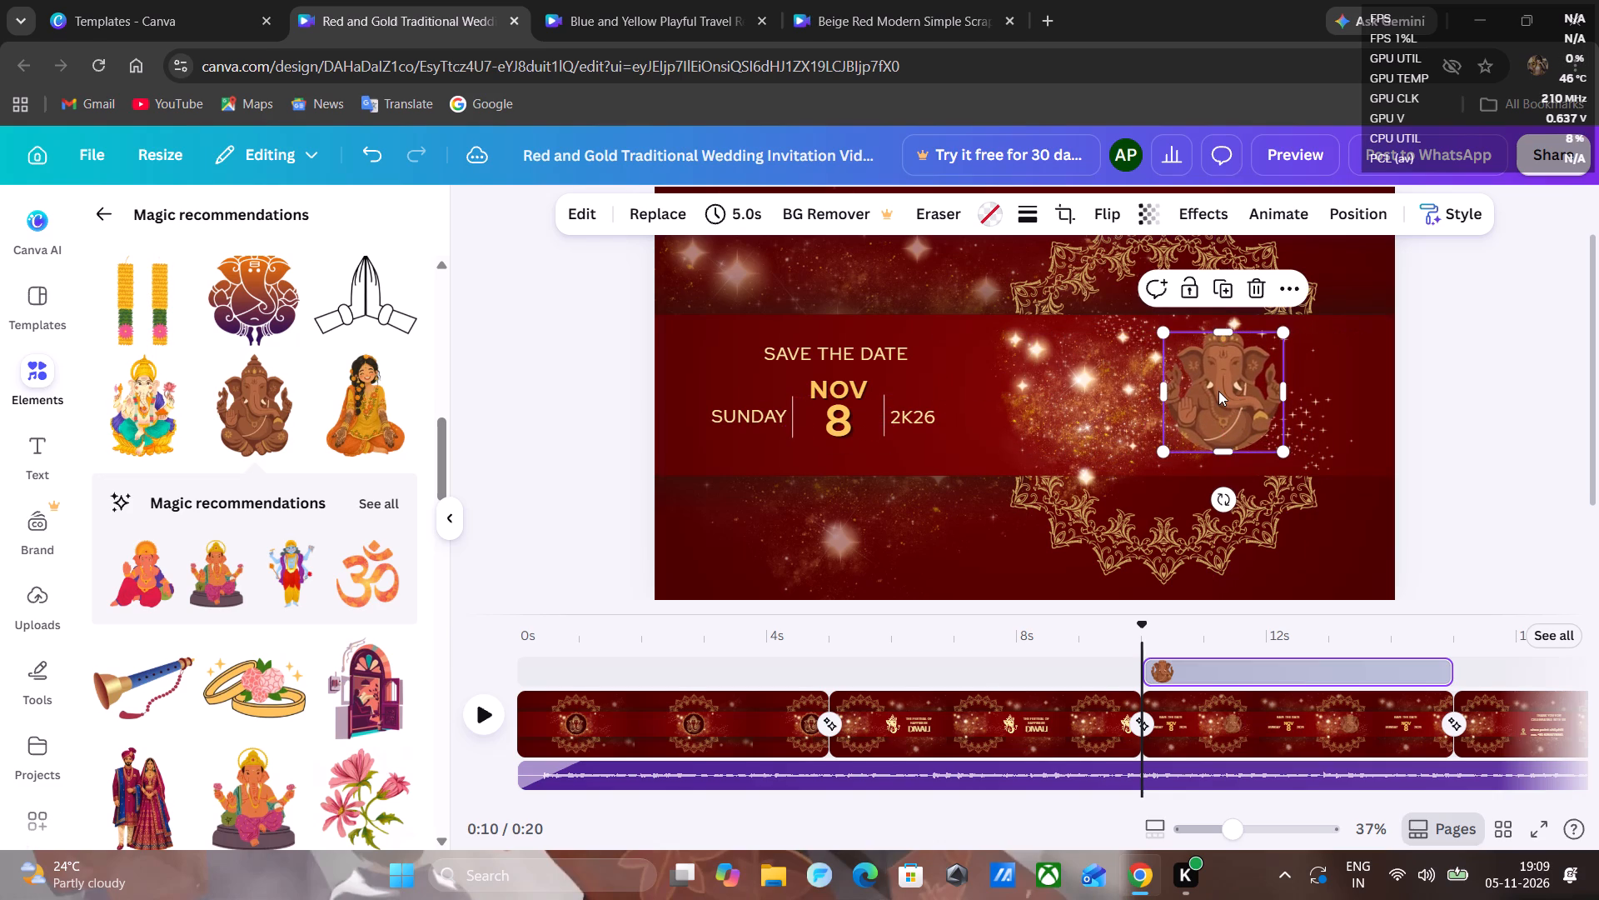
pyautogui.click(1218, 391)
# Play the video from the "SAVE THE DATE" scene to its end, then replay it from the start and stop in the "THANK YOU" scene.
pyautogui.click(456, 513)
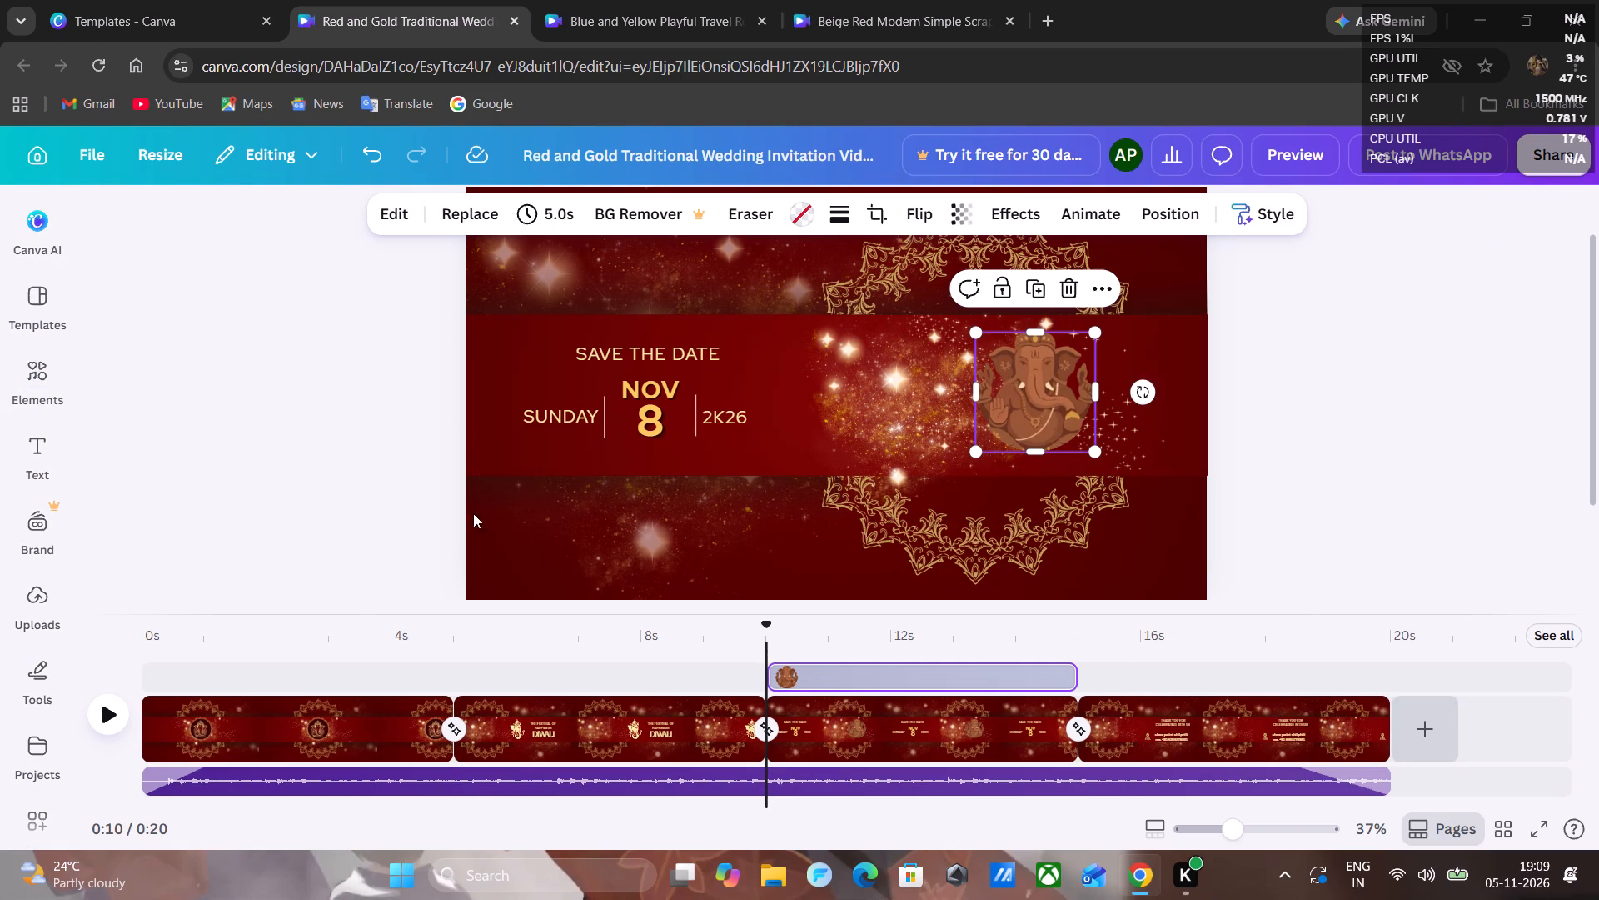
pyautogui.click(108, 708)
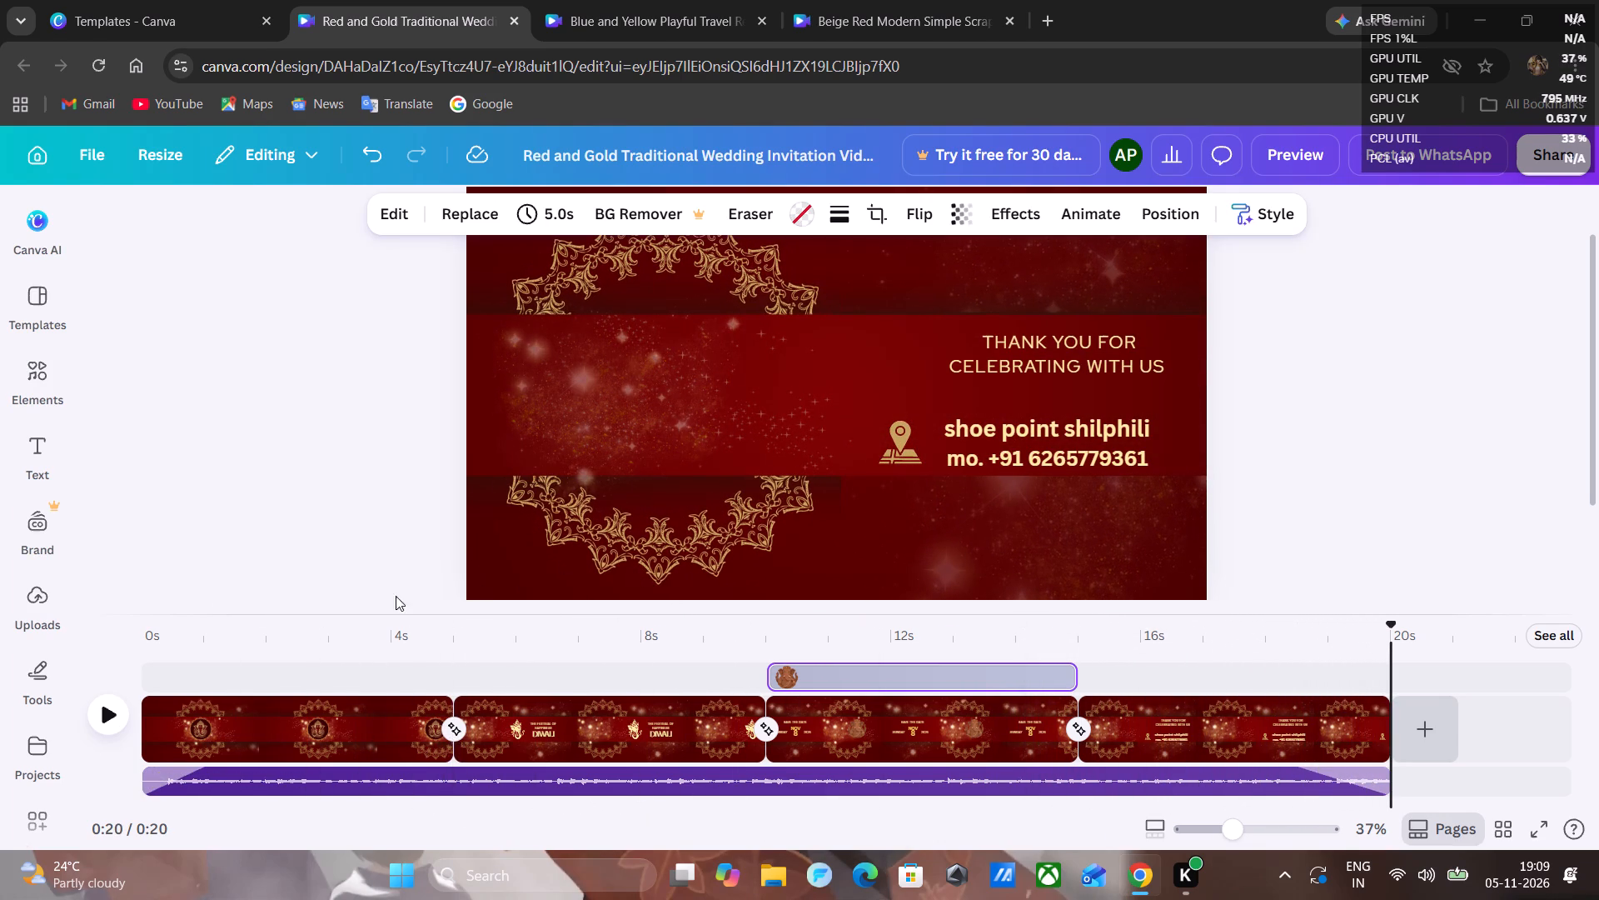
pyautogui.click(102, 726)
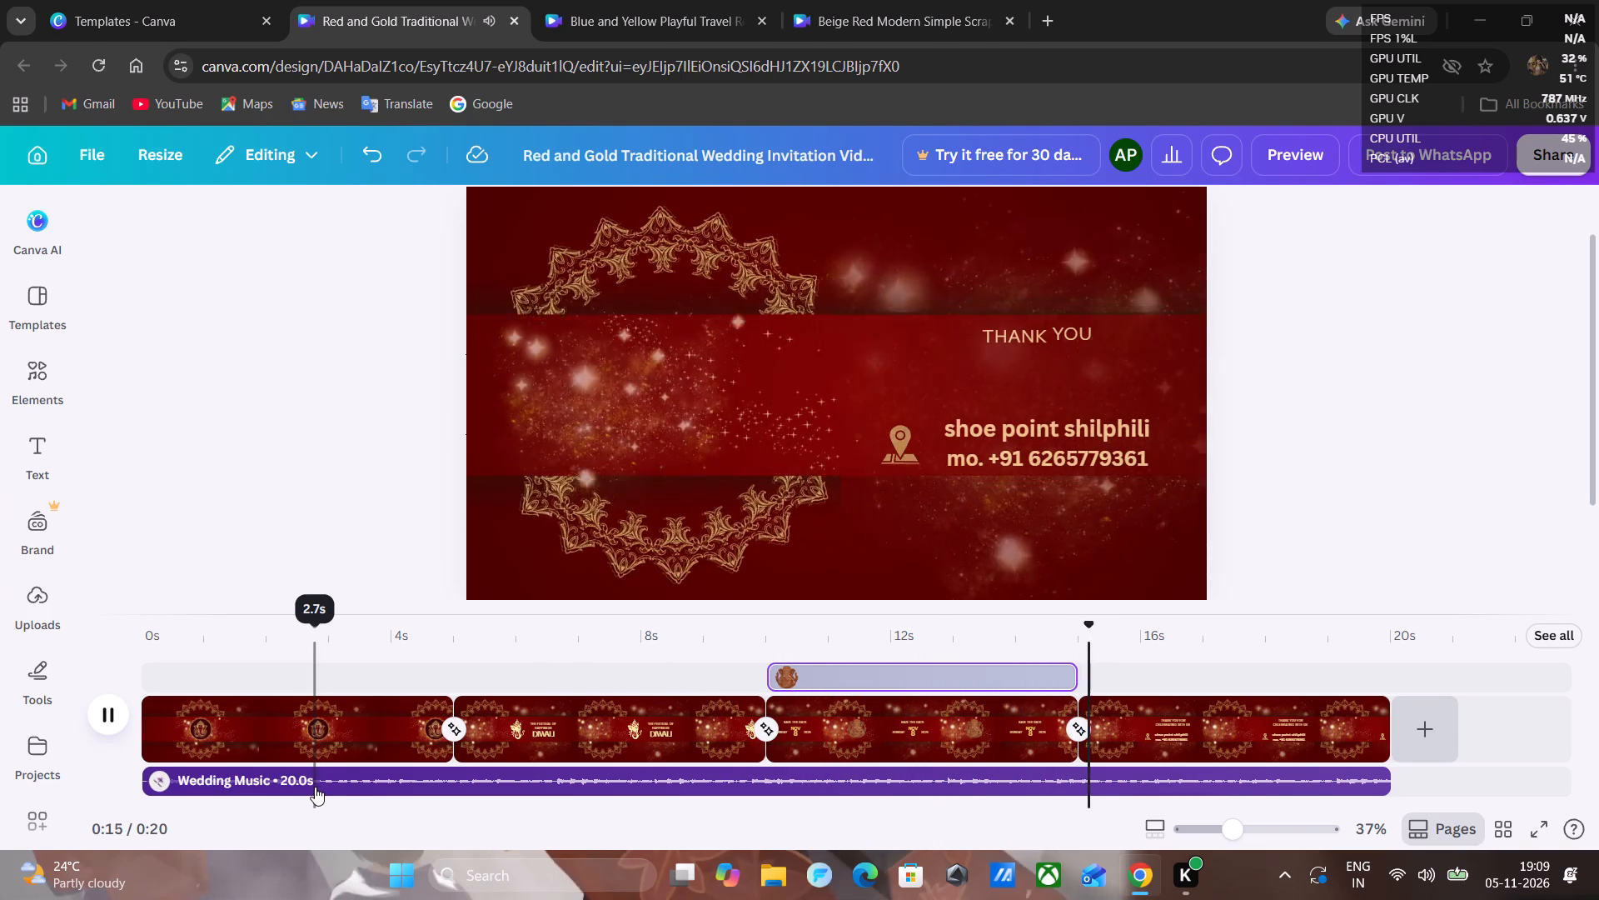
pyautogui.click(680, 412)
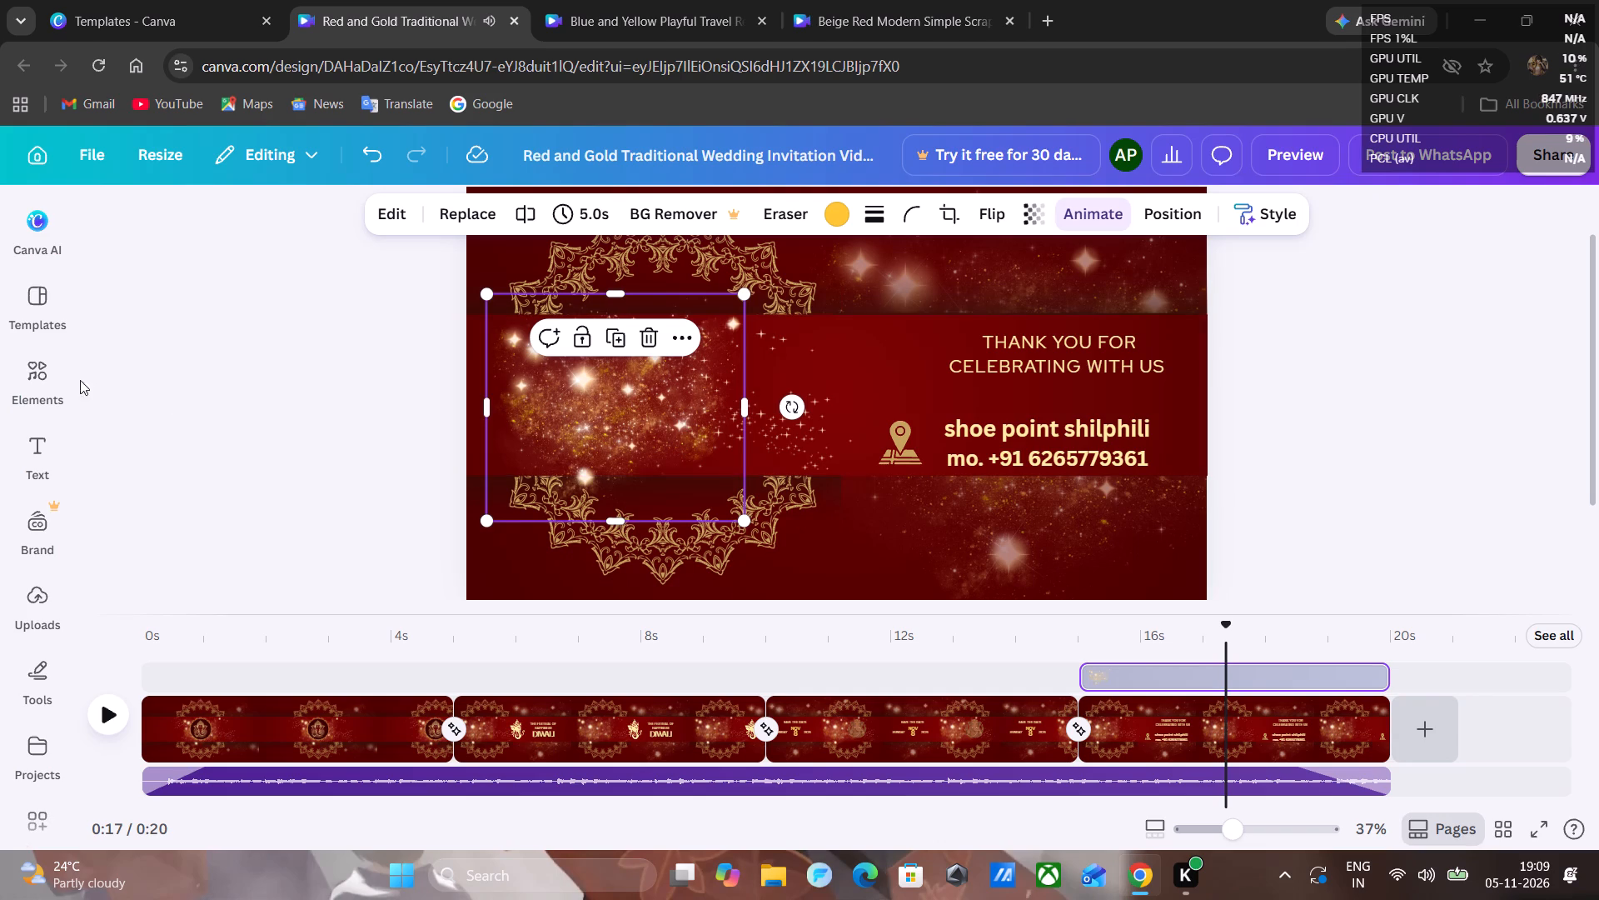
# Add the black outlined folded-hands graphic from the recommended elements to the "THANK YOU FOR CELEBRATING WITH US" scene.
pyautogui.click(41, 378)
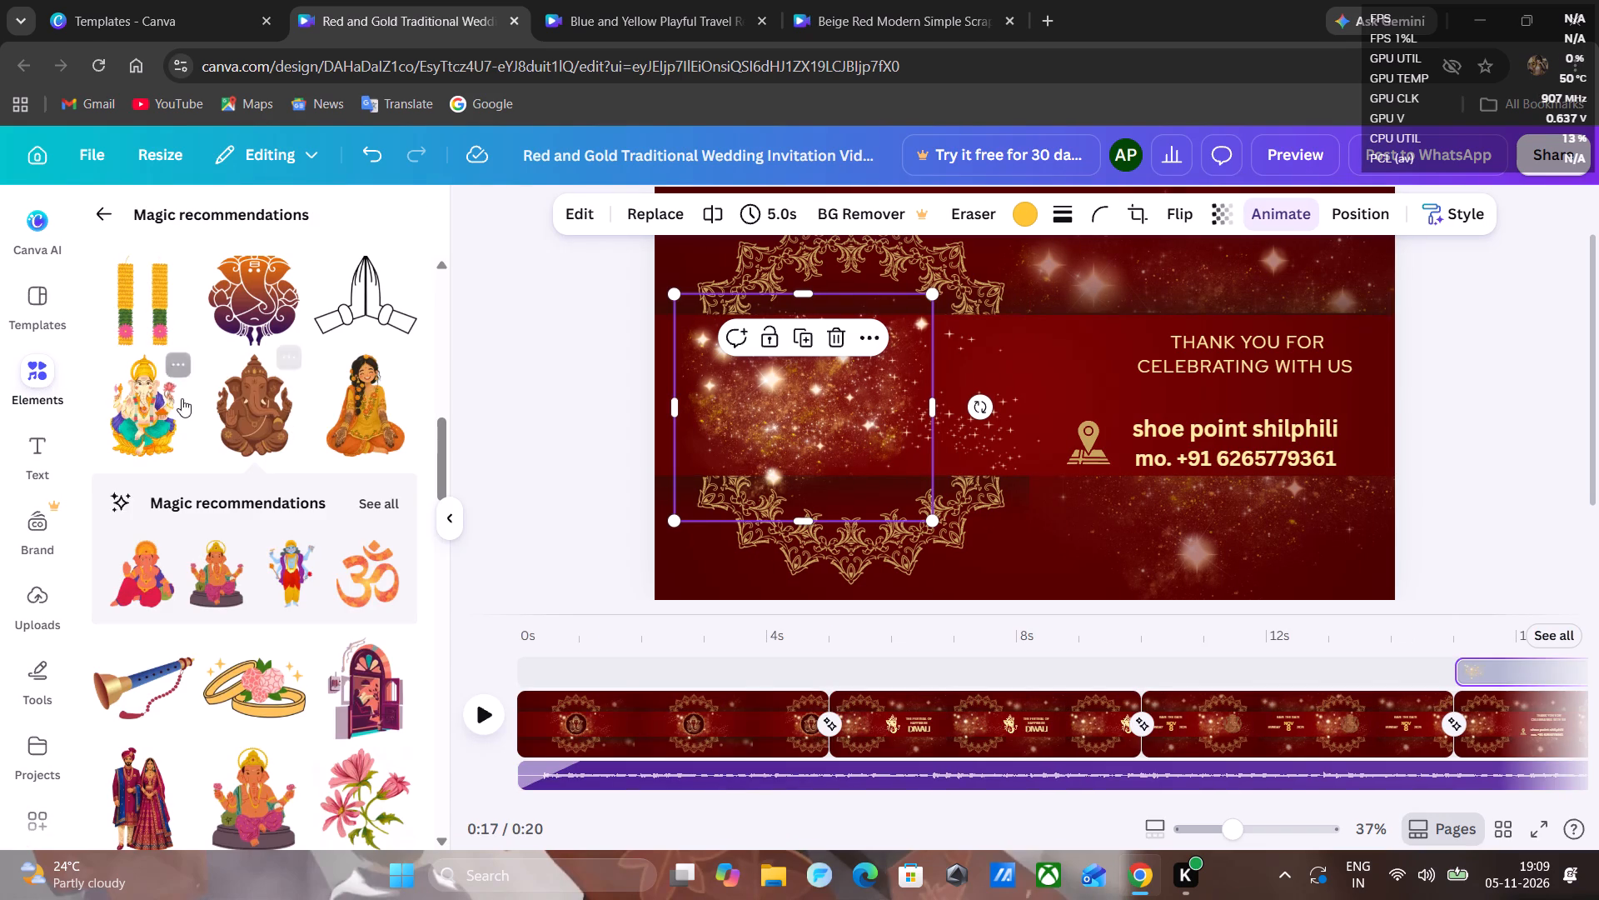
pyautogui.click(361, 299)
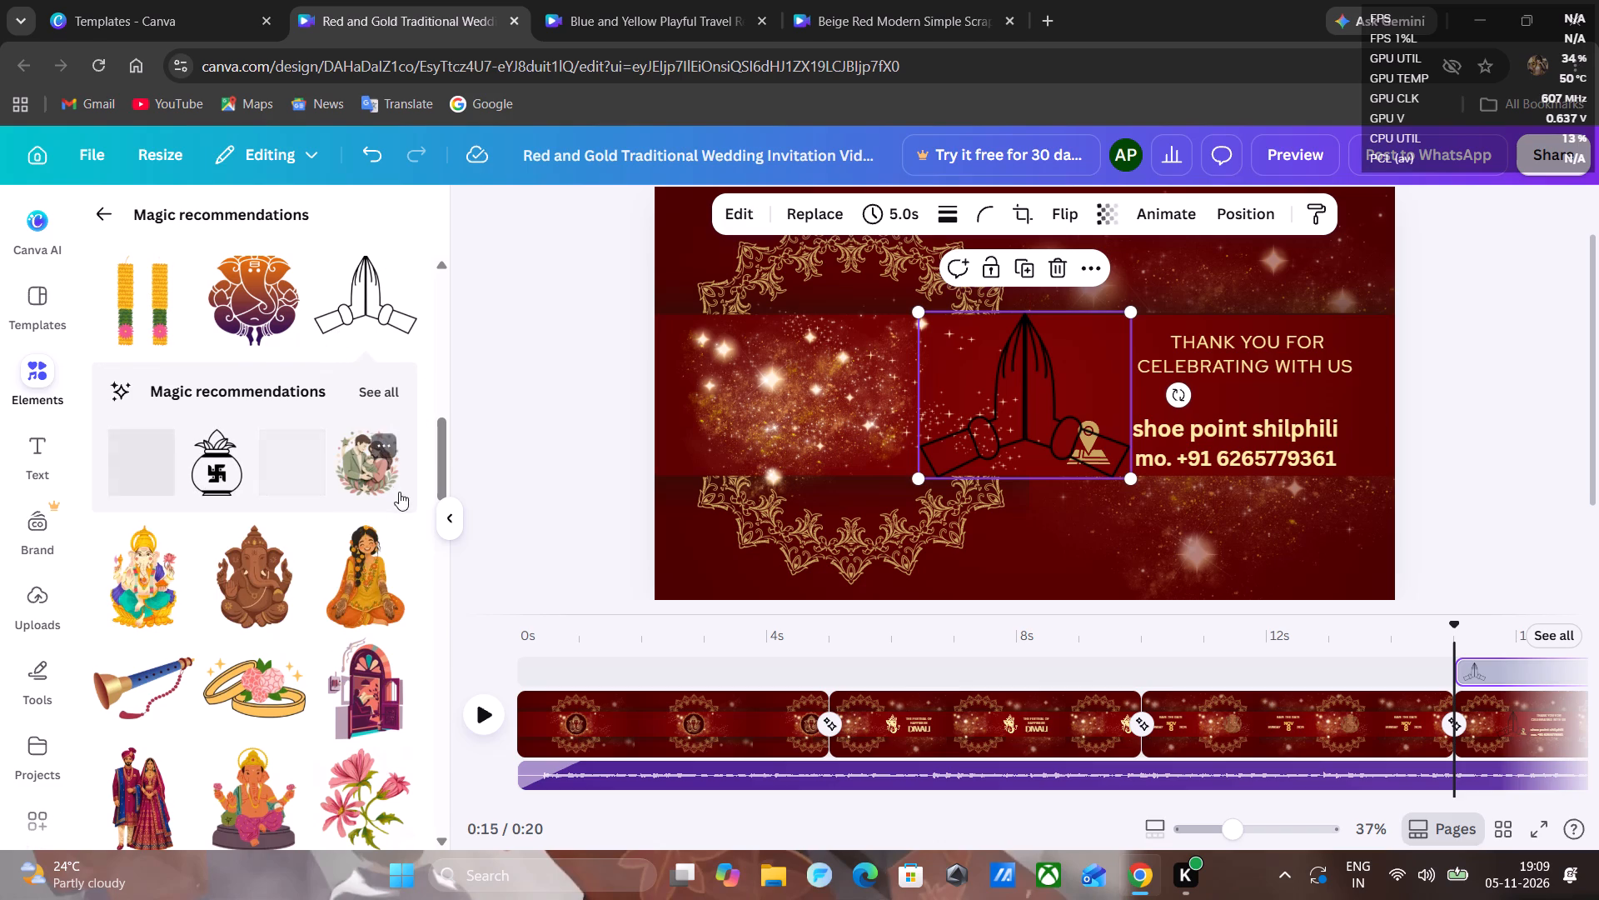
# Browse the magic recommendations and the recently used elements for further graphics that suit the closing scene.
pyautogui.scroll(-2, 294, 466)
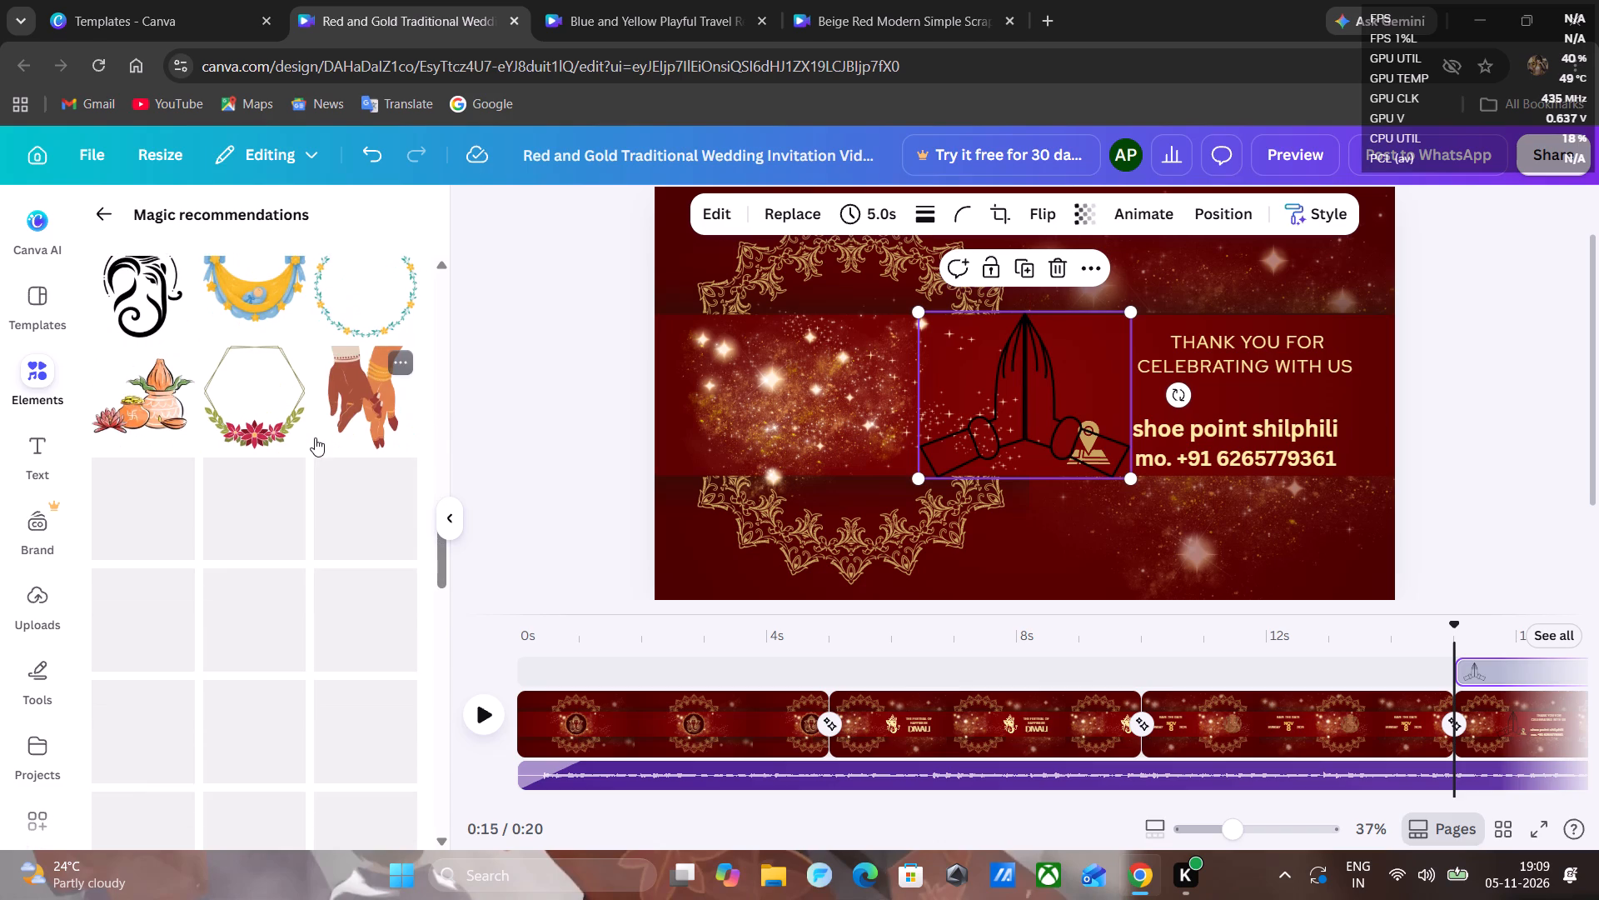
pyautogui.scroll(-2, 313, 507)
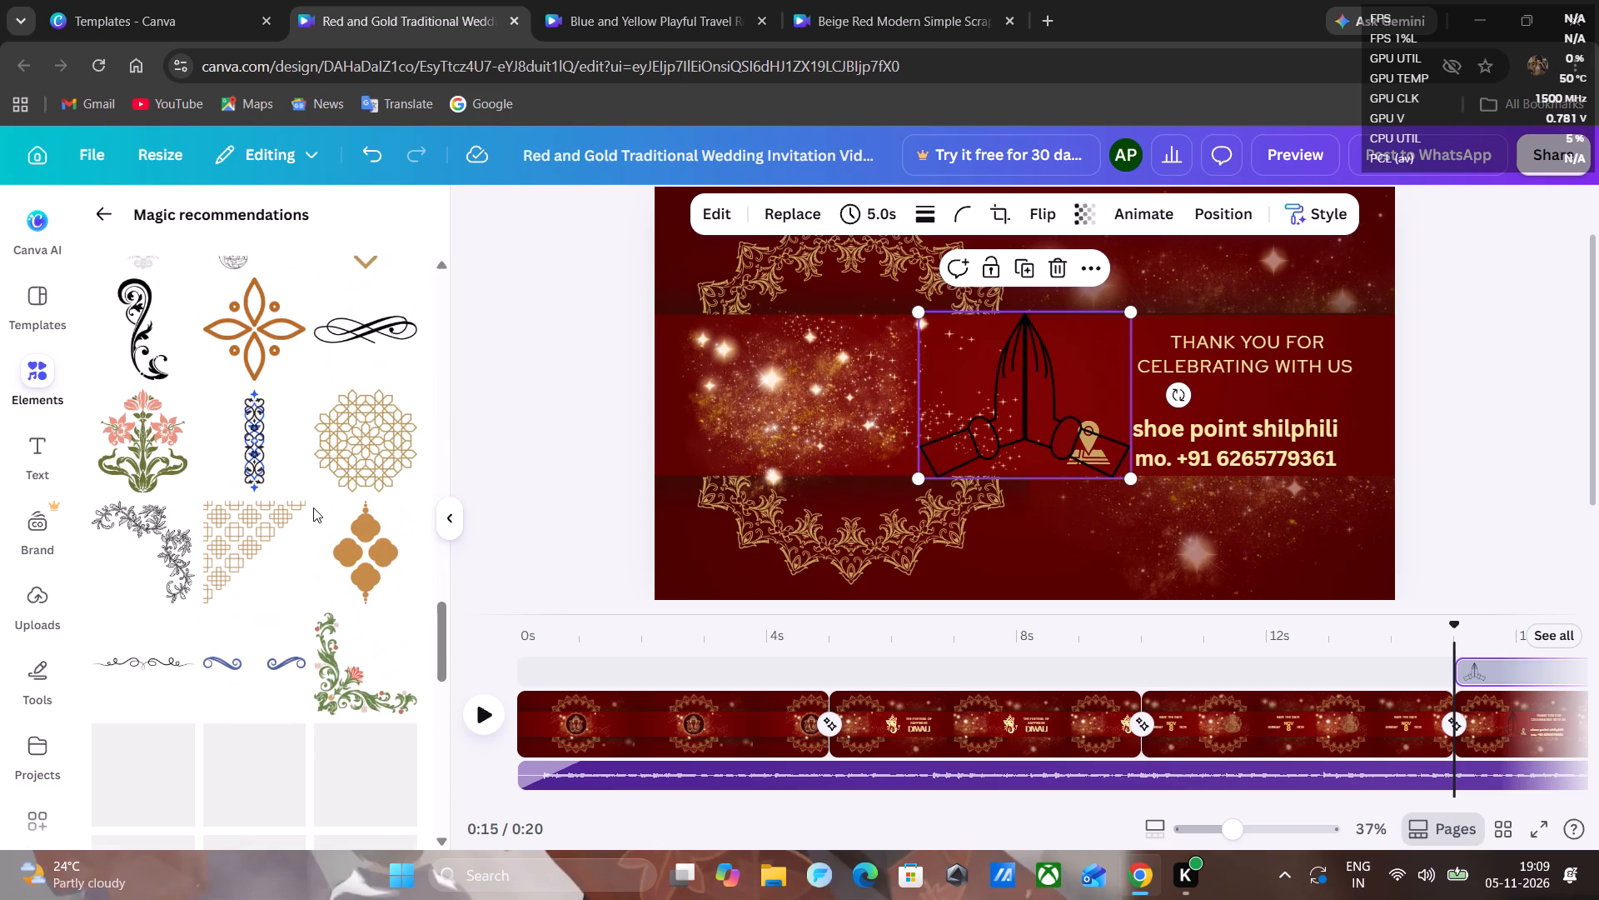
pyautogui.scroll(-2, 313, 508)
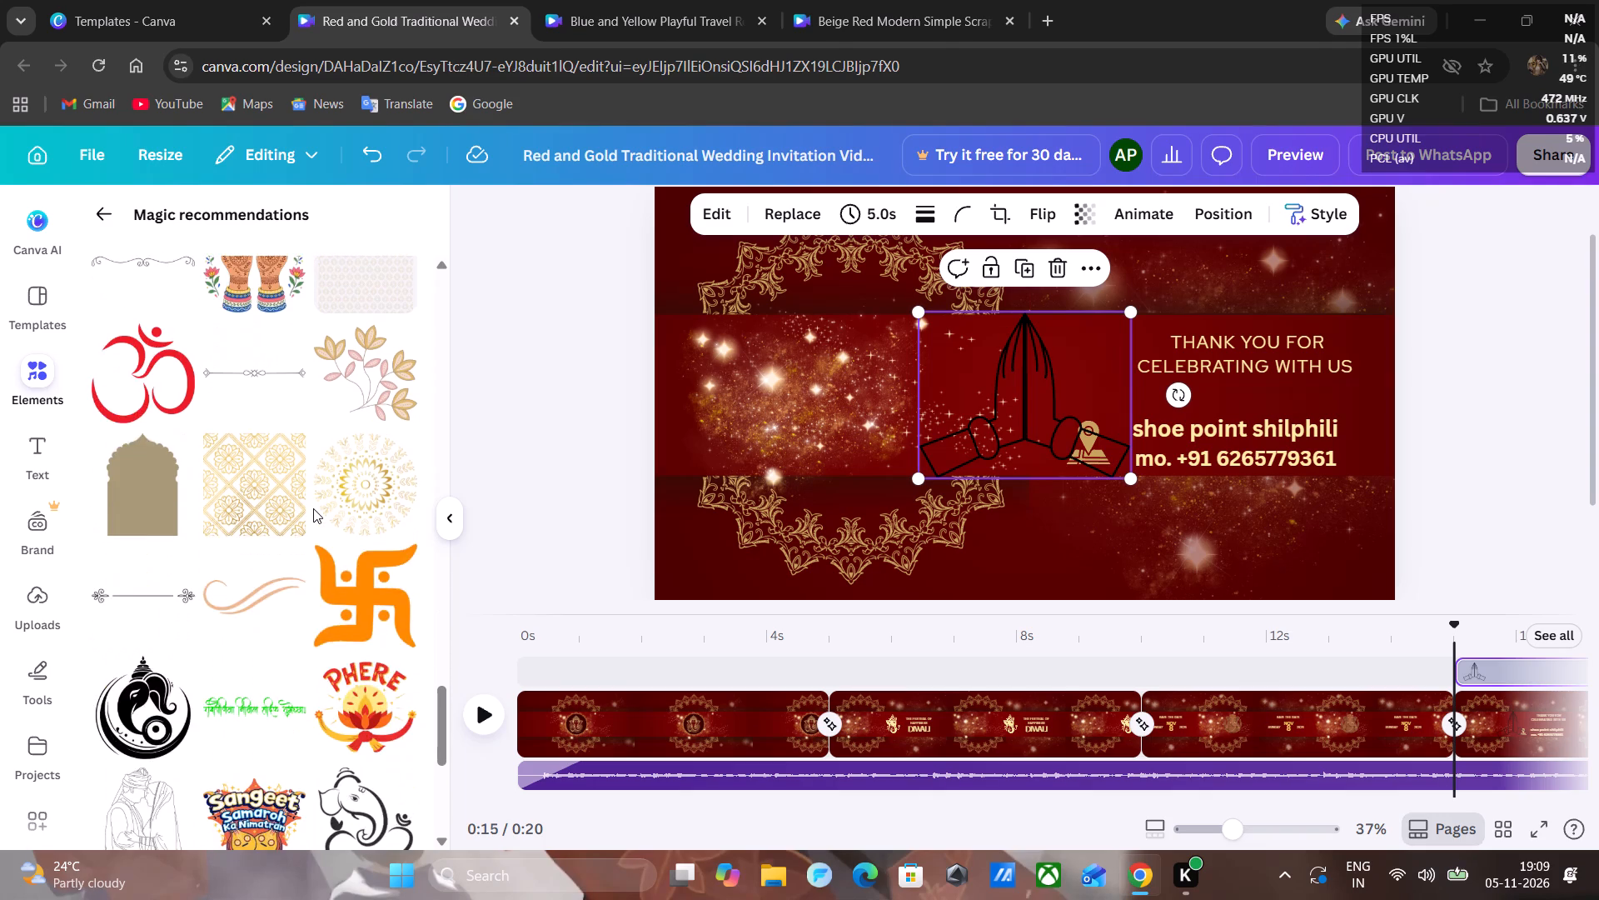
pyautogui.scroll(-4, 313, 508)
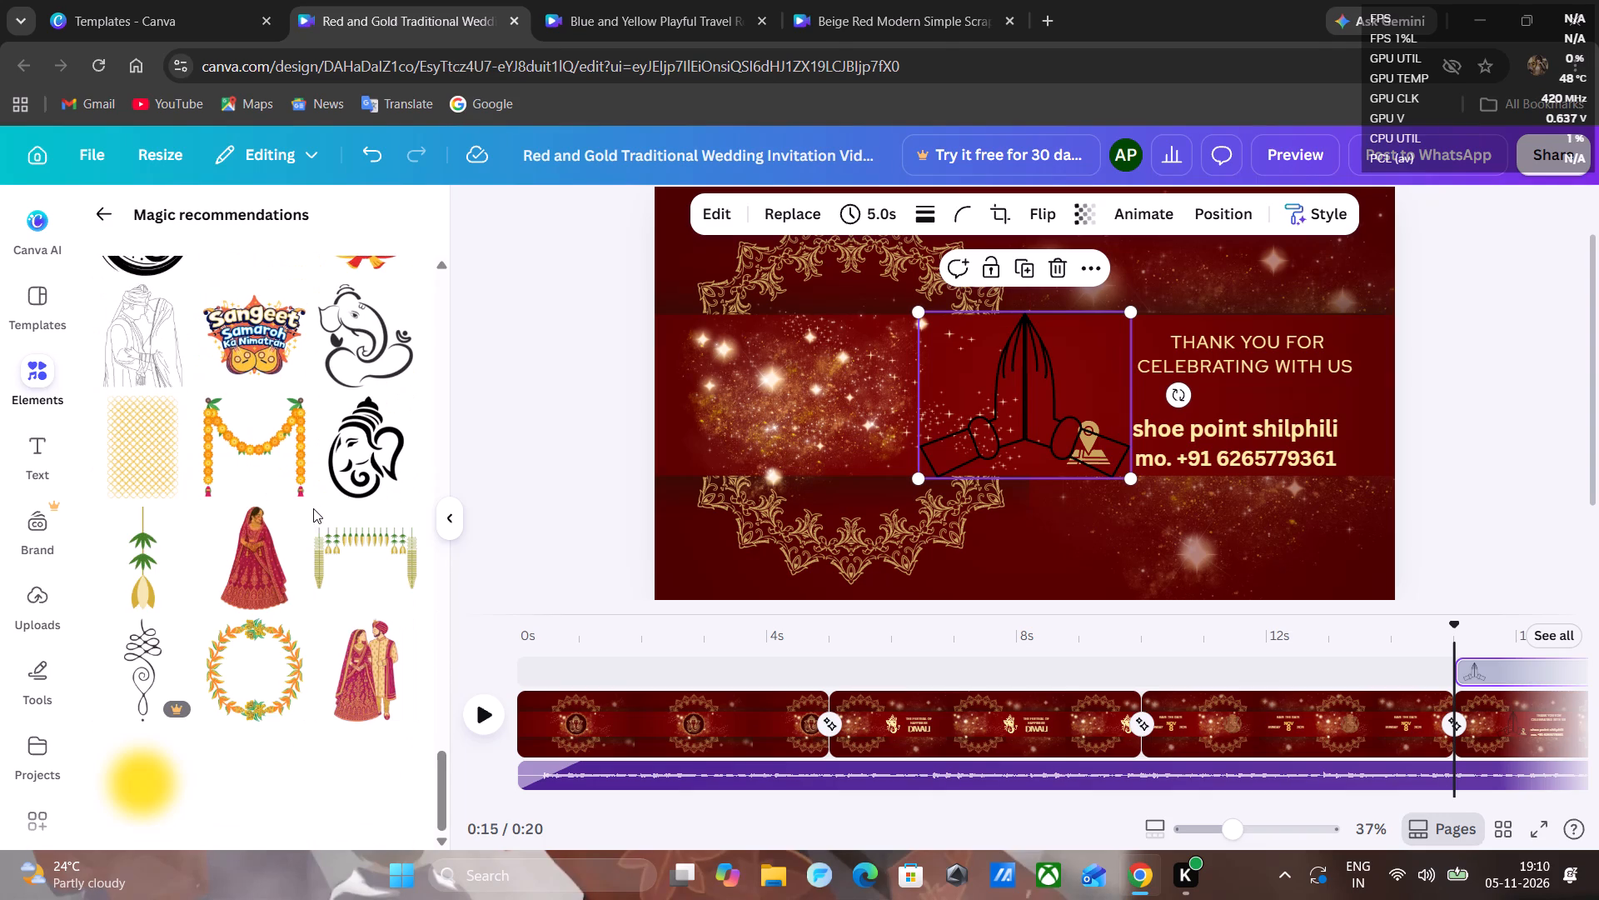
pyautogui.scroll(15, 312, 510)
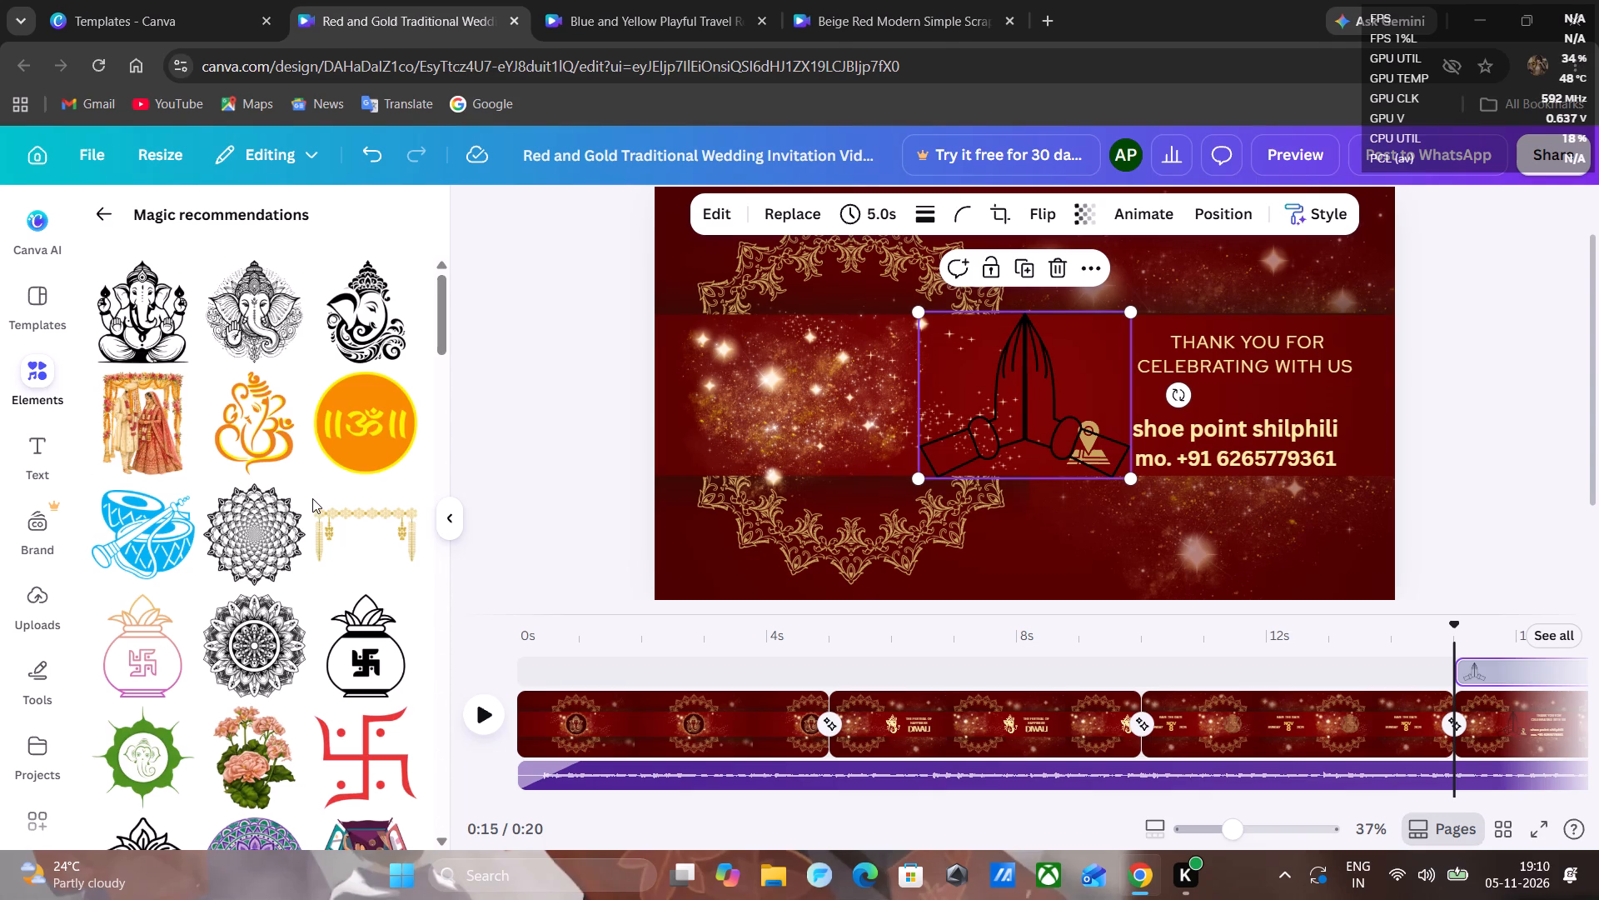
pyautogui.scroll(5, 312, 498)
pyautogui.click(102, 217)
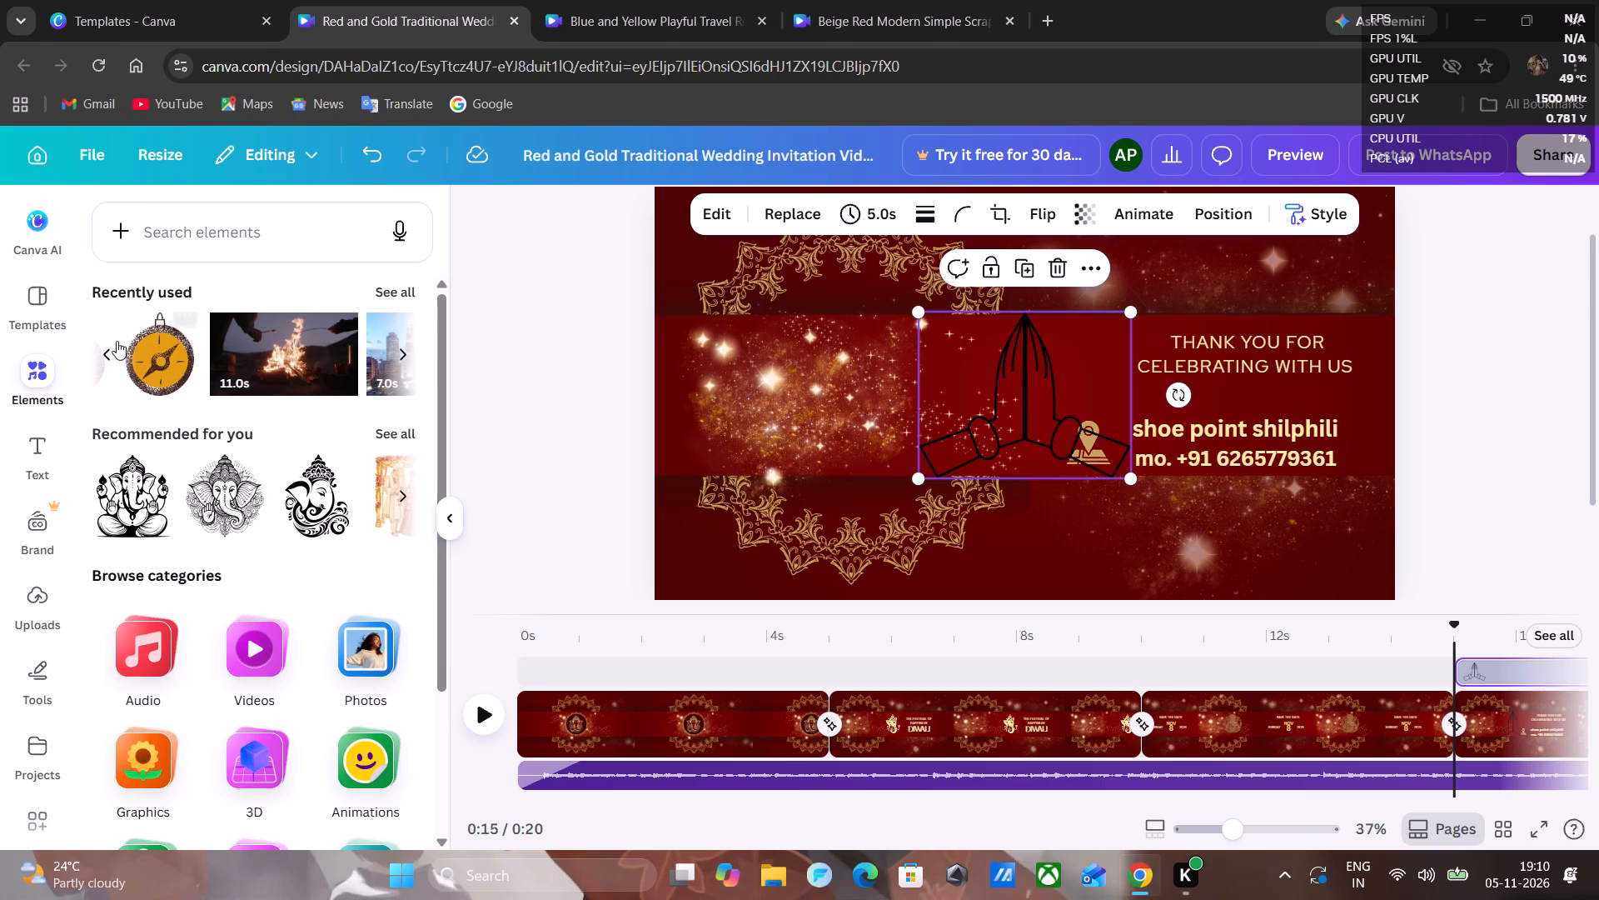
pyautogui.click(102, 351)
pyautogui.click(102, 351)
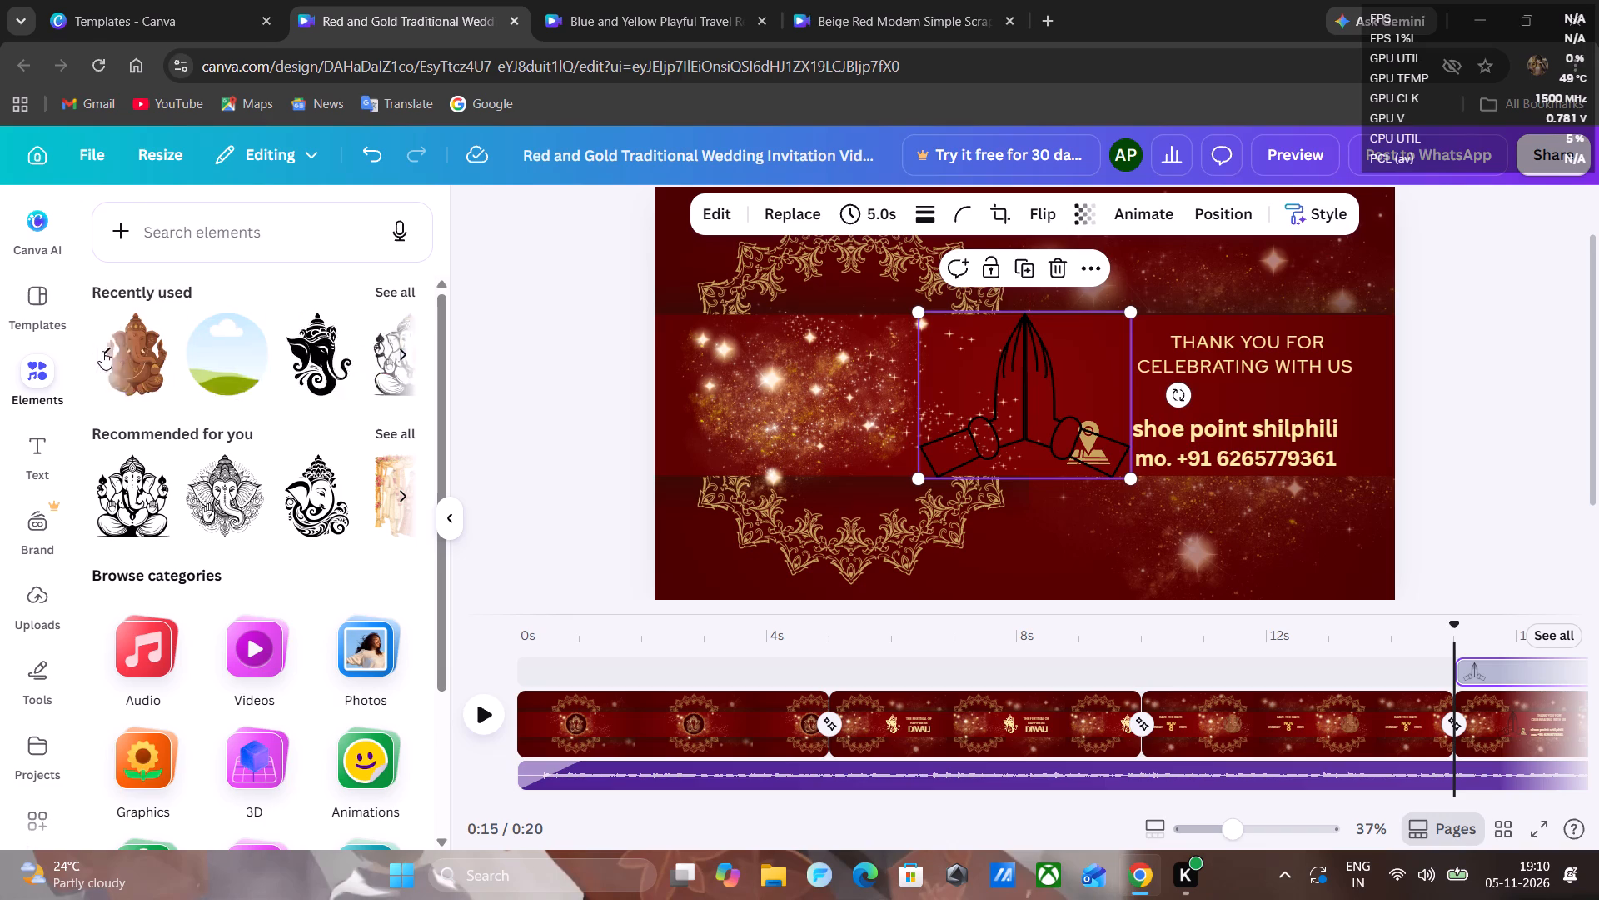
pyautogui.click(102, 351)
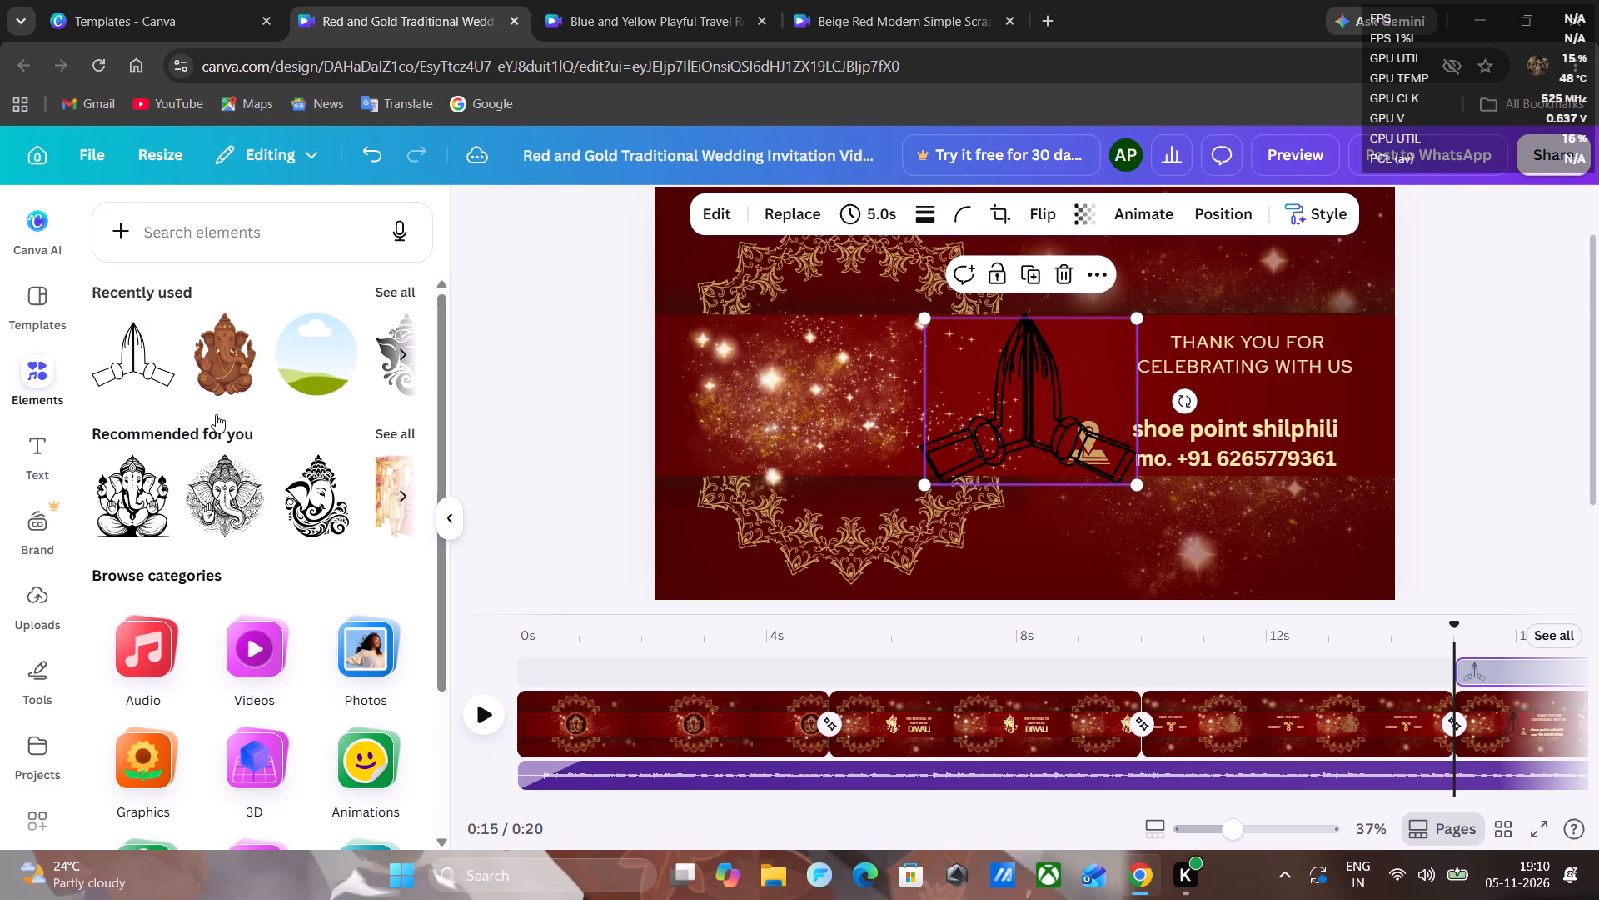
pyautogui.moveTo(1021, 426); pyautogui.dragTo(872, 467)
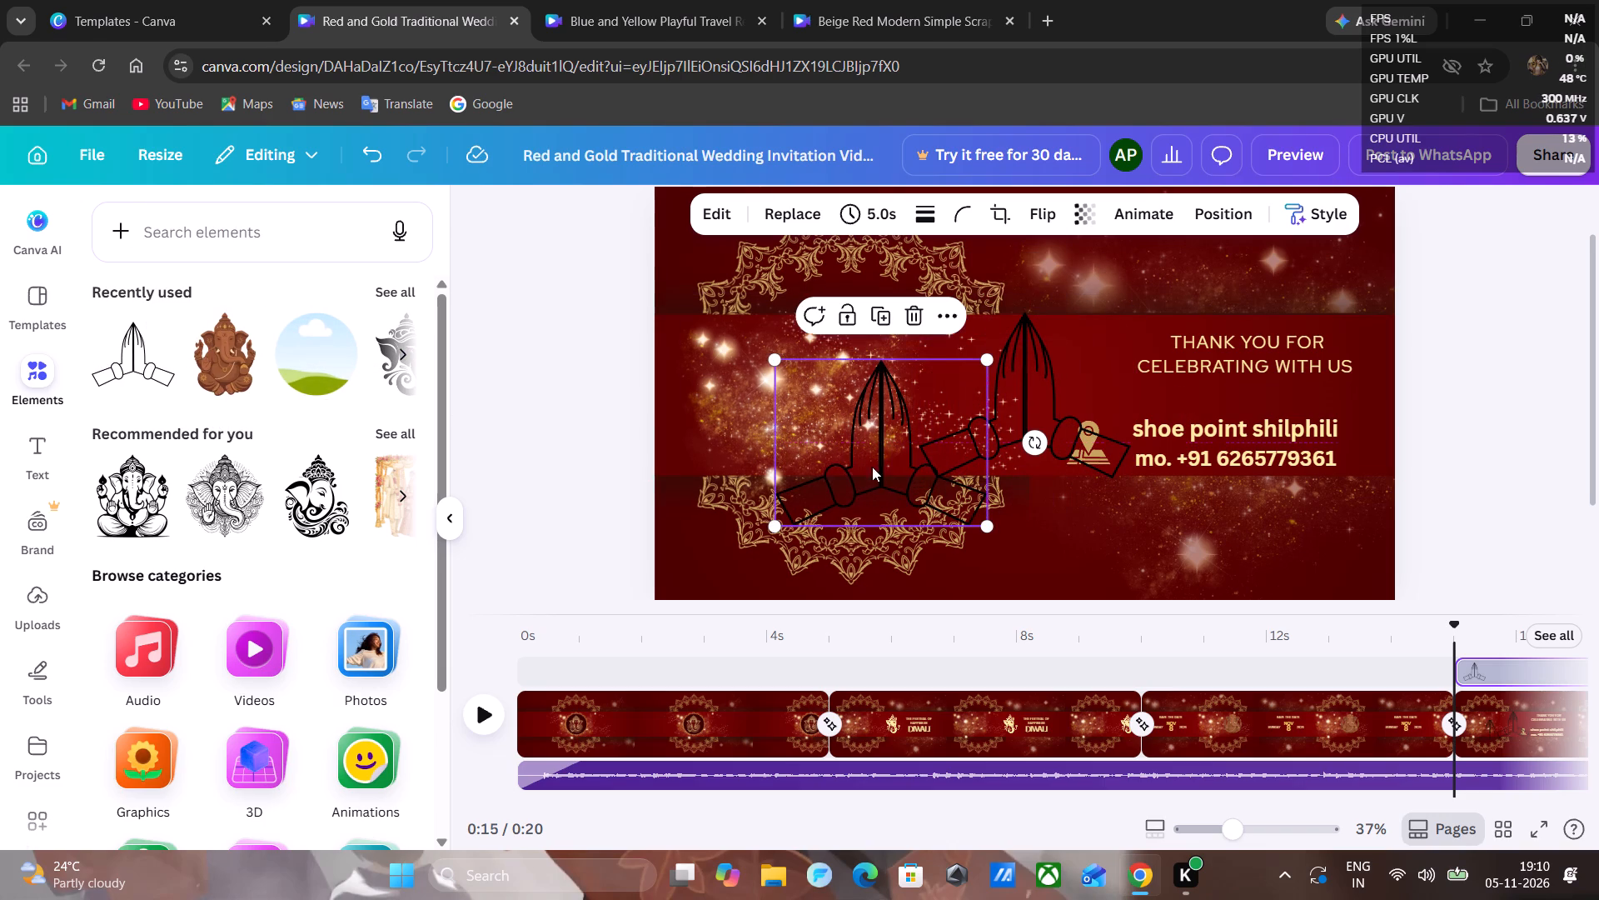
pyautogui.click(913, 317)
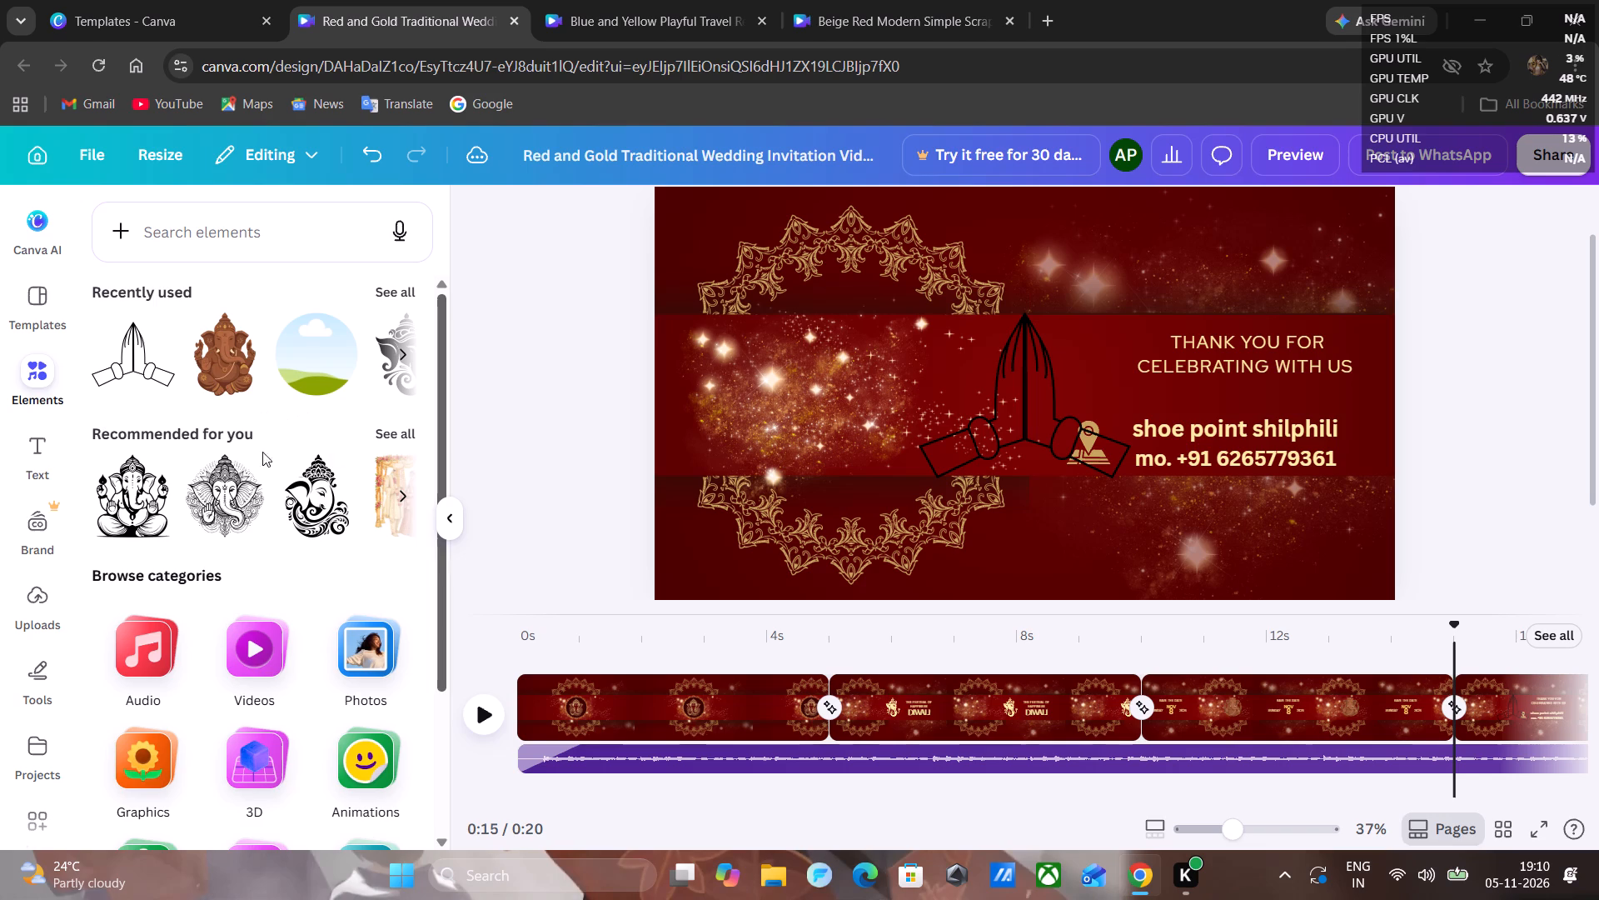
# Look through the row of recommended graphics to its end for another decoration.
pyautogui.click(402, 491)
pyautogui.click(402, 491)
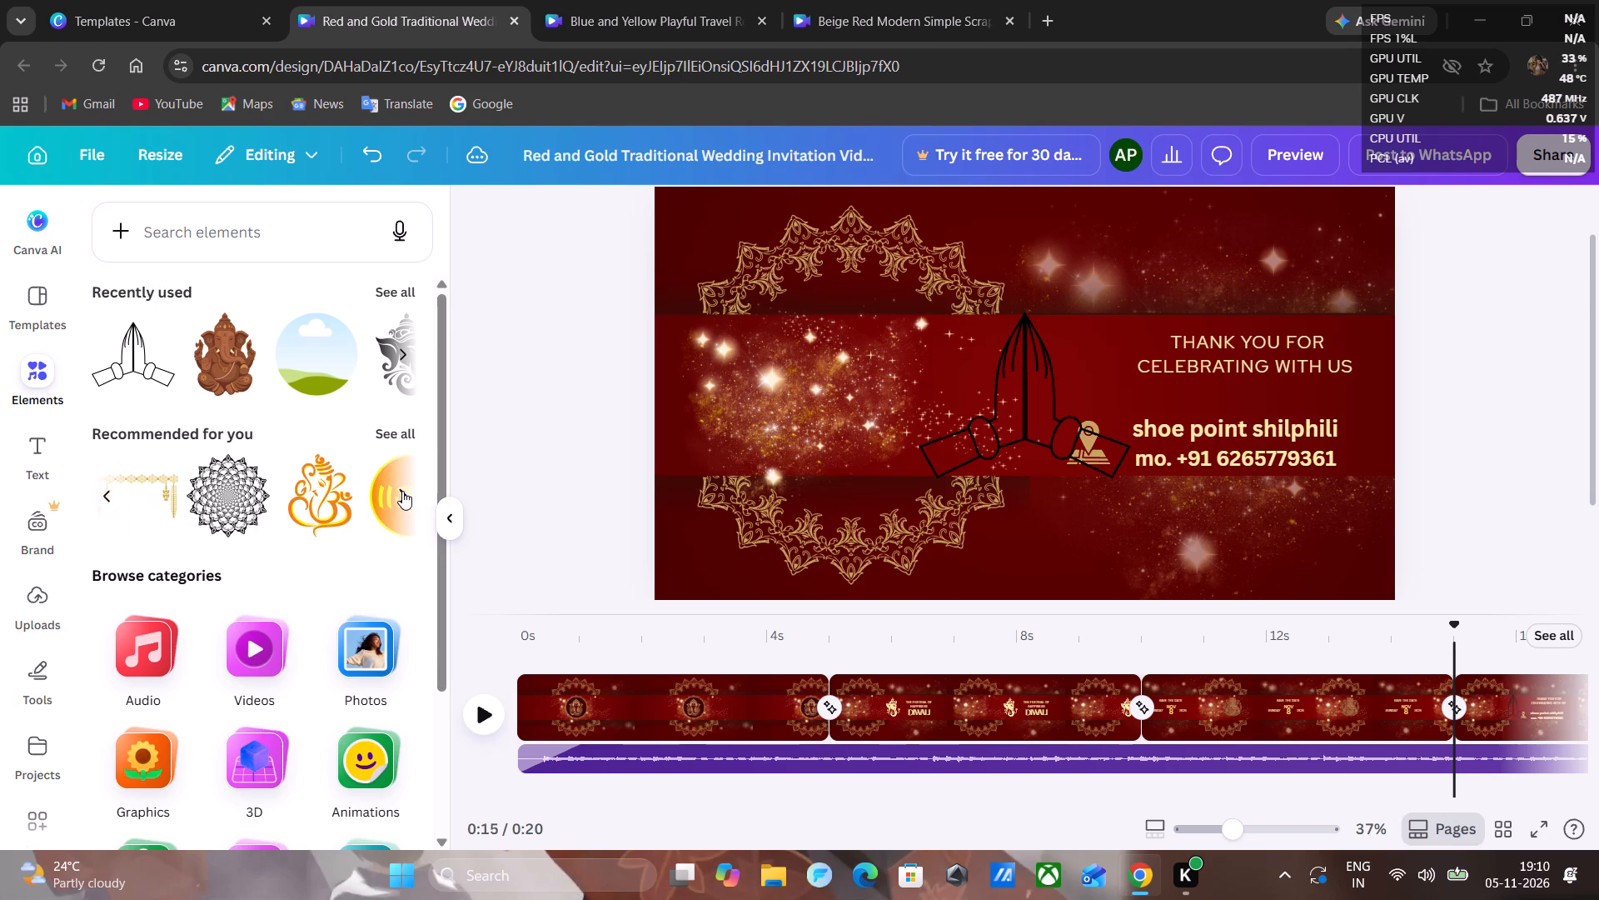
pyautogui.click(402, 491)
pyautogui.click(402, 491)
pyautogui.click(402, 491)
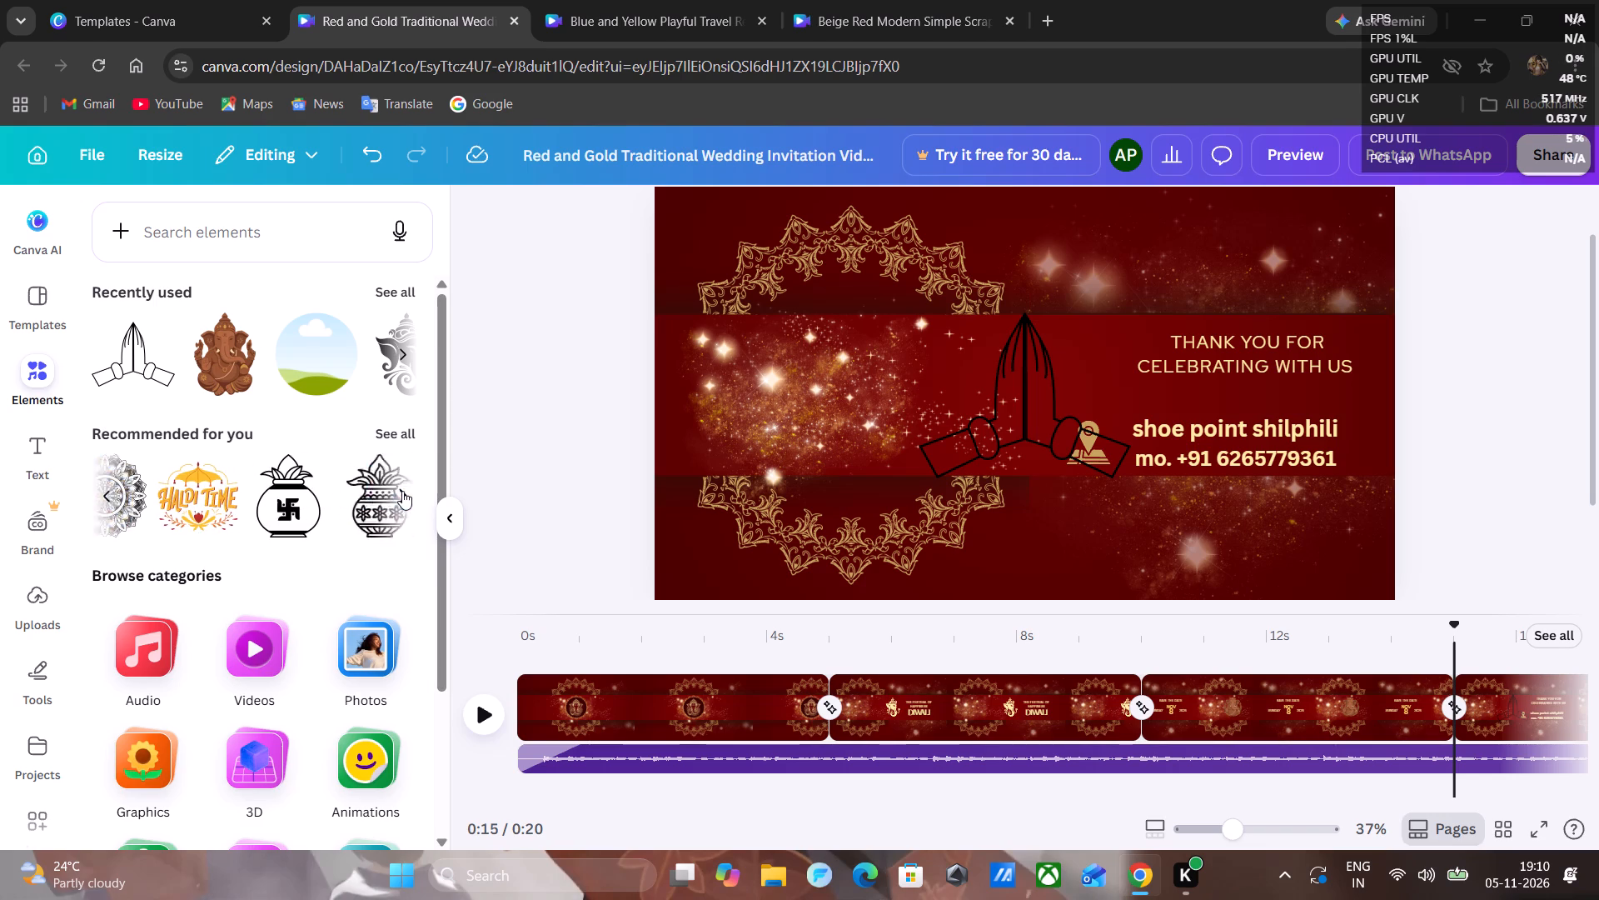
pyautogui.click(406, 495)
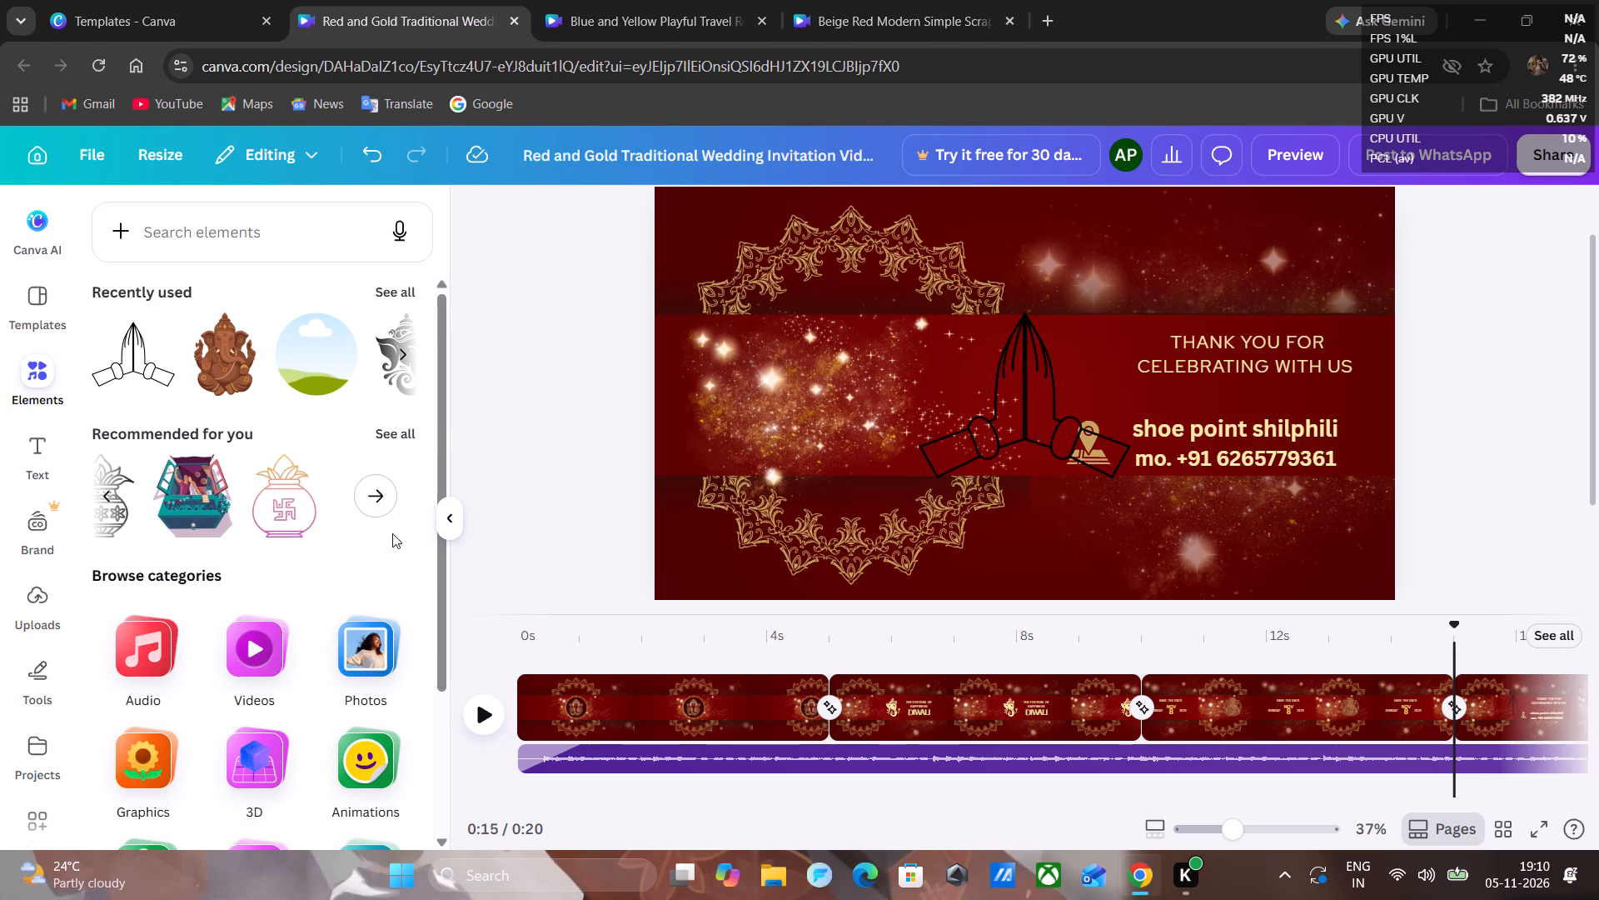
# Shrink the folded-hands graphic and place it in the red band between the sparkles and the "THANK YOU" text, above the location pin.
pyautogui.click(1017, 425)
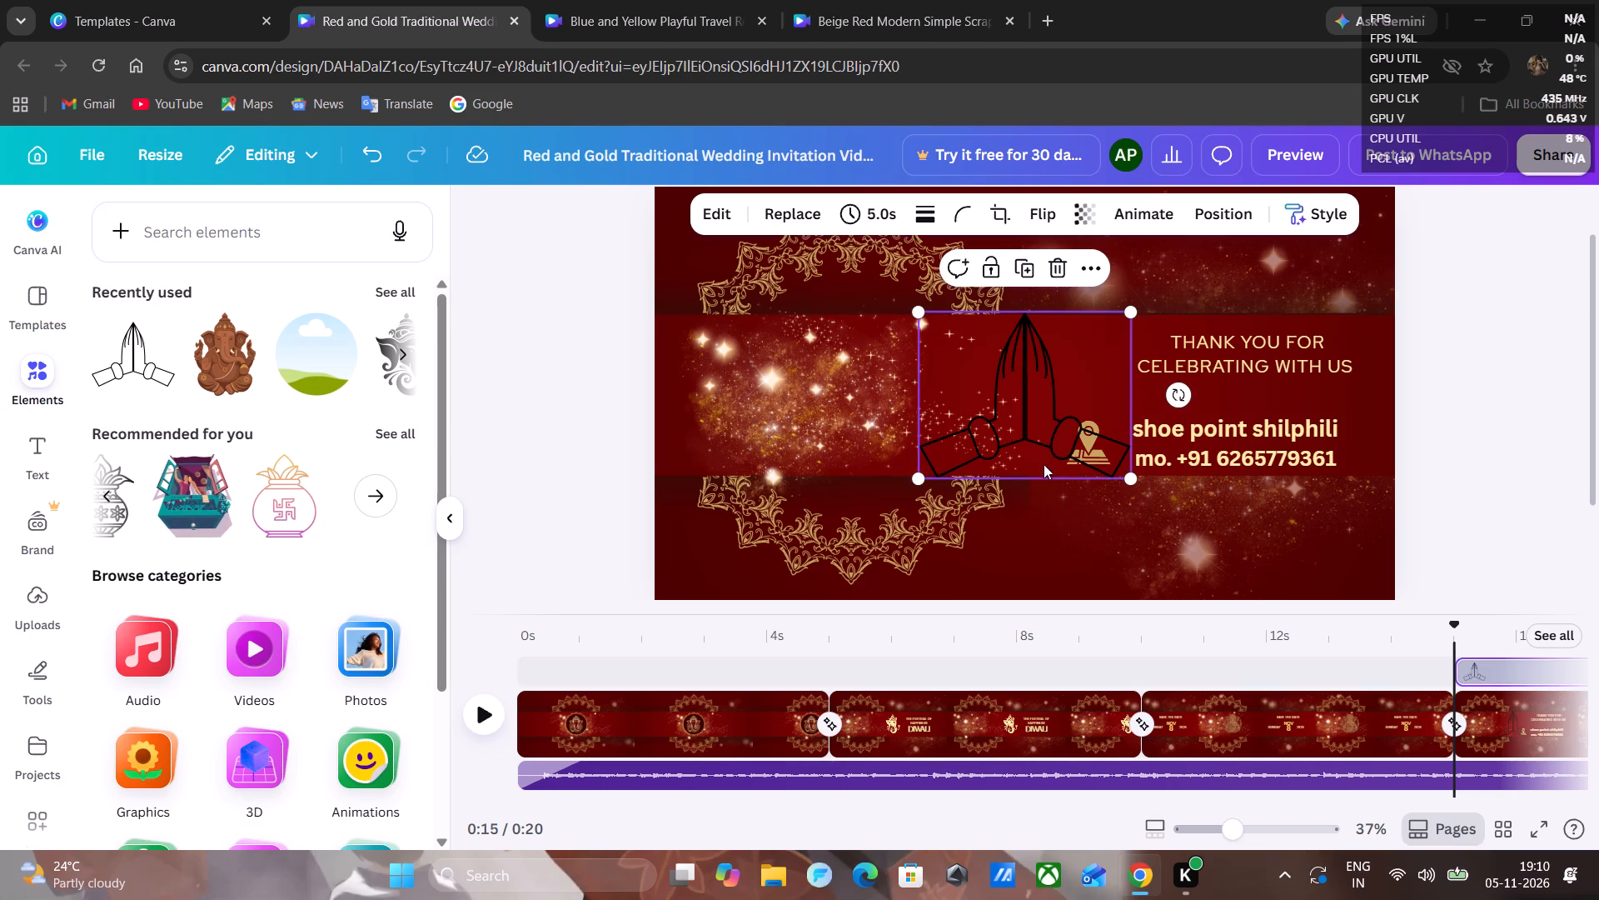
pyautogui.click(451, 514)
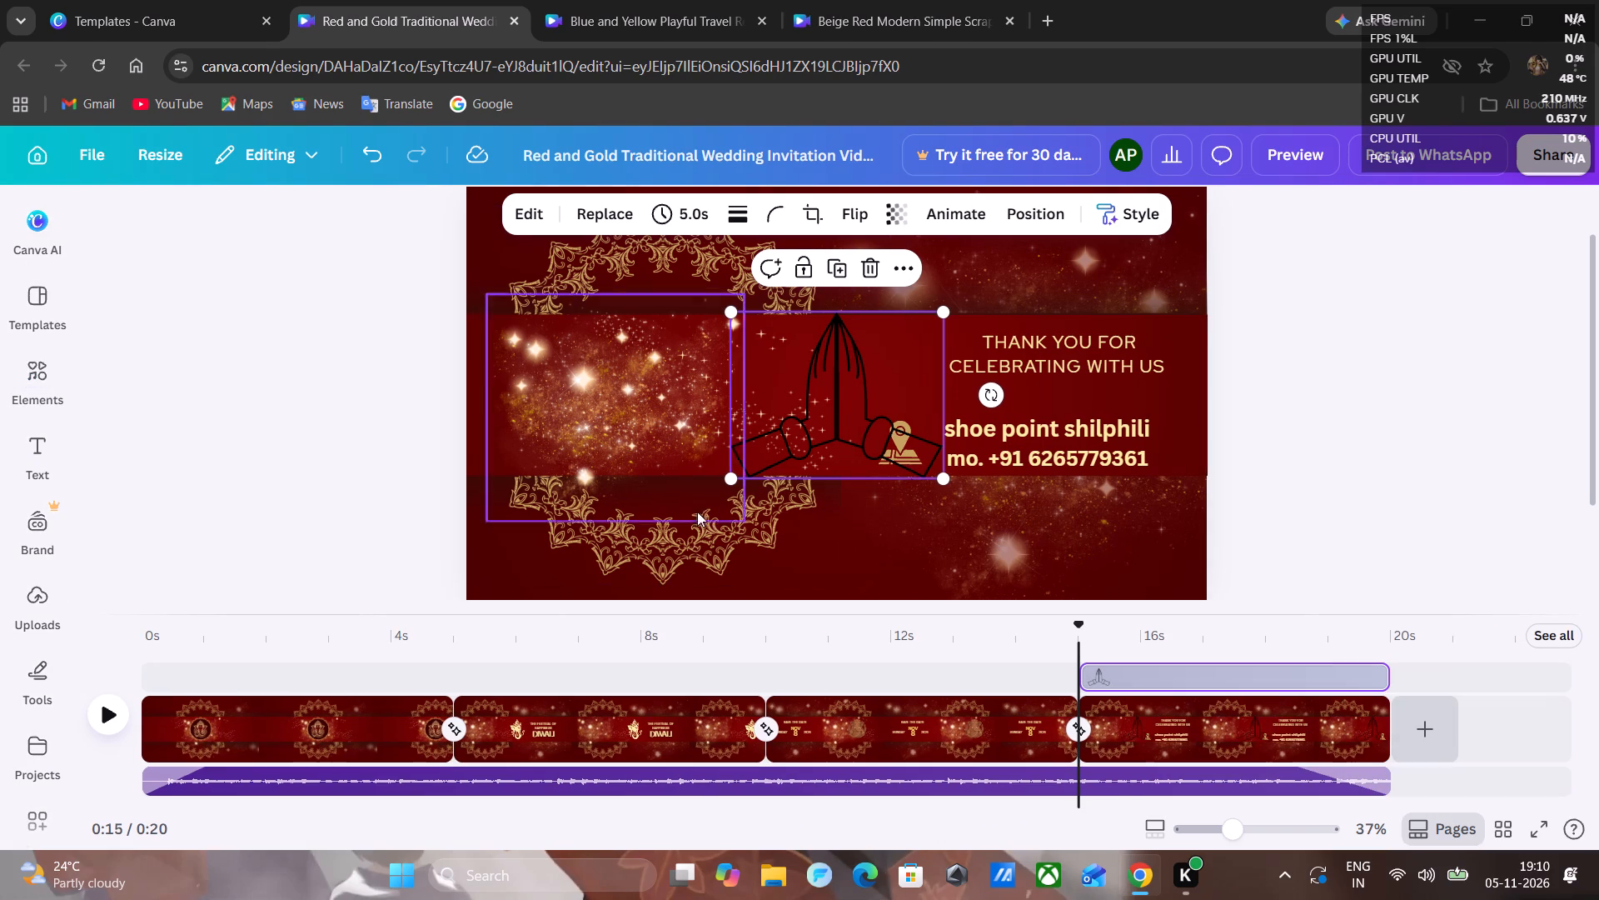
pyautogui.moveTo(939, 476); pyautogui.dragTo(869, 429)
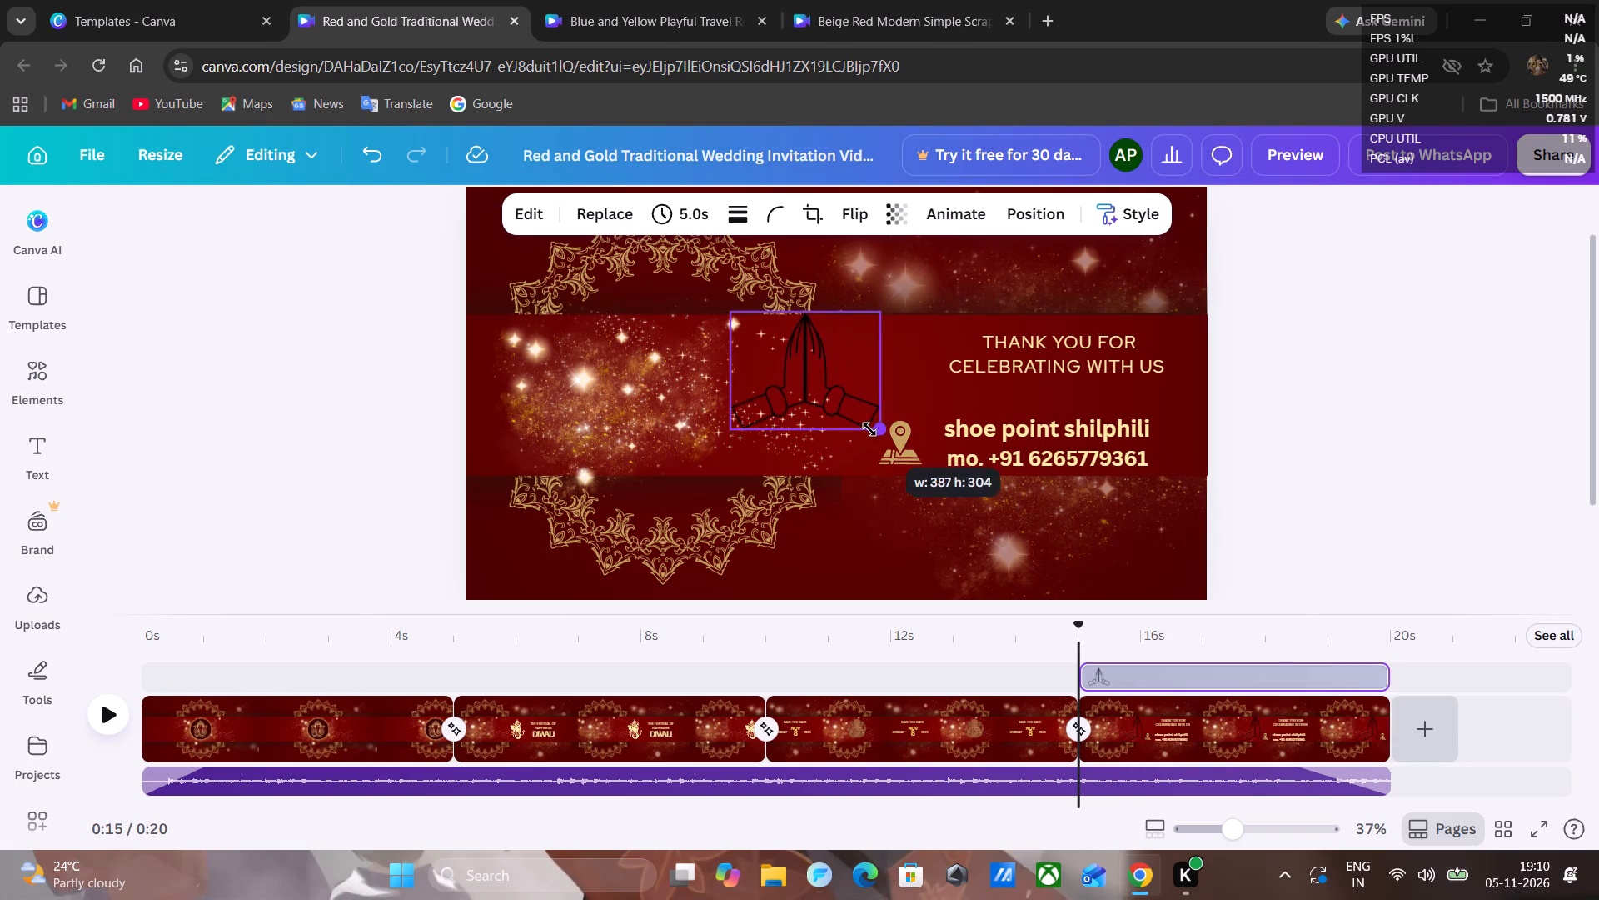
pyautogui.moveTo(869, 429); pyautogui.dragTo(859, 420)
pyautogui.moveTo(797, 377); pyautogui.dragTo(866, 382)
# Check the stroke style, corner rounding and transparency options for the folded-hands graphic.
pyautogui.click(744, 213)
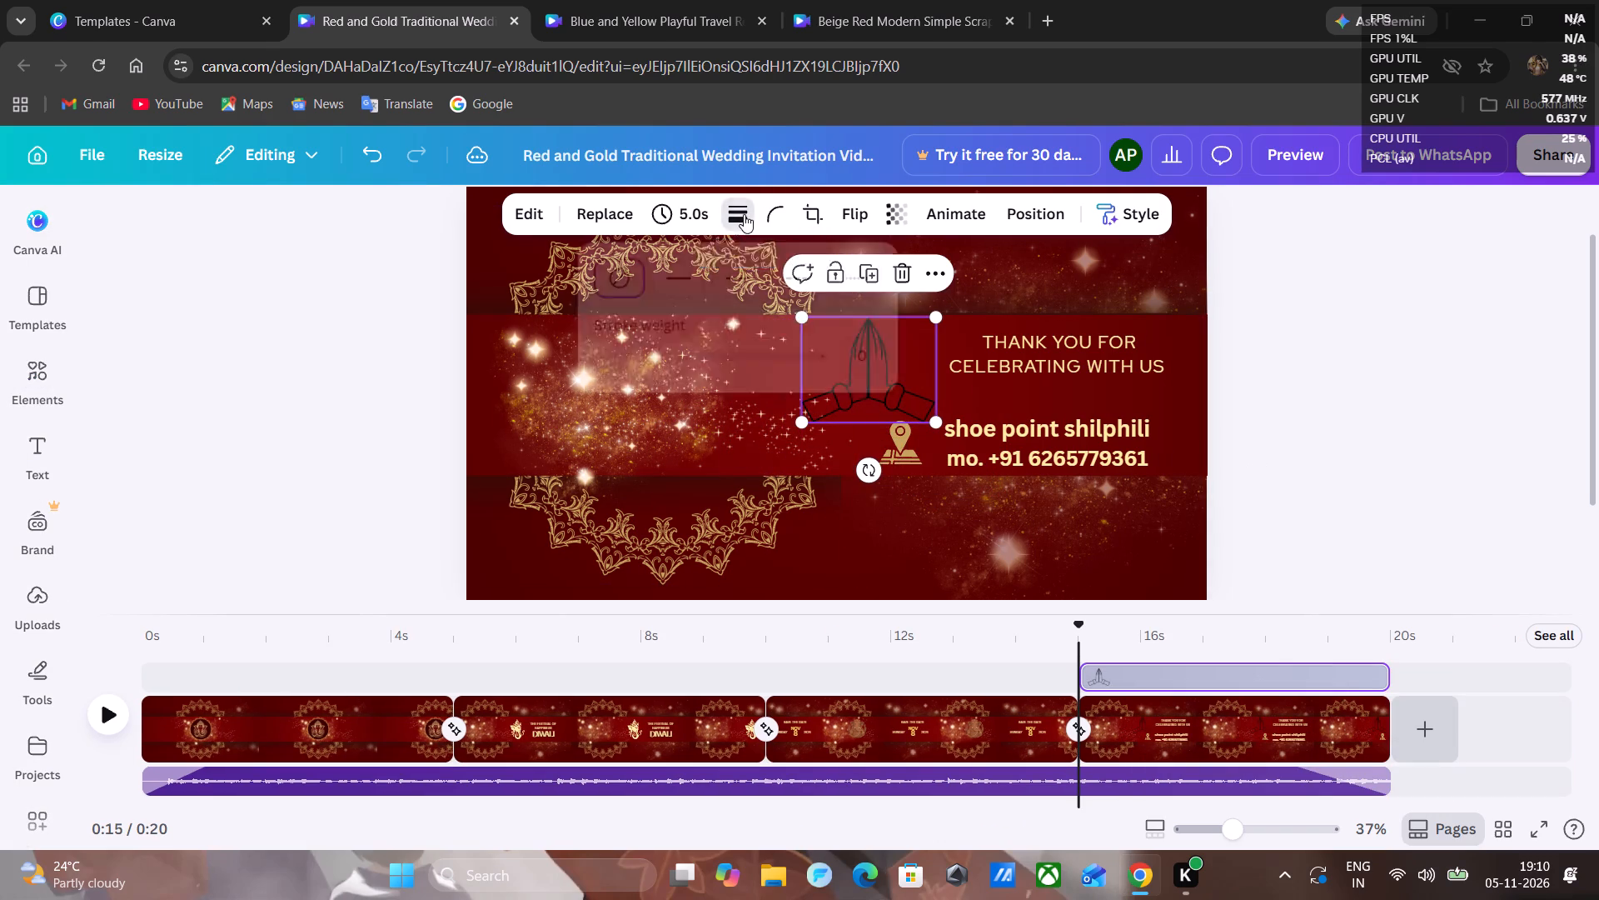
pyautogui.click(741, 220)
pyautogui.click(775, 212)
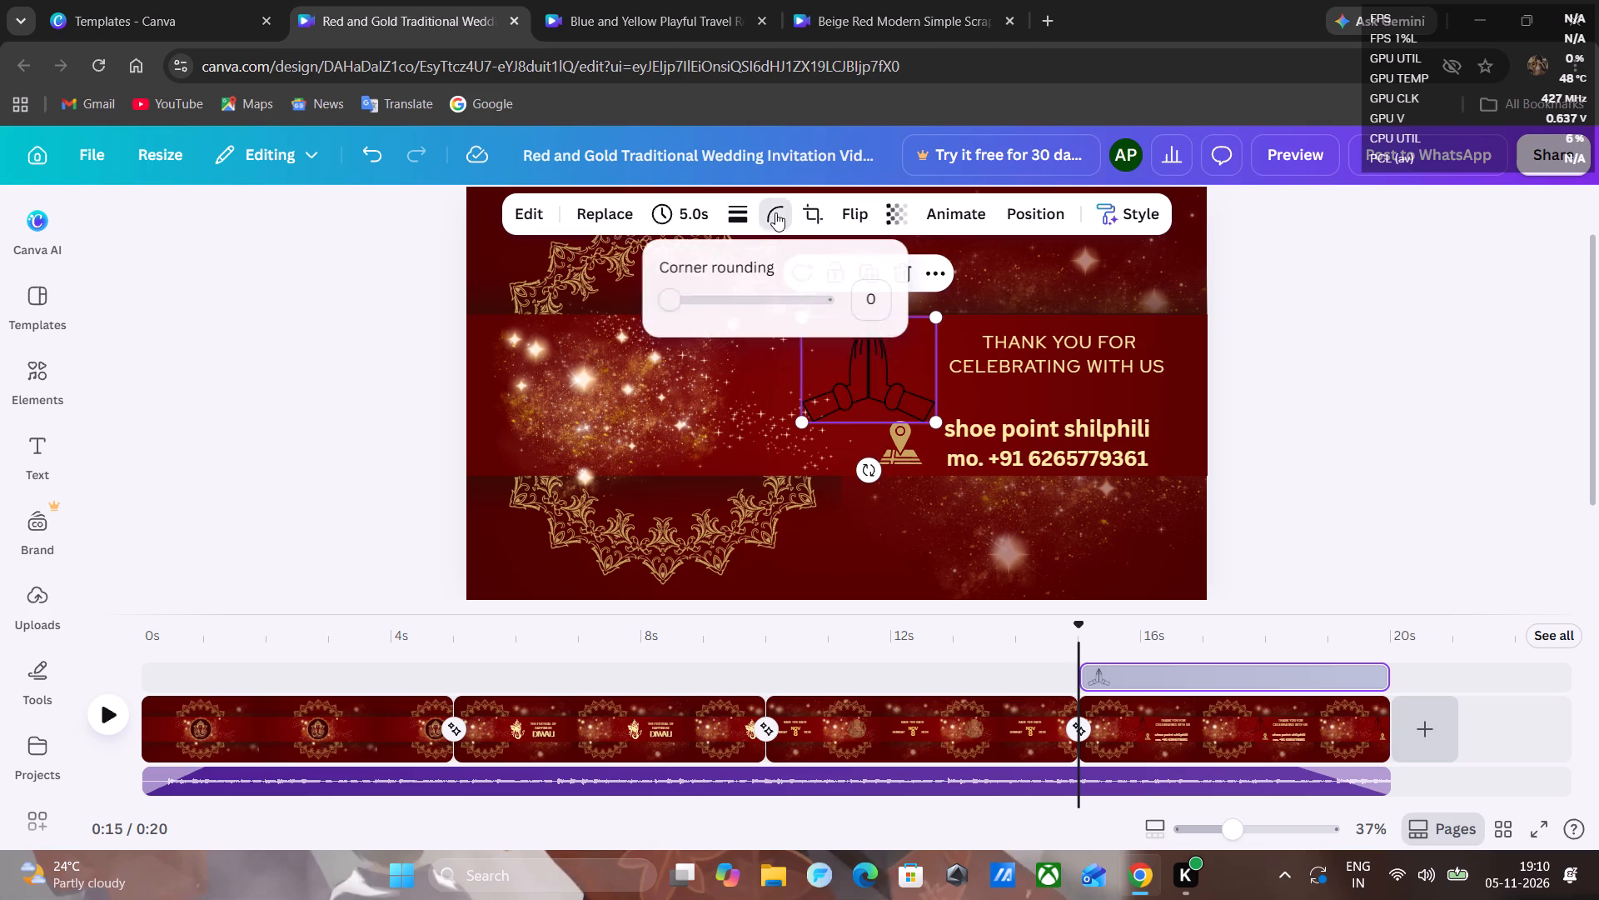
pyautogui.click(775, 212)
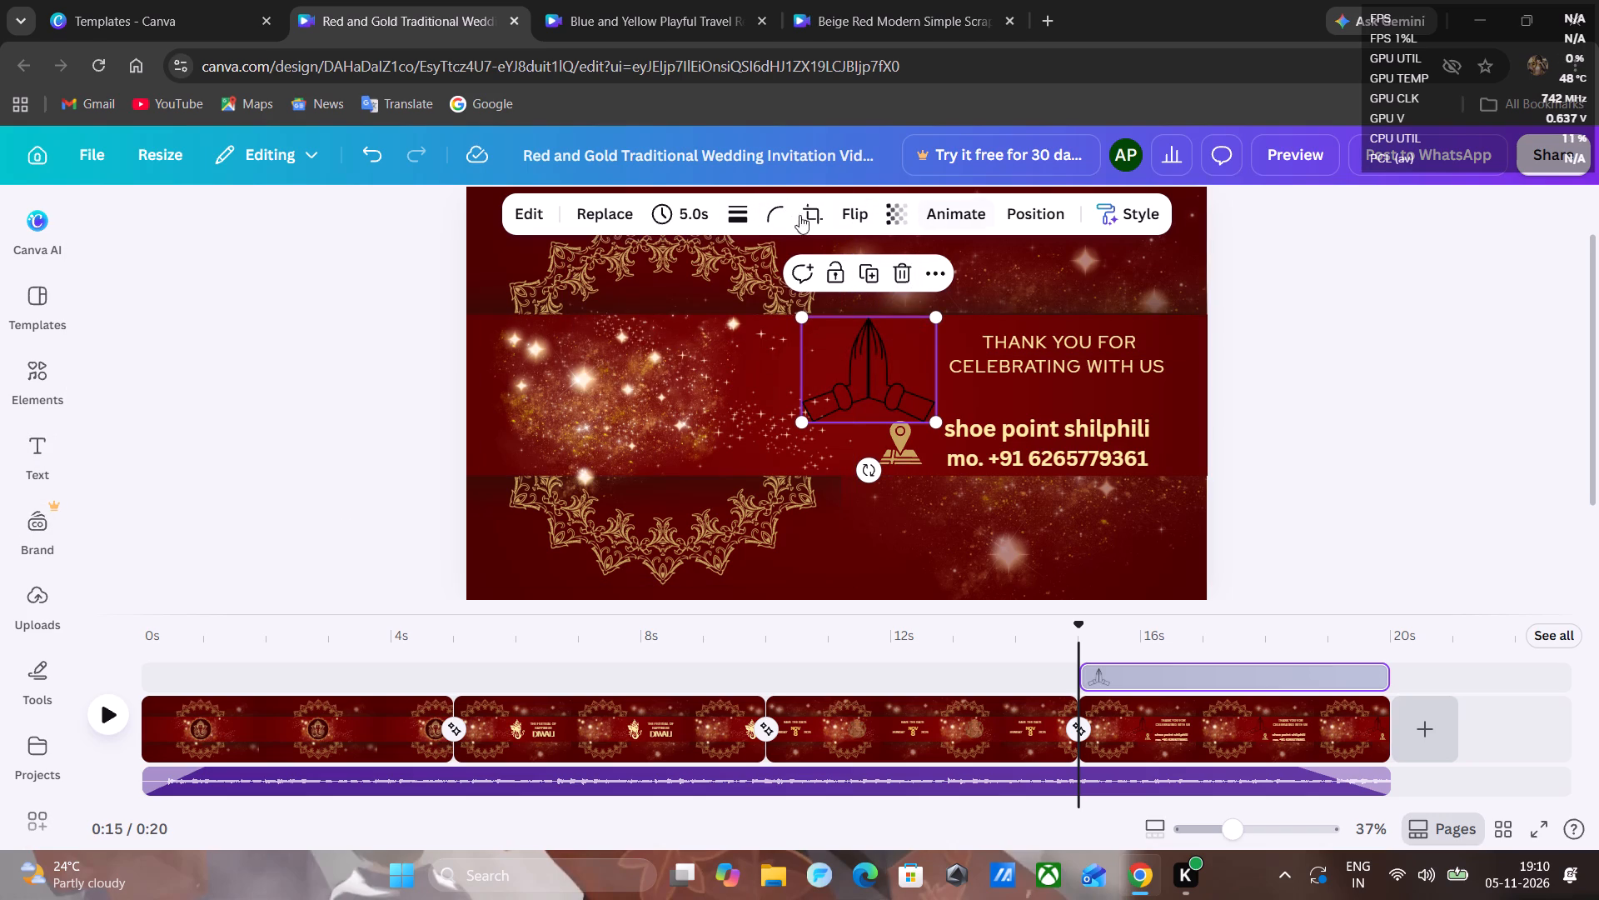
pyautogui.click(901, 209)
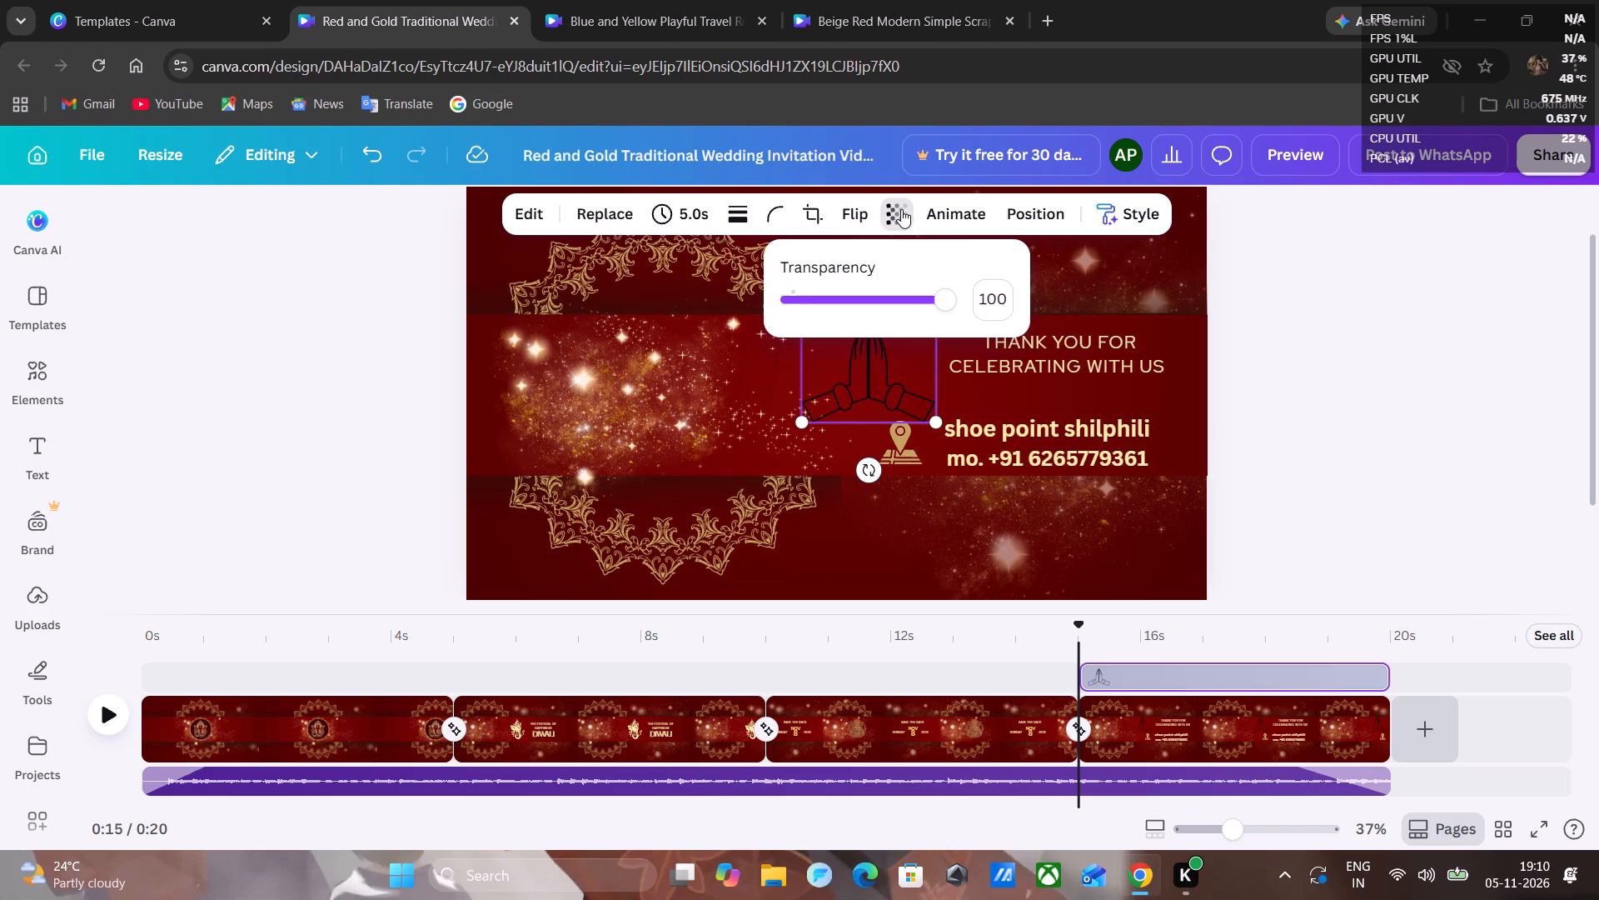
pyautogui.click(901, 209)
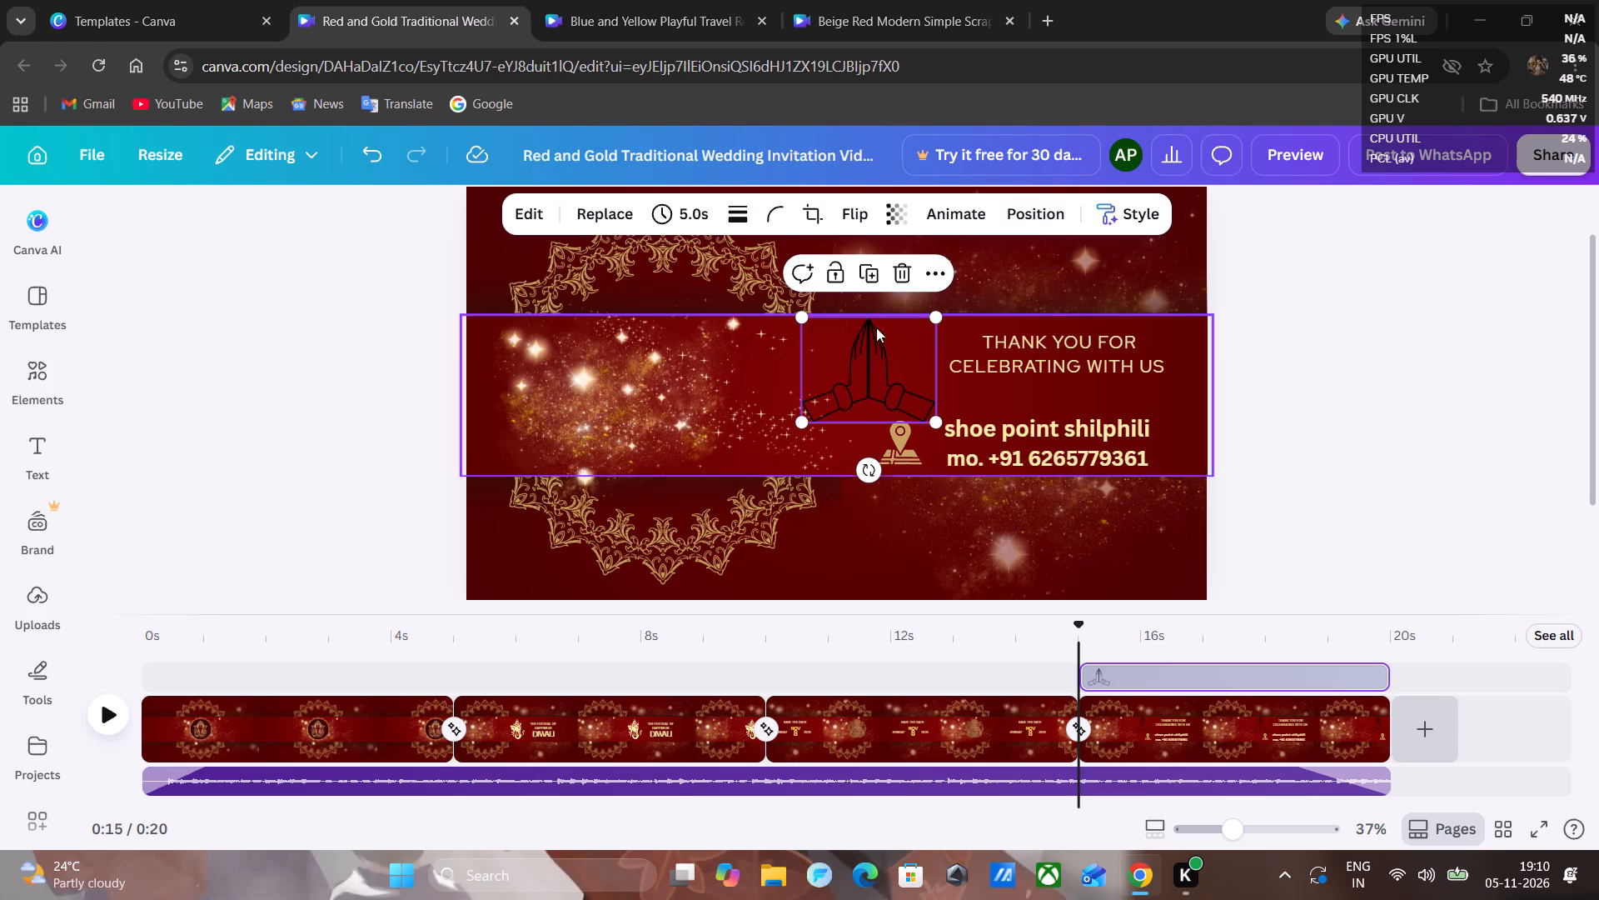
pyautogui.click(874, 352)
pyautogui.click(868, 370)
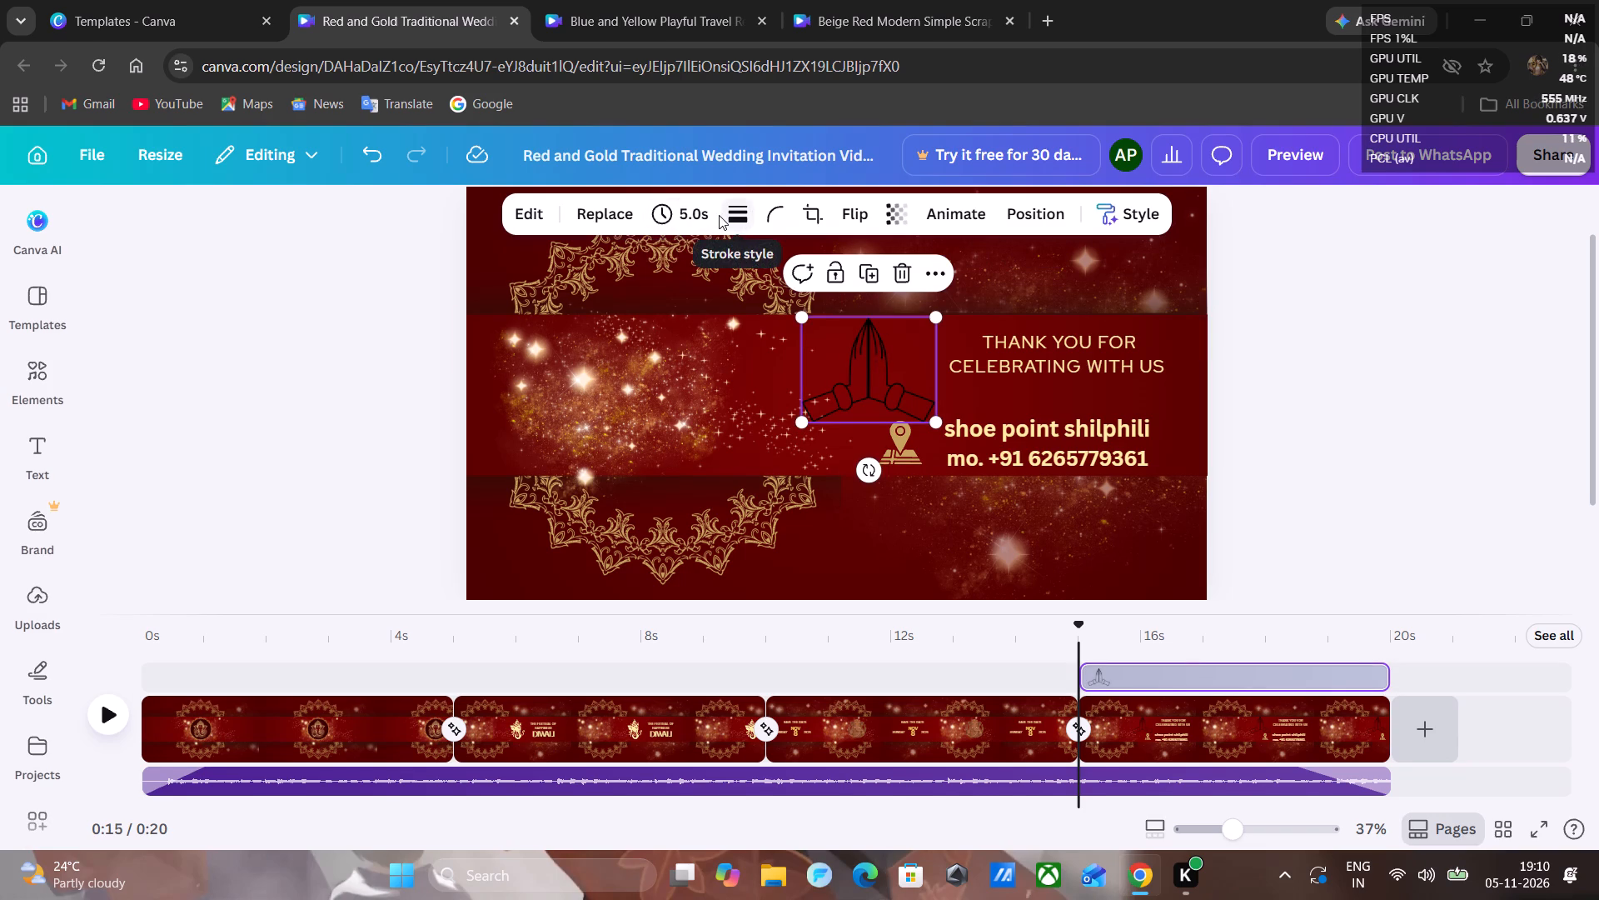
# Examine the image editing options for the folded-hands graphic, including Style Match, Filters, Apps and Shadows.
pyautogui.click(539, 215)
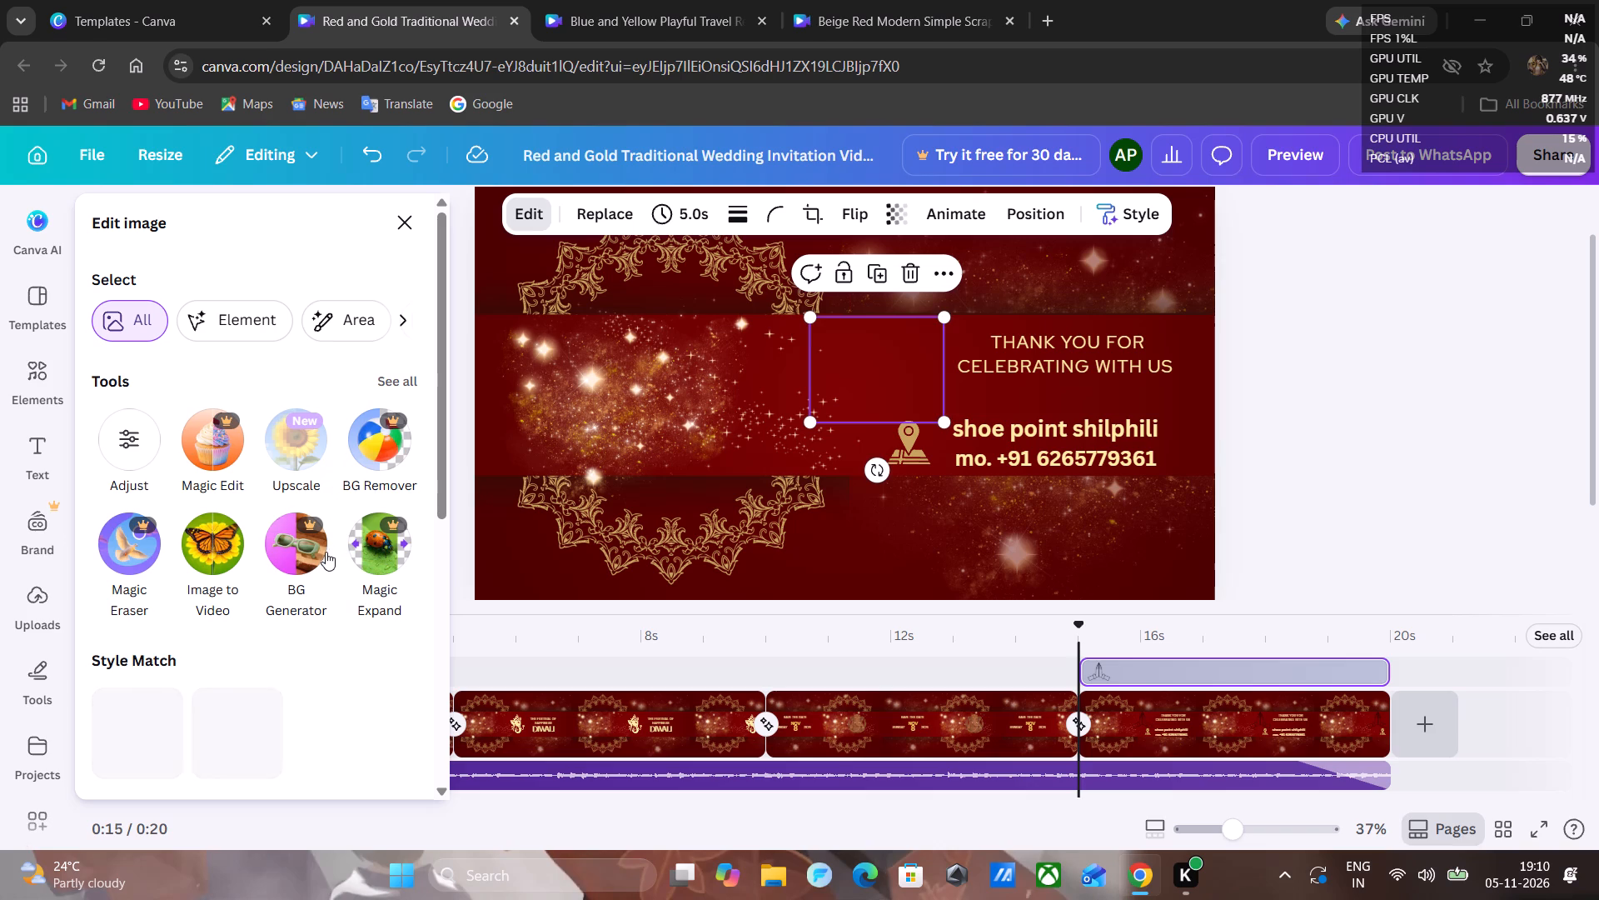
pyautogui.scroll(-1, 246, 597)
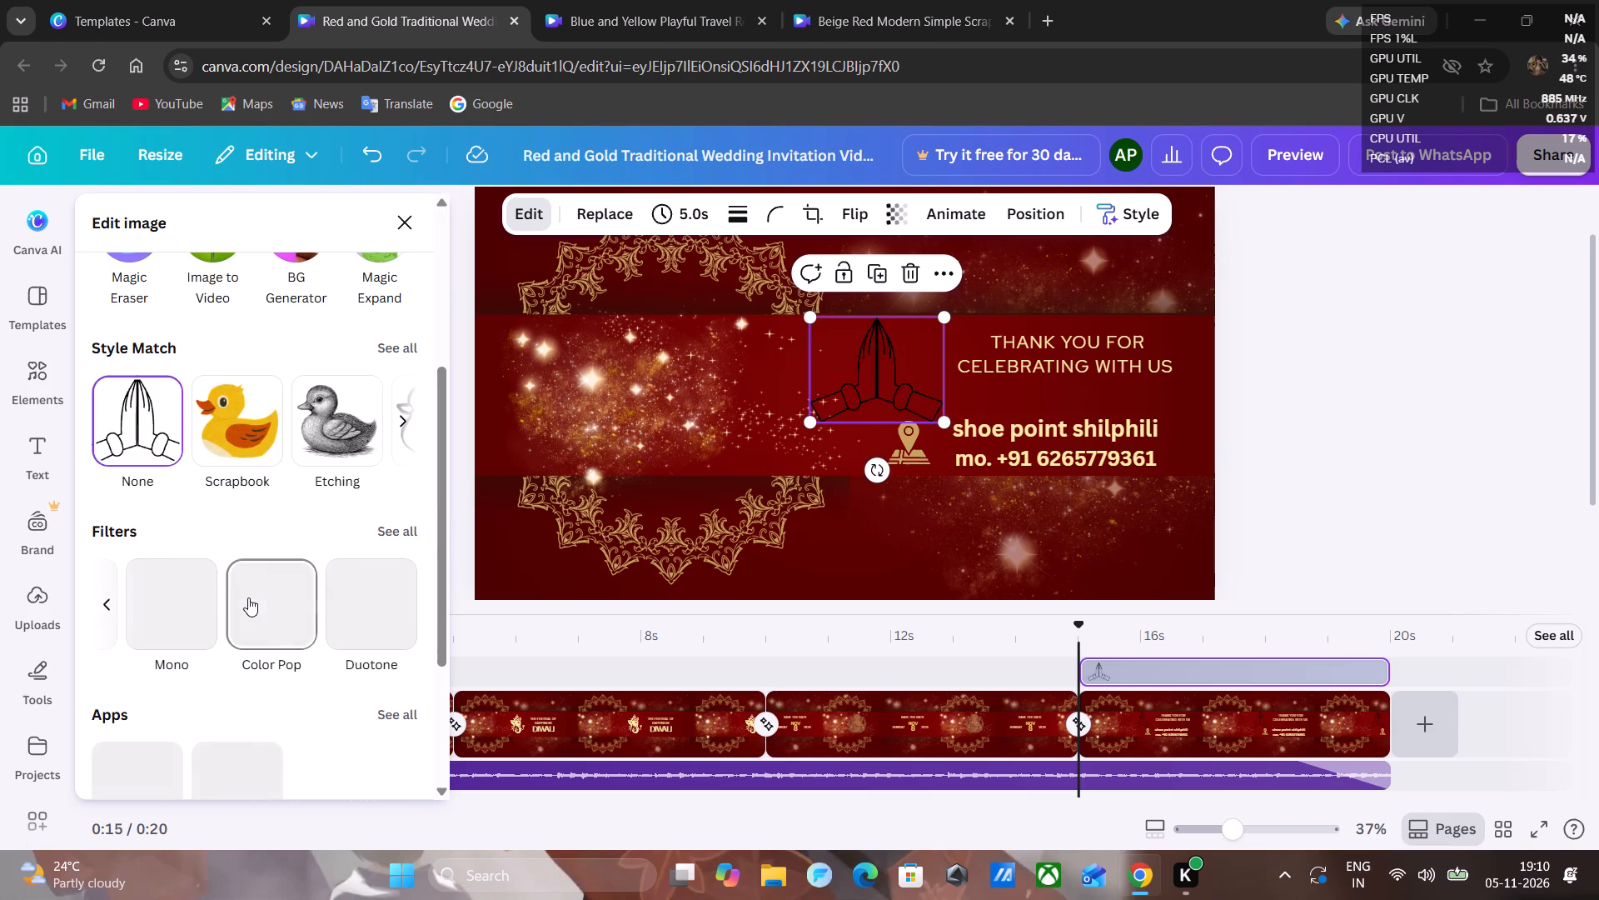
pyautogui.click(408, 417)
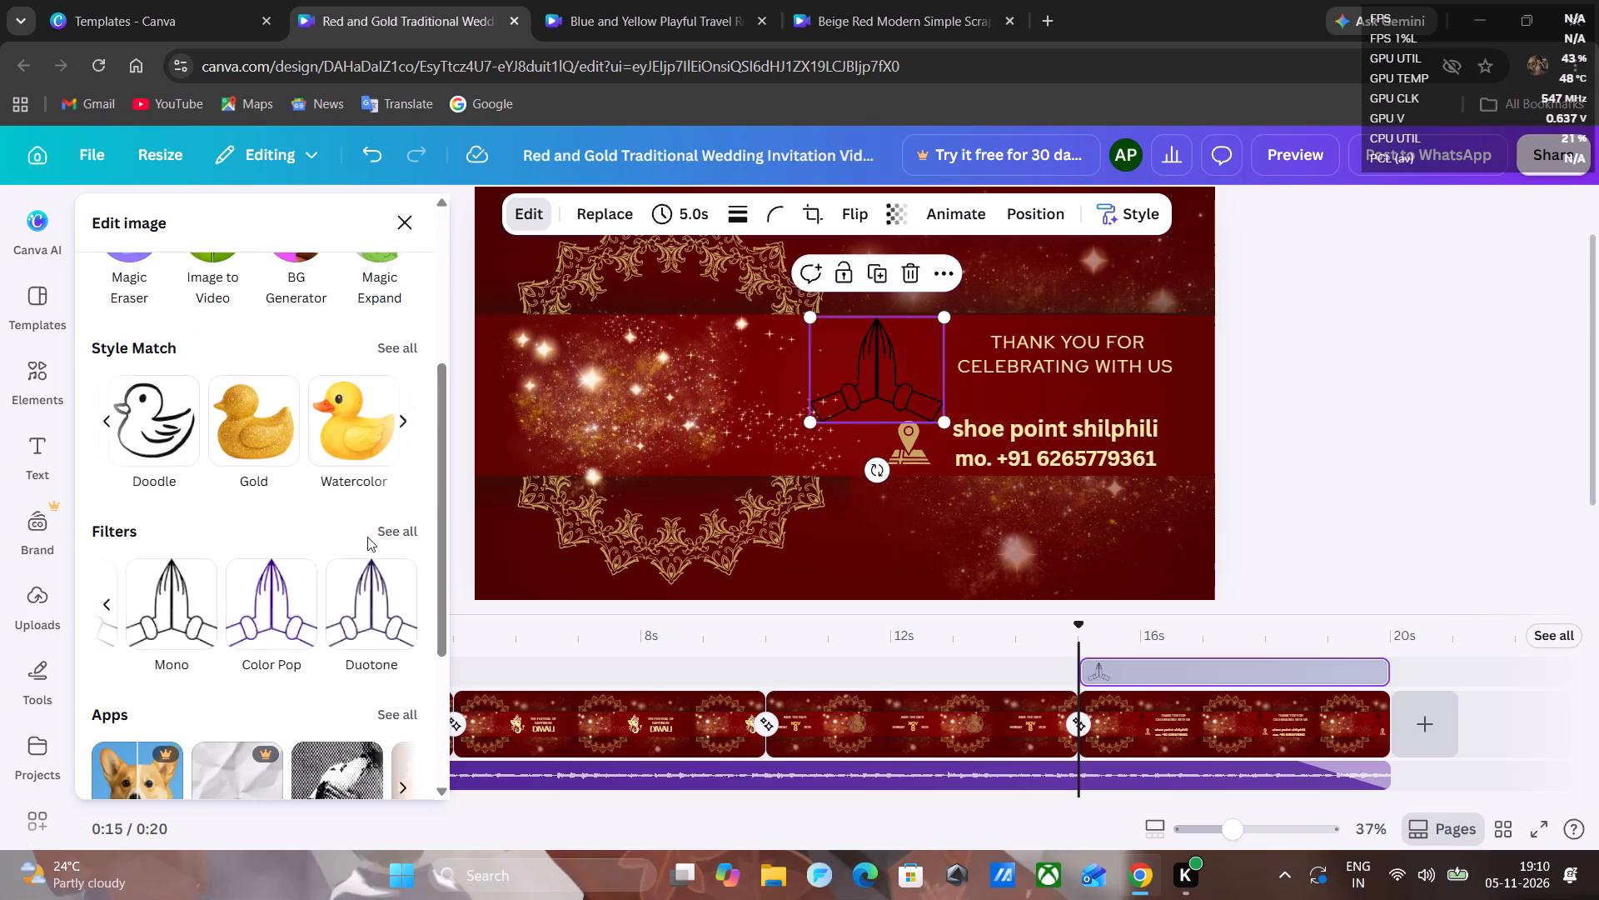
pyautogui.click(412, 416)
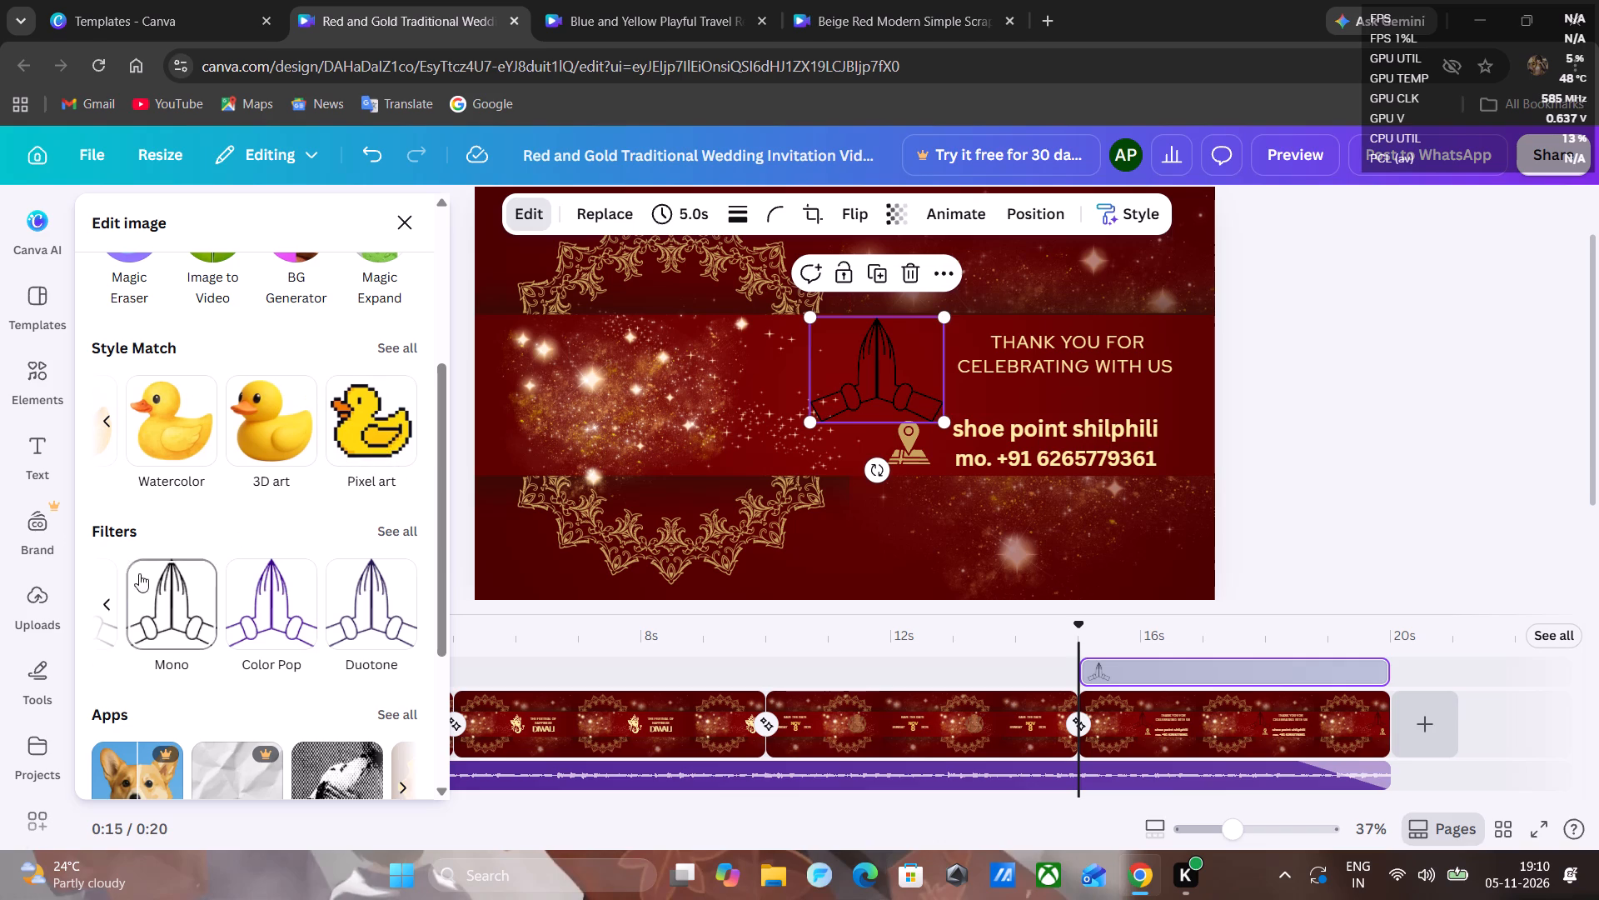
pyautogui.click(109, 596)
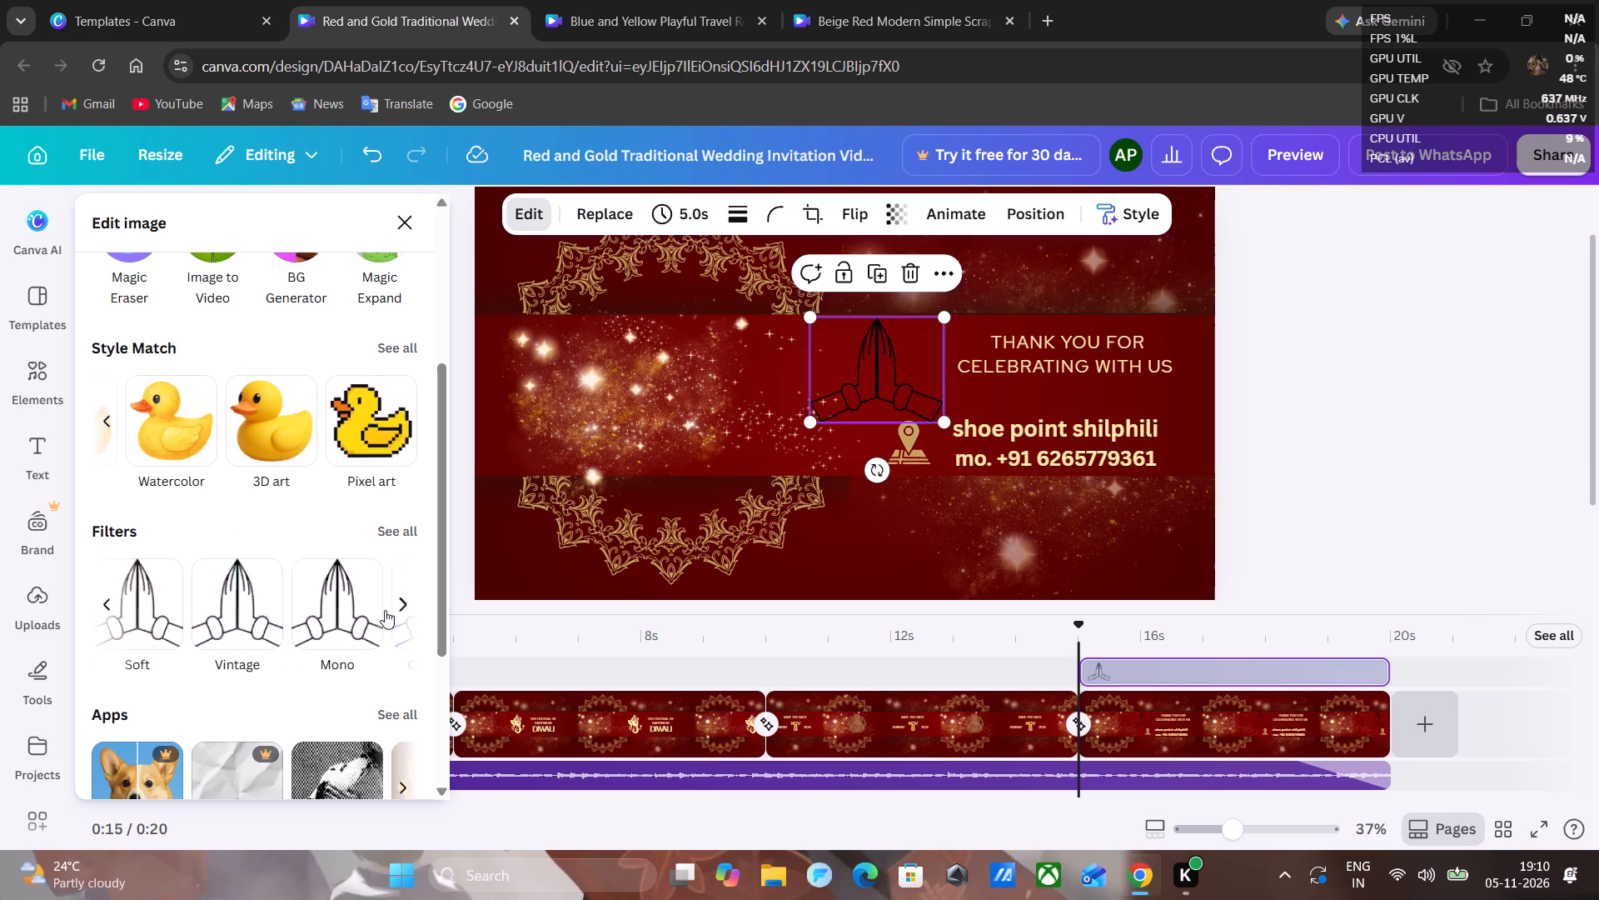
pyautogui.click(405, 604)
pyautogui.scroll(-2, 365, 649)
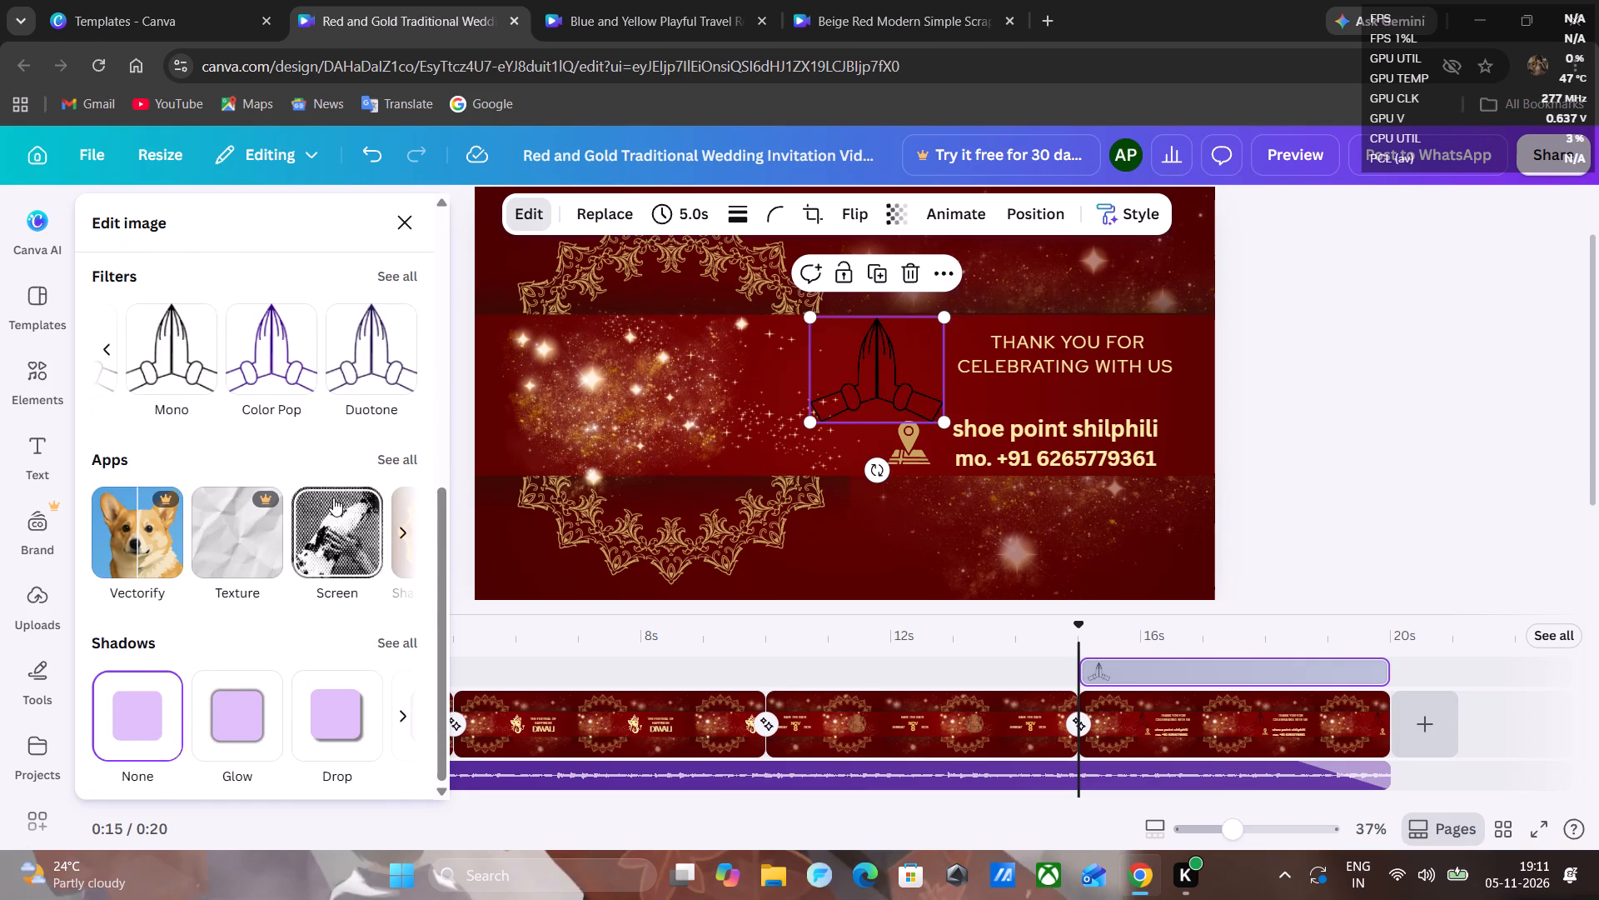
pyautogui.scroll(1, 333, 497)
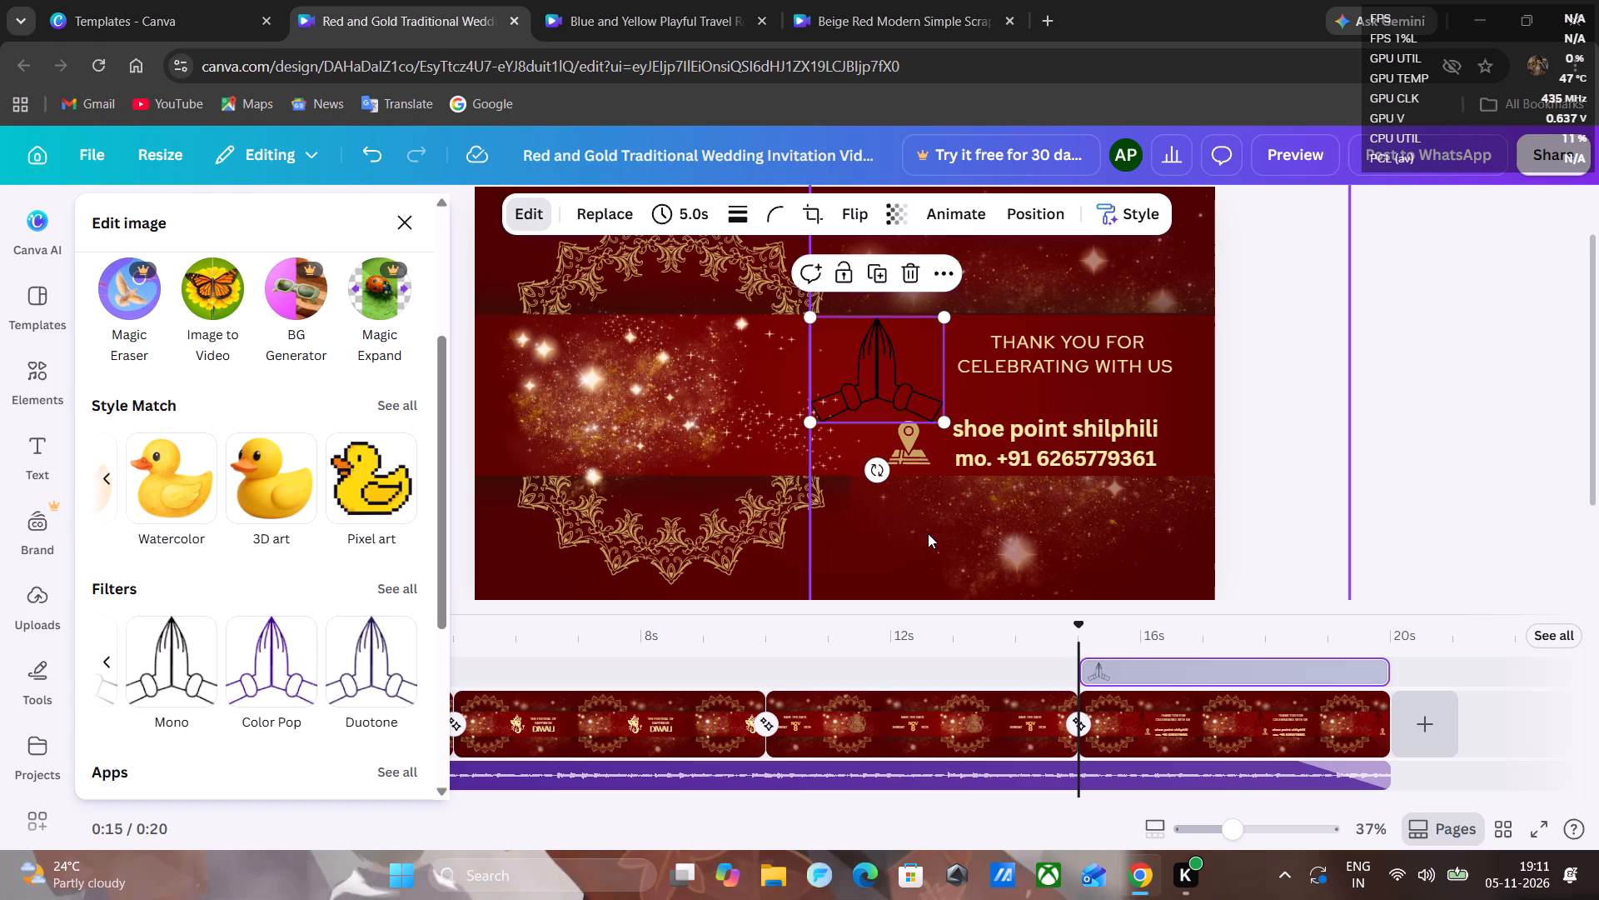
pyautogui.click(403, 219)
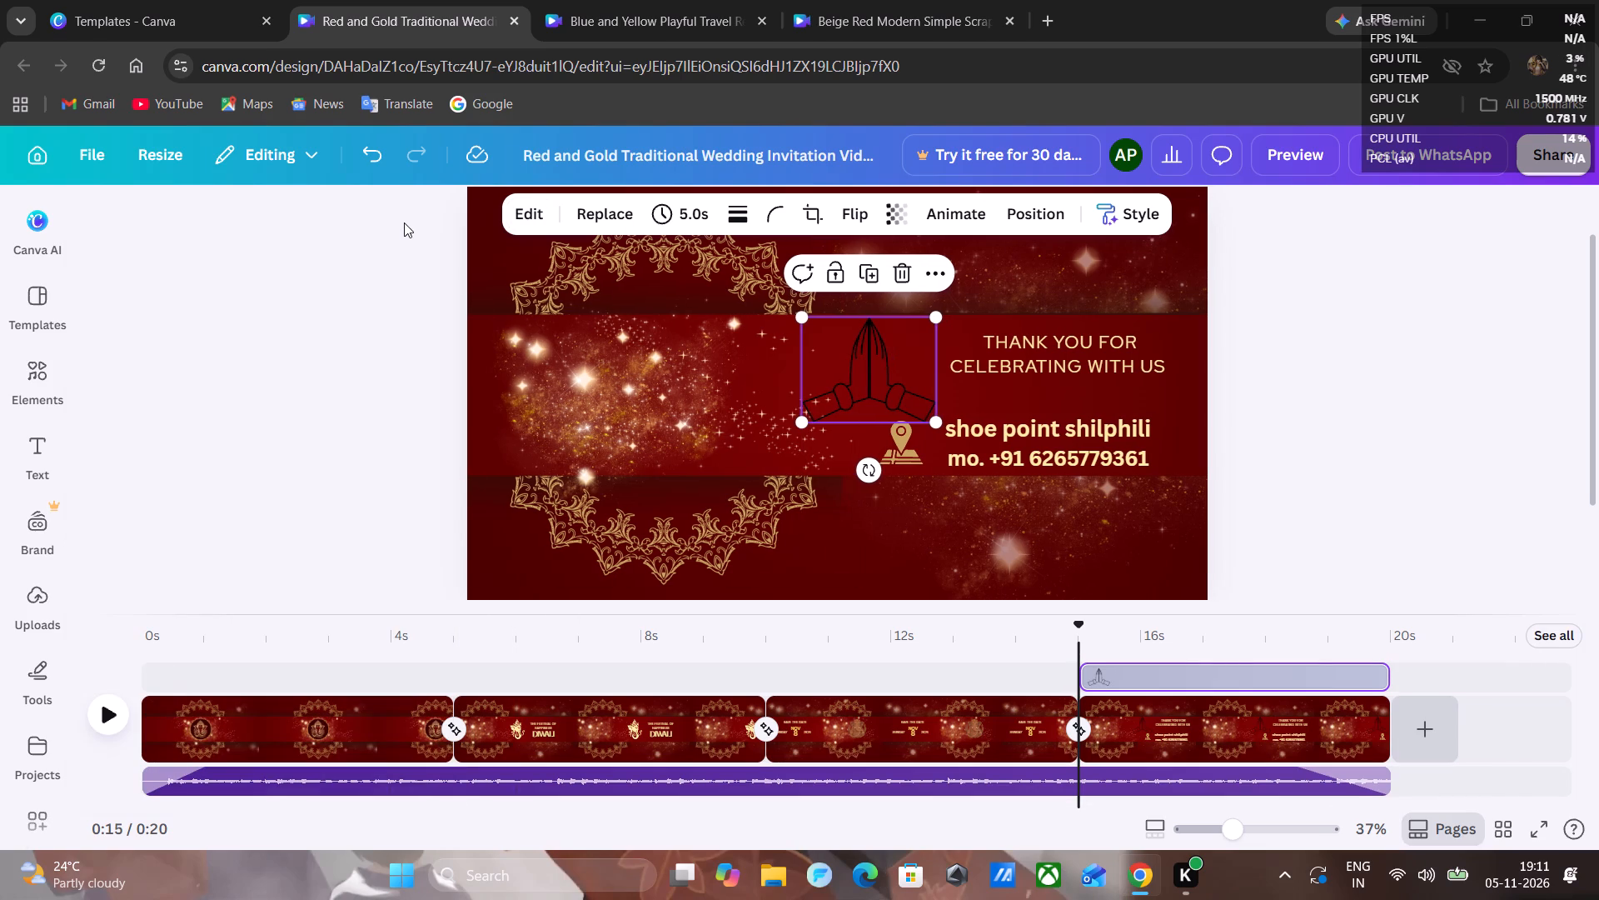
# Examine the additional options available for the folded-hands graphic.
pyautogui.rightClick(865, 366)
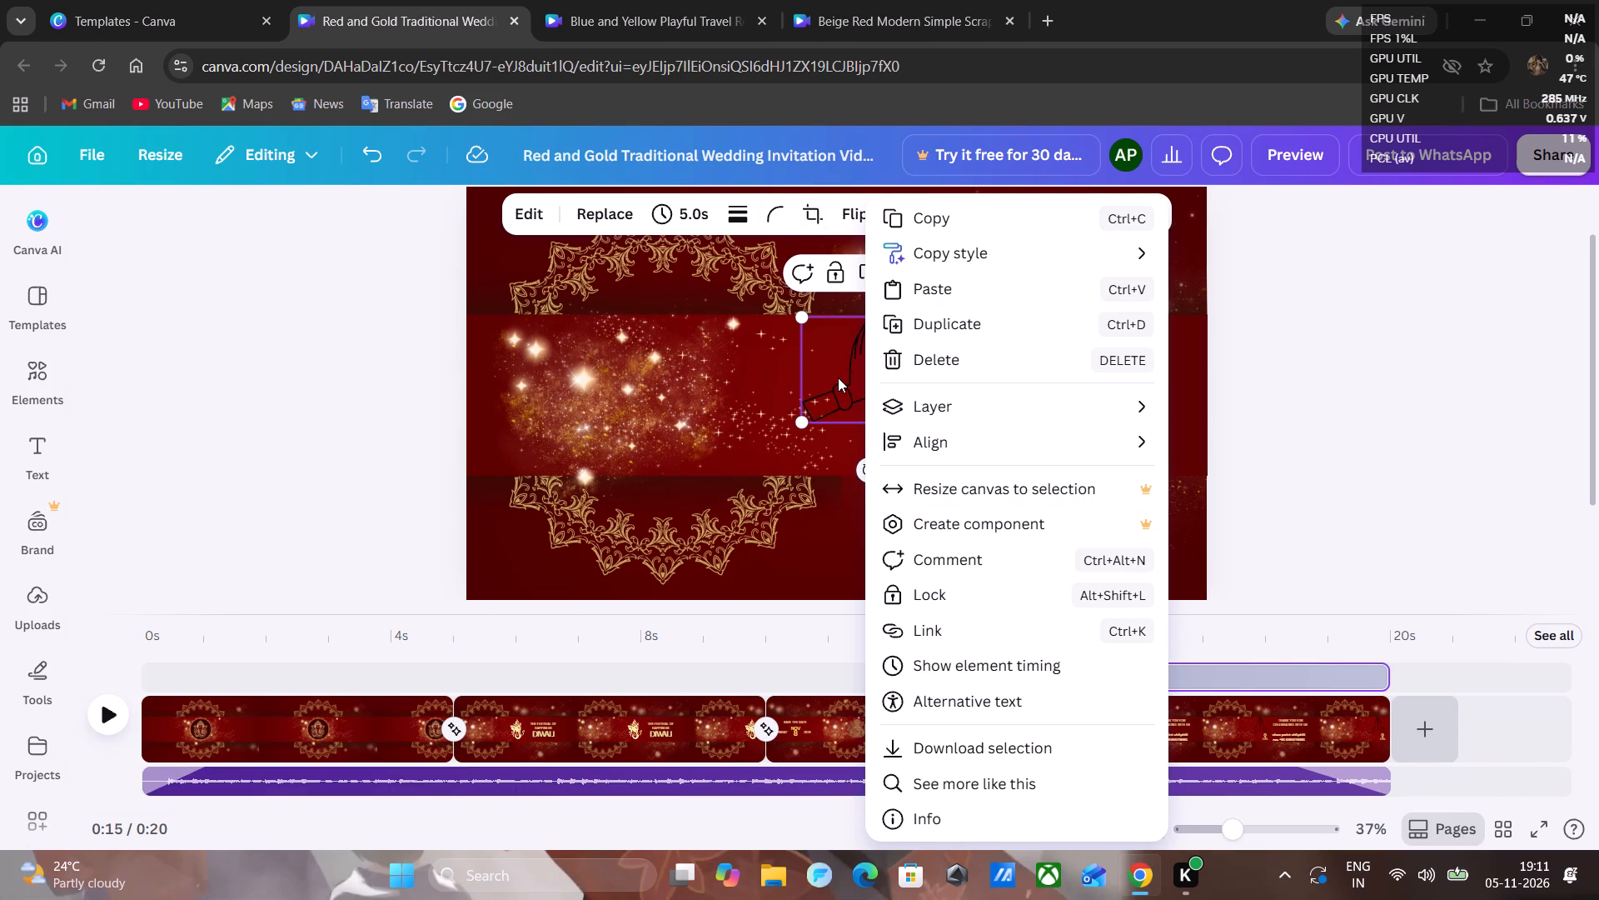
pyautogui.click(839, 377)
pyautogui.click(927, 272)
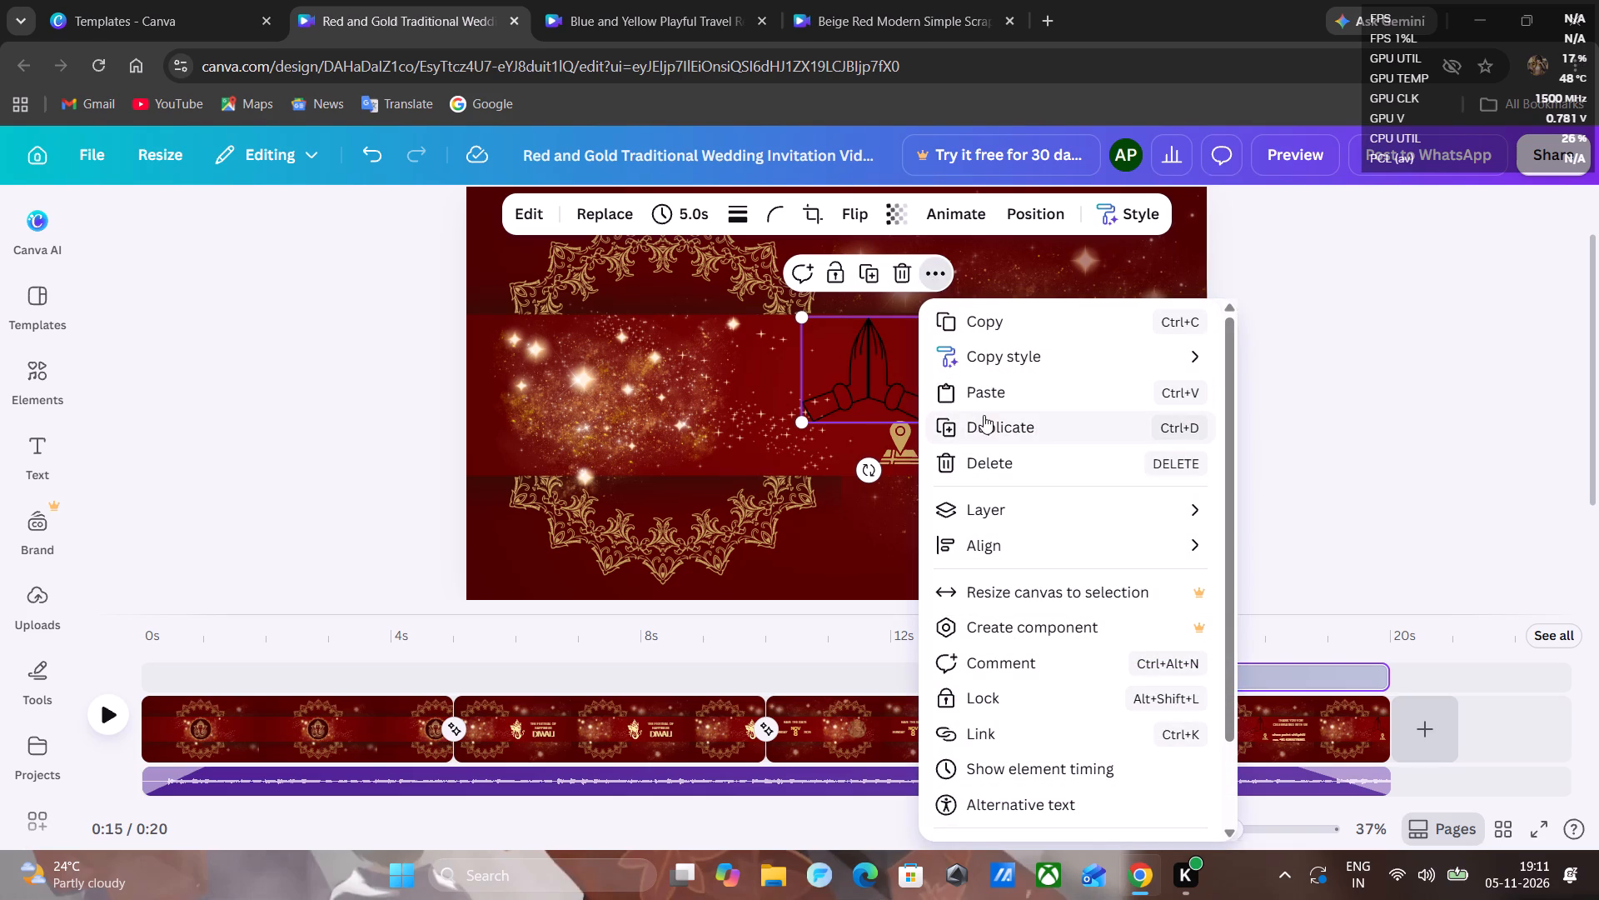
pyautogui.scroll(-3, 981, 432)
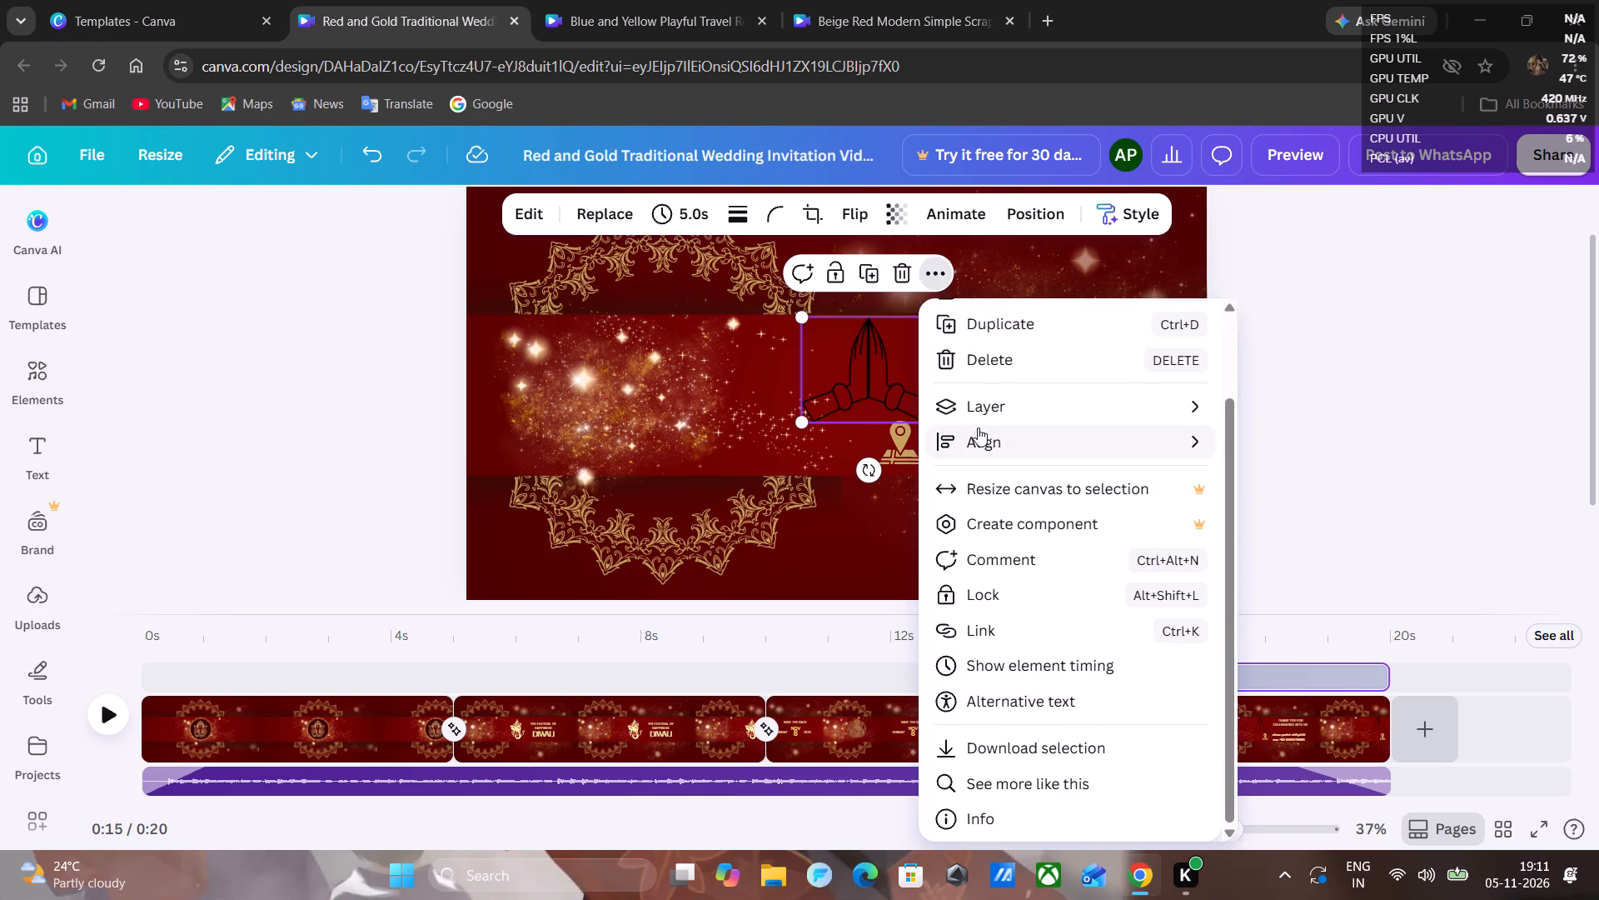
pyautogui.click(849, 380)
pyautogui.click(851, 377)
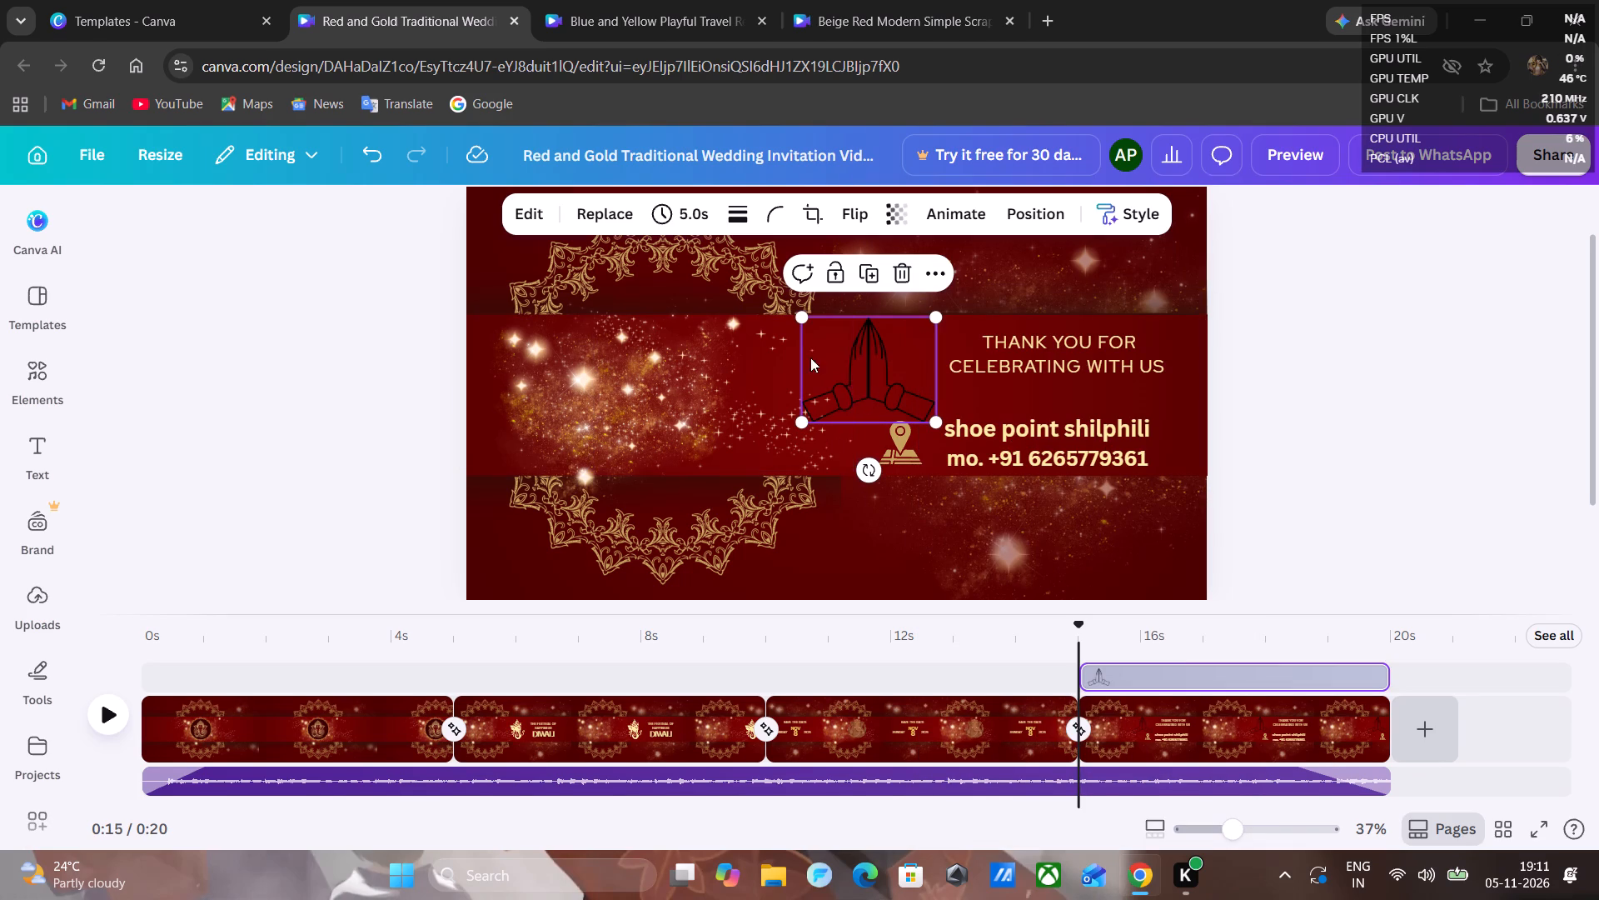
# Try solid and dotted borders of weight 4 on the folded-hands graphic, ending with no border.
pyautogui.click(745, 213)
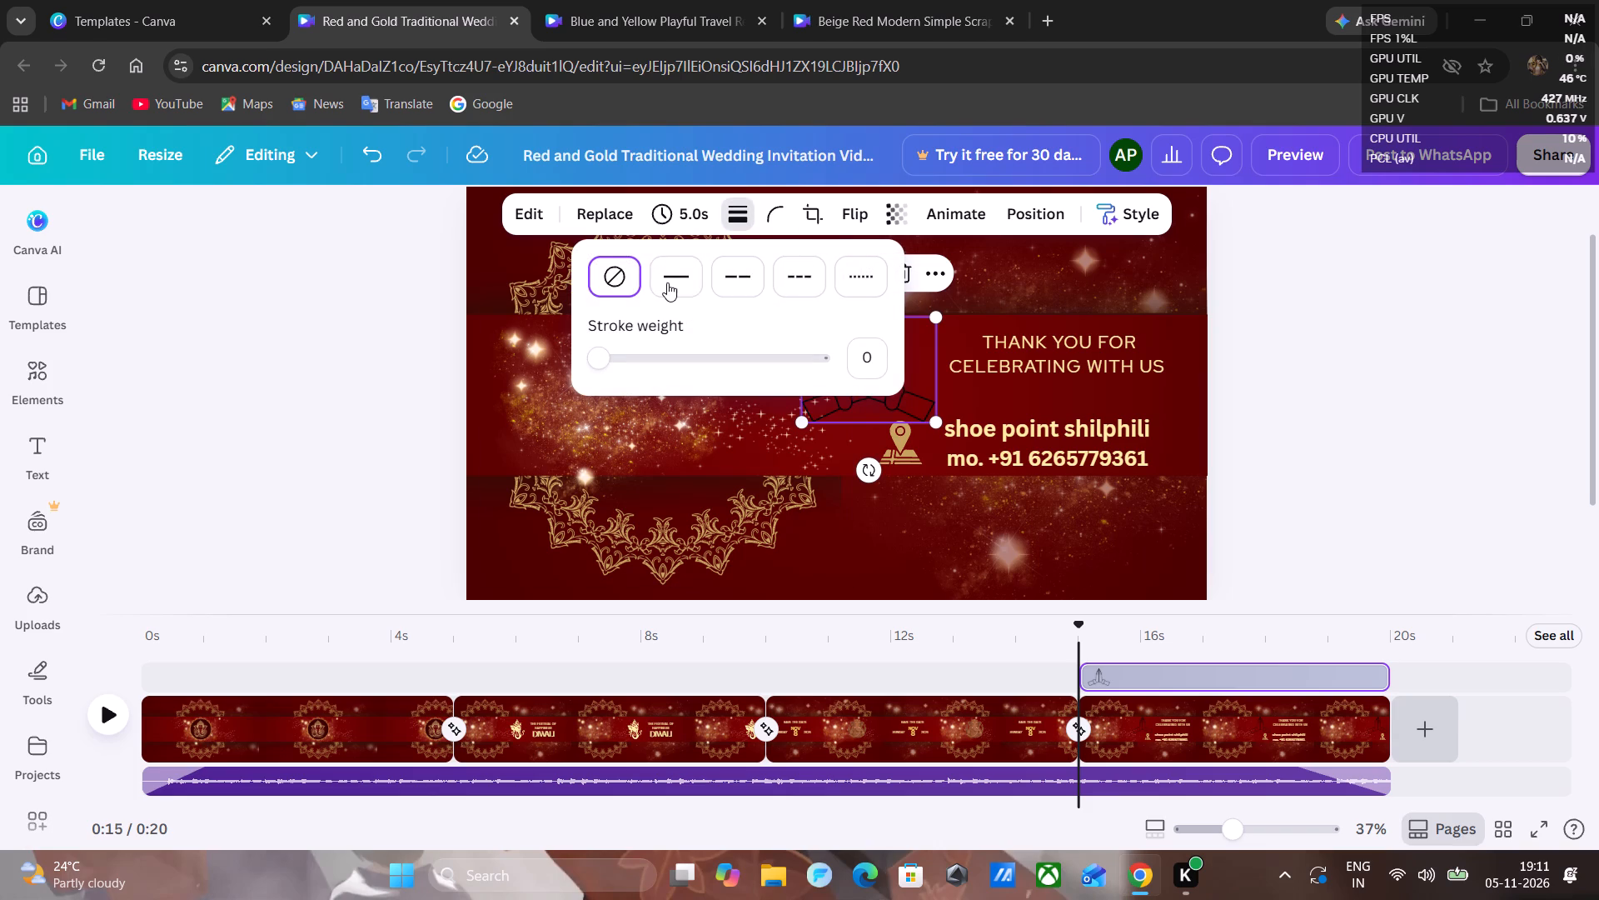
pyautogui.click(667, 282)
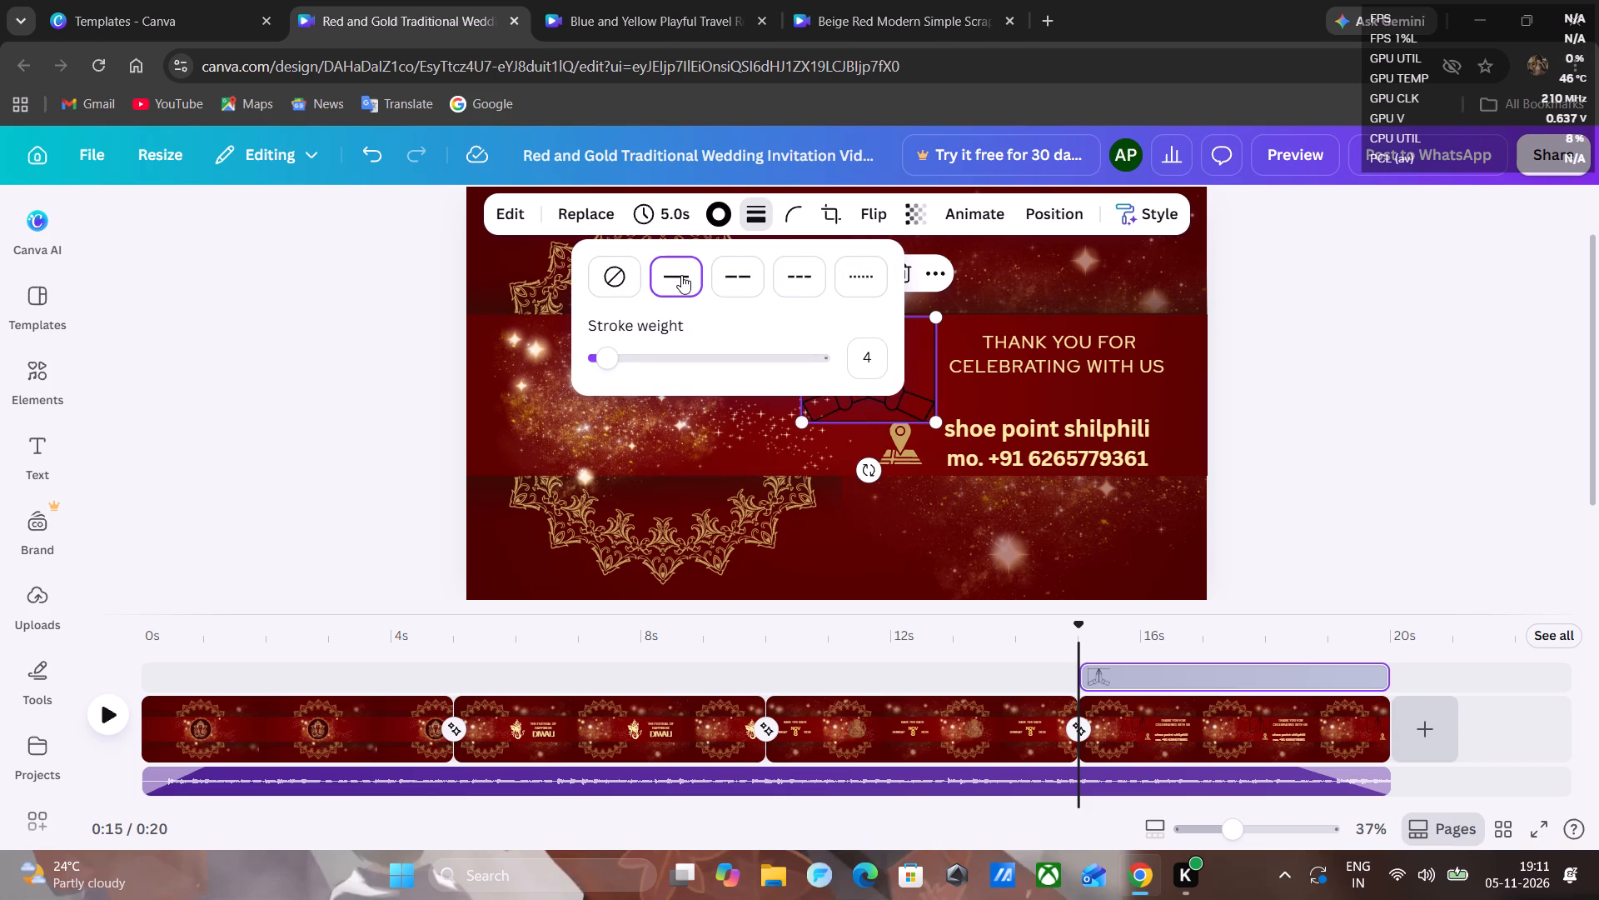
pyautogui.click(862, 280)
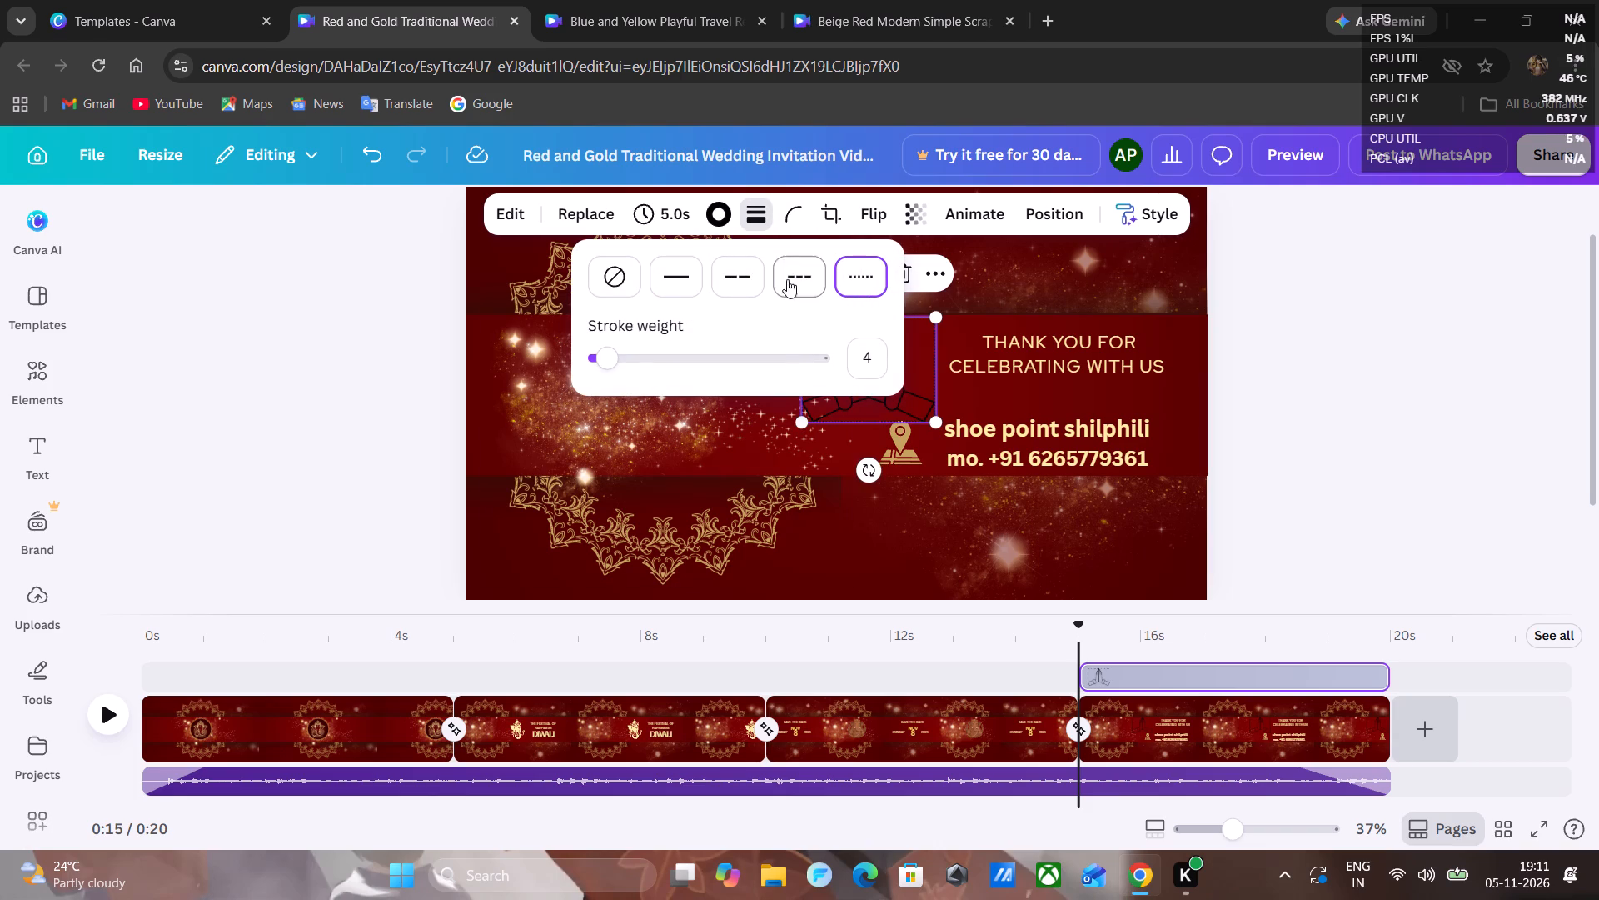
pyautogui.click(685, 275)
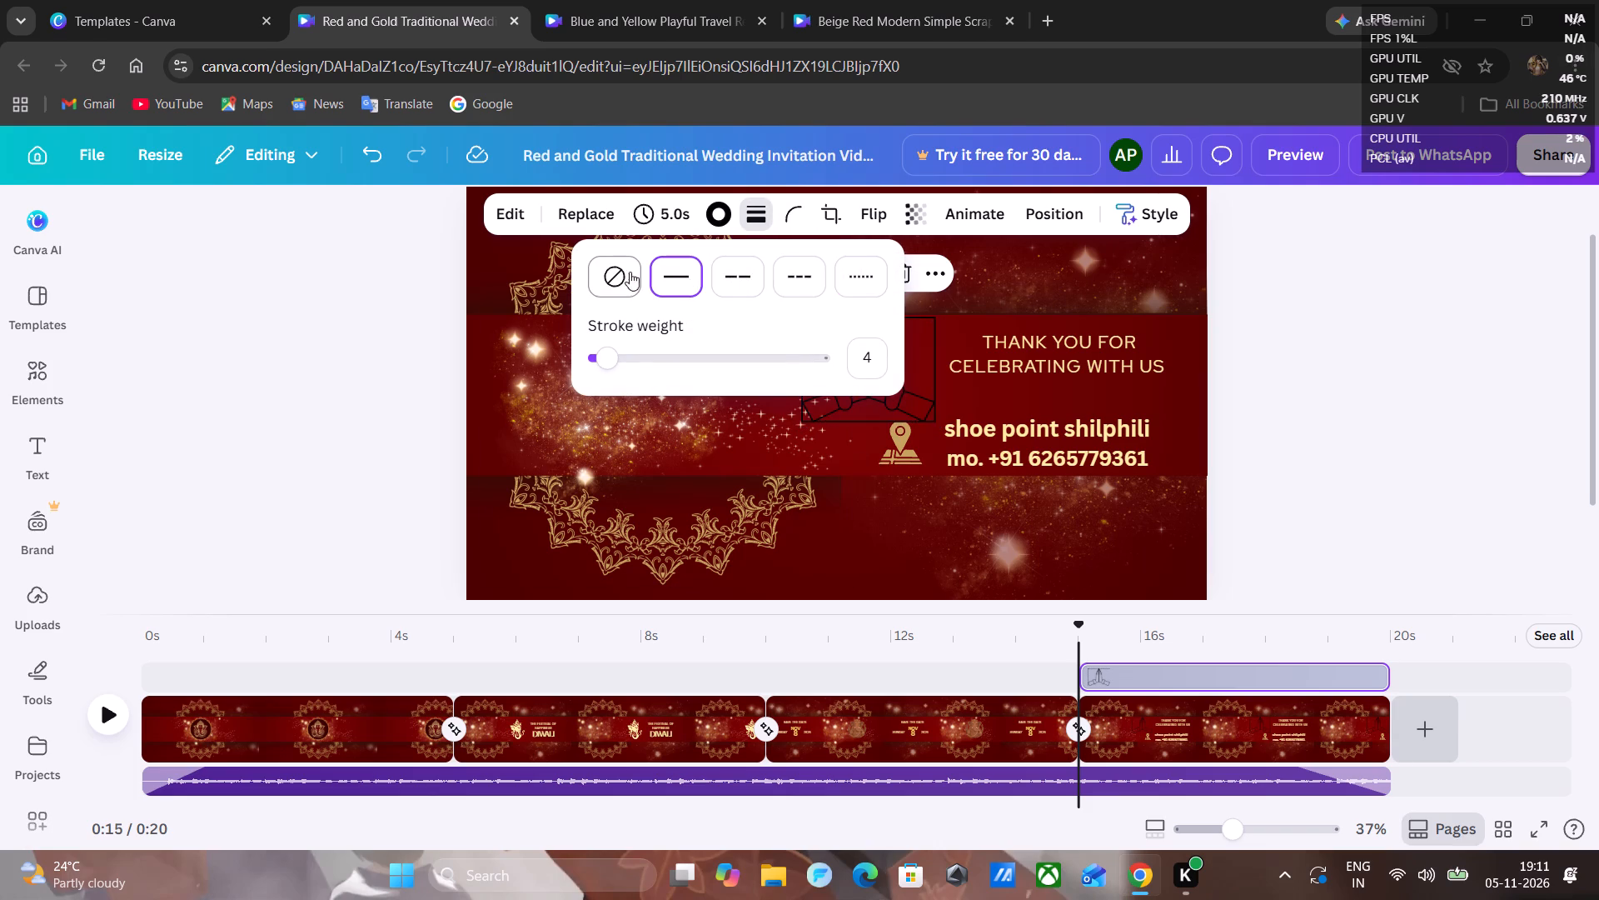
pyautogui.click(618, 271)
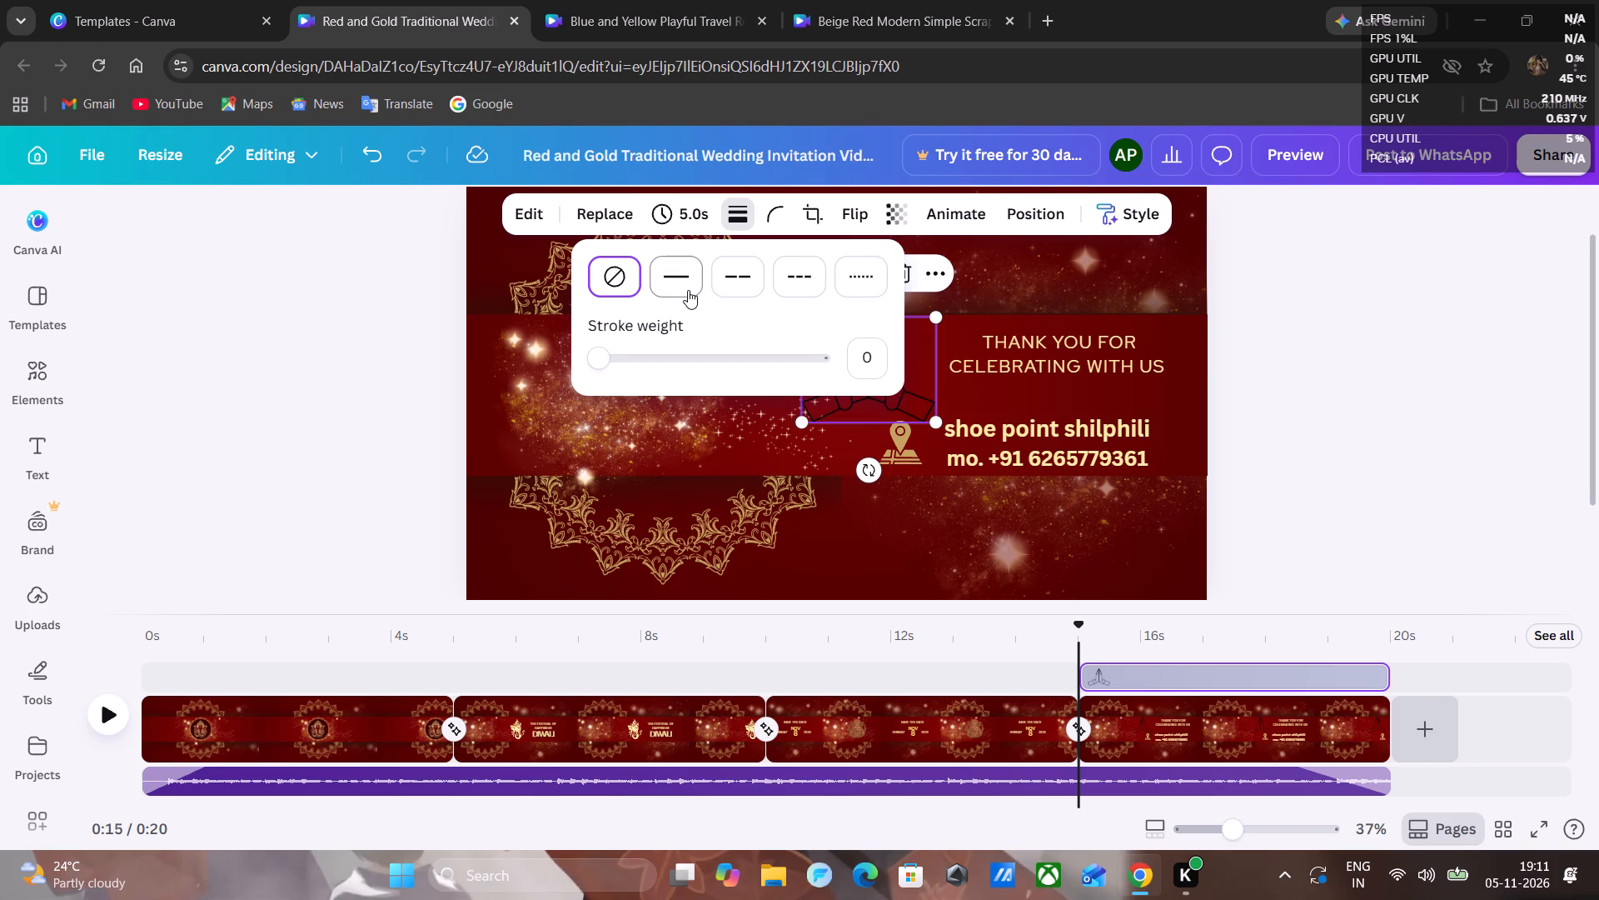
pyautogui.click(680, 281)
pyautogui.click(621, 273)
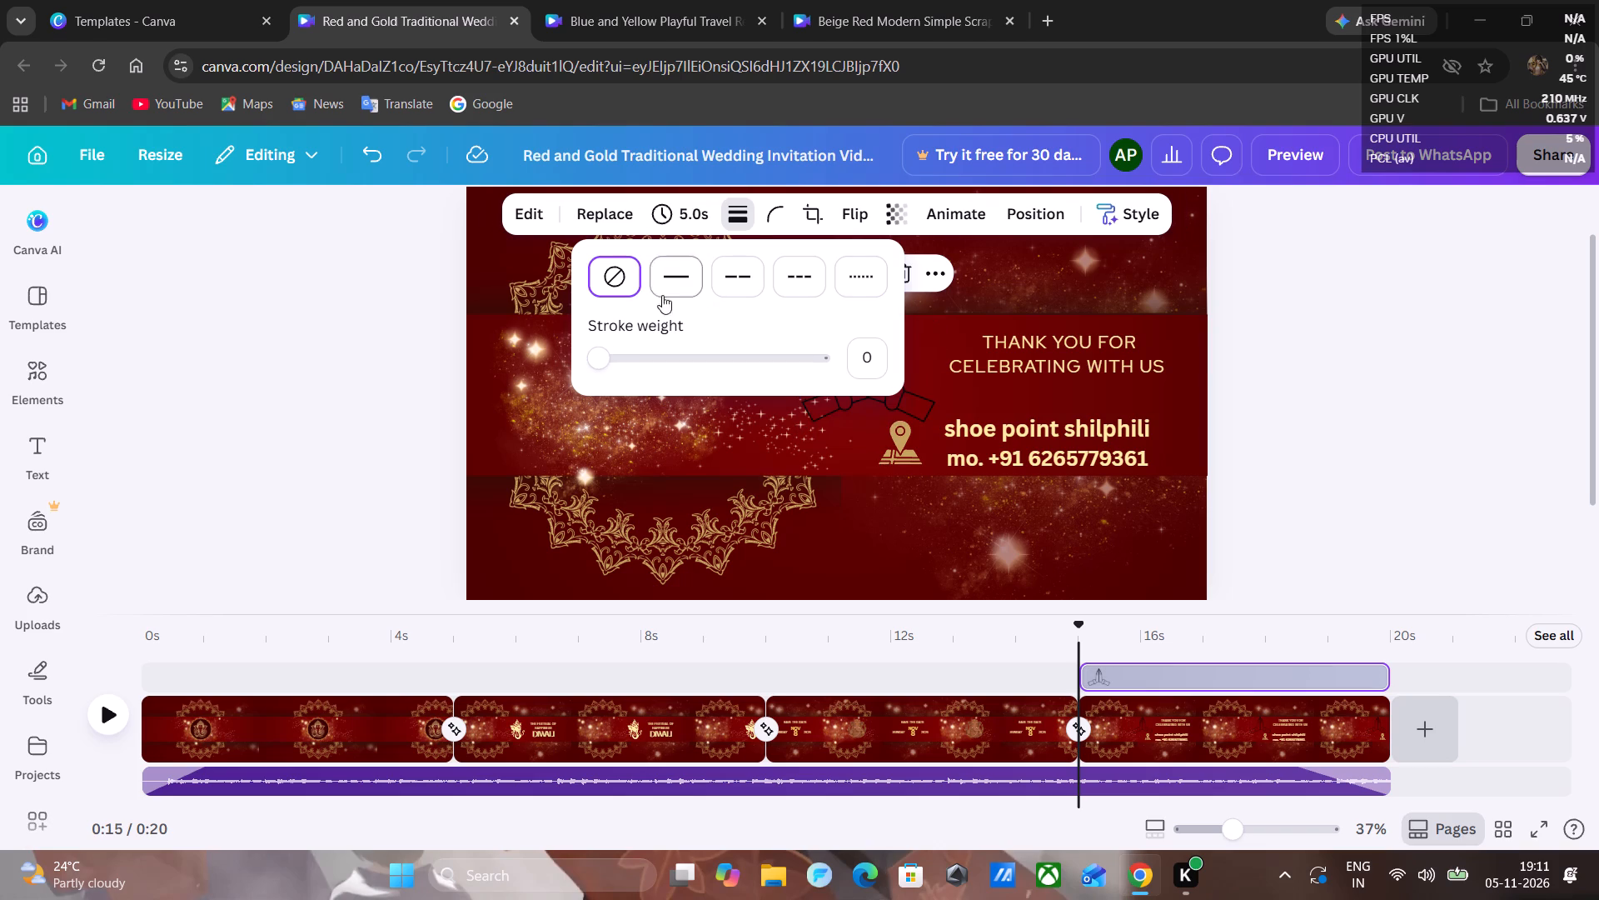
# Recolor the gold mandala ring behind the red band to the pale yellow graphic color.
pyautogui.click(825, 479)
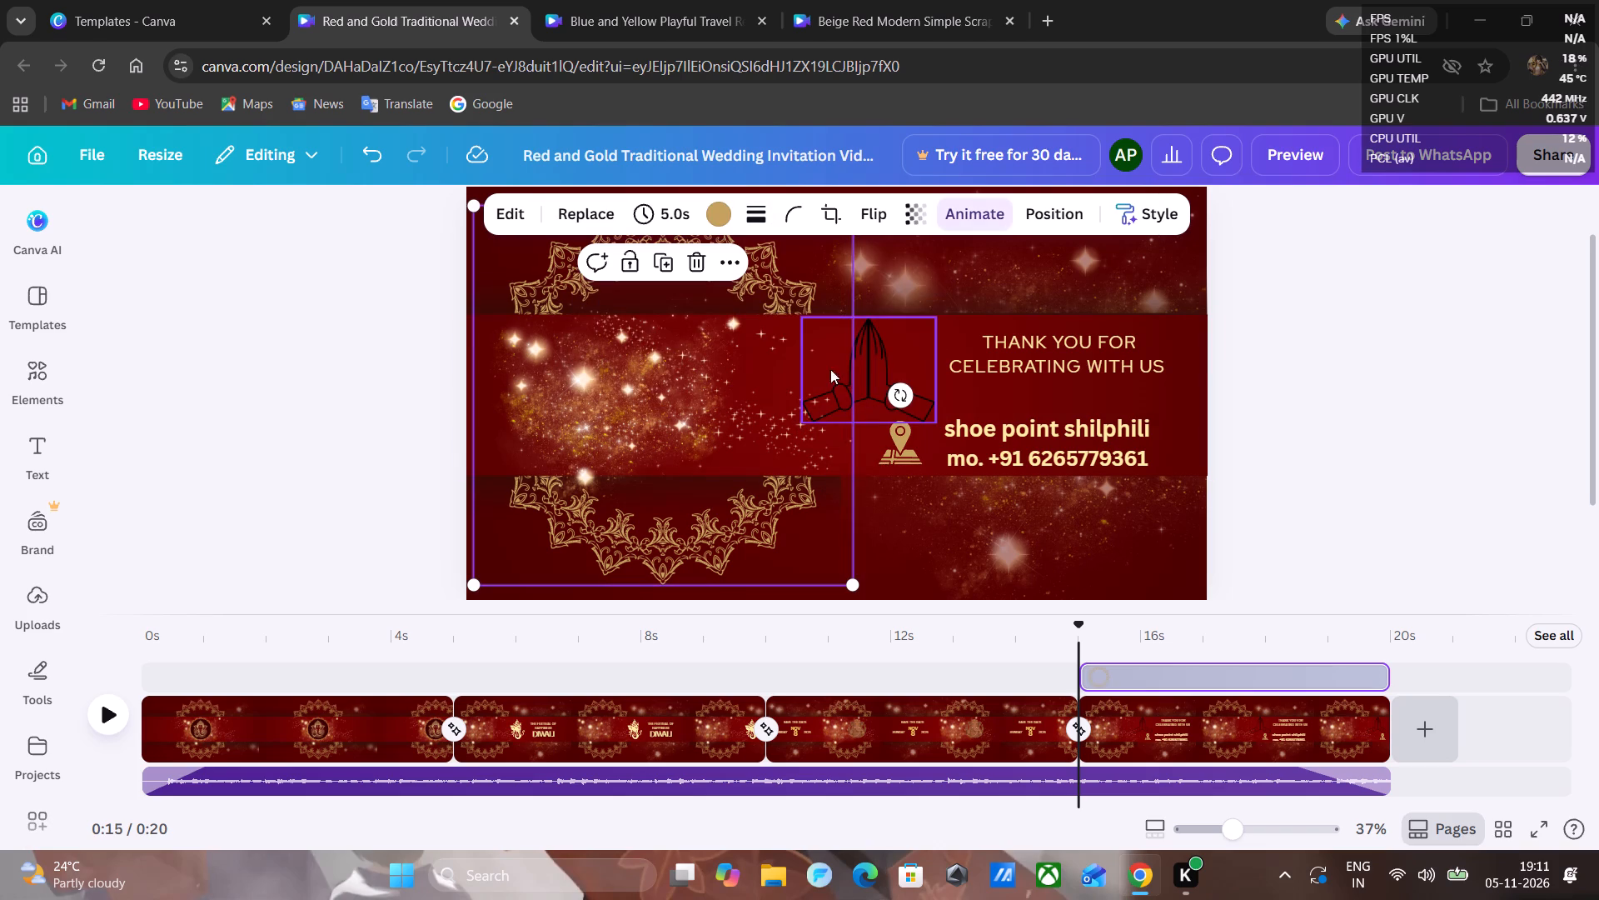
pyautogui.click(716, 213)
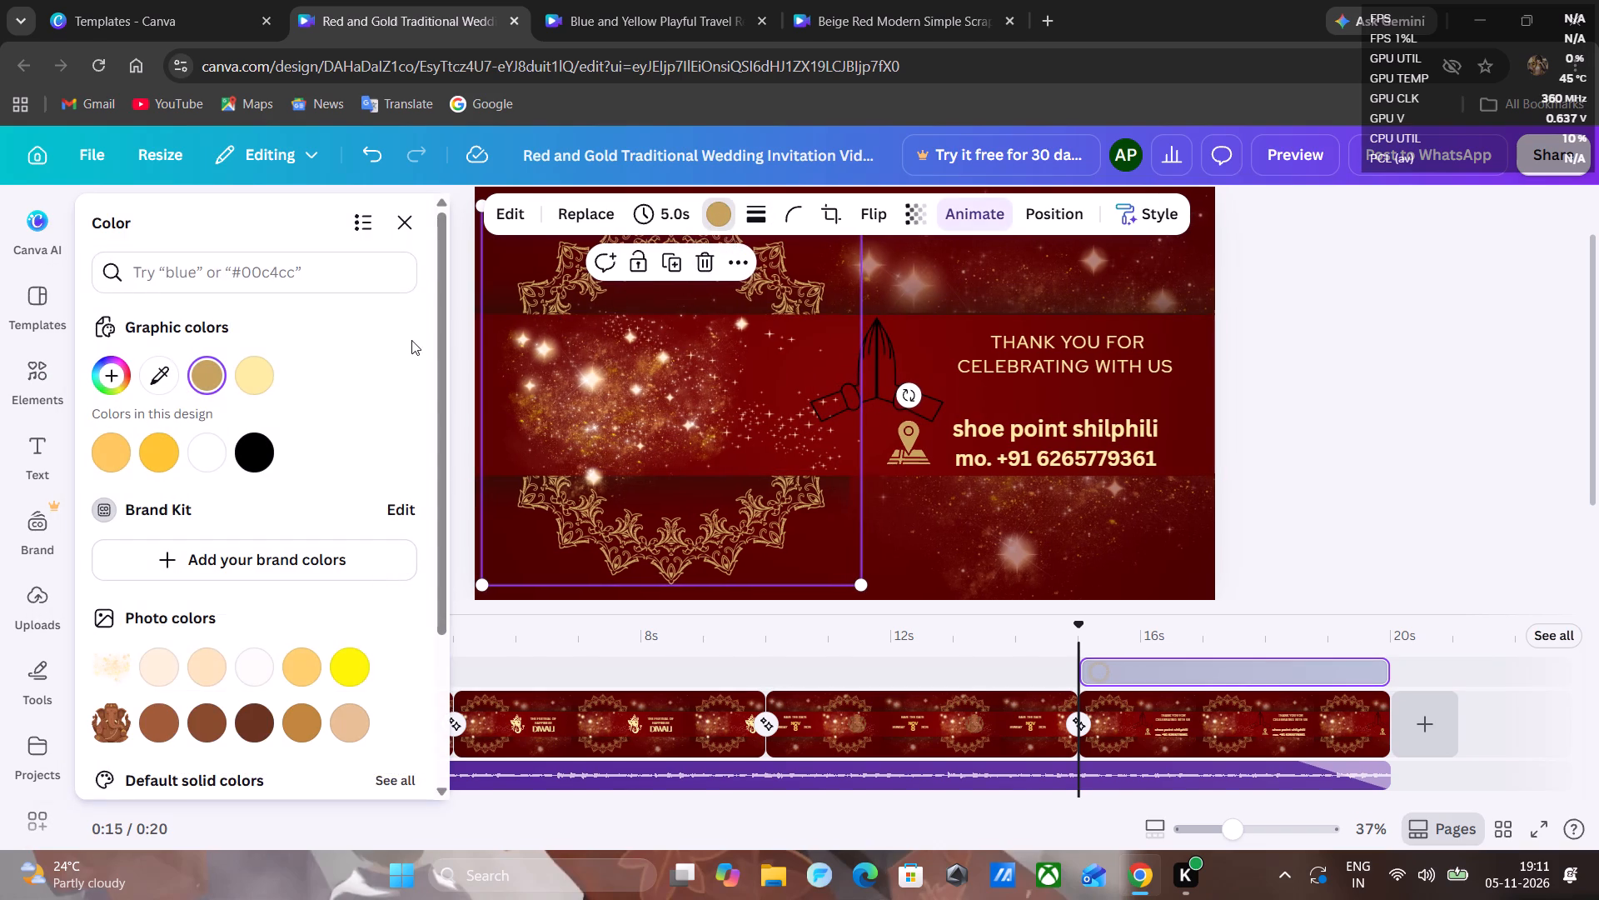
pyautogui.click(261, 374)
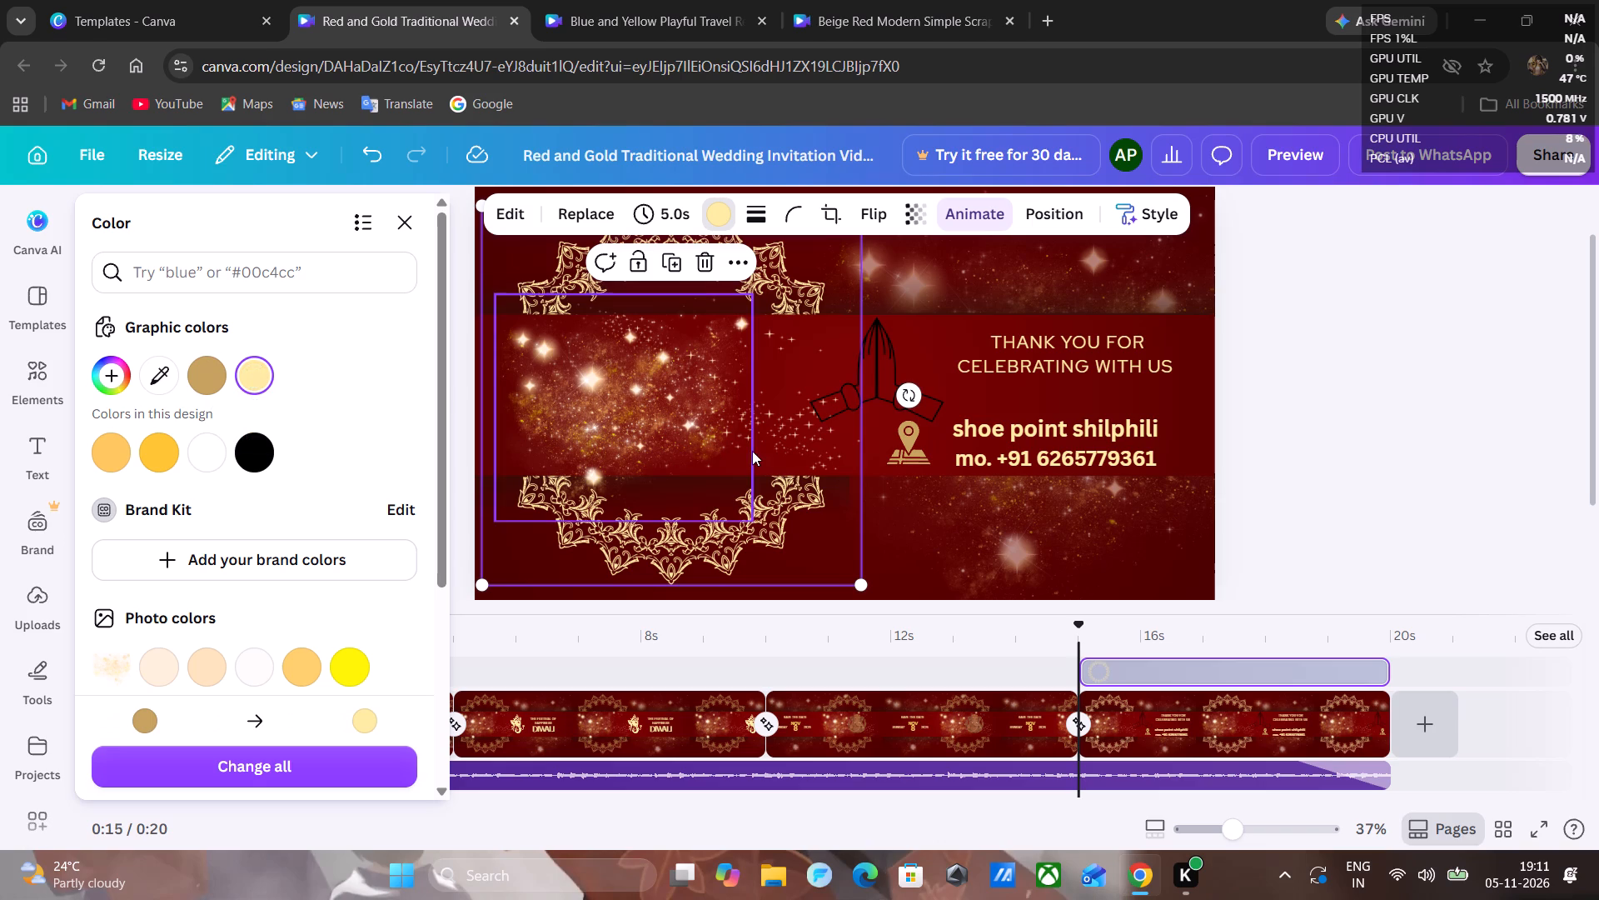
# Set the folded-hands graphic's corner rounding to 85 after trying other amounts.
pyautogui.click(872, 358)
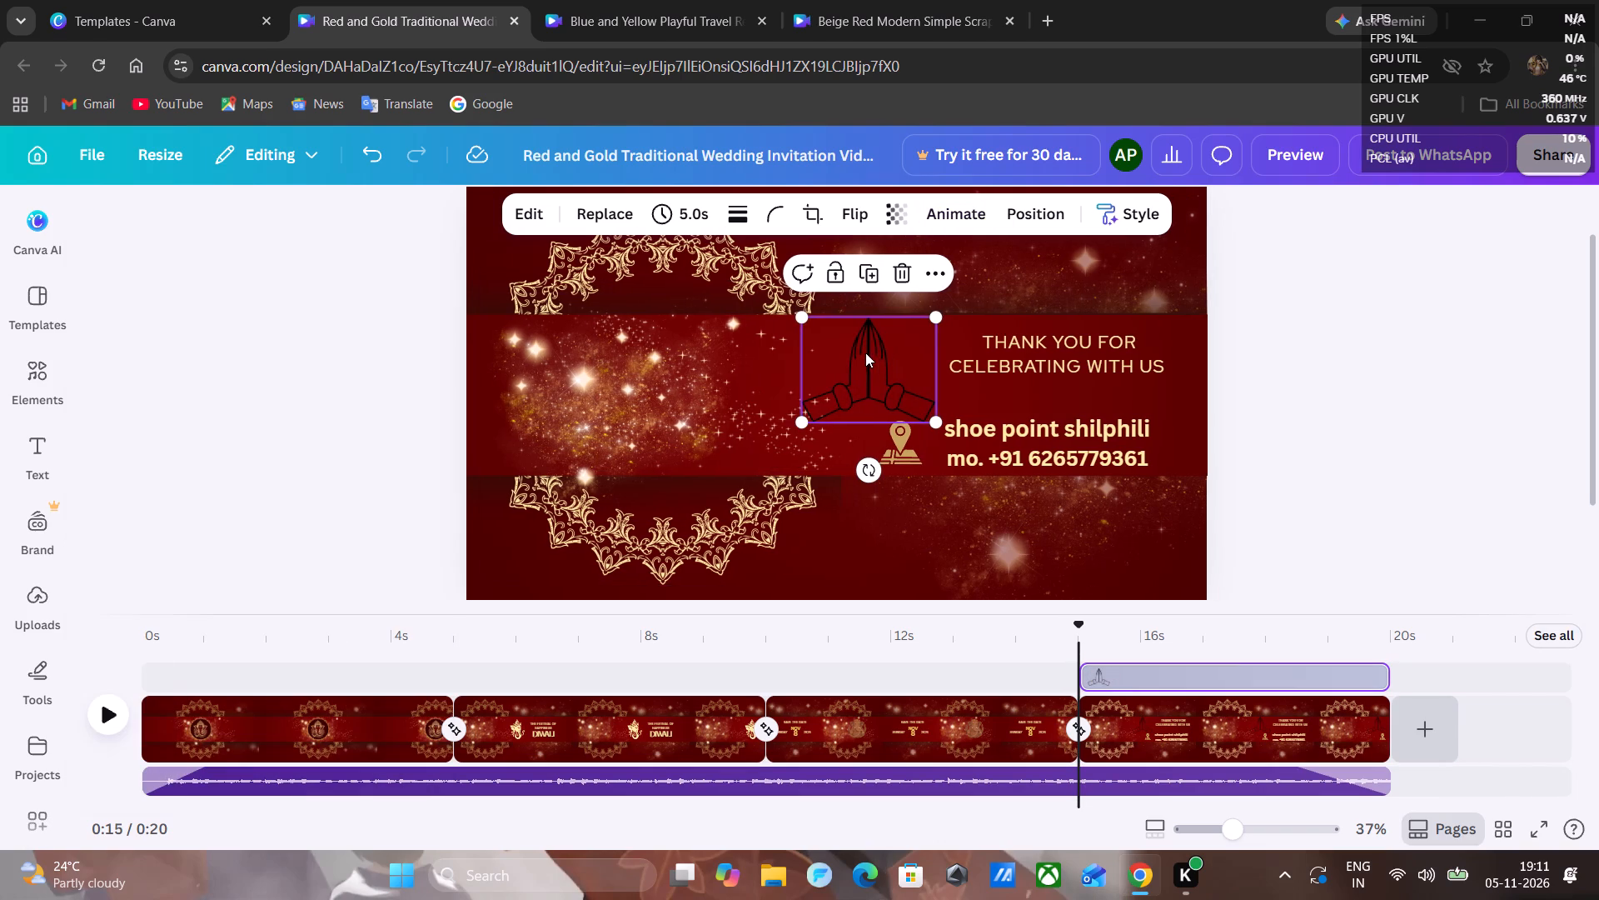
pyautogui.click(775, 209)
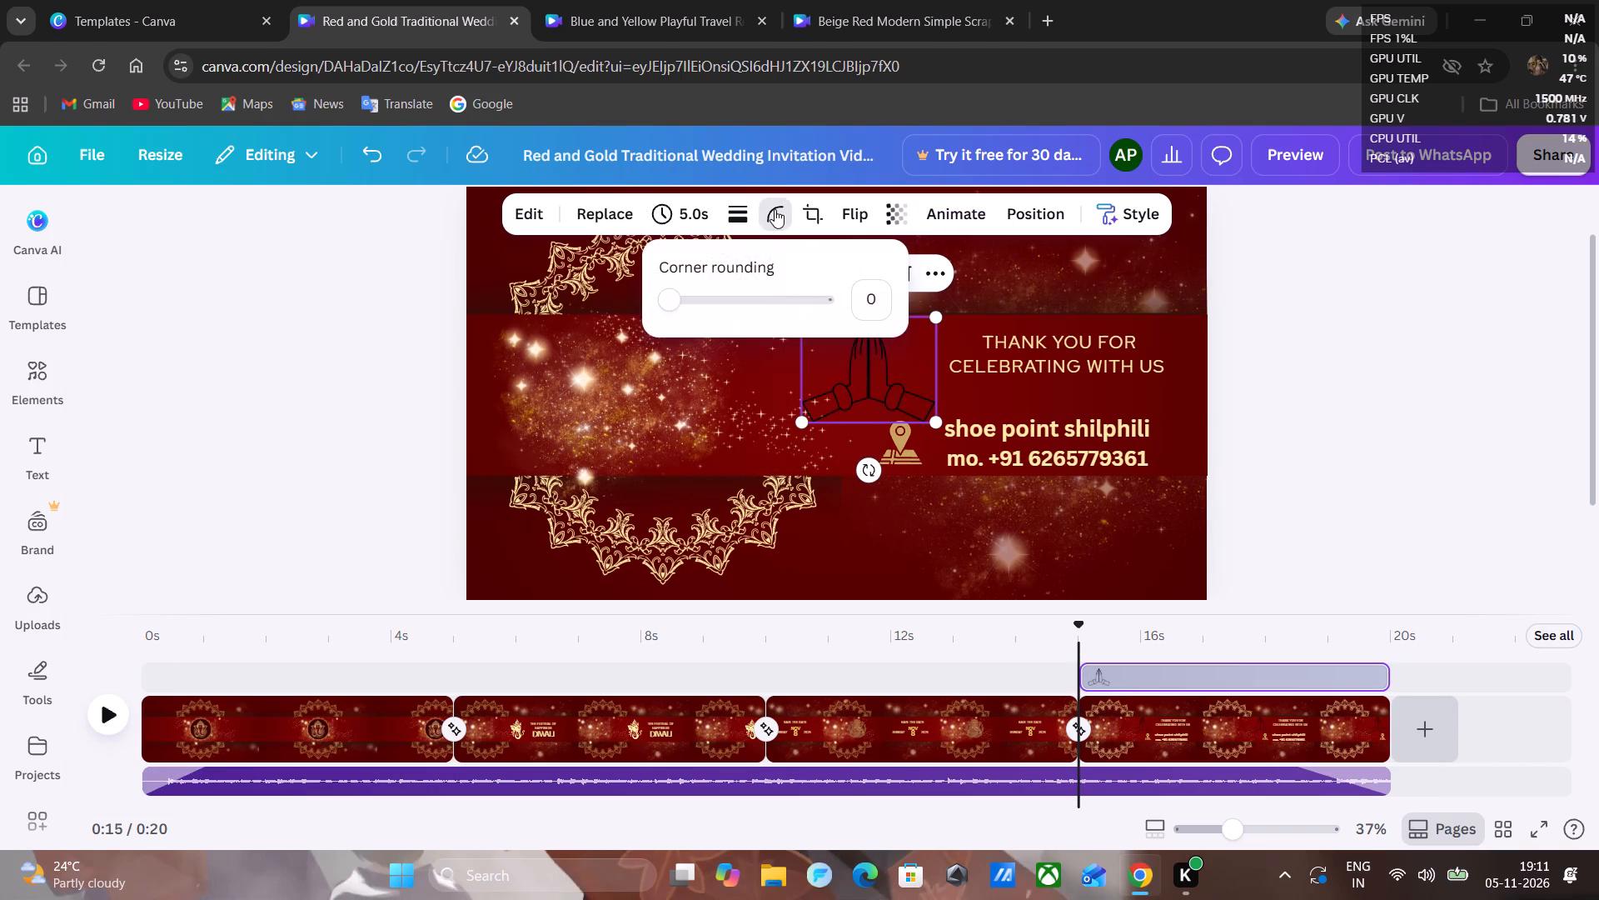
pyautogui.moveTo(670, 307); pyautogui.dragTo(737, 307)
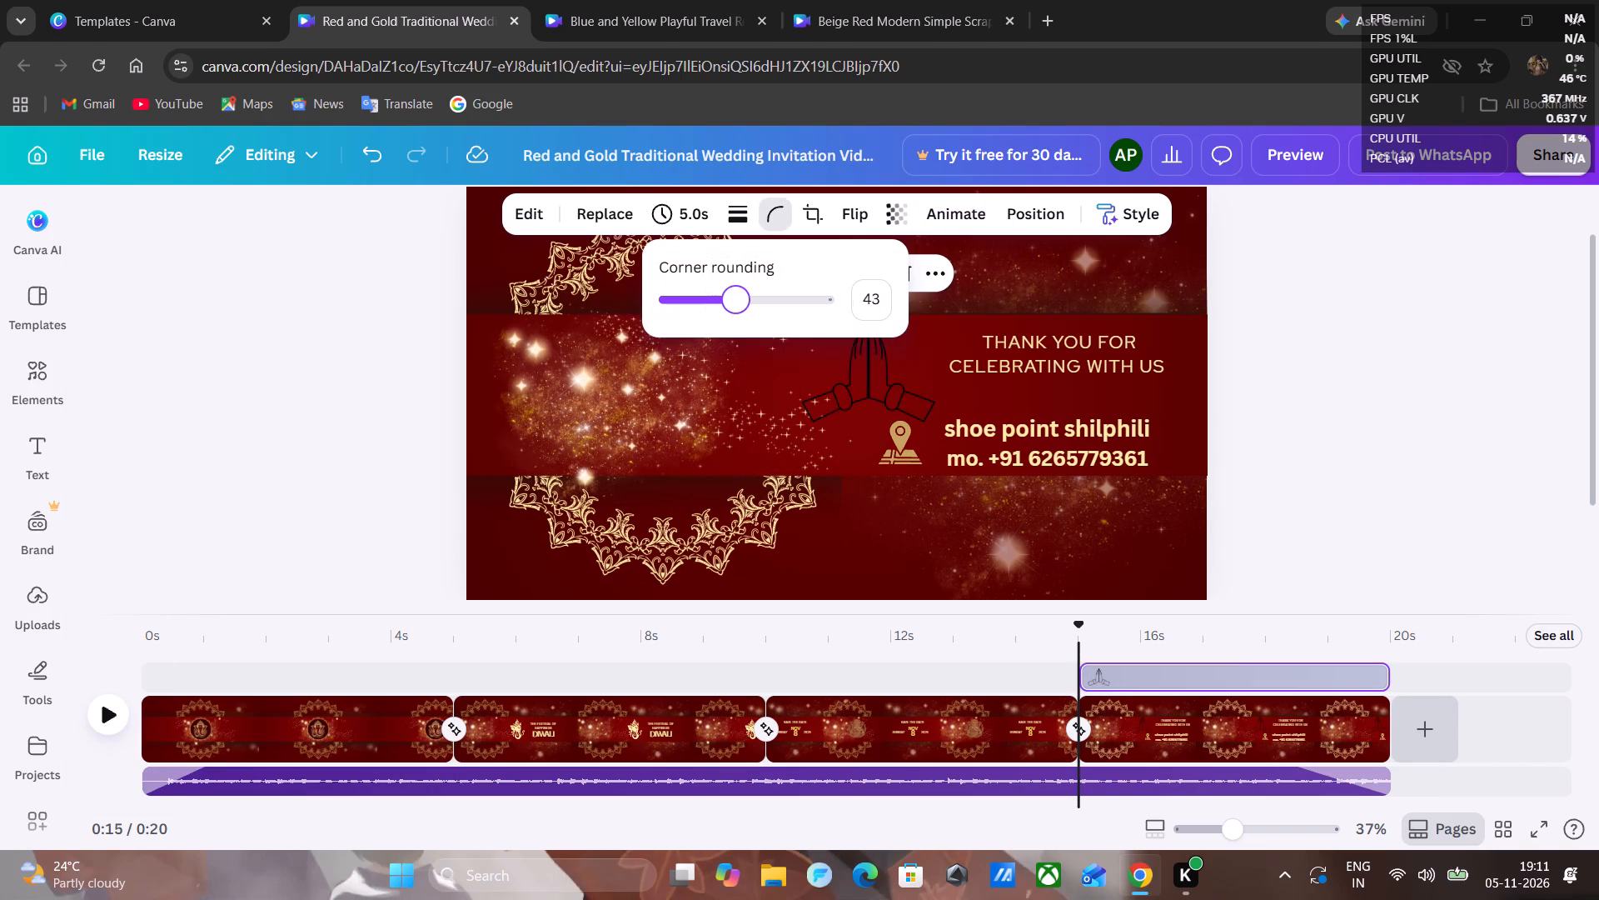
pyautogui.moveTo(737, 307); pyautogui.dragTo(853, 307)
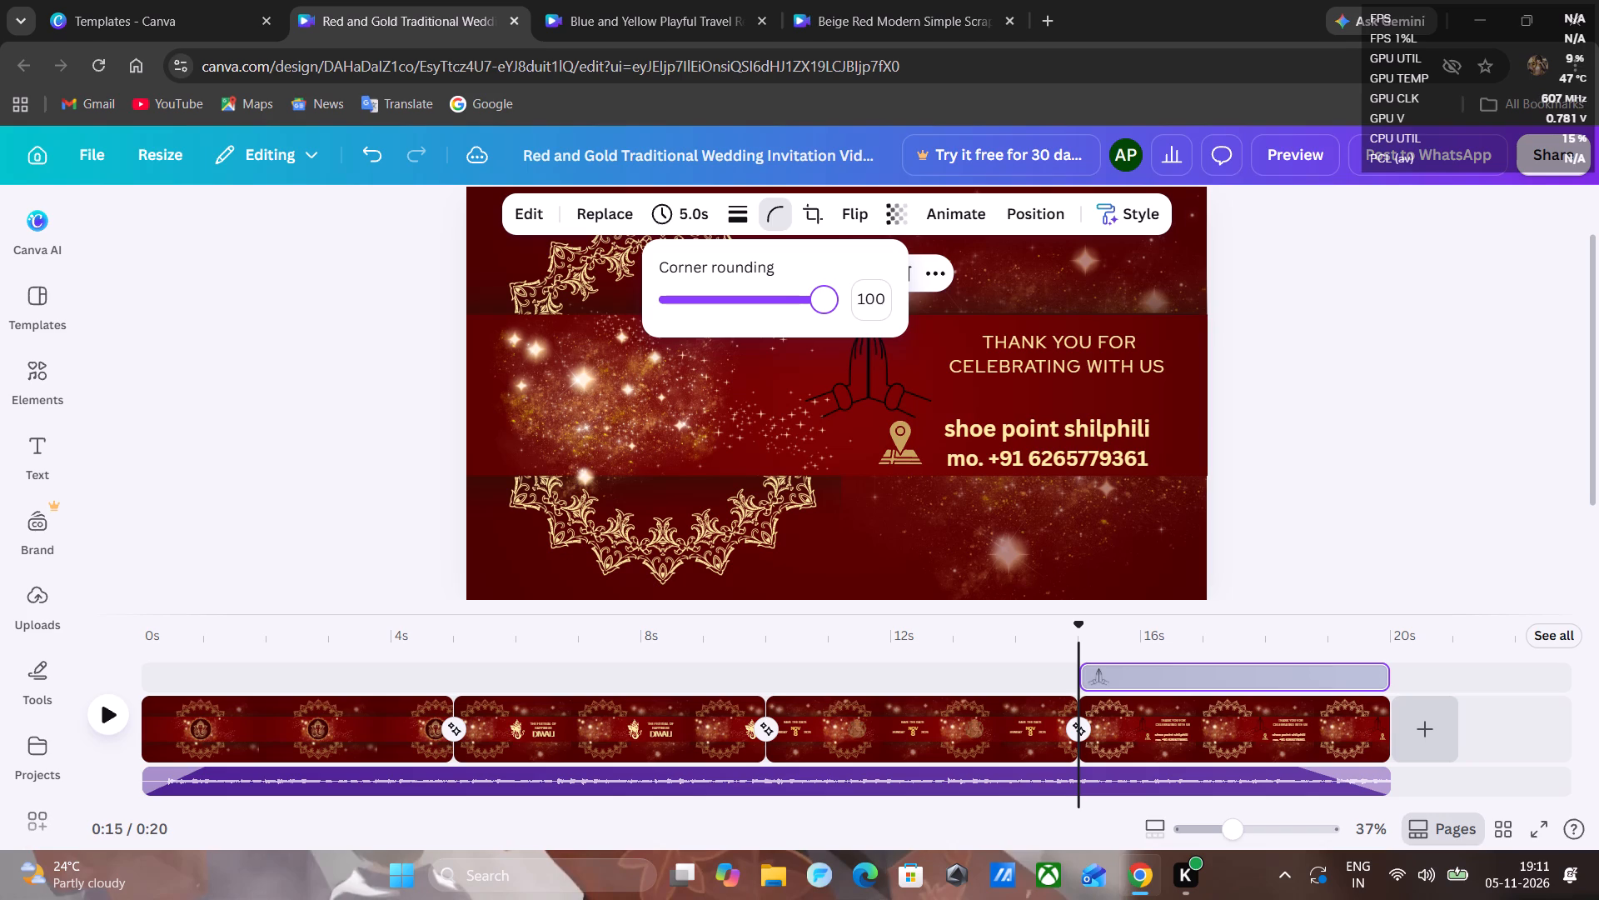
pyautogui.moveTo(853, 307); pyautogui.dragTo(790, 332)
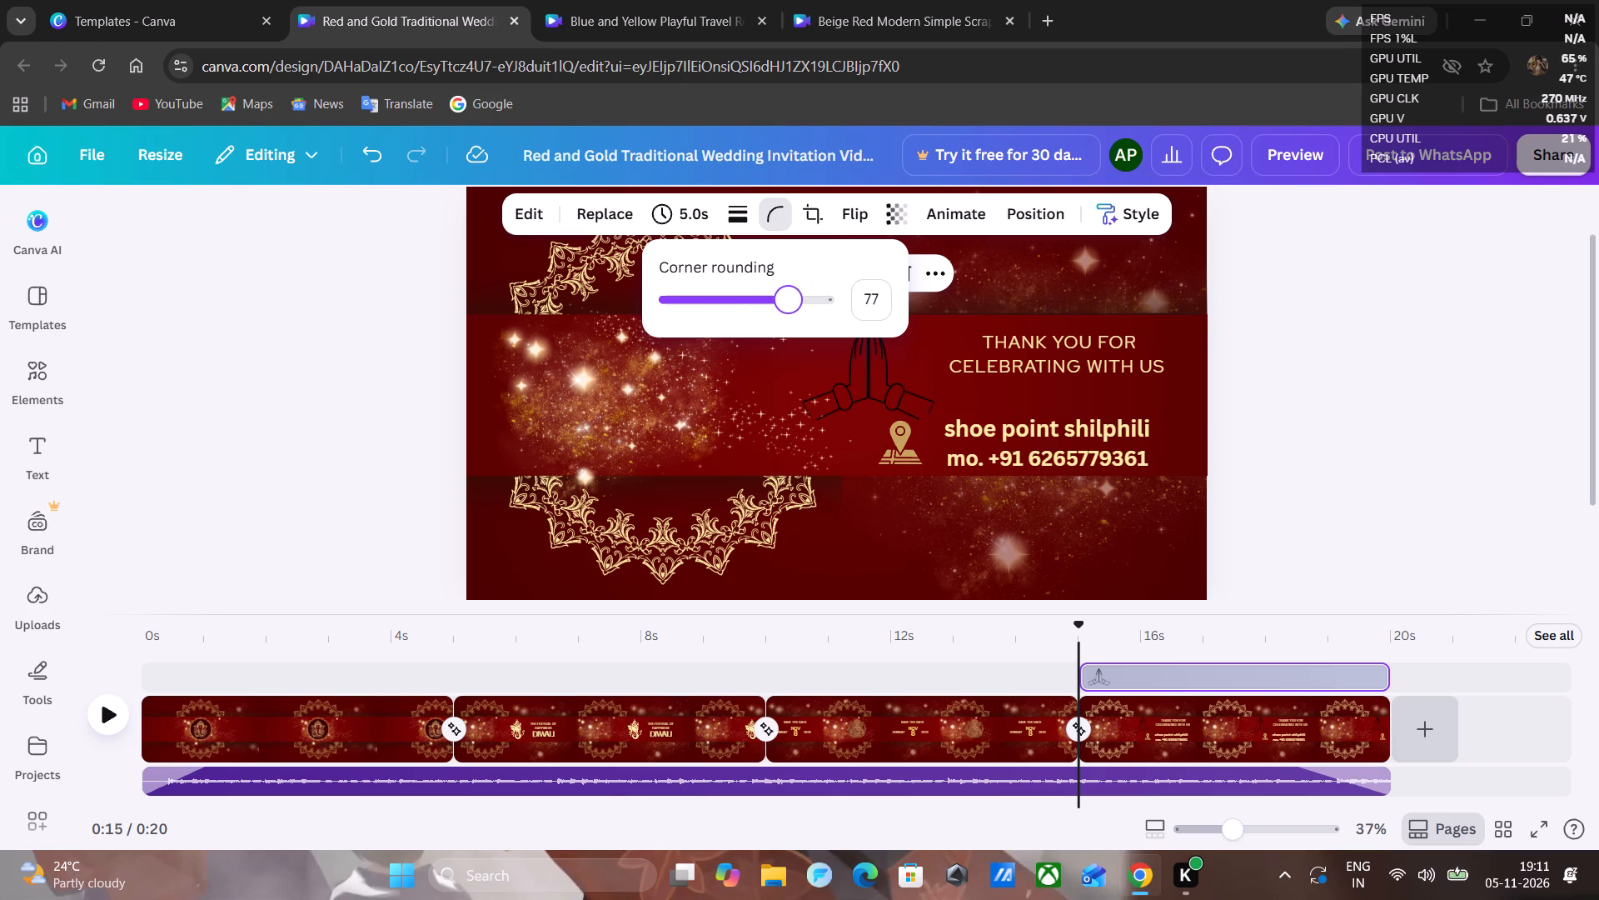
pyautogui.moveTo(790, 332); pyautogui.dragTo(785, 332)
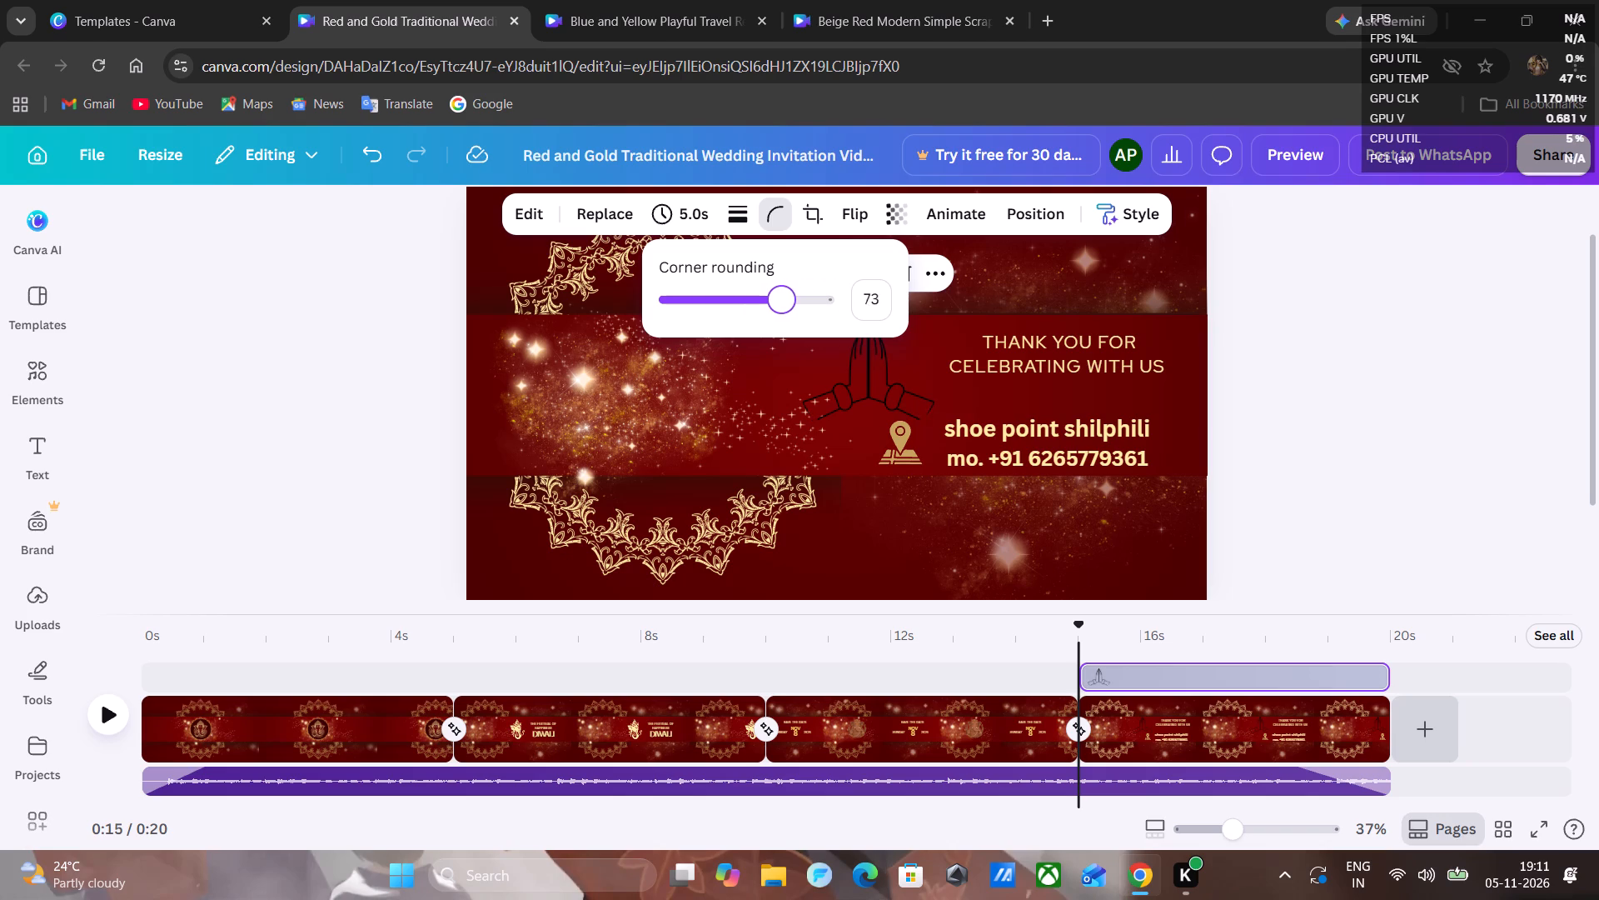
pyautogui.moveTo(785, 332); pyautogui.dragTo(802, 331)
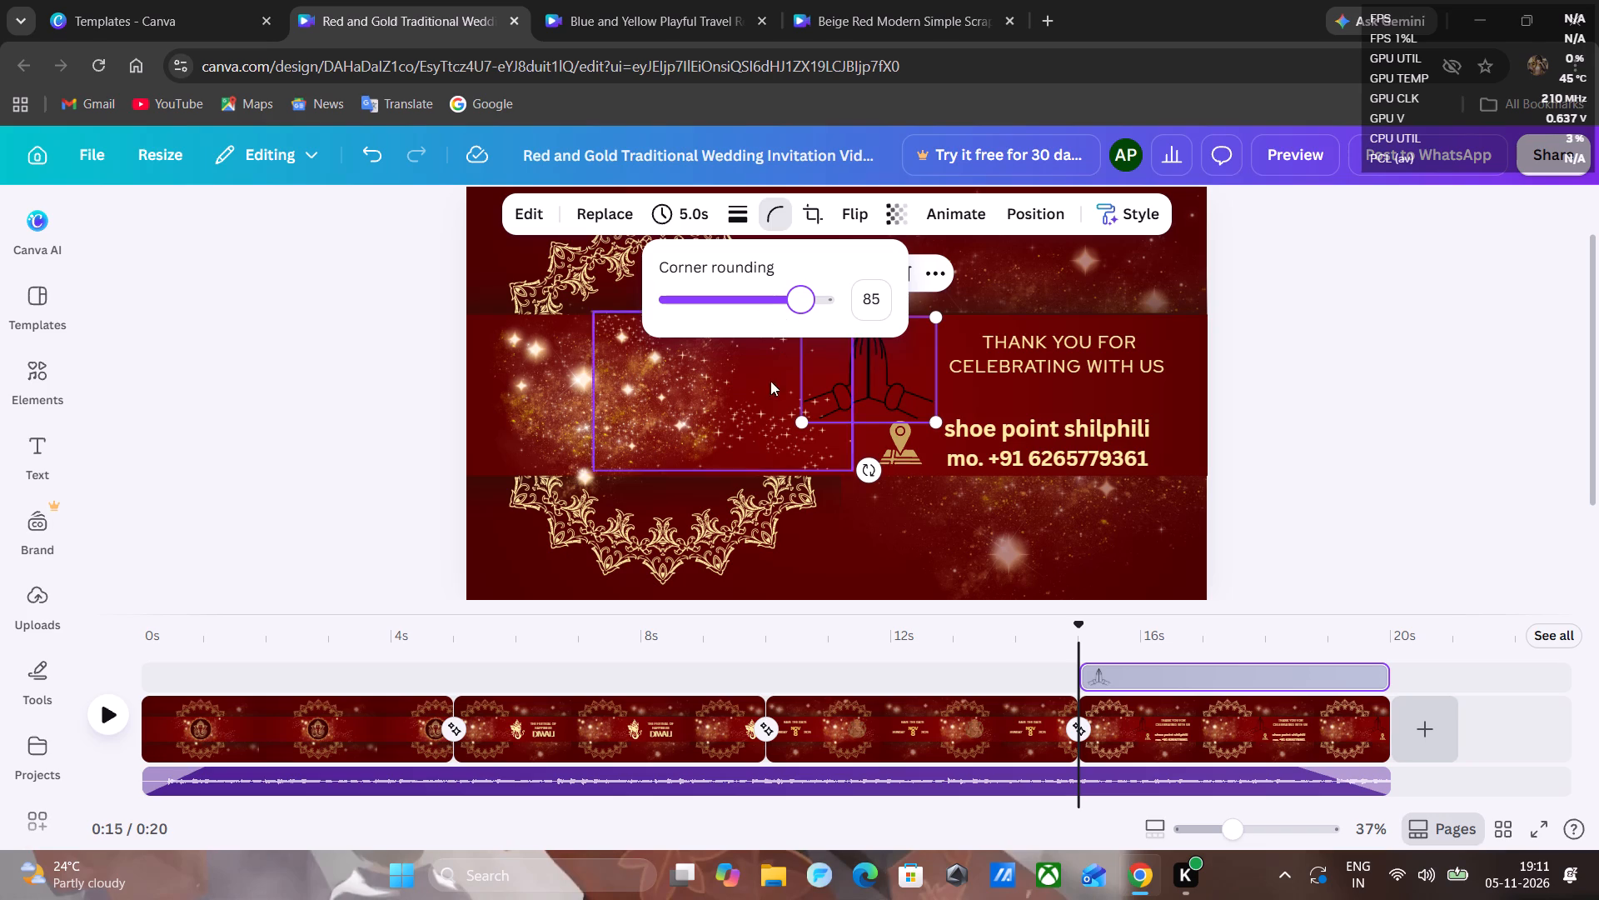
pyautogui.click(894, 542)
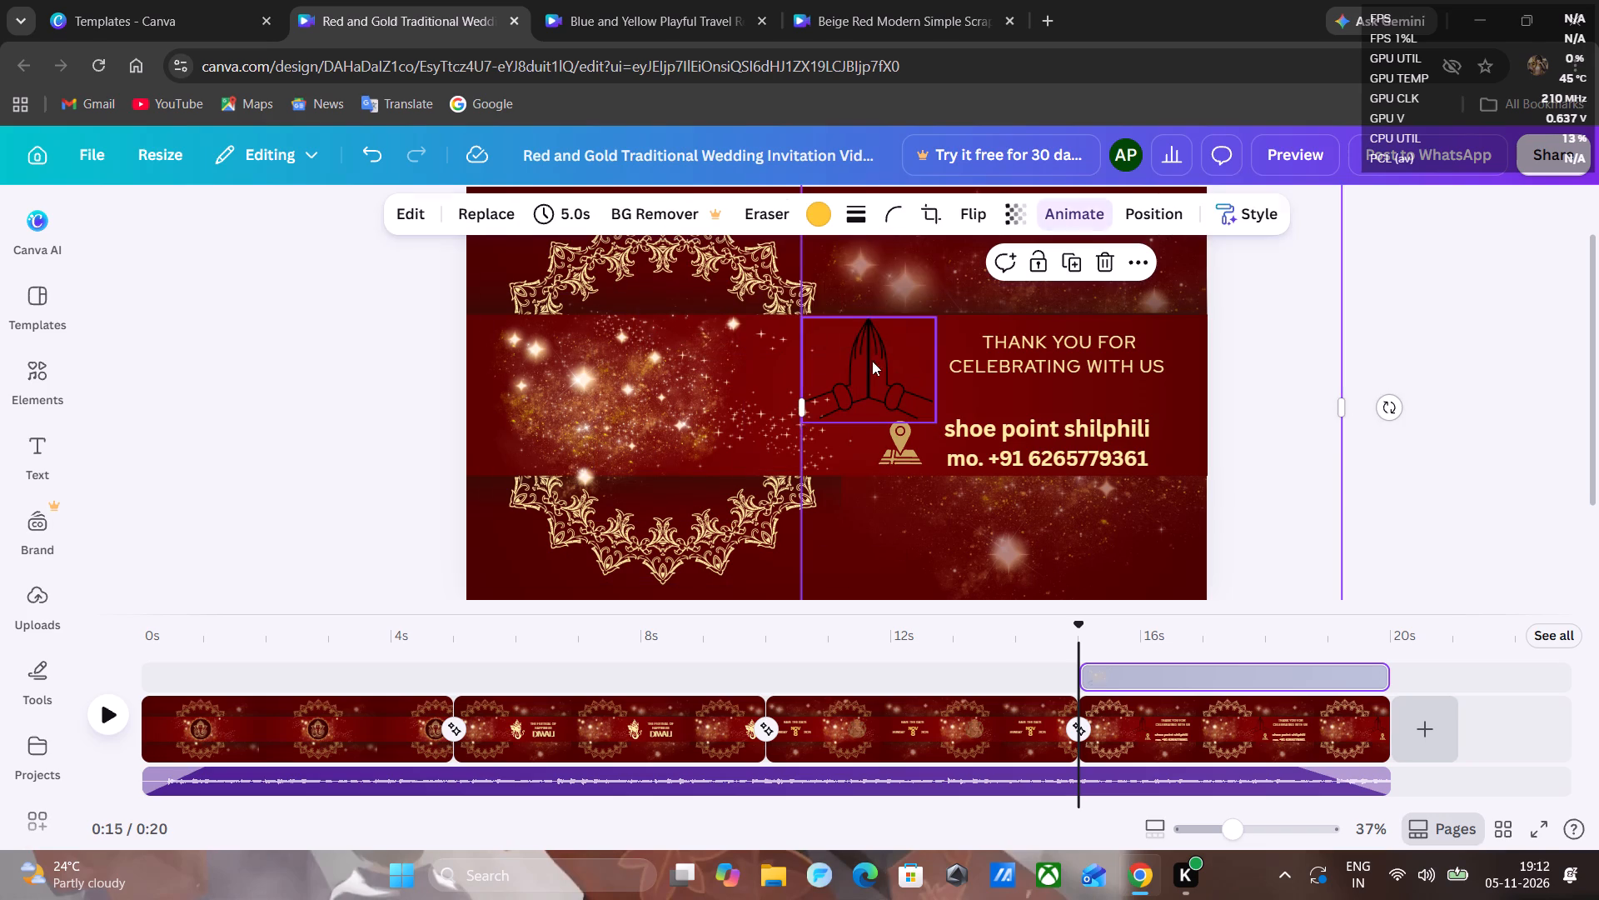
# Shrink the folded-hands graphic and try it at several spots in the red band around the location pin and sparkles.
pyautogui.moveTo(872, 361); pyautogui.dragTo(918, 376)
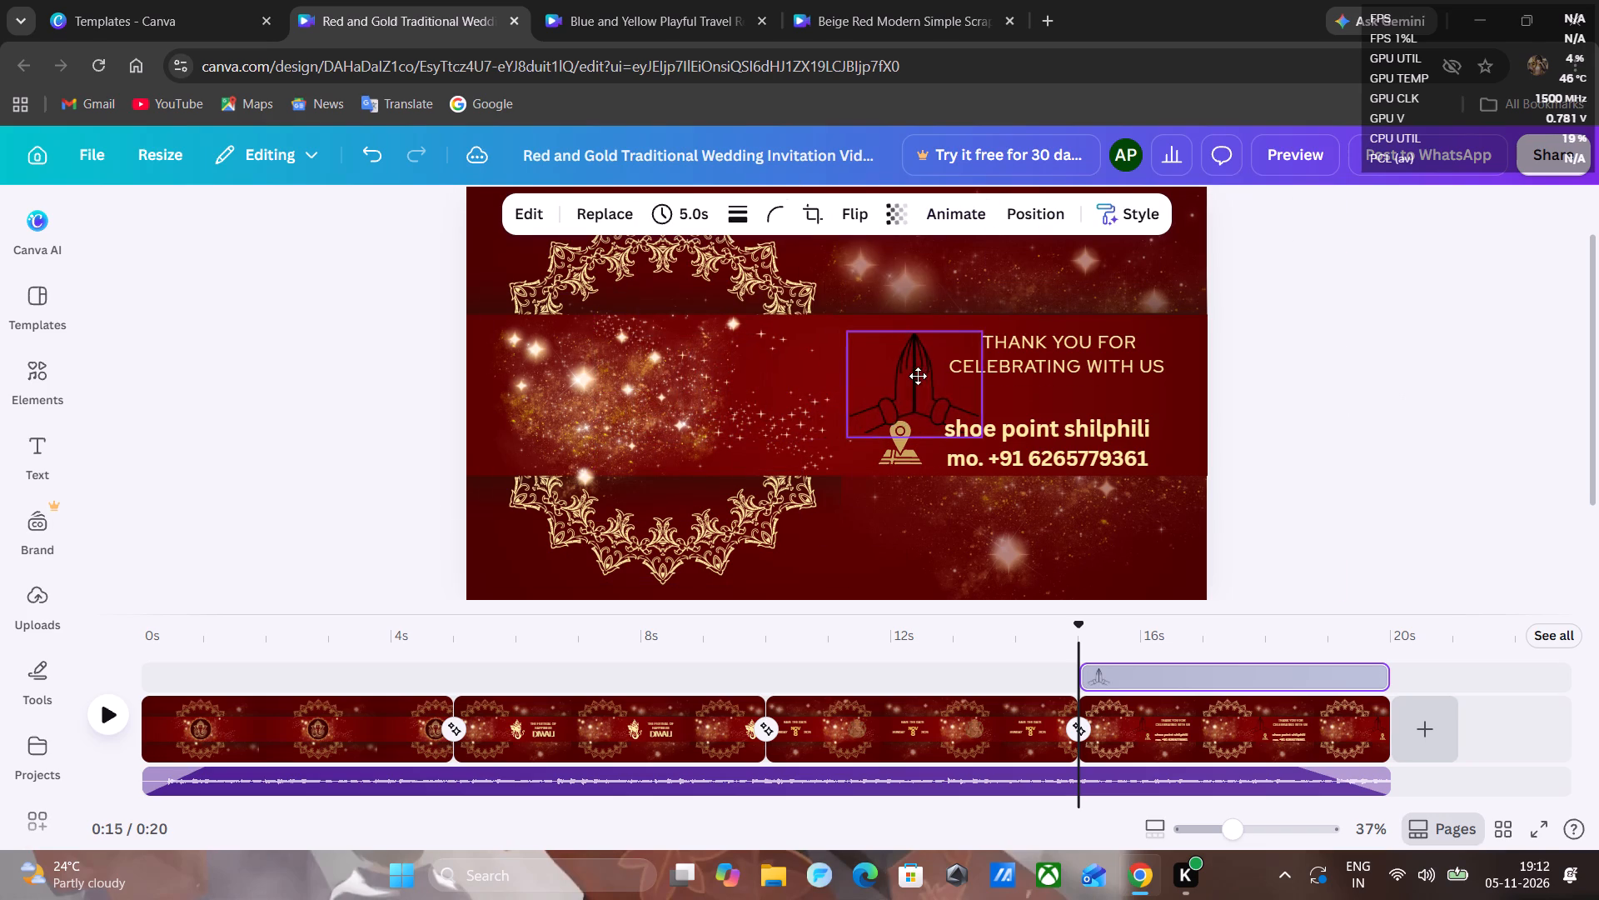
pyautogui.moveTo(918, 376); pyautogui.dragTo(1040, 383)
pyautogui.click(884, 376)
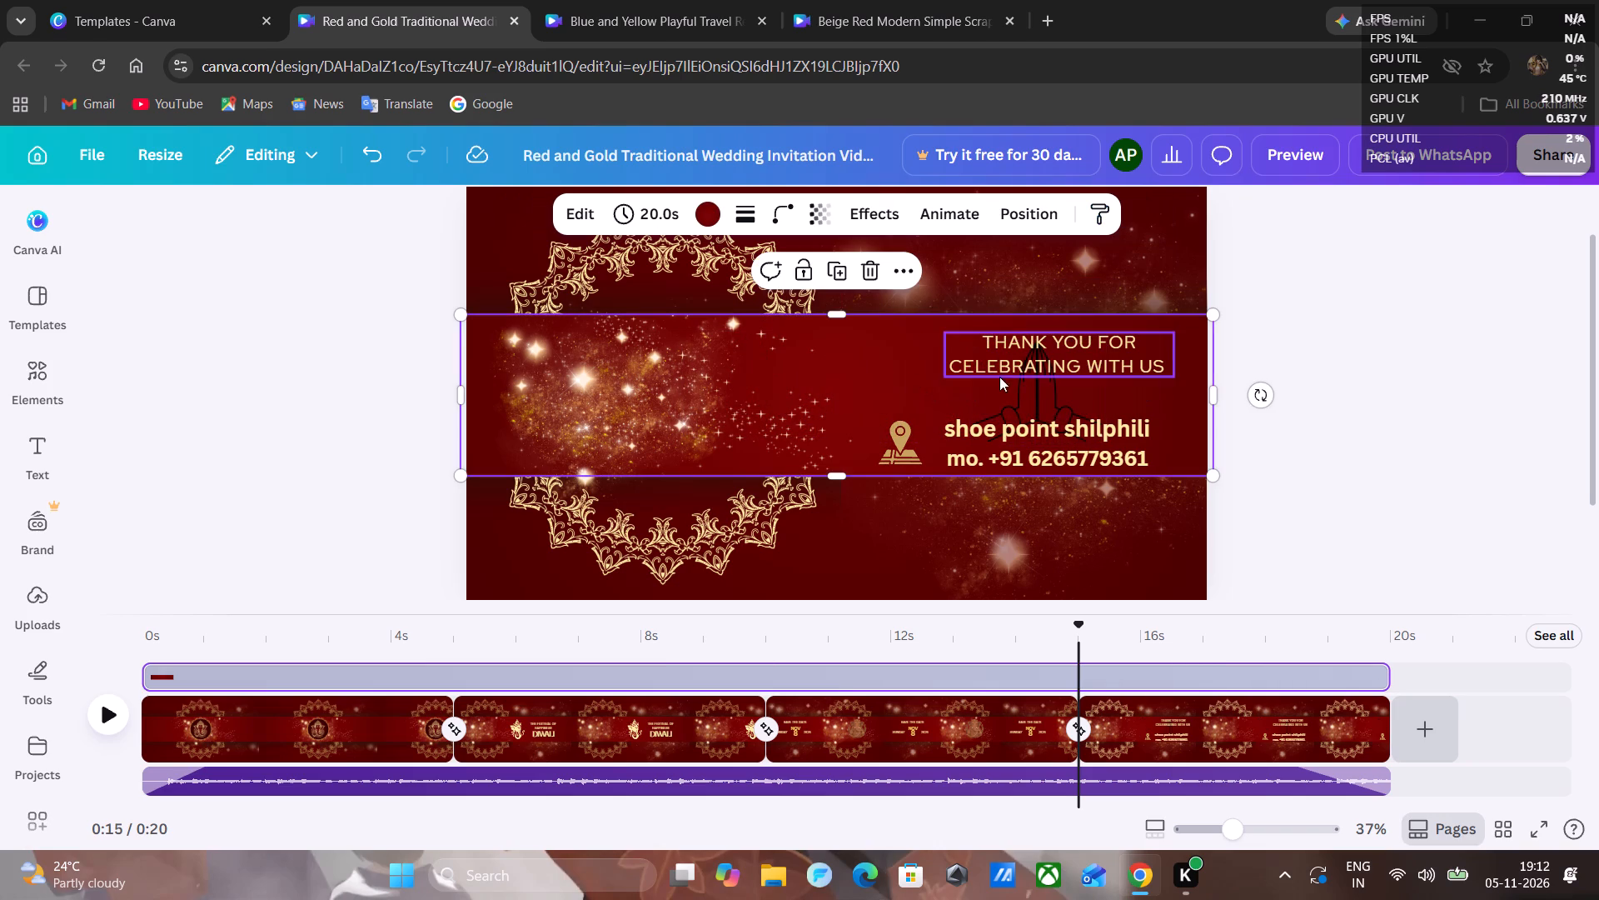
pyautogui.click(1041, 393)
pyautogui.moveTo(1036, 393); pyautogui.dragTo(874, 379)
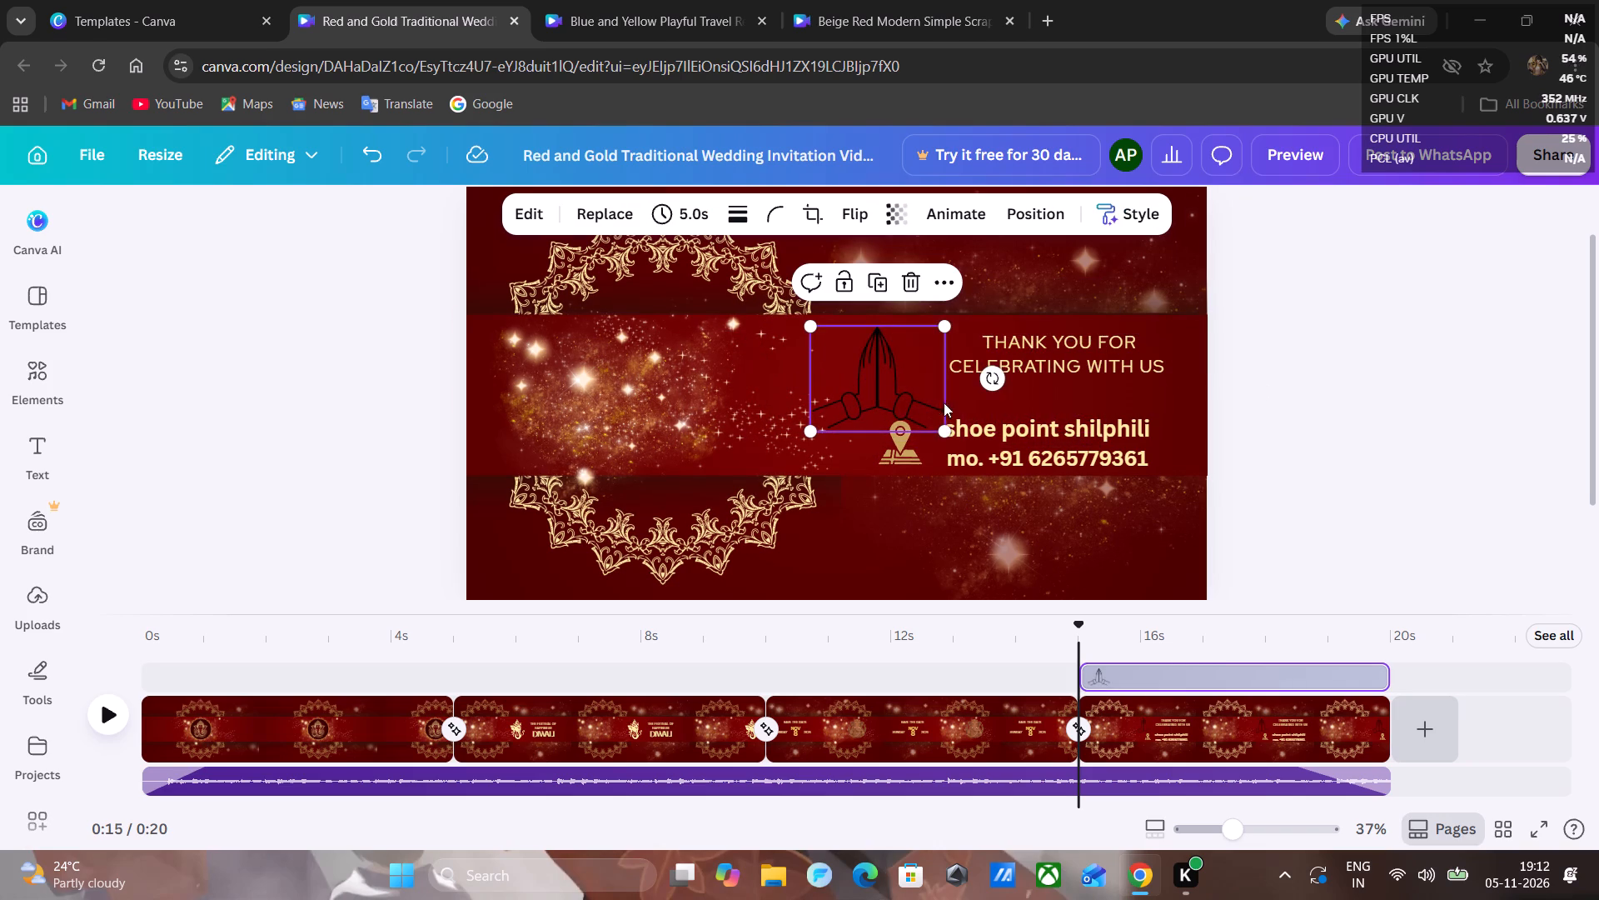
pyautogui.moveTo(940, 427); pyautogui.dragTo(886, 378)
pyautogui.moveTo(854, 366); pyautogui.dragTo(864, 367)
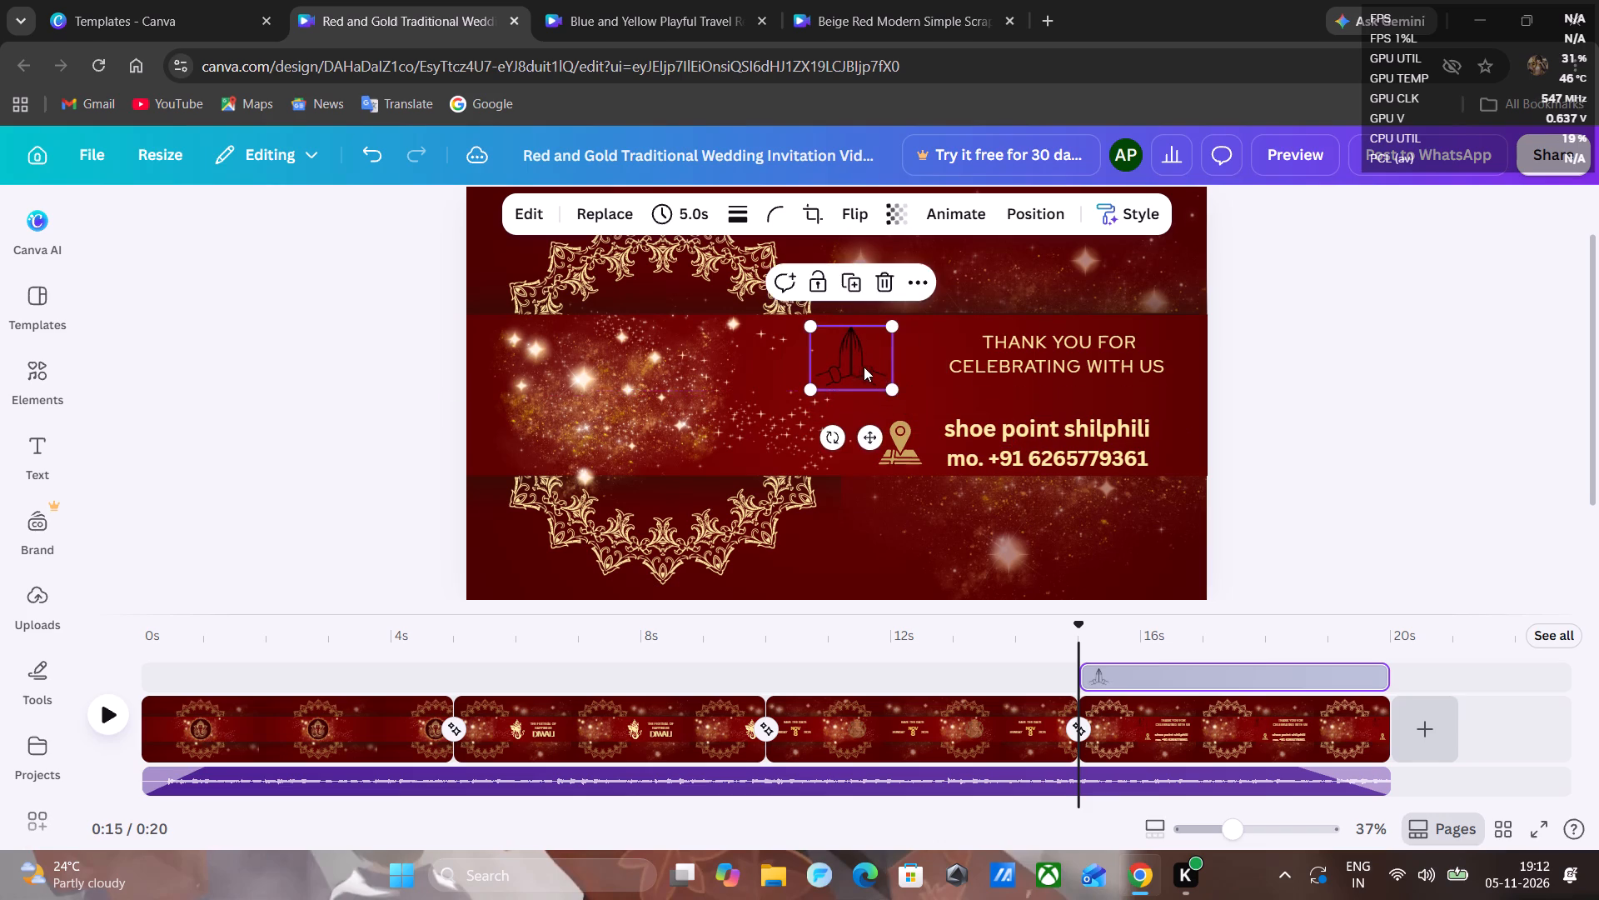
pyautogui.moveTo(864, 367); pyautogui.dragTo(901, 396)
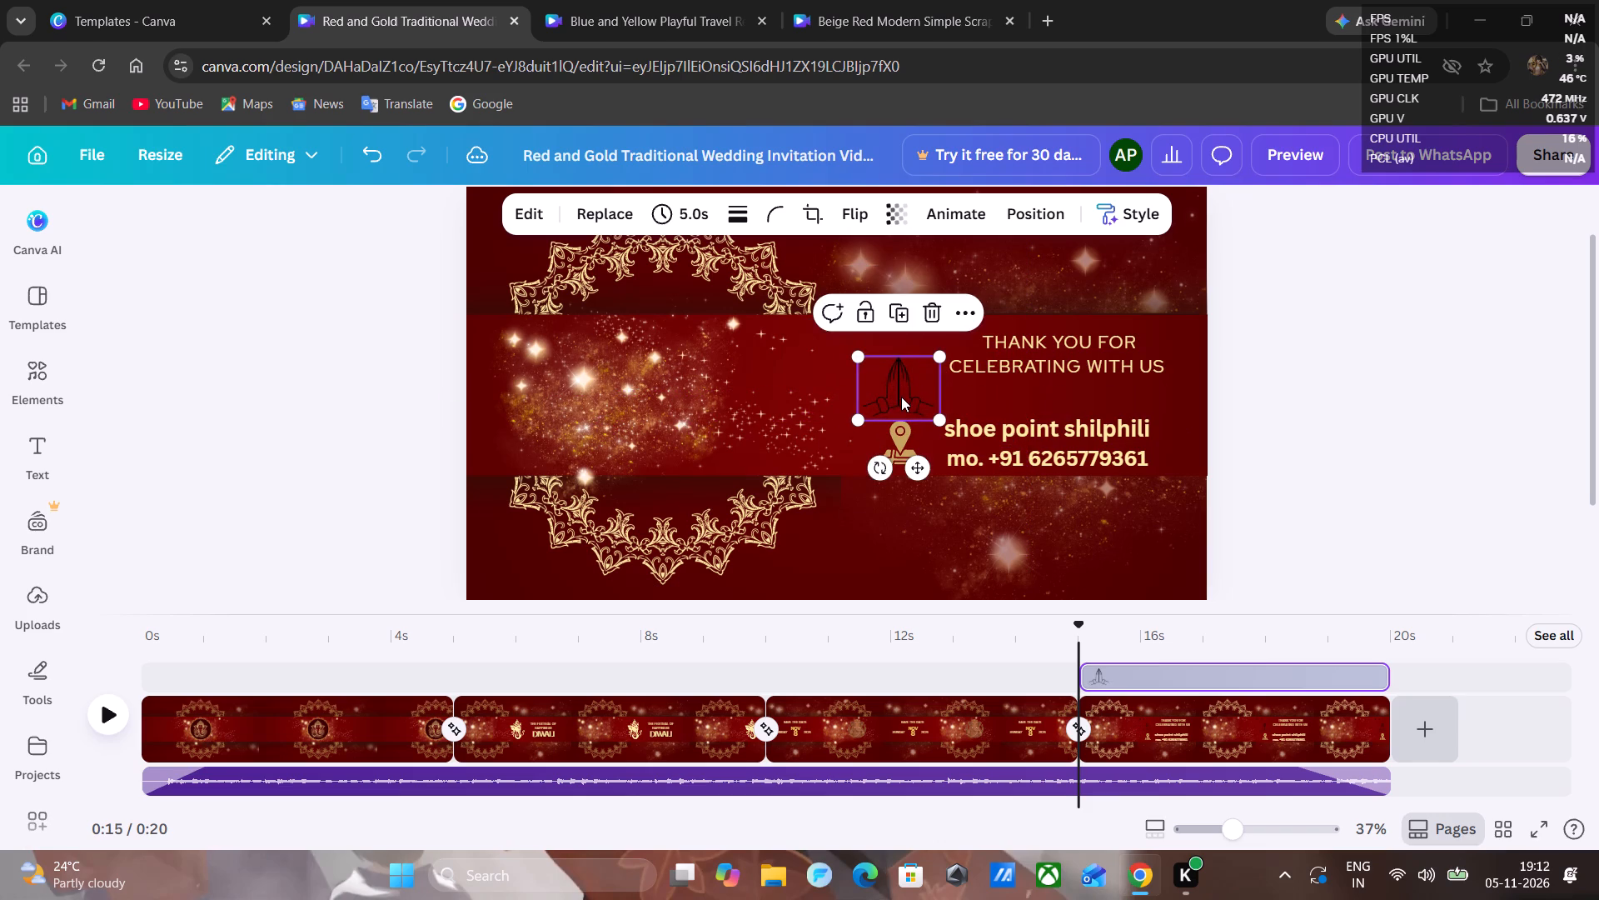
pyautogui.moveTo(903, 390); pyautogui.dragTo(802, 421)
# Delete the folded-hands graphic from the thank-you scene.
pyautogui.click(832, 340)
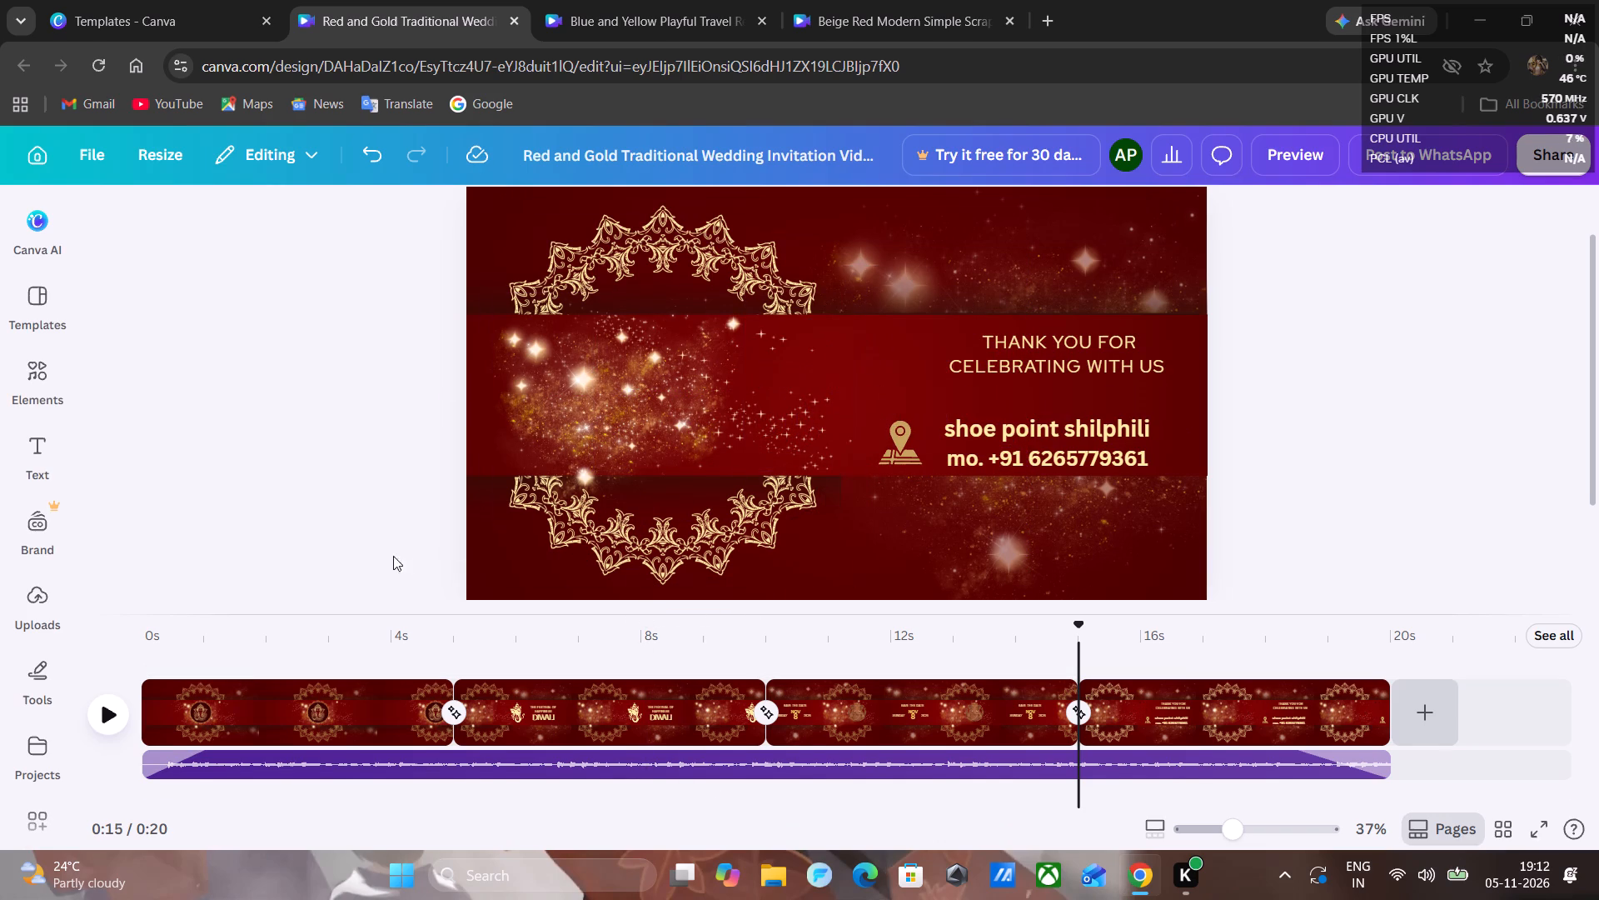
# Play the thank-you scene and replay the video to review the result.
pyautogui.click(107, 709)
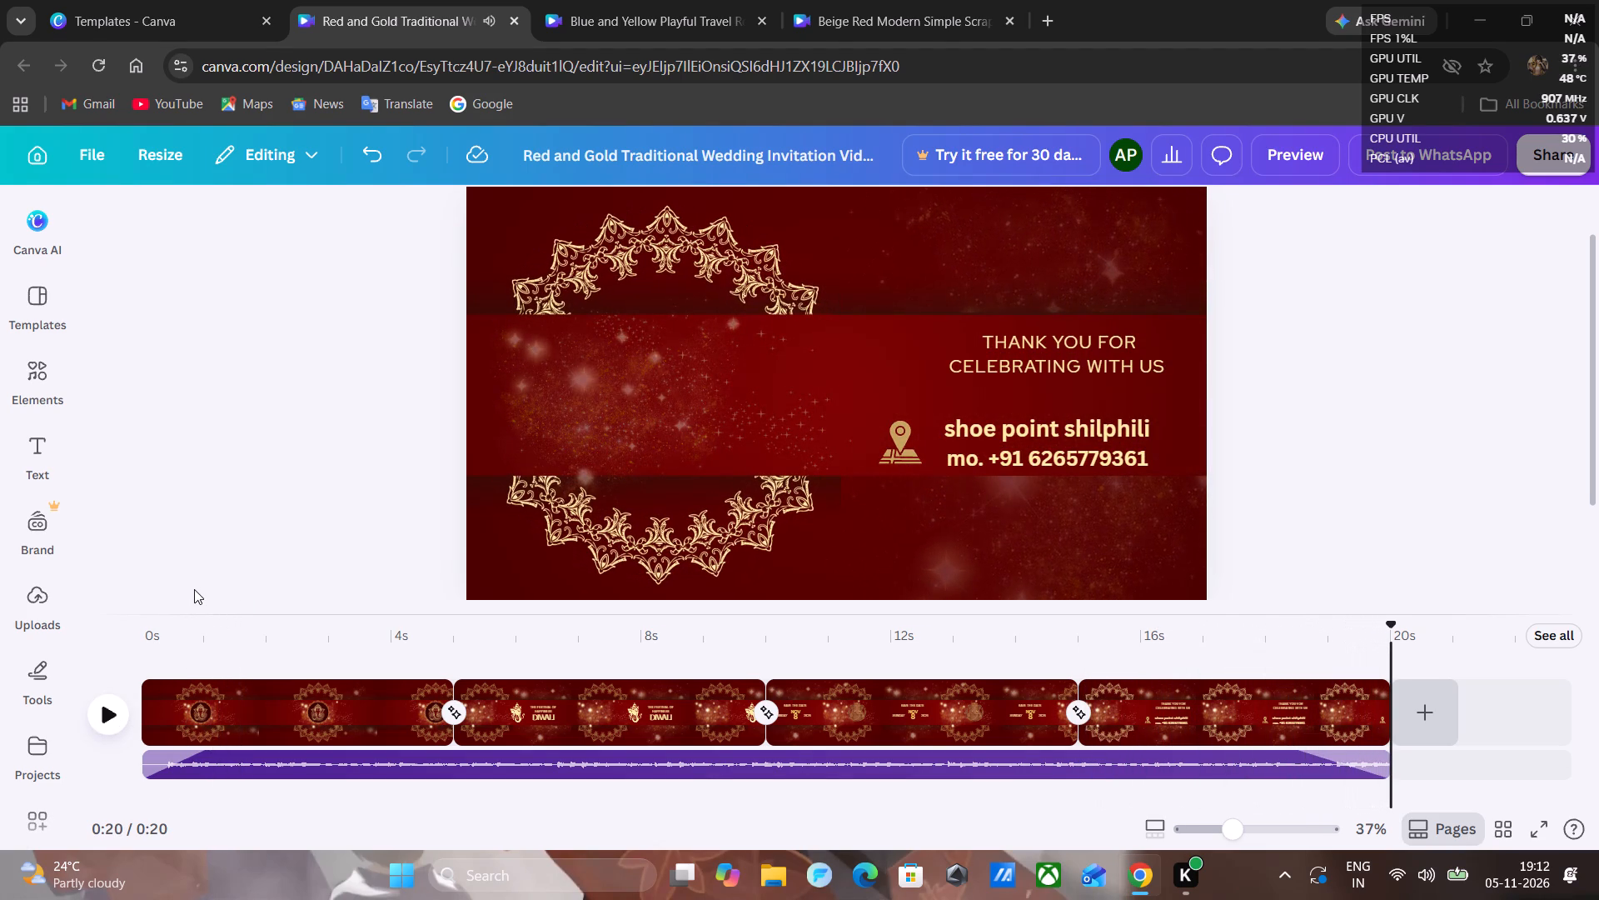
pyautogui.click(101, 722)
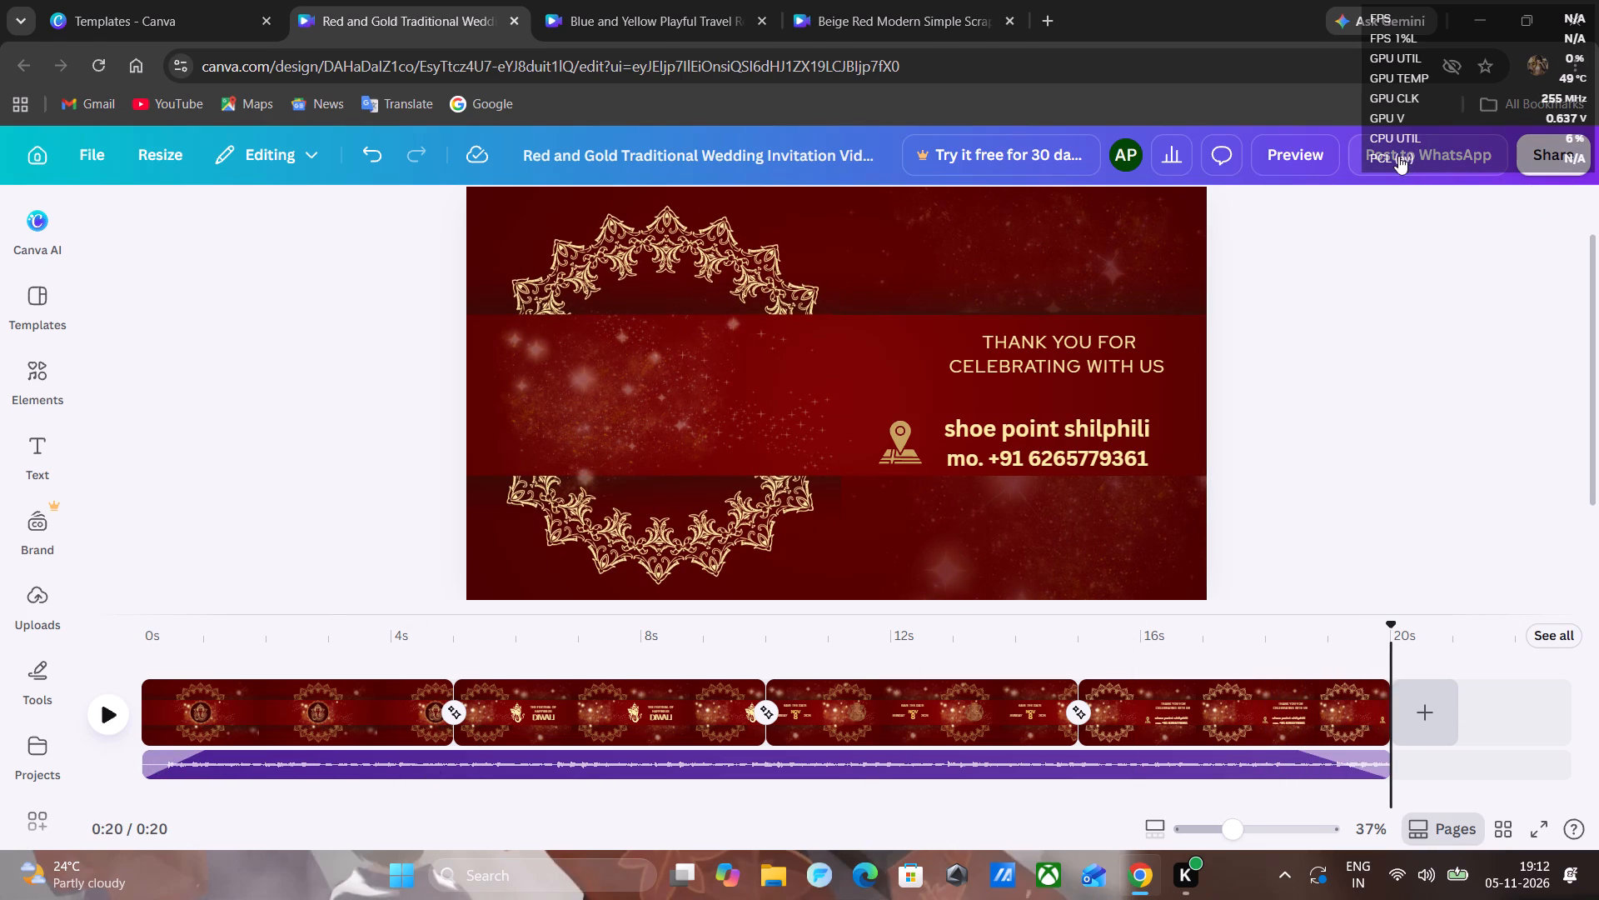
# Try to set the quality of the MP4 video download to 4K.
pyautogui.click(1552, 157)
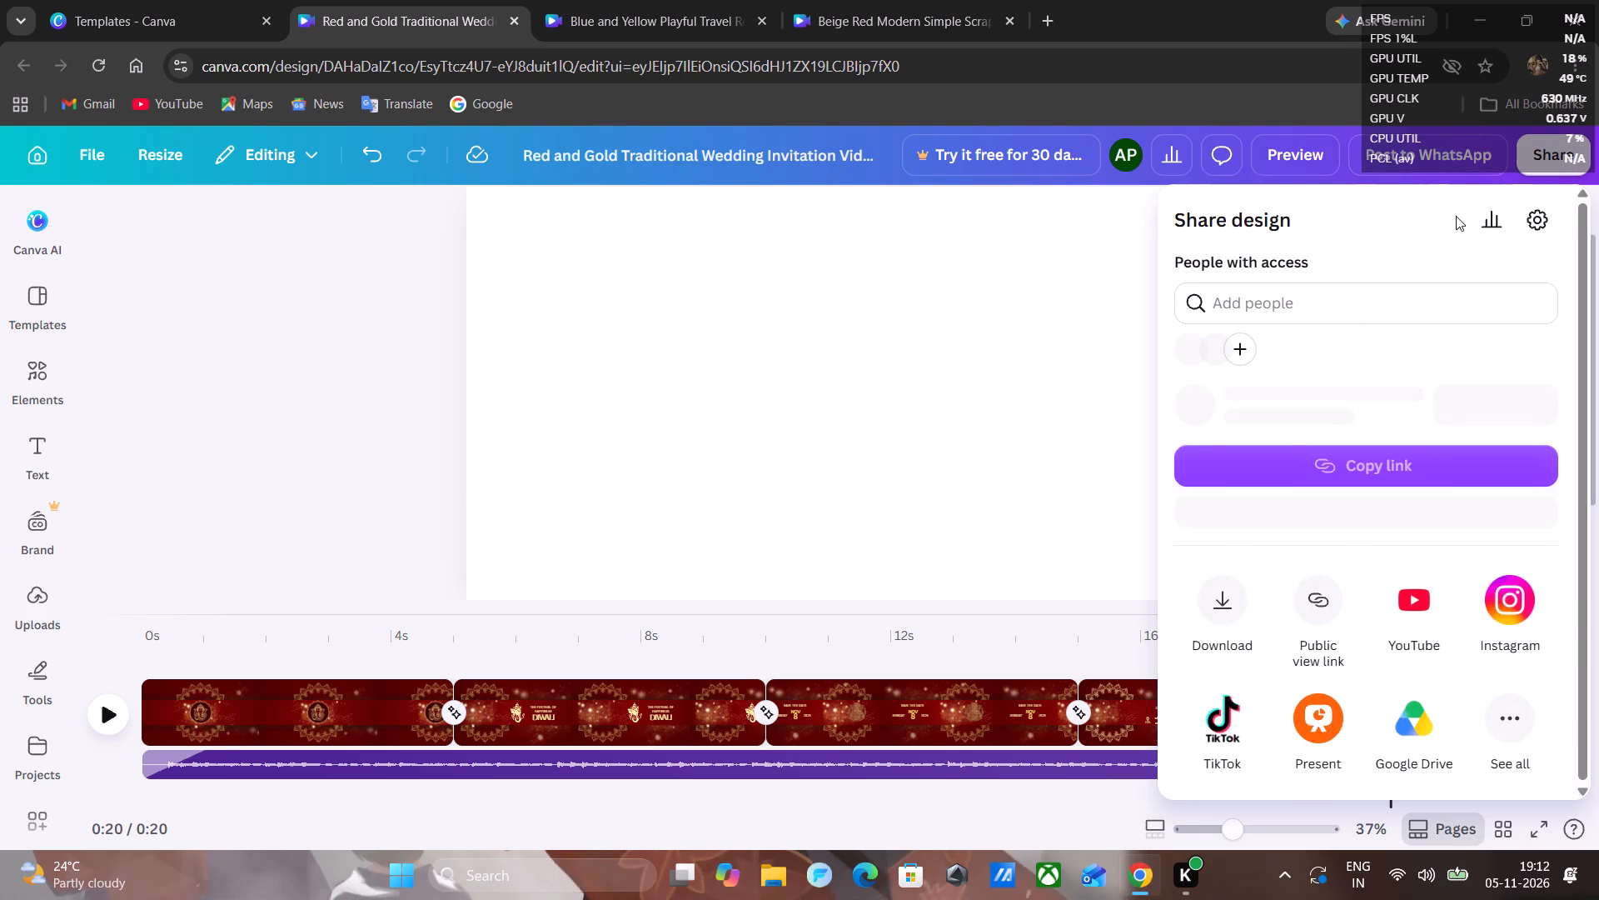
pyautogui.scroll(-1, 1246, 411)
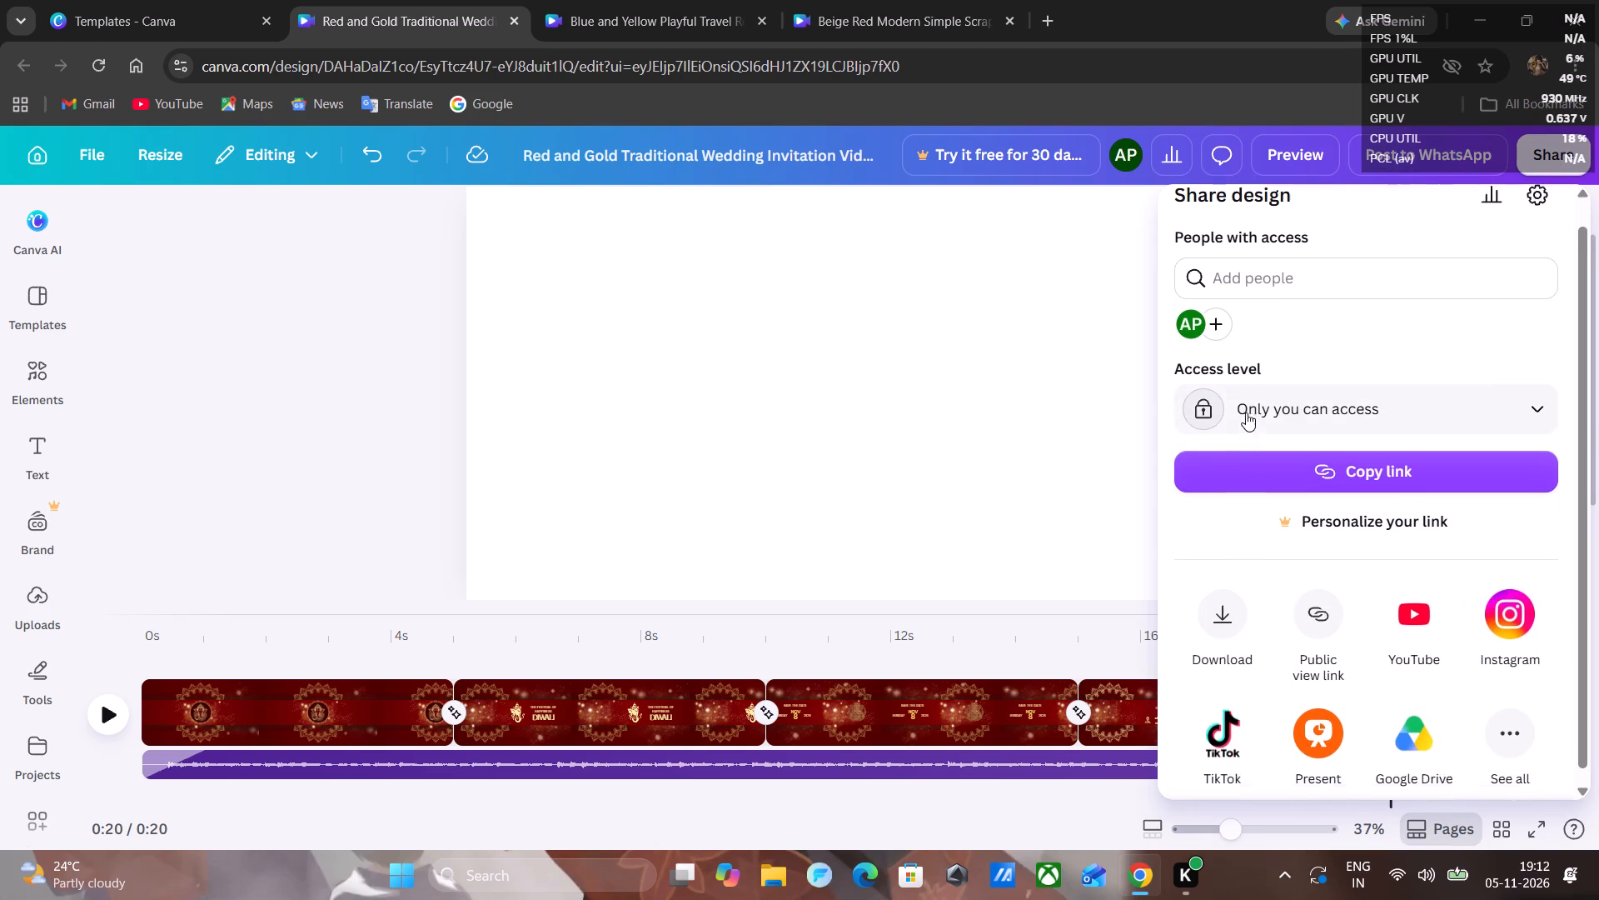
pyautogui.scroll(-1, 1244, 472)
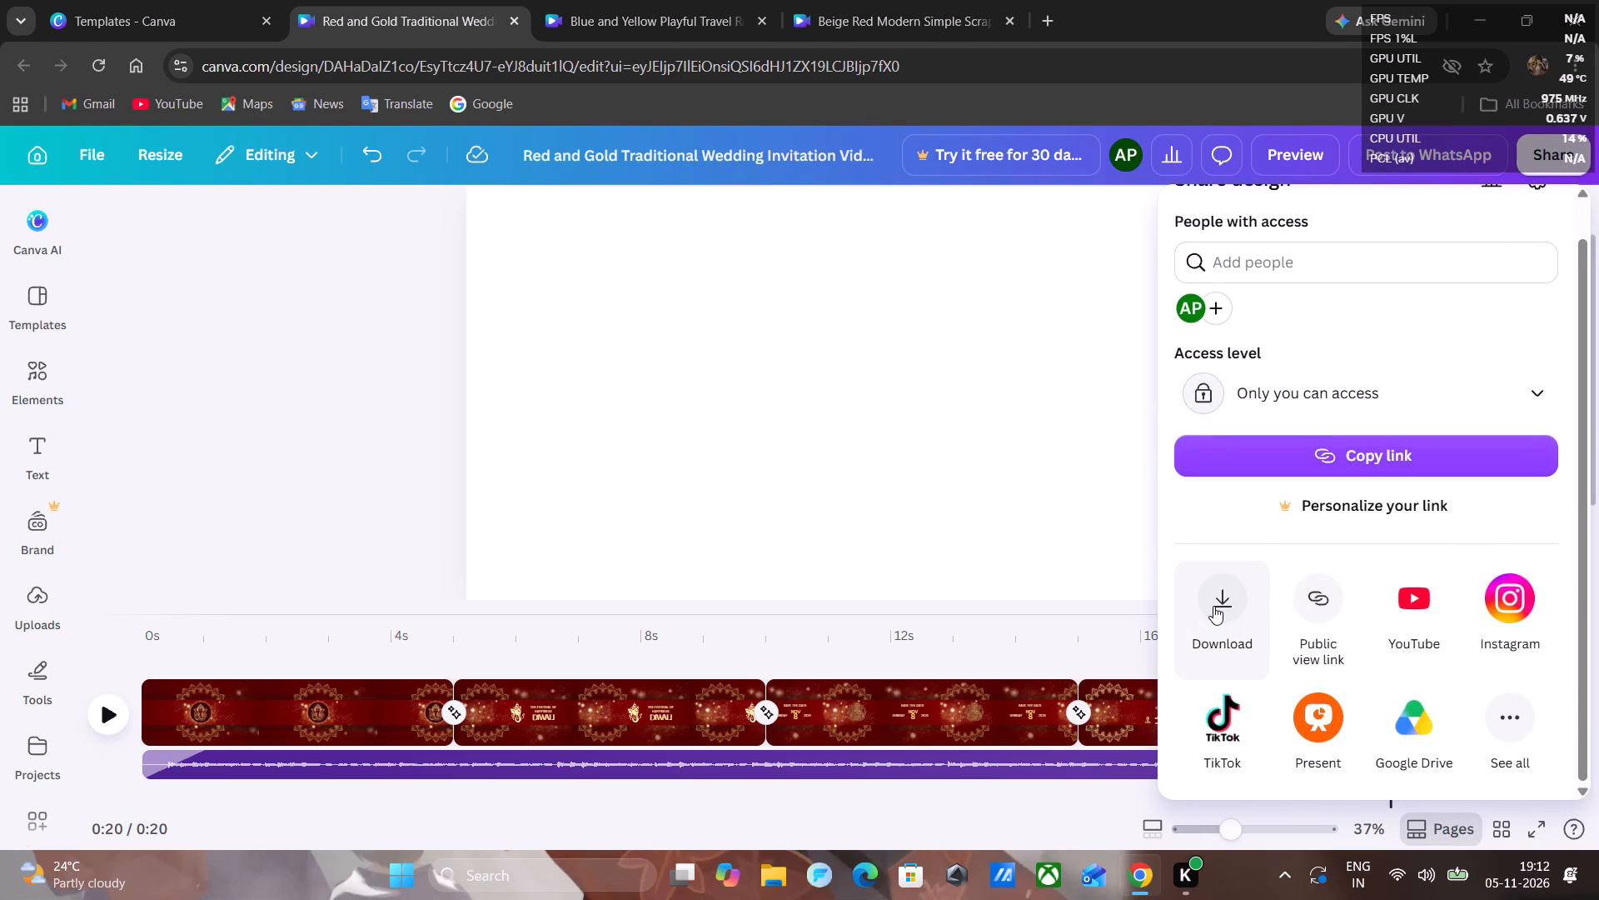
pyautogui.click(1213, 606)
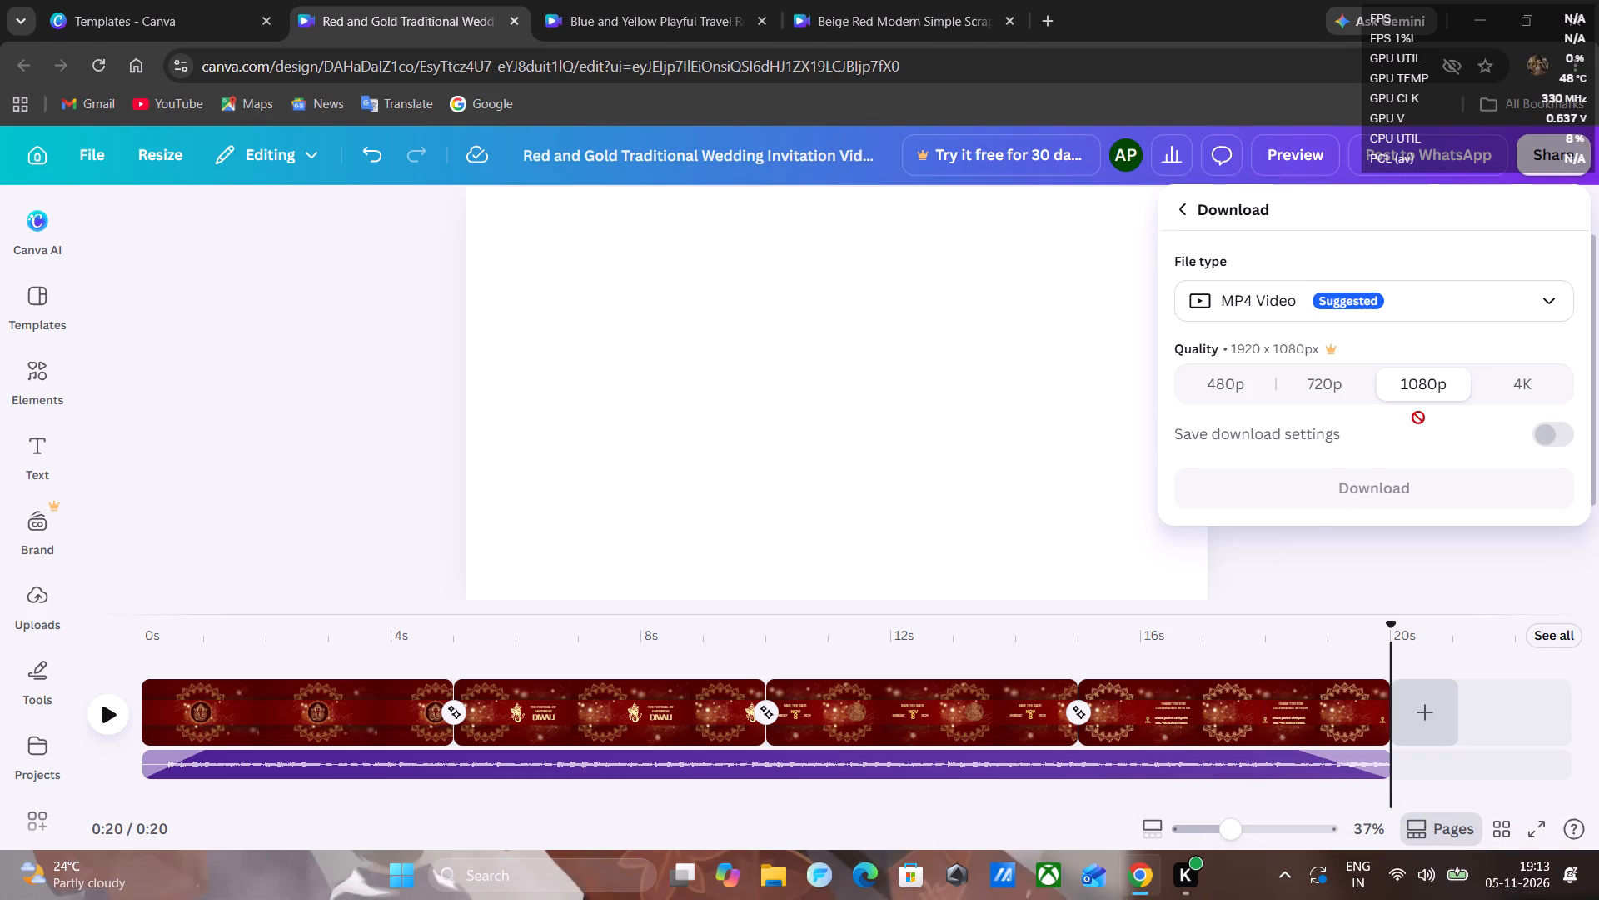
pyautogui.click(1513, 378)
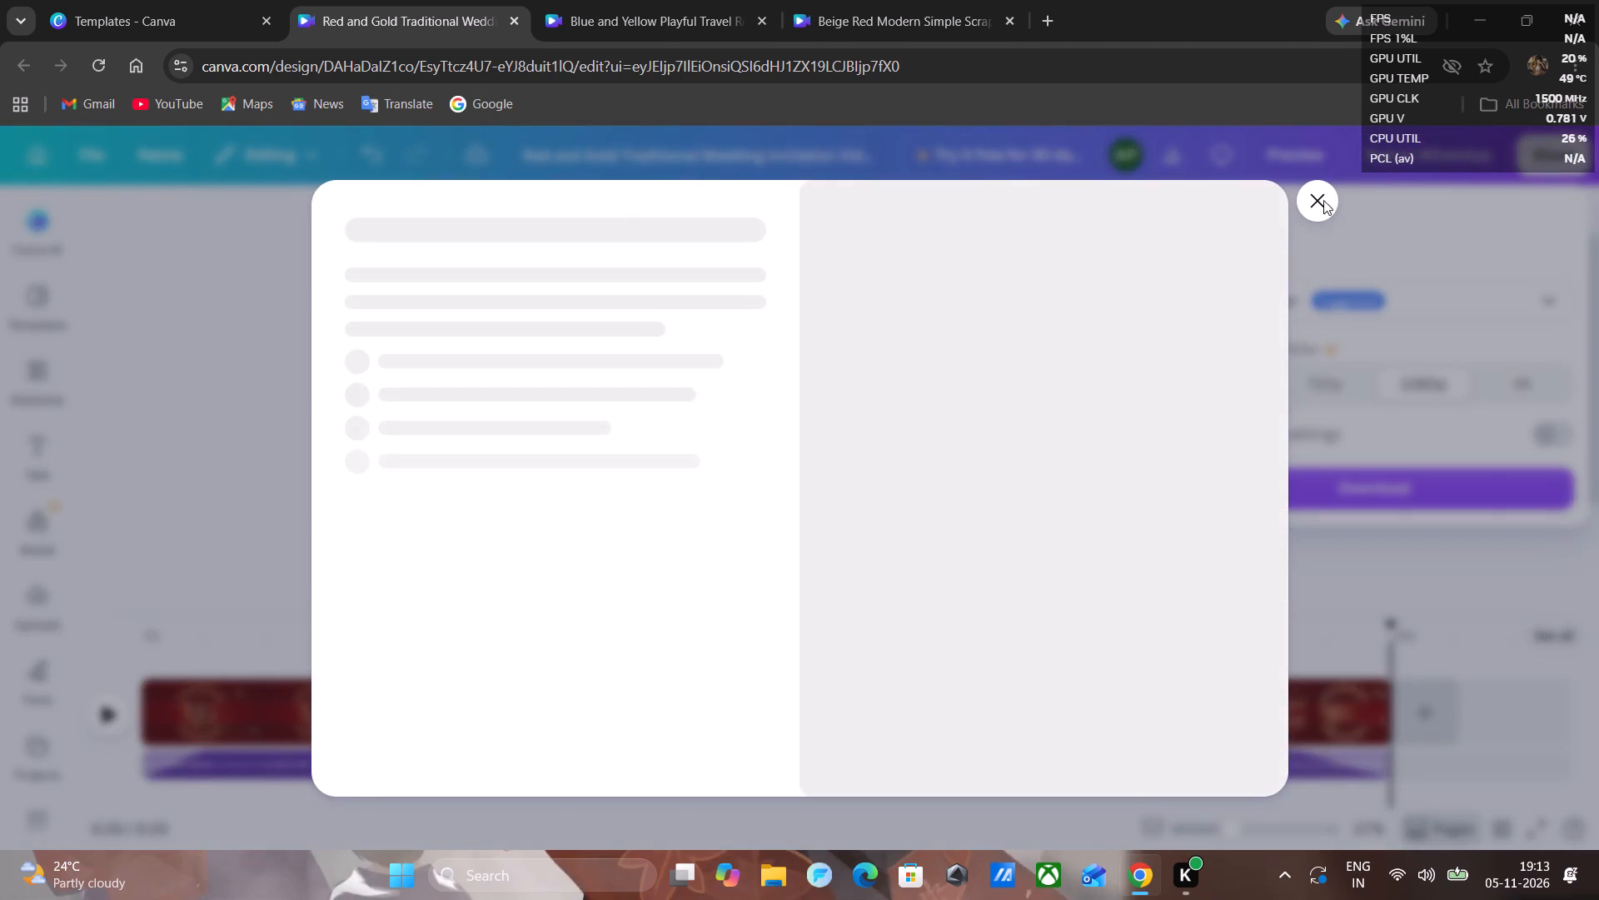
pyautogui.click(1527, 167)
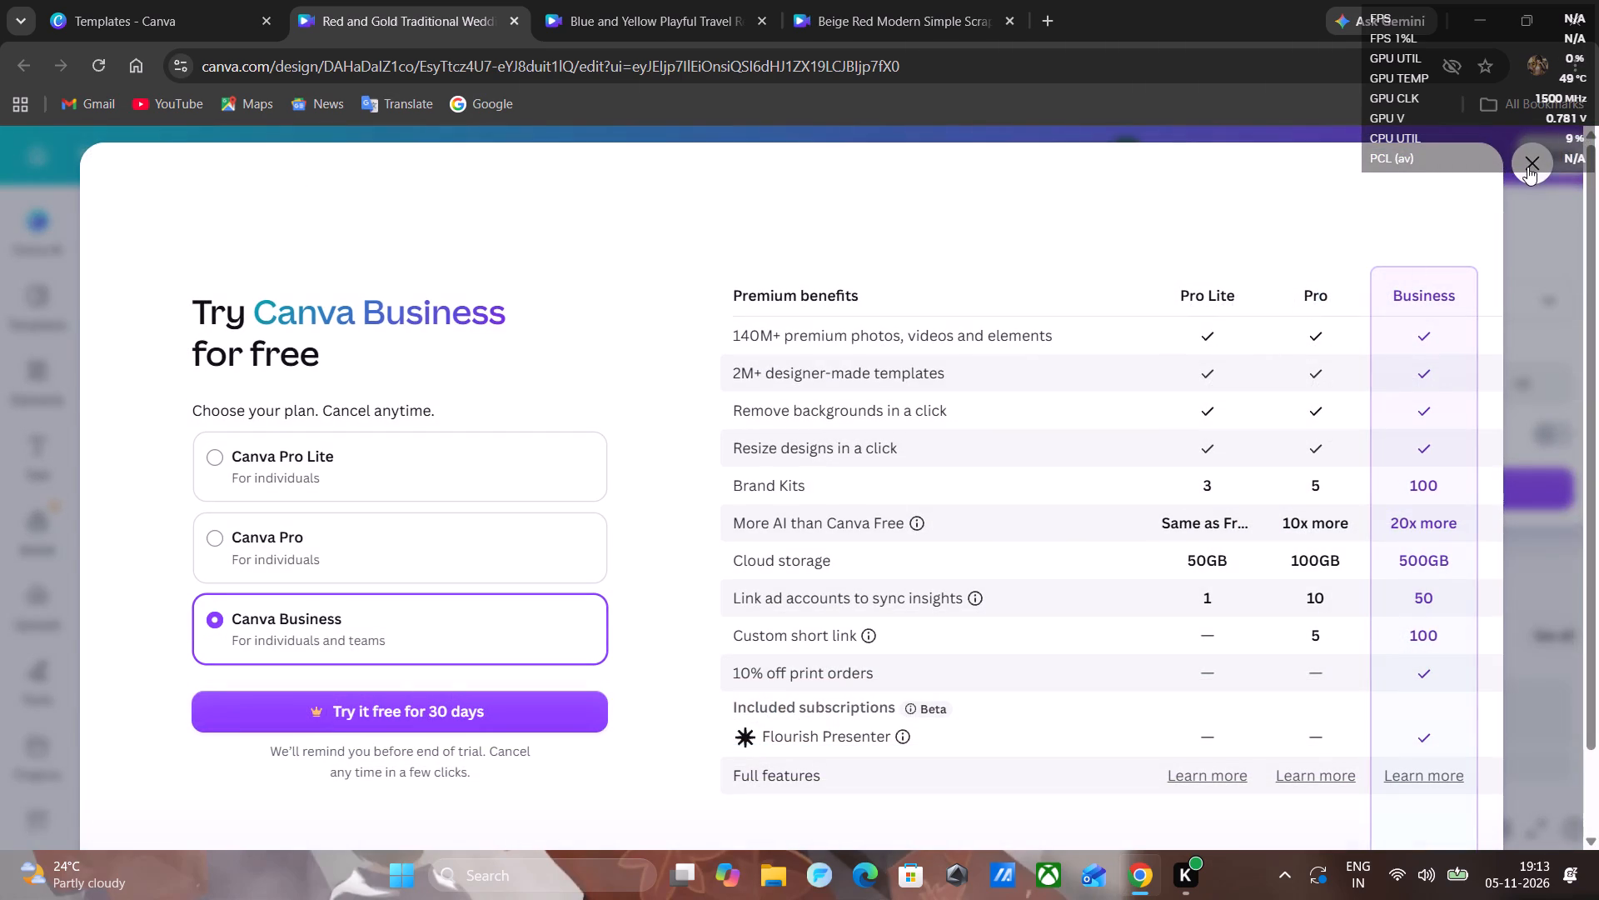
# Download the design as an MP4 video at 1080p quality.
pyautogui.click(1542, 161)
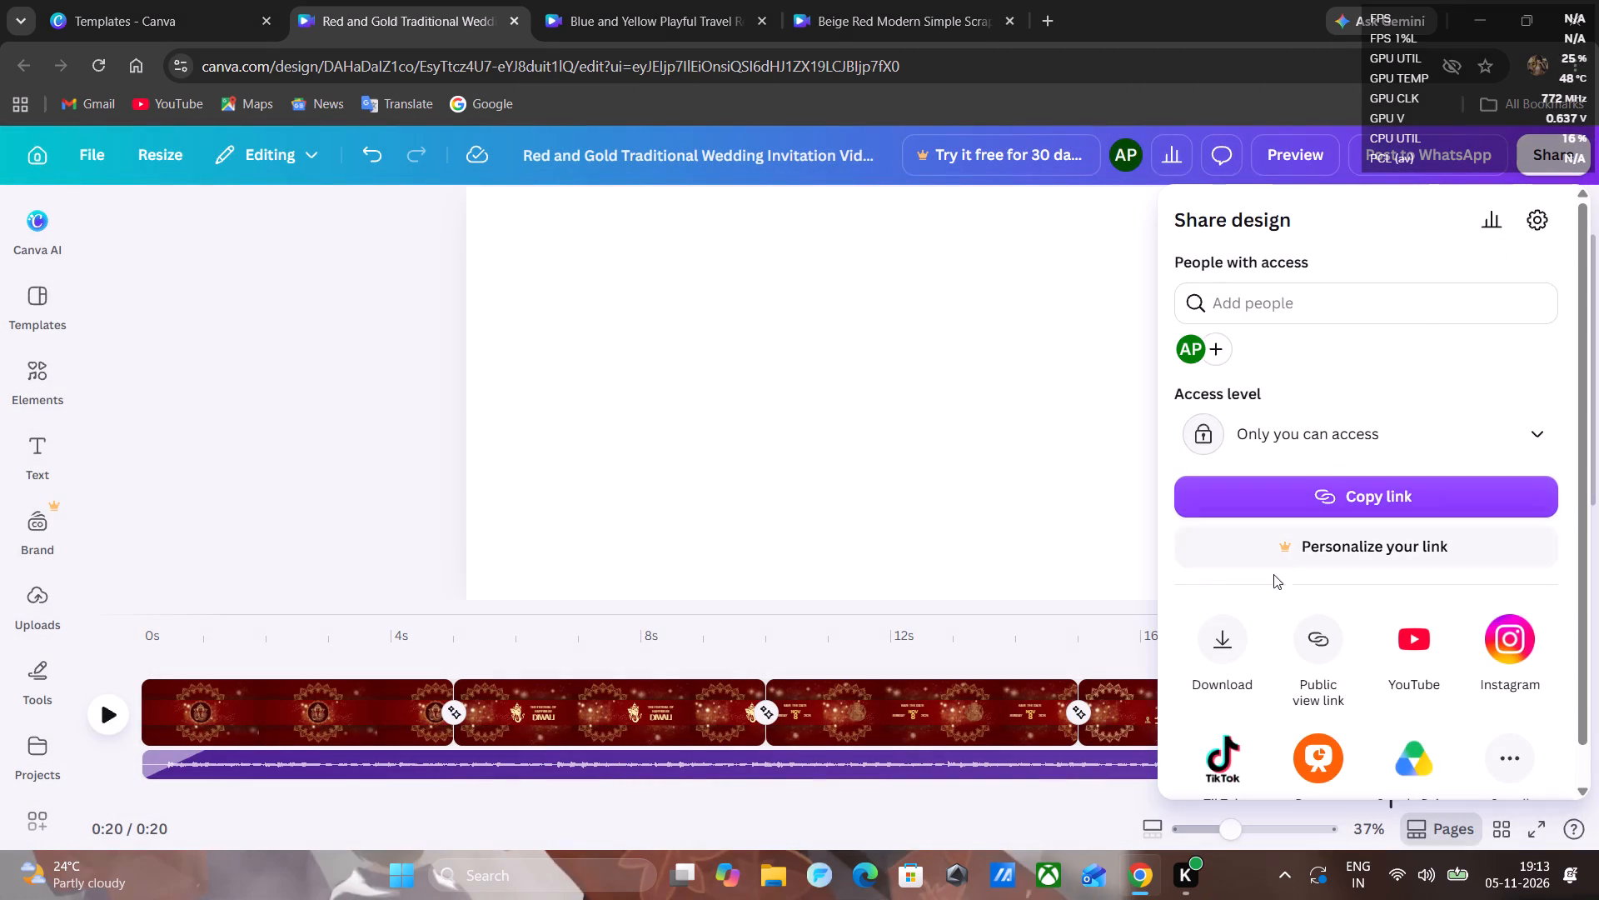
pyautogui.click(1219, 633)
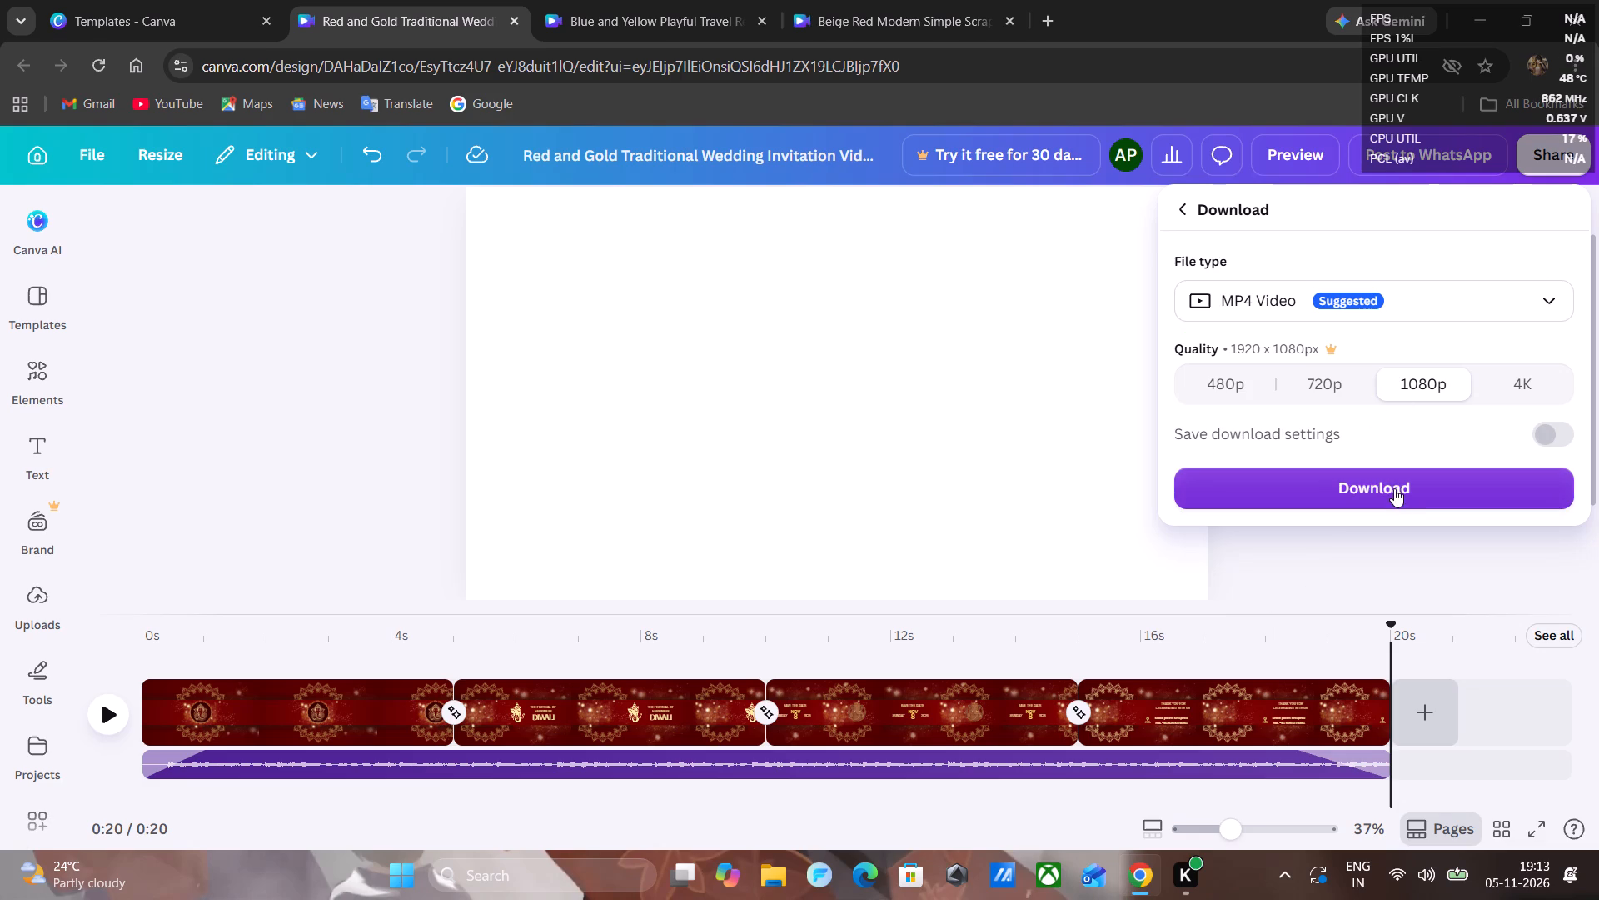
pyautogui.click(1394, 488)
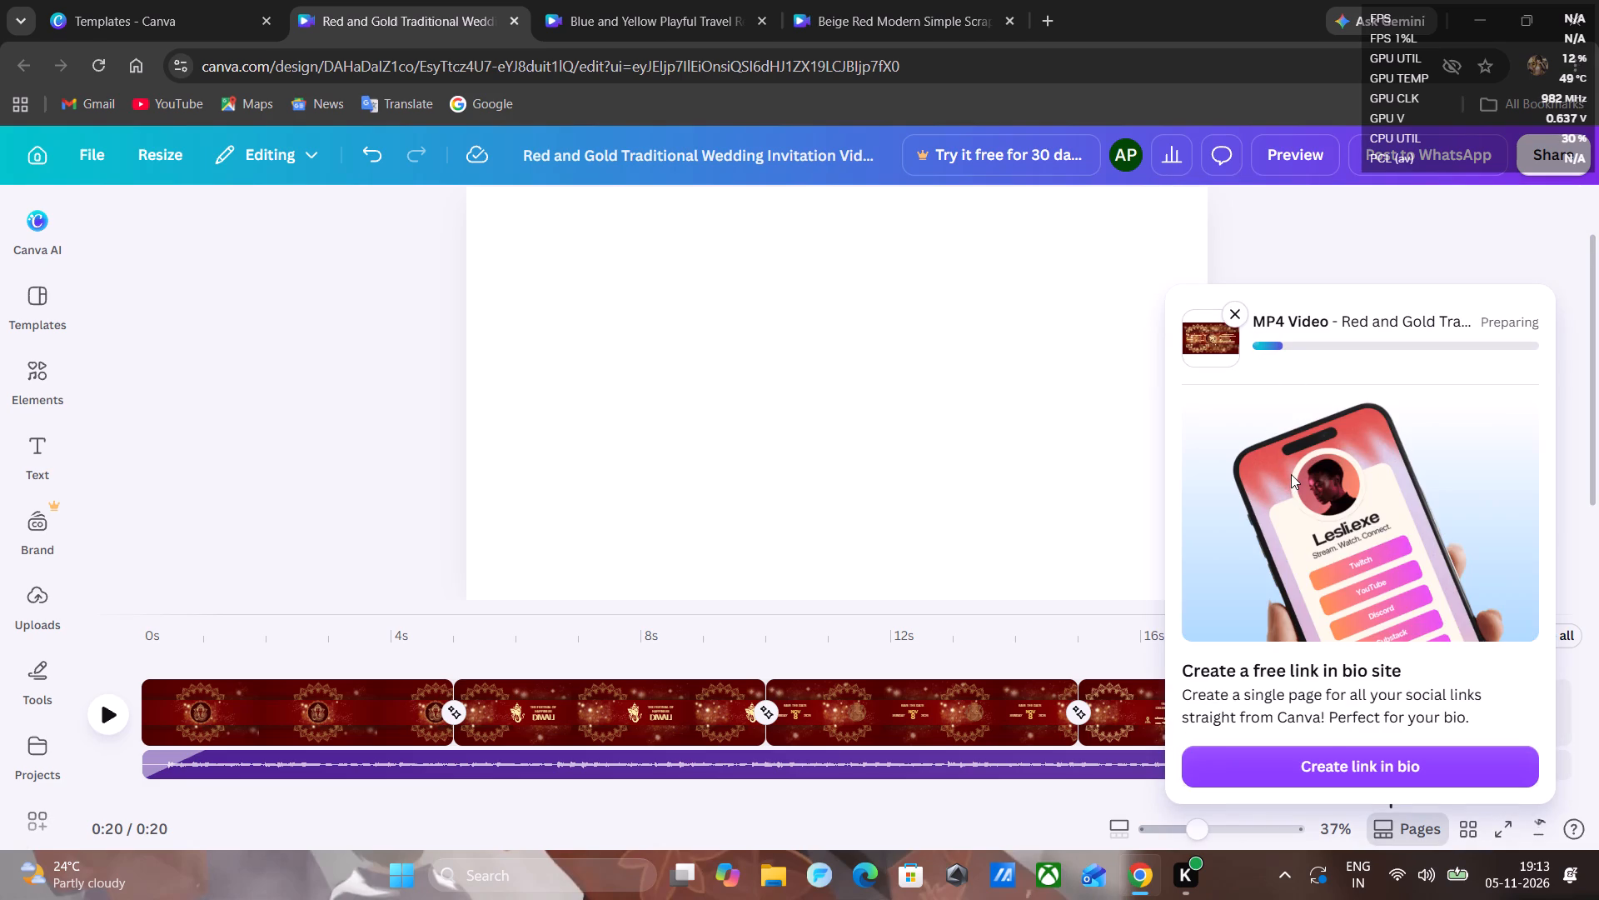
# Replay the Diwali video through to the thank-you scene, checking it at different view sizes while the download is being prepared.
pyautogui.scroll(-2, 919, 586)
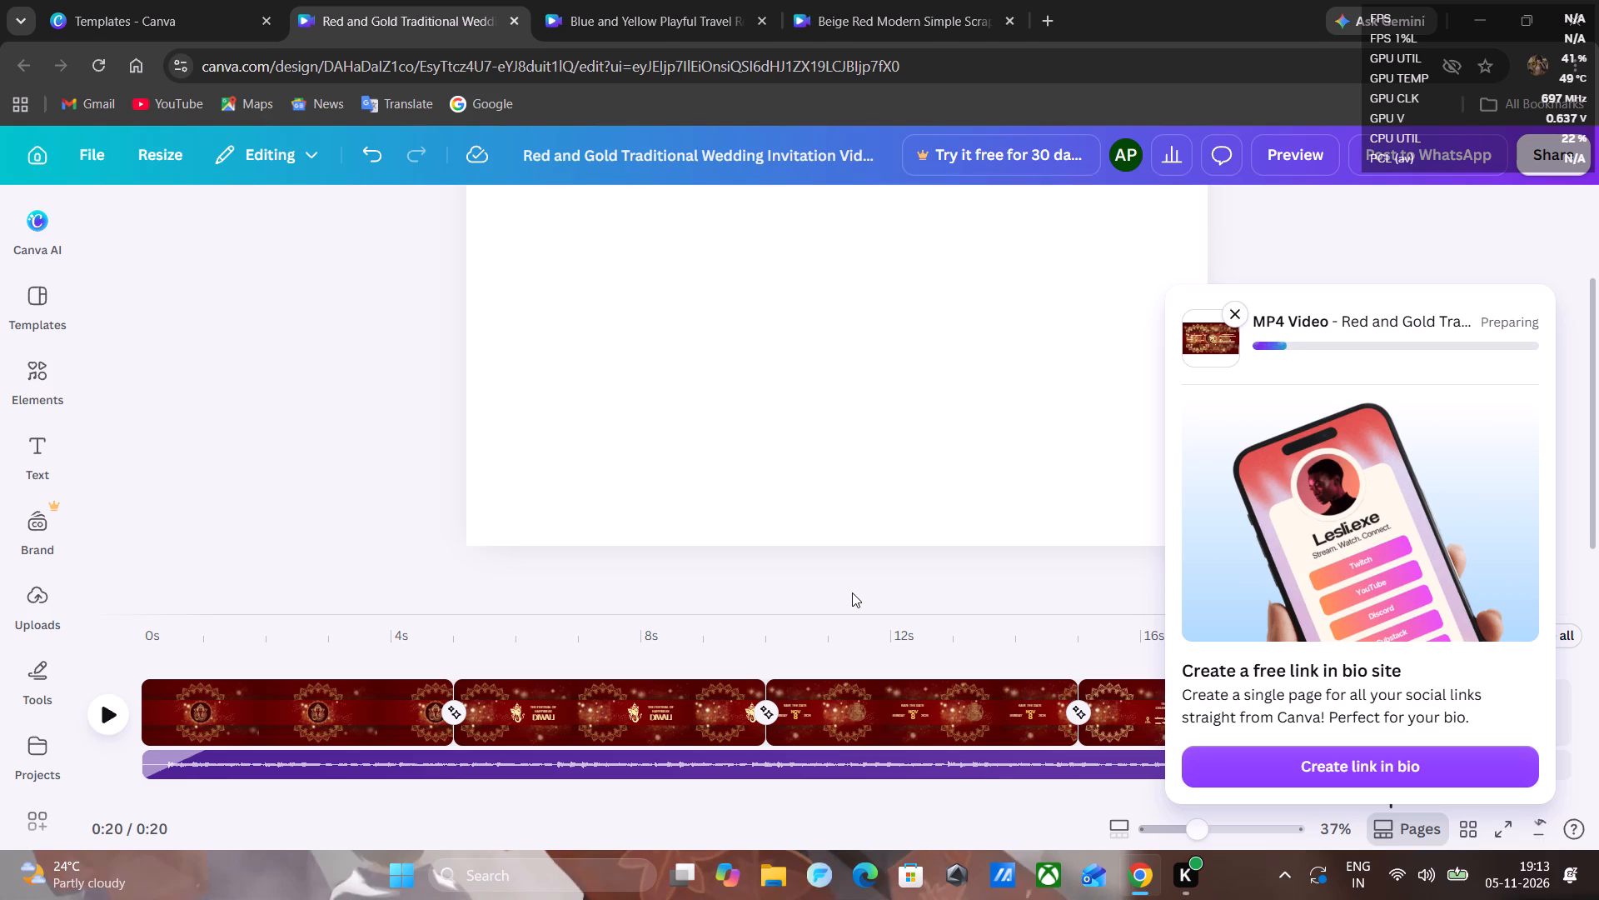
pyautogui.scroll(2, 852, 592)
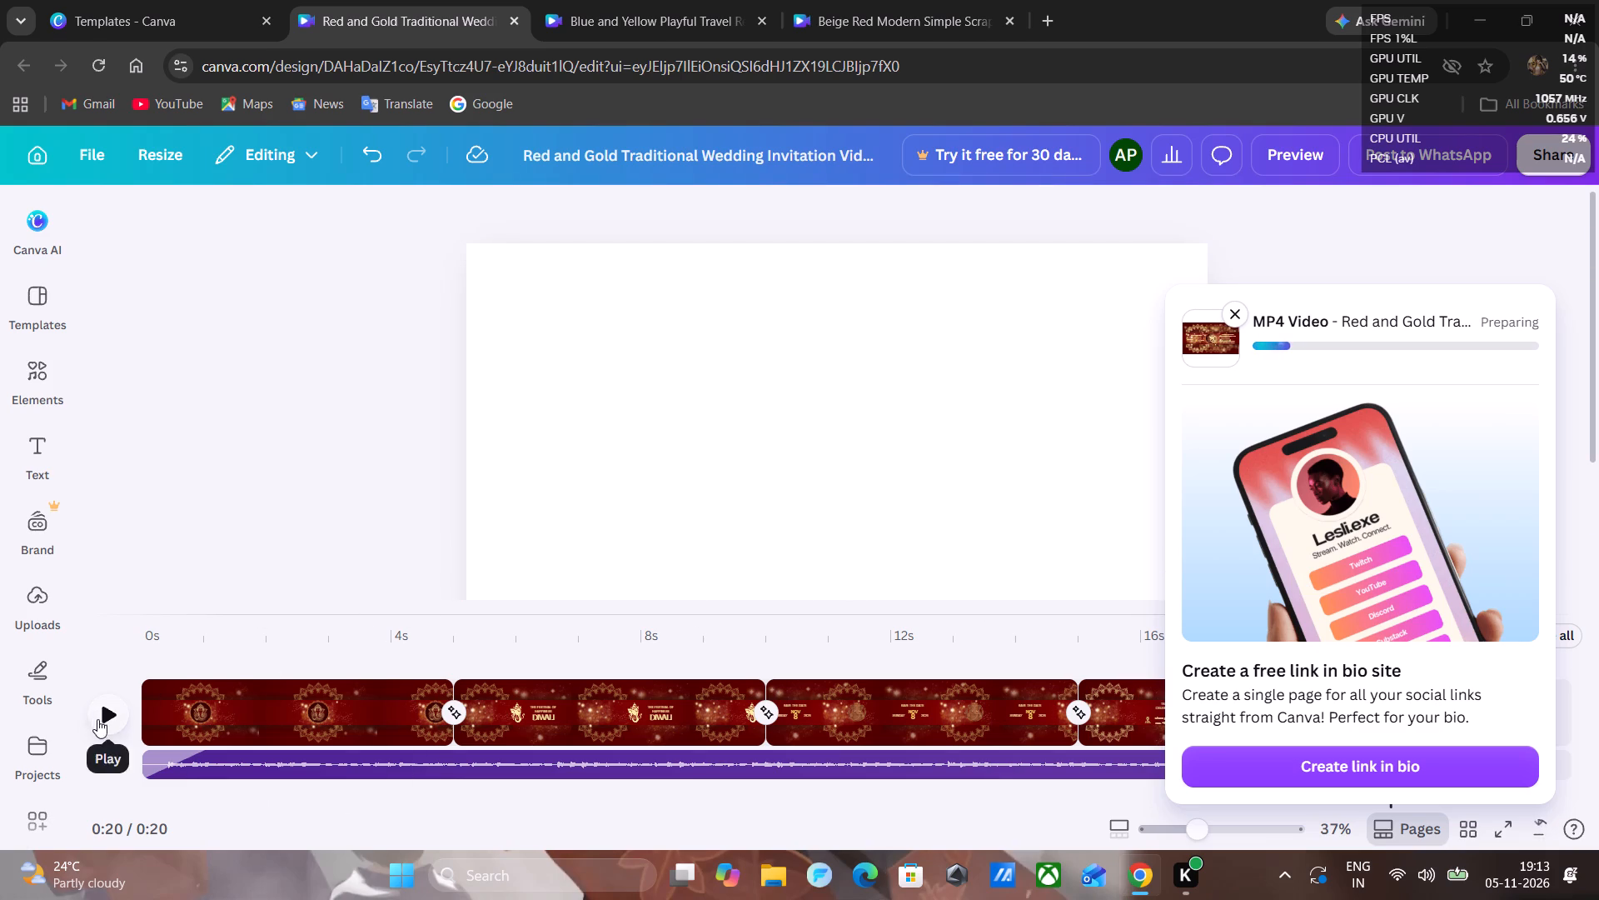
pyautogui.click(98, 719)
pyautogui.scroll(1, 130, 699)
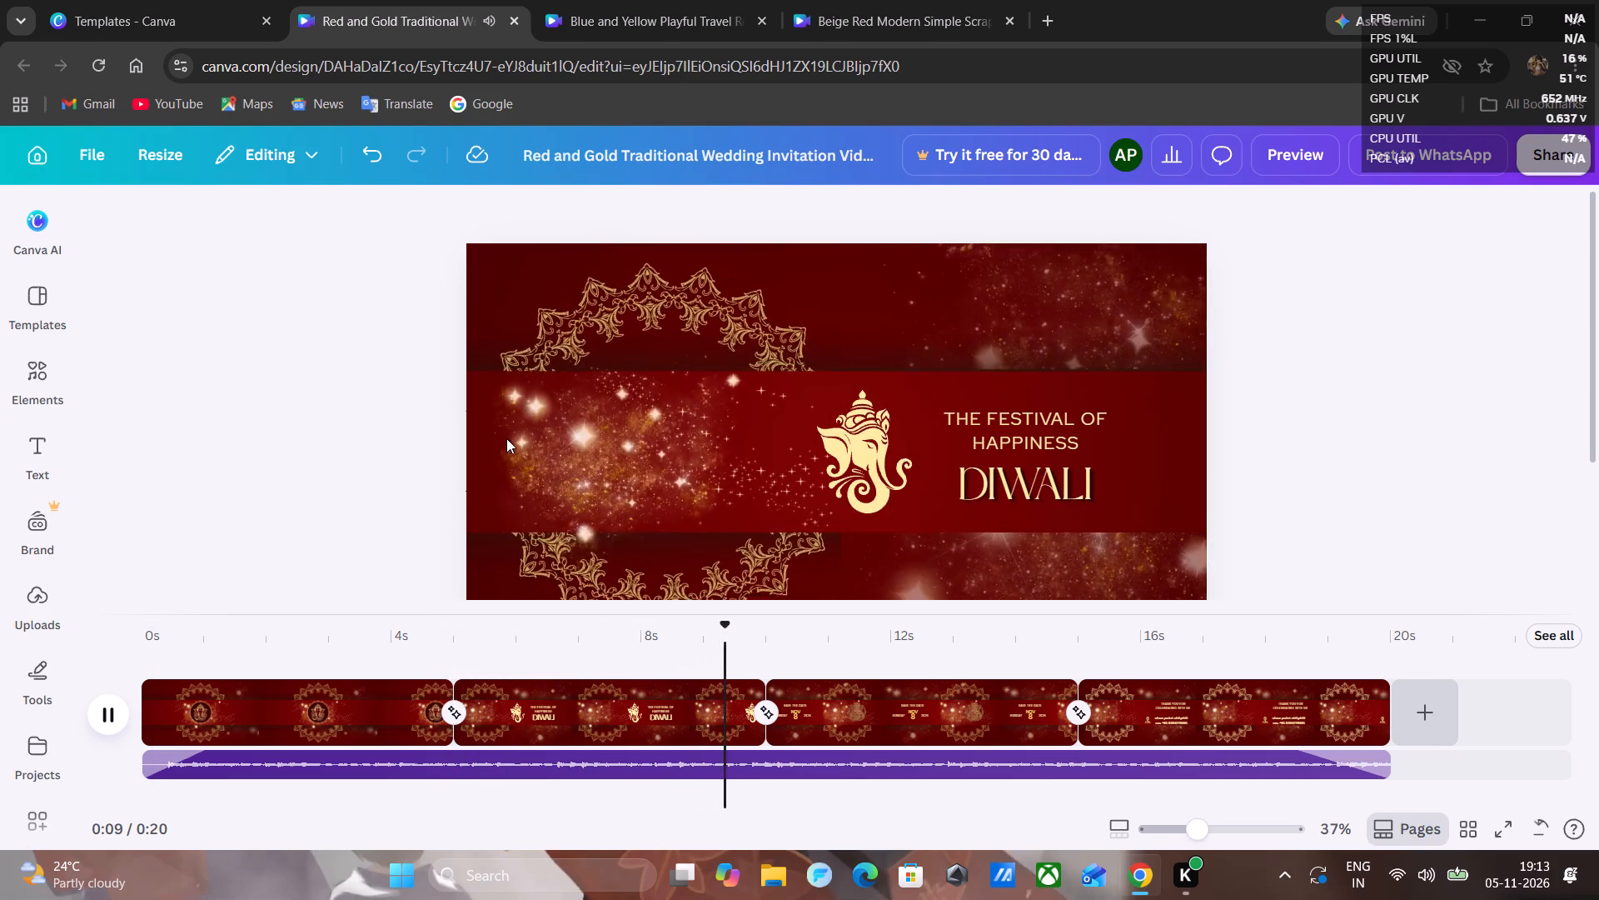
pyautogui.moveTo(1196, 832); pyautogui.dragTo(1208, 832)
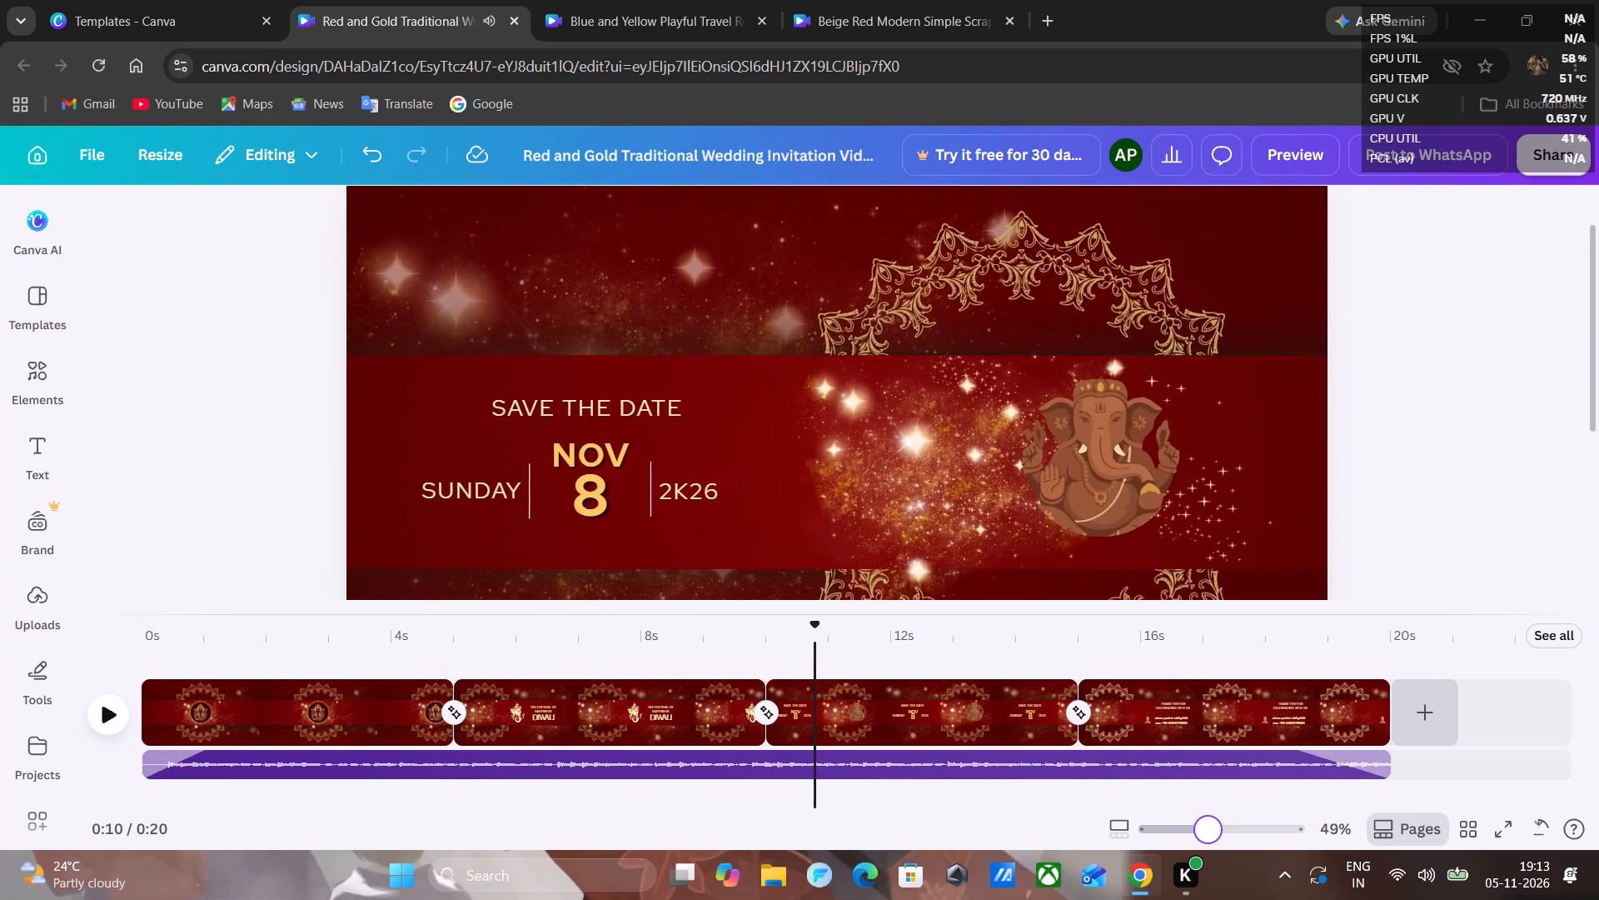
pyautogui.moveTo(1208, 832); pyautogui.dragTo(1208, 827)
pyautogui.click(101, 719)
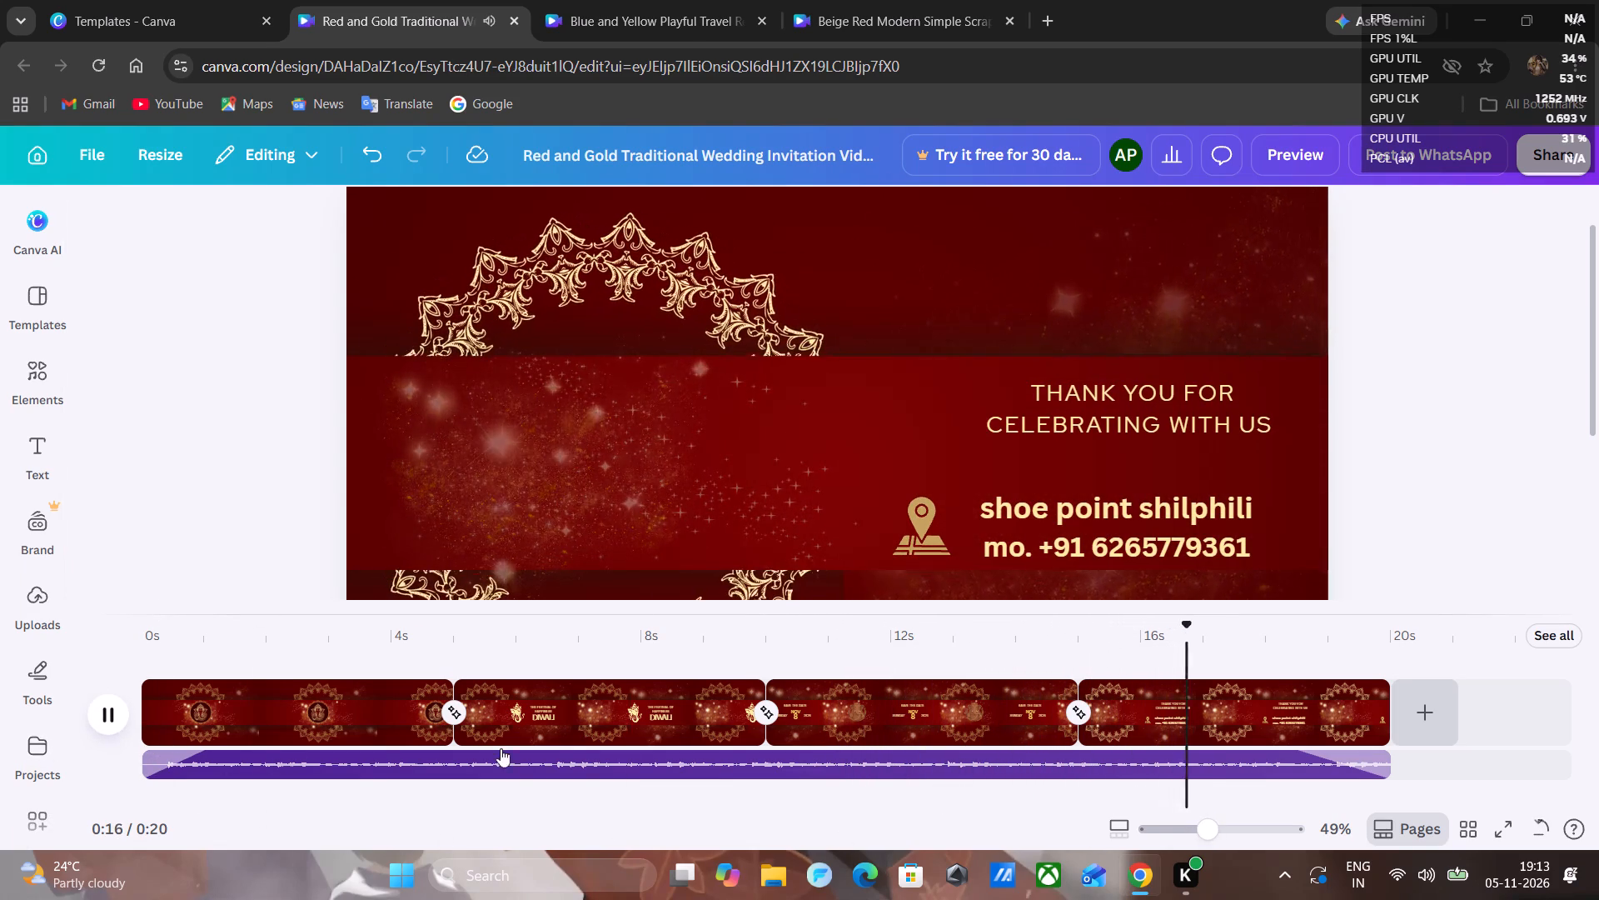
pyautogui.click(1203, 832)
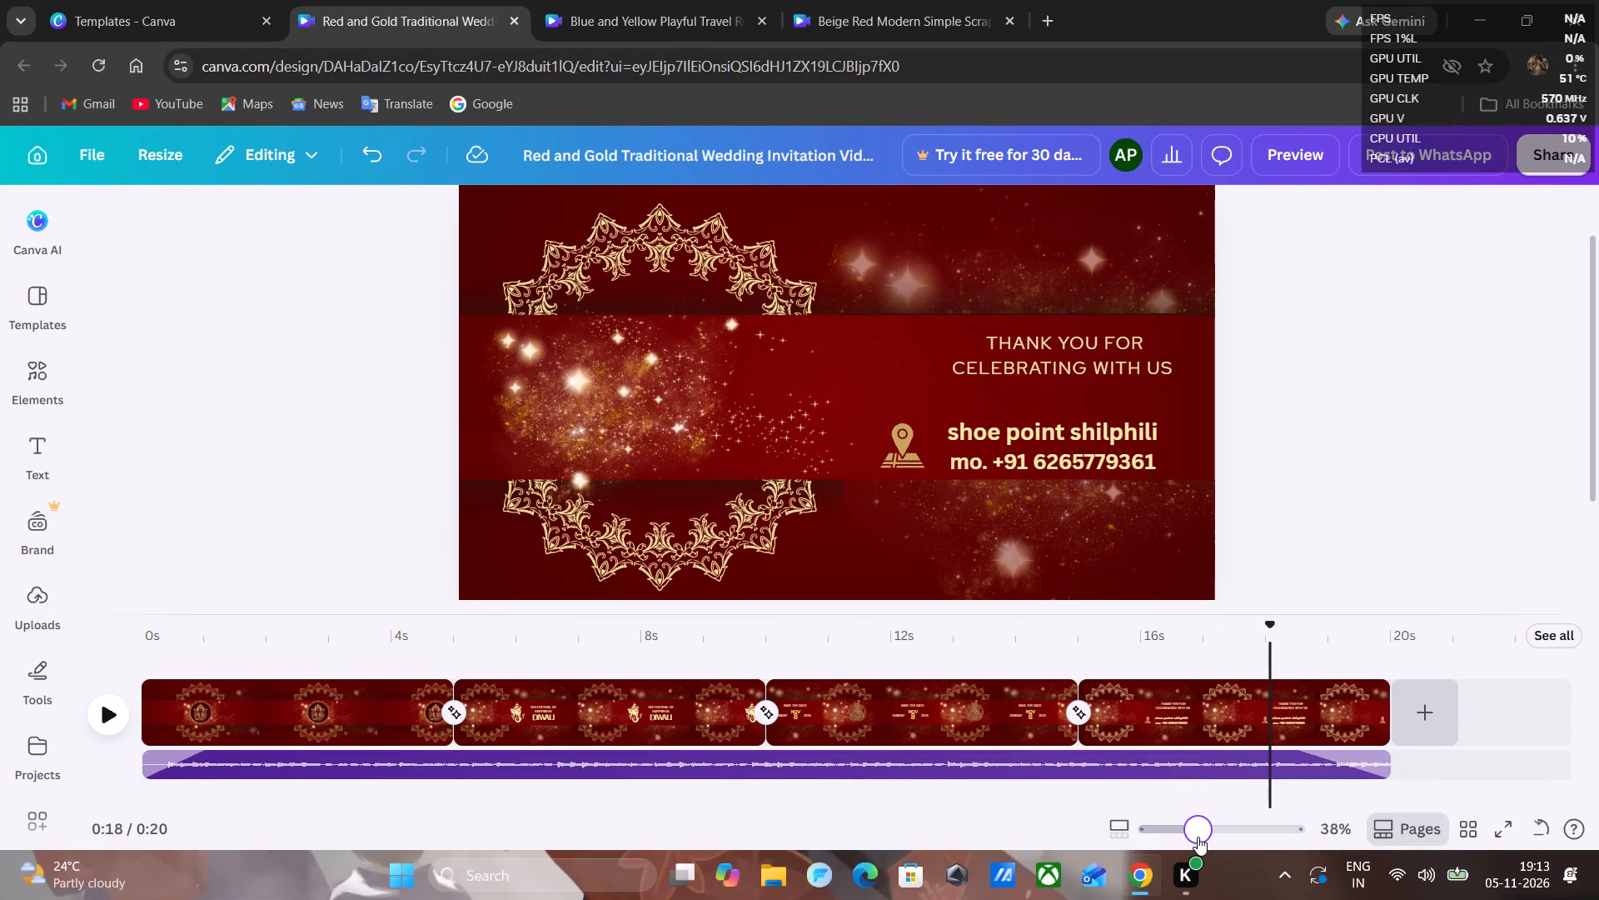
pyautogui.click(105, 723)
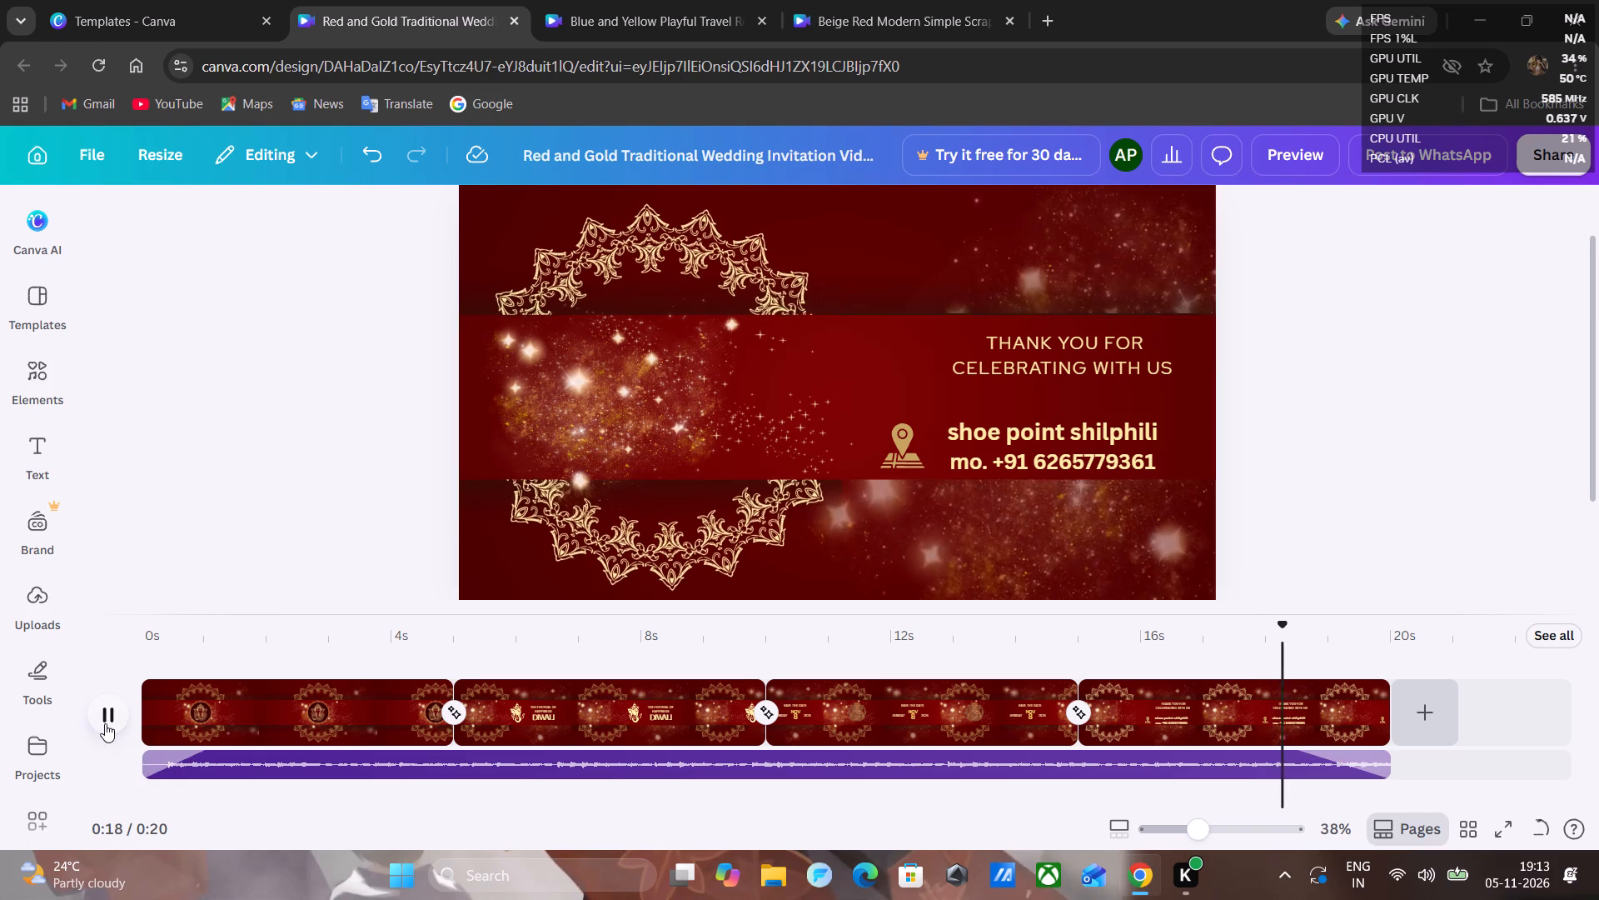
# Play the Diwali video while the MP4 download is being prepared, and dismiss the download notification once it completes.
pyautogui.click(112, 714)
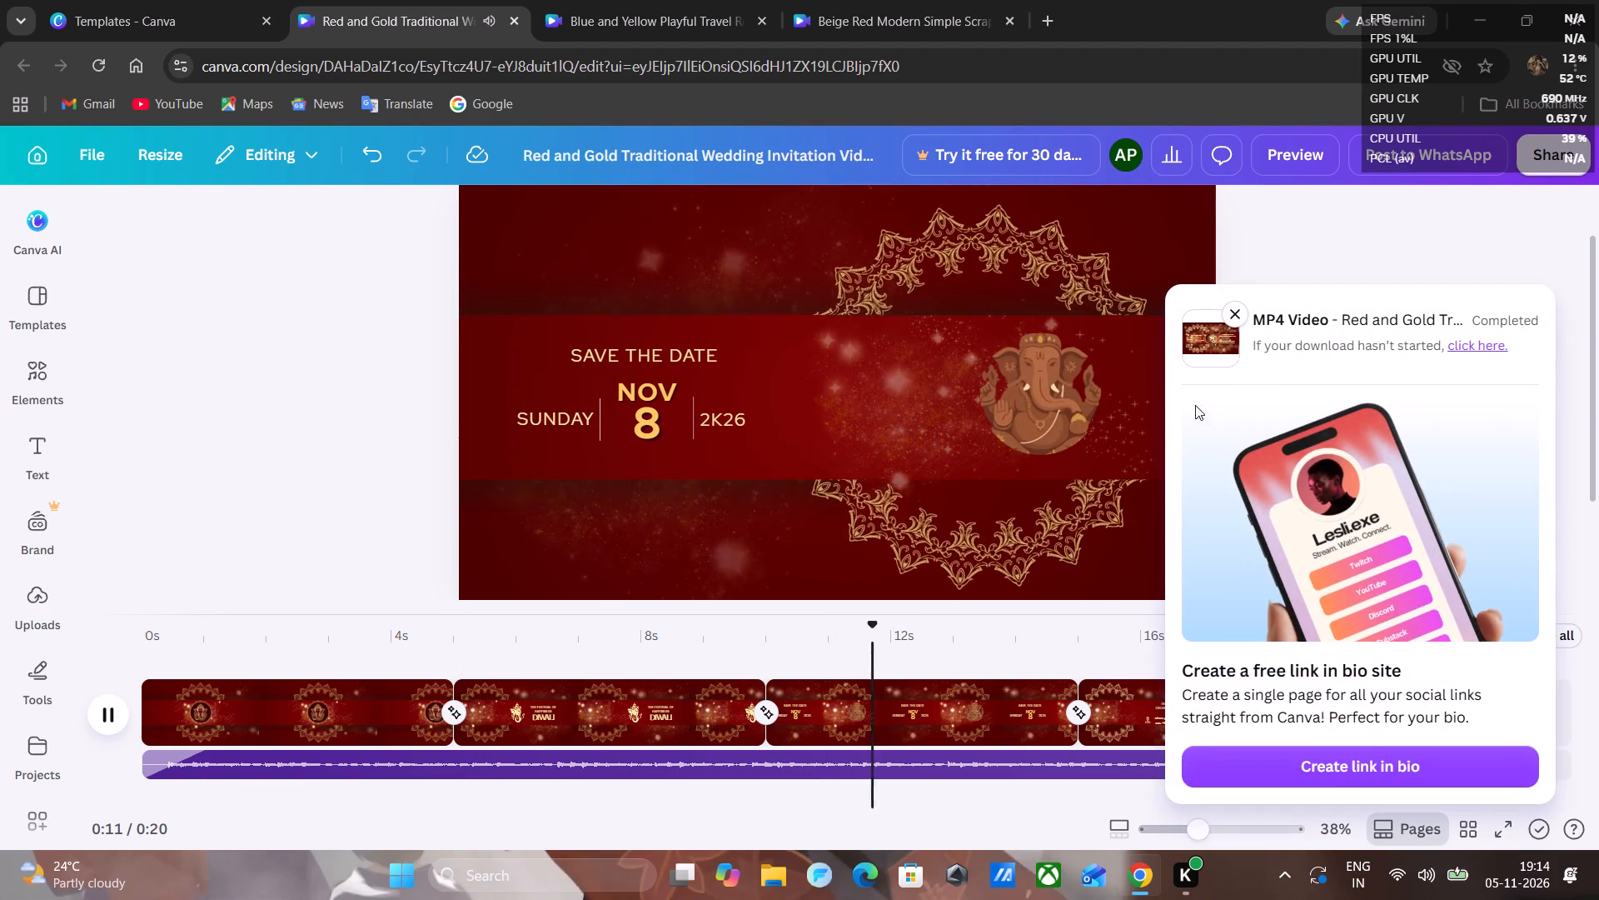
pyautogui.click(1235, 317)
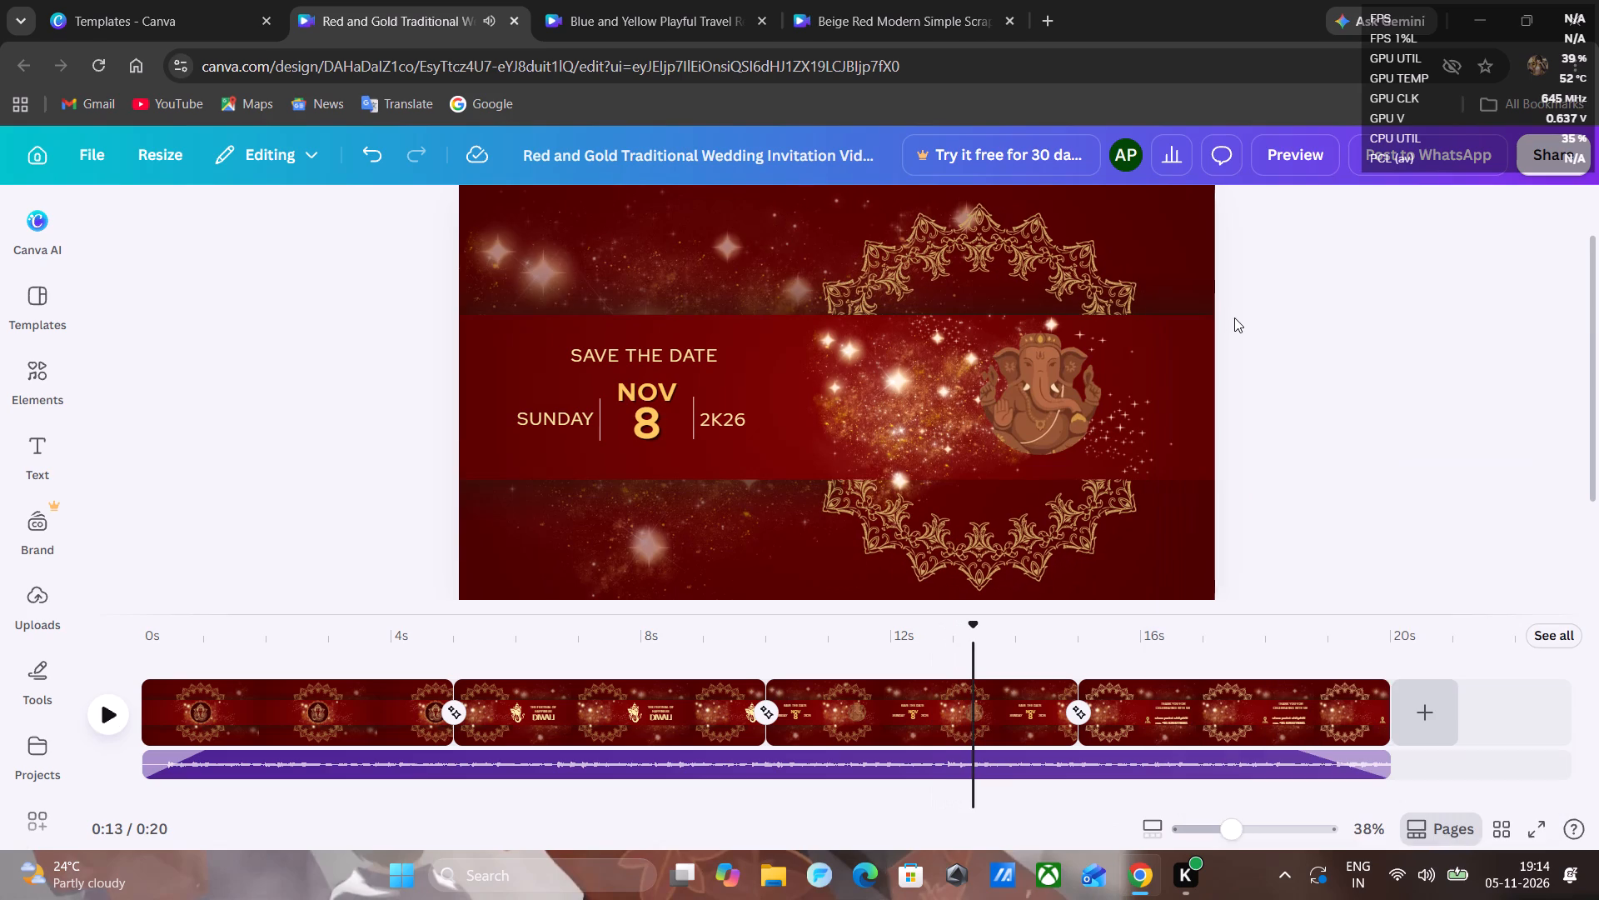
# Open a new browser tab and place the cursor in its address bar.
pyautogui.click(1047, 22)
pyautogui.click(820, 69)
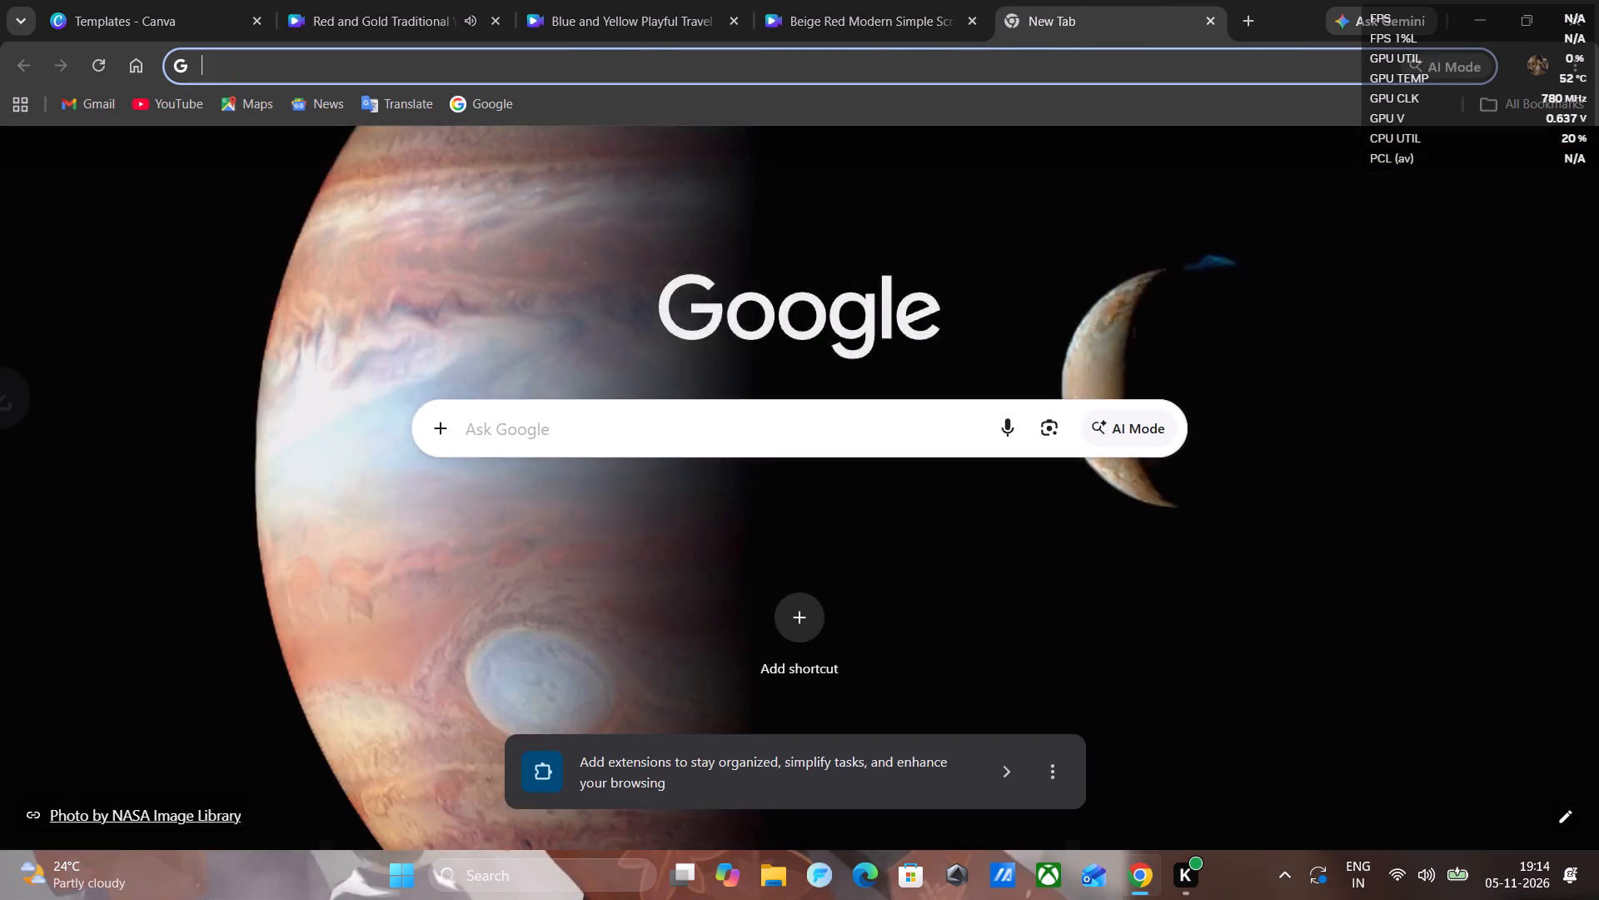
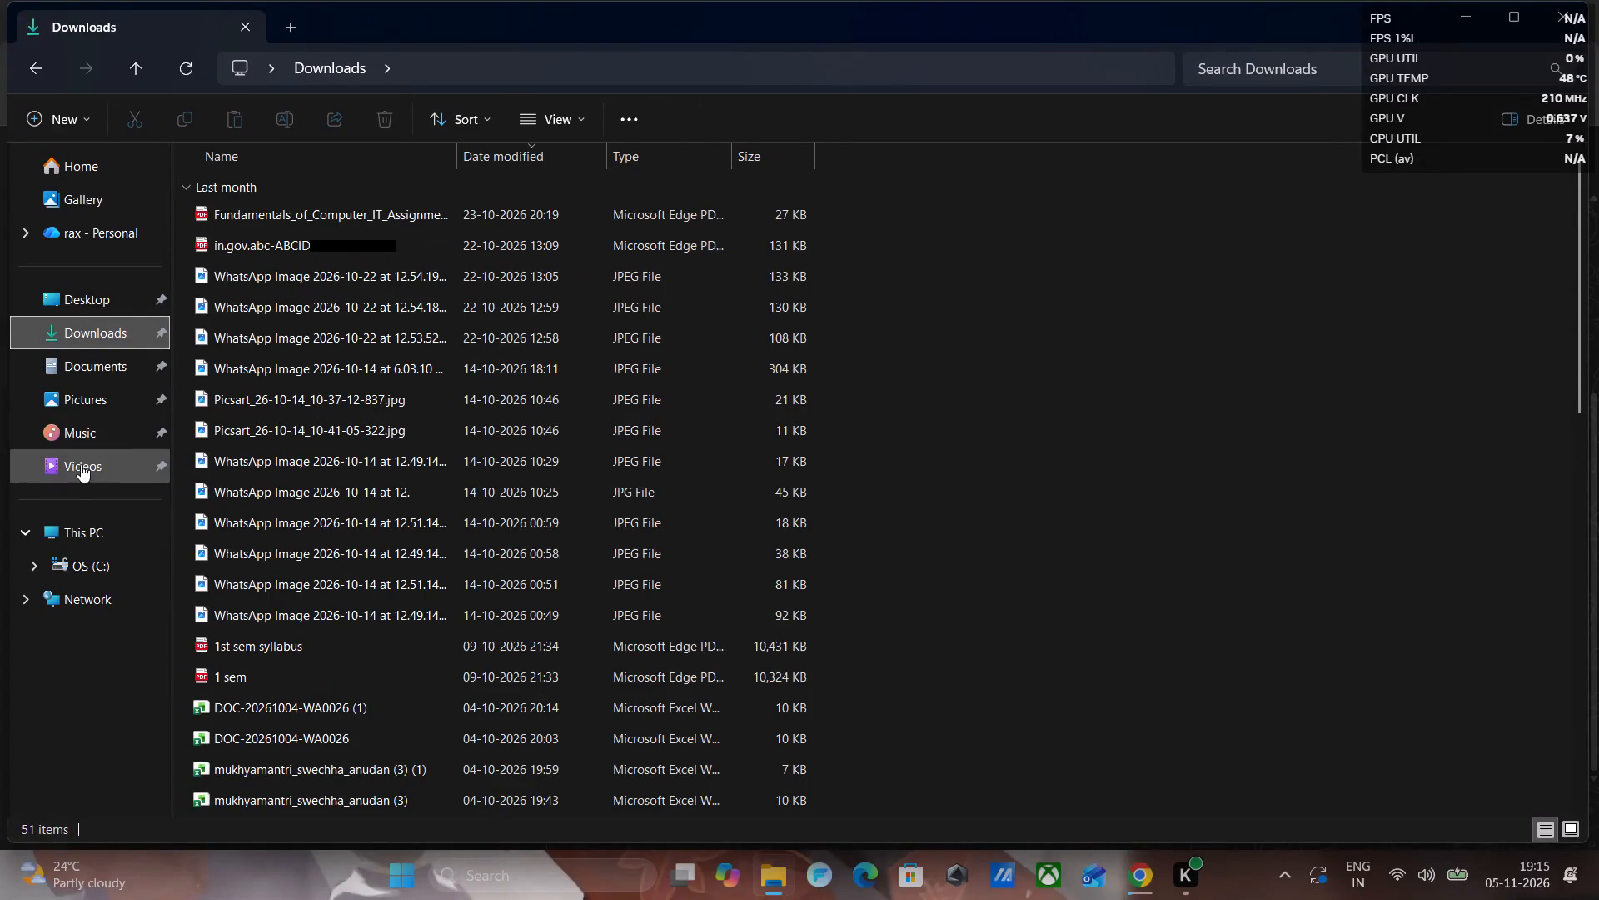
# Look for the downloaded Diwali video in the Videos folder, its Captures, GameLoop and NVIDIA subfolders, and the Music folder.
pyautogui.click(74, 458)
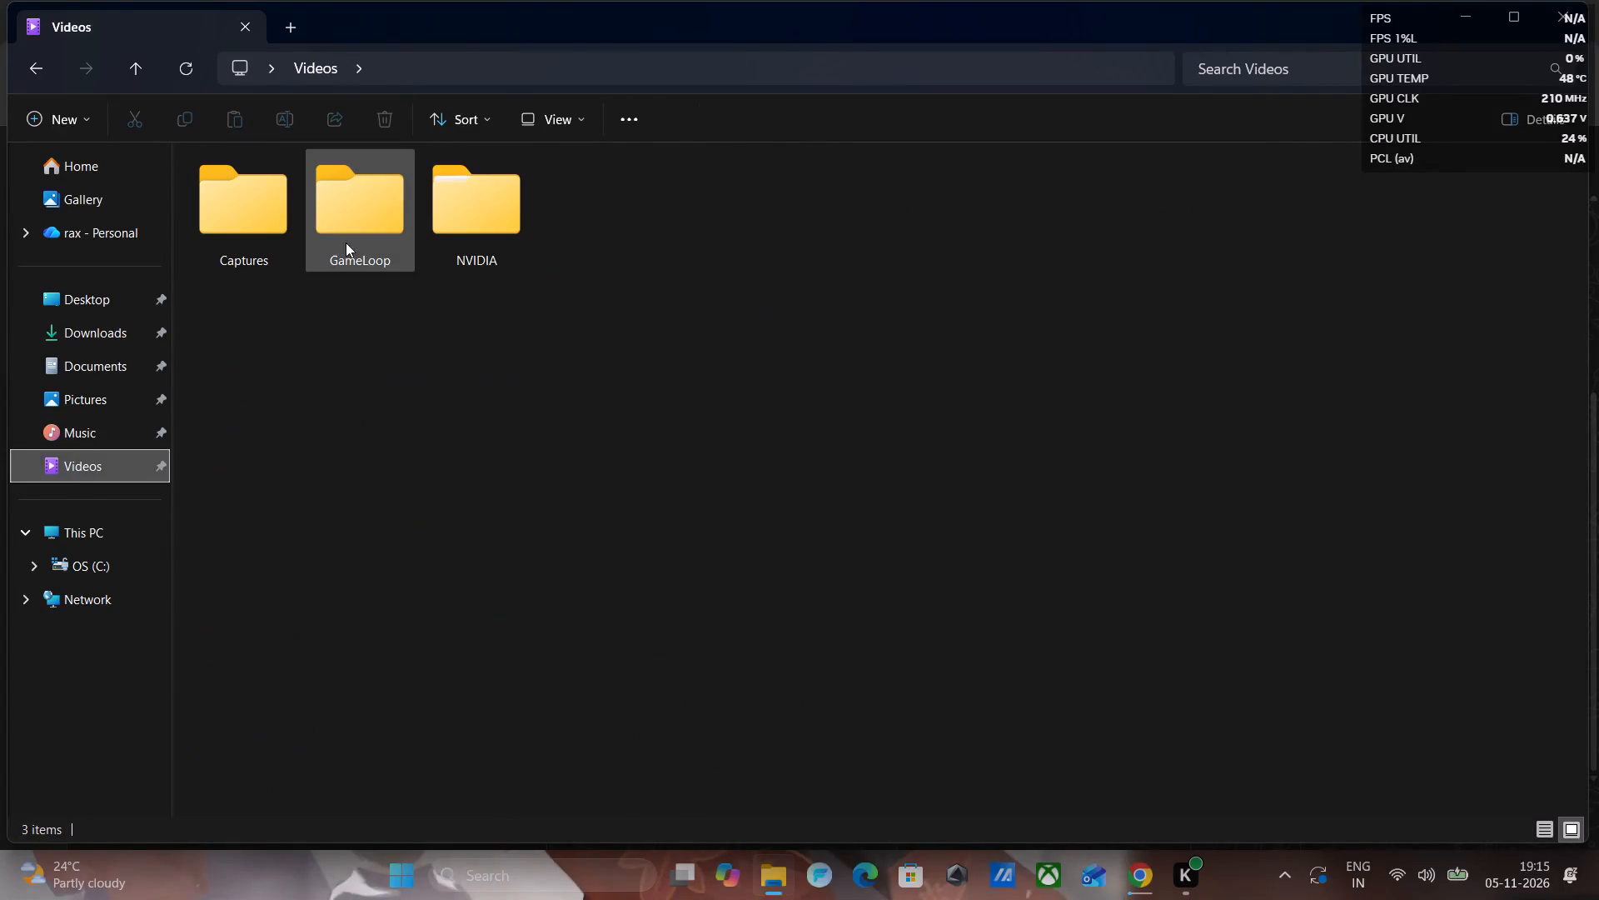
pyautogui.click(85, 440)
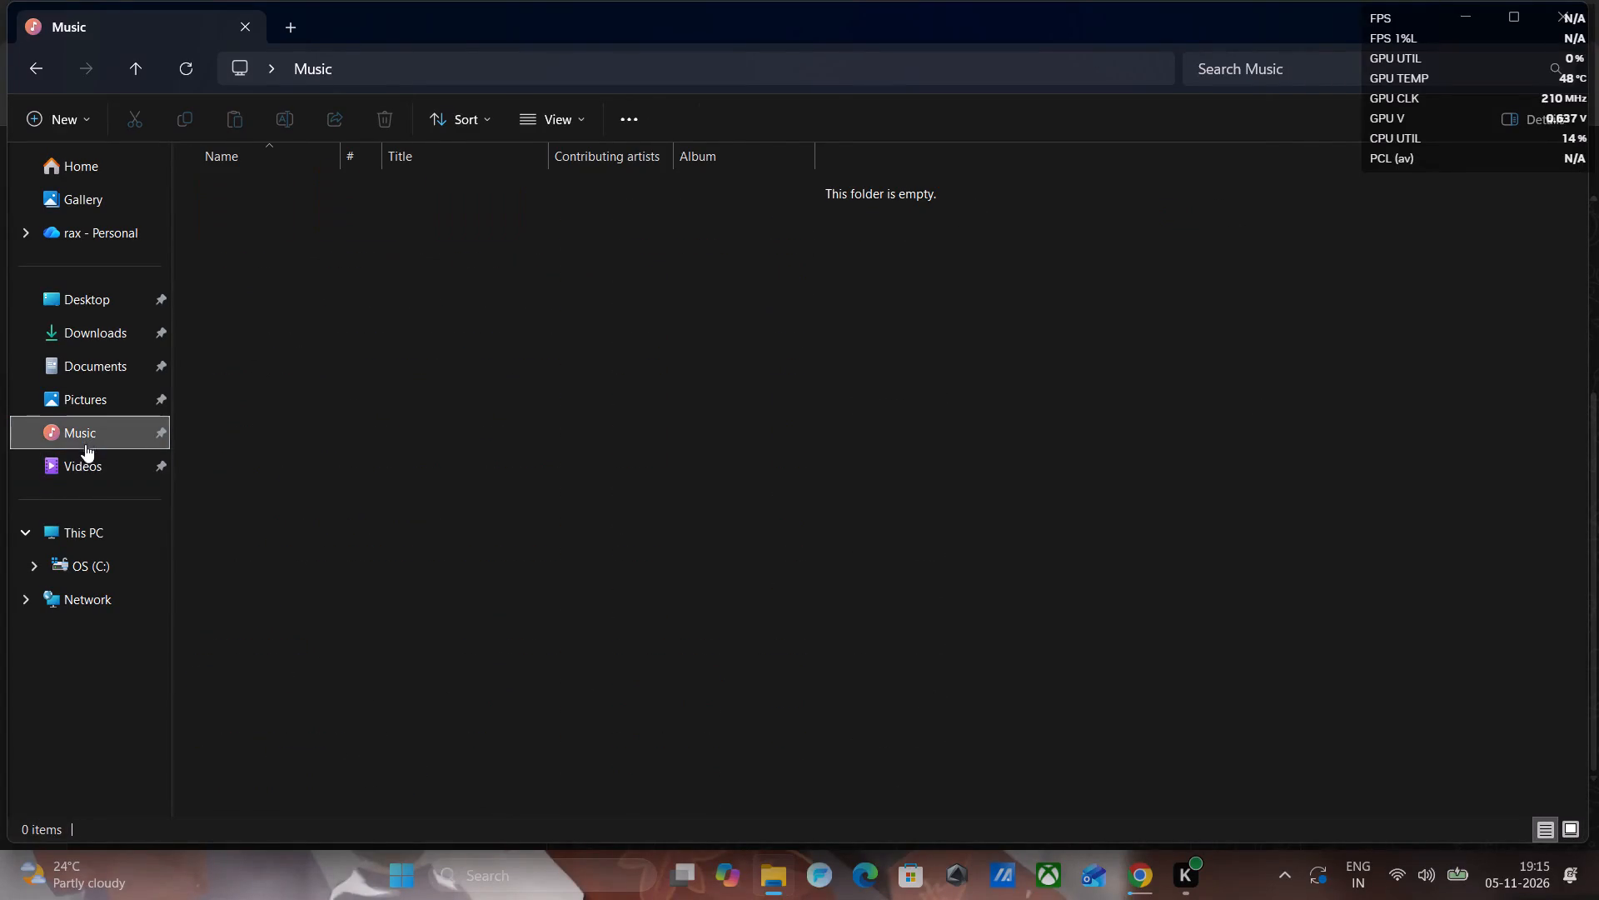
pyautogui.click(85, 481)
pyautogui.doubleClick(215, 215)
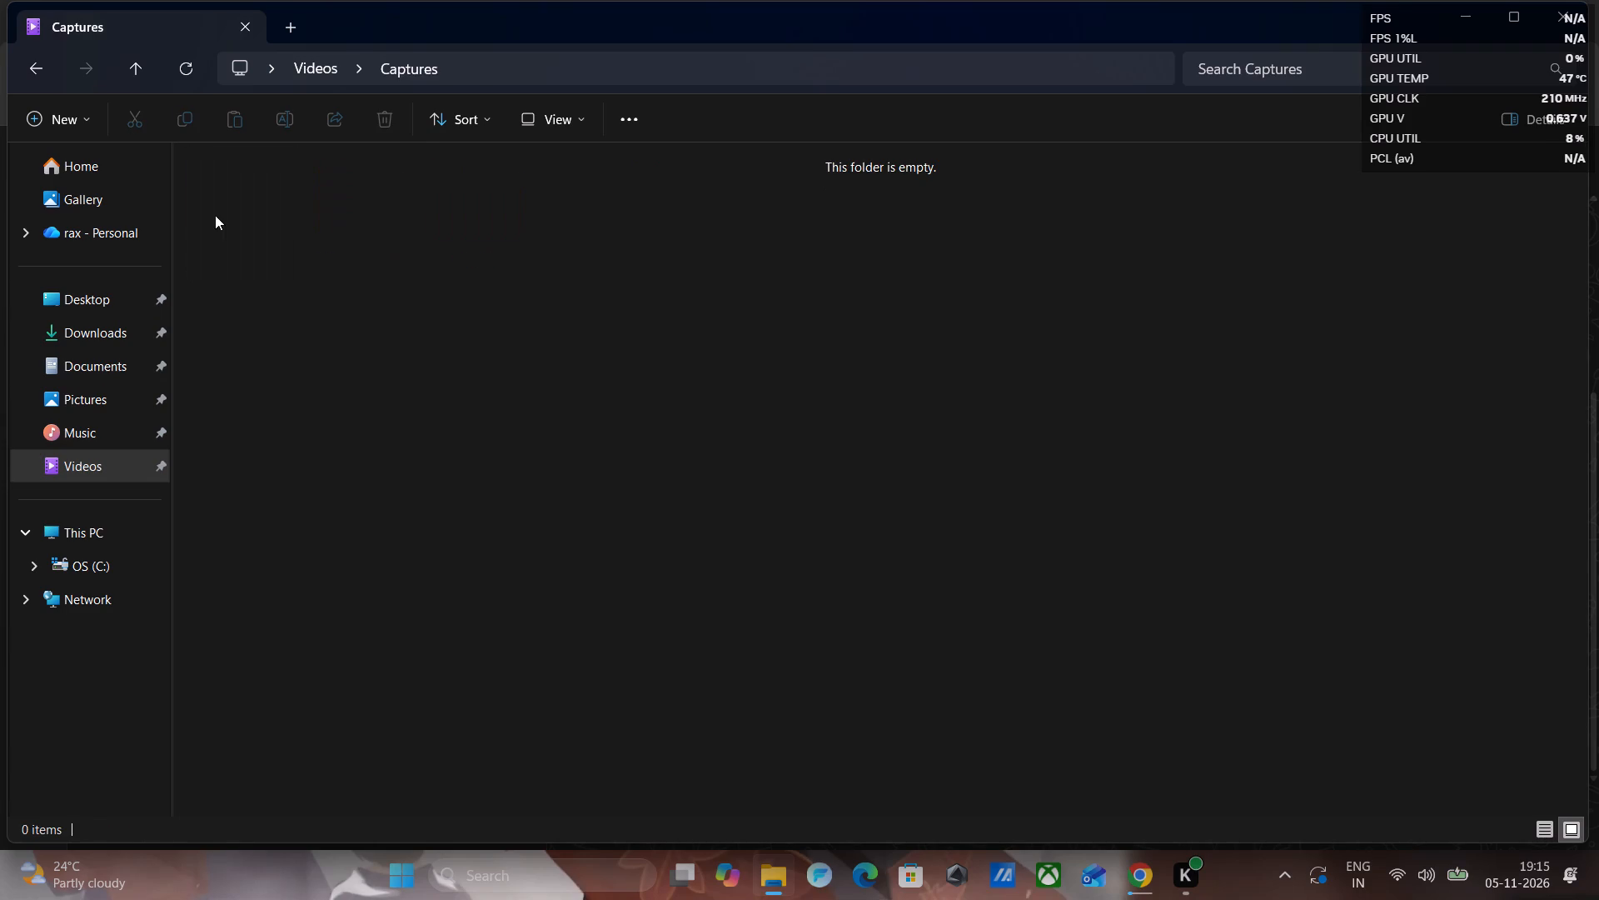
pyautogui.click(41, 65)
pyautogui.doubleClick(389, 217)
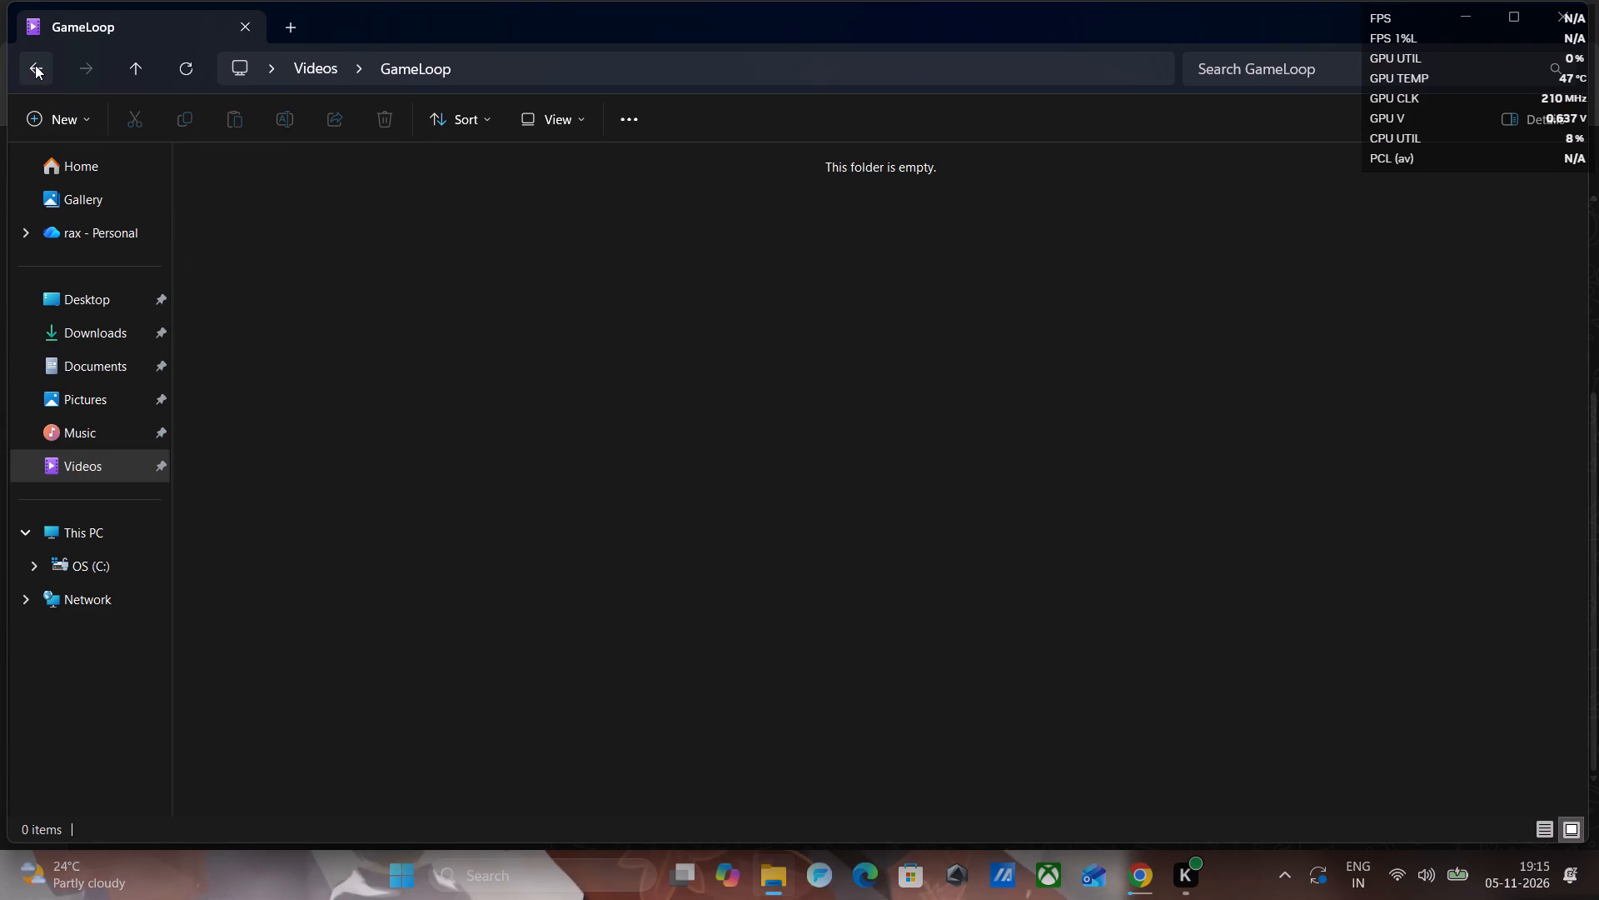
pyautogui.click(35, 65)
pyautogui.doubleClick(466, 192)
pyautogui.doubleClick(222, 228)
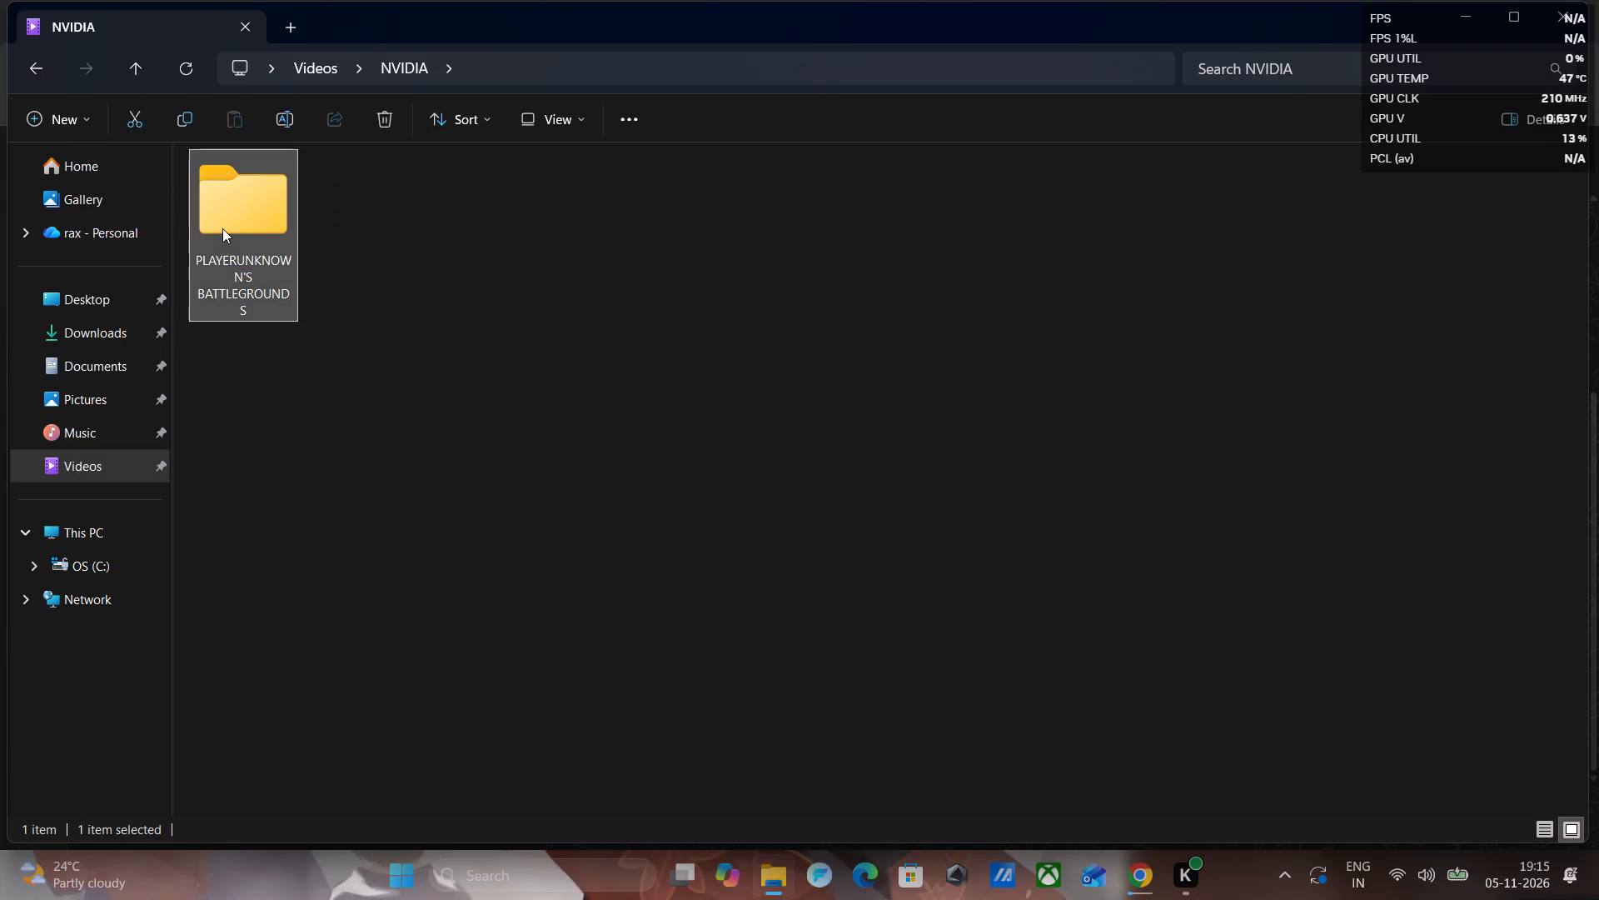
pyautogui.tripleClick(37, 68)
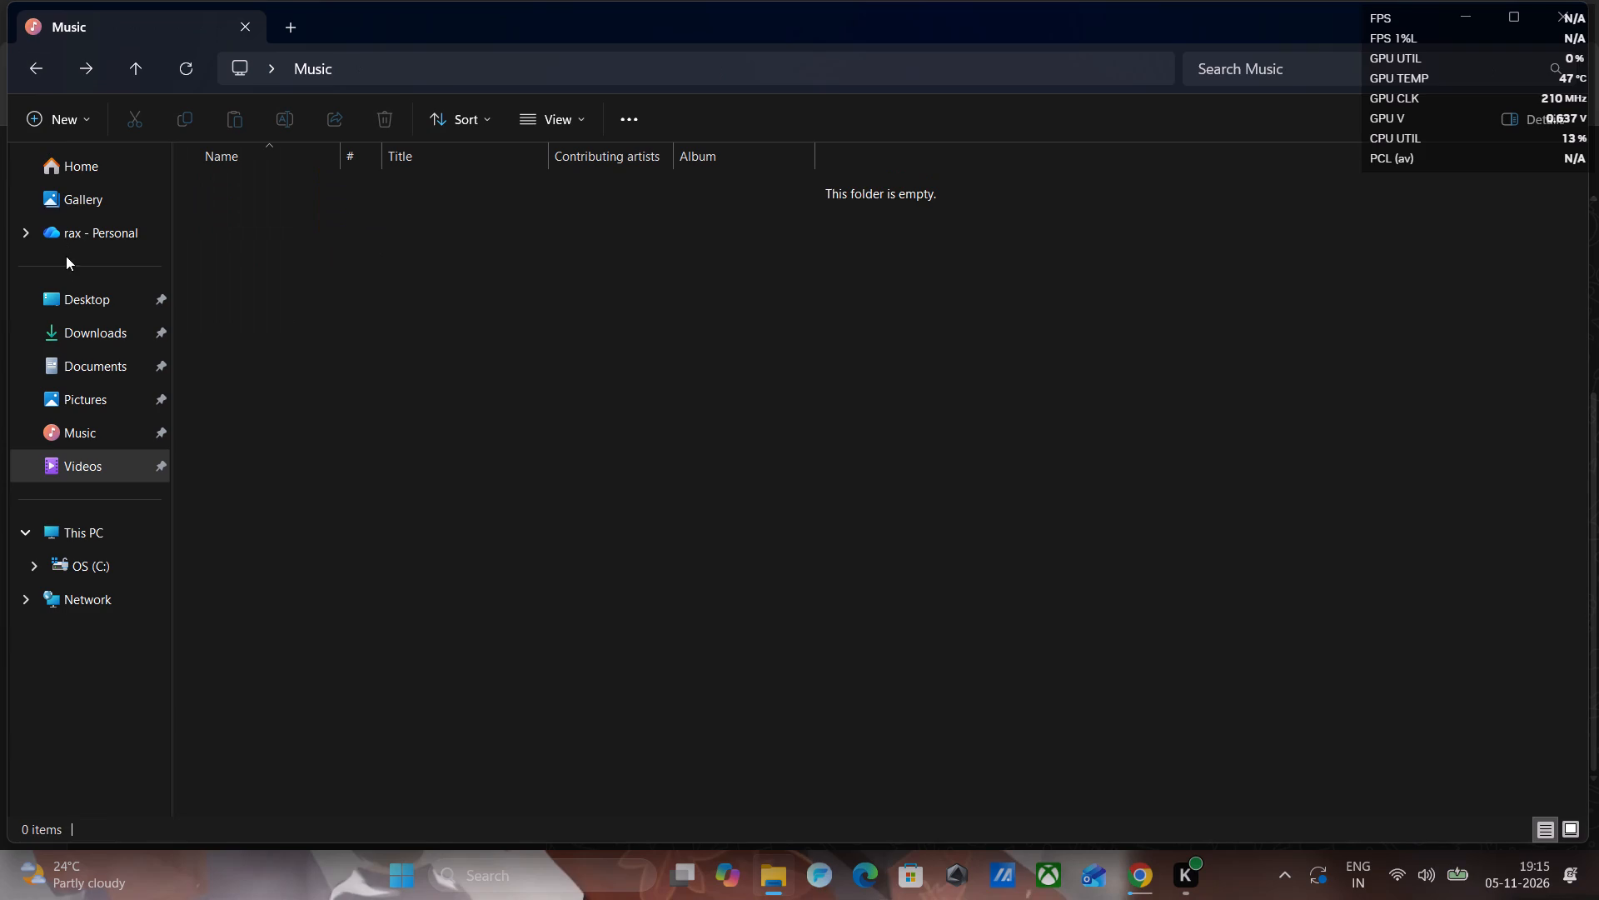
# Check the Gallery, the Desktop and the whole Downloads file list for the downloaded Diwali MP4 video.
pyautogui.click(75, 204)
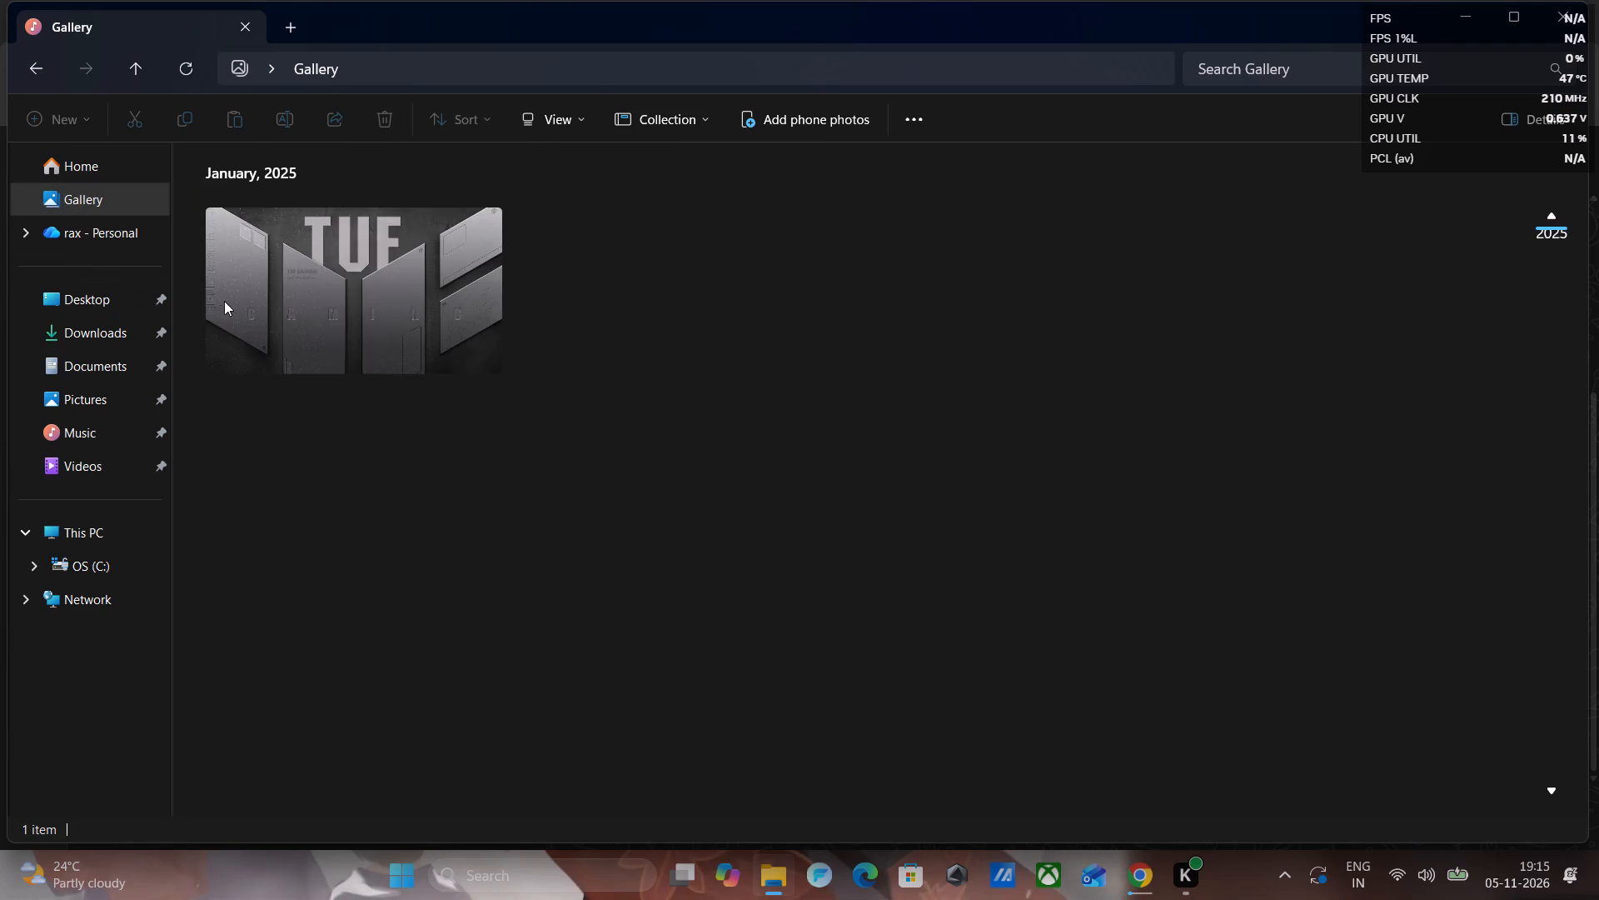
pyautogui.click(83, 291)
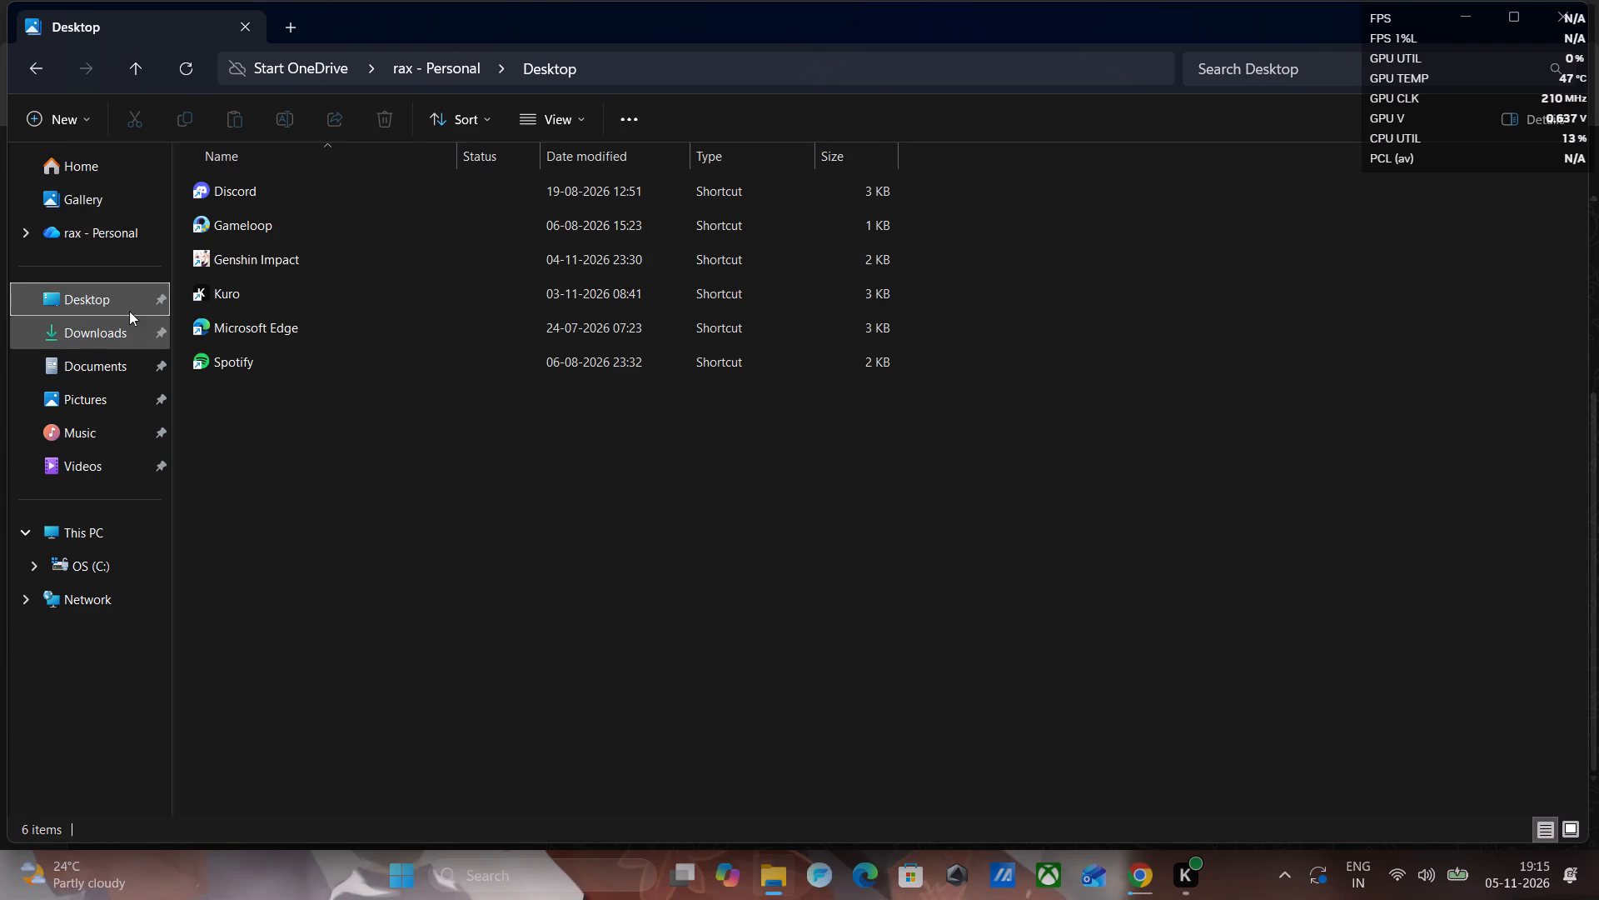
pyautogui.click(67, 331)
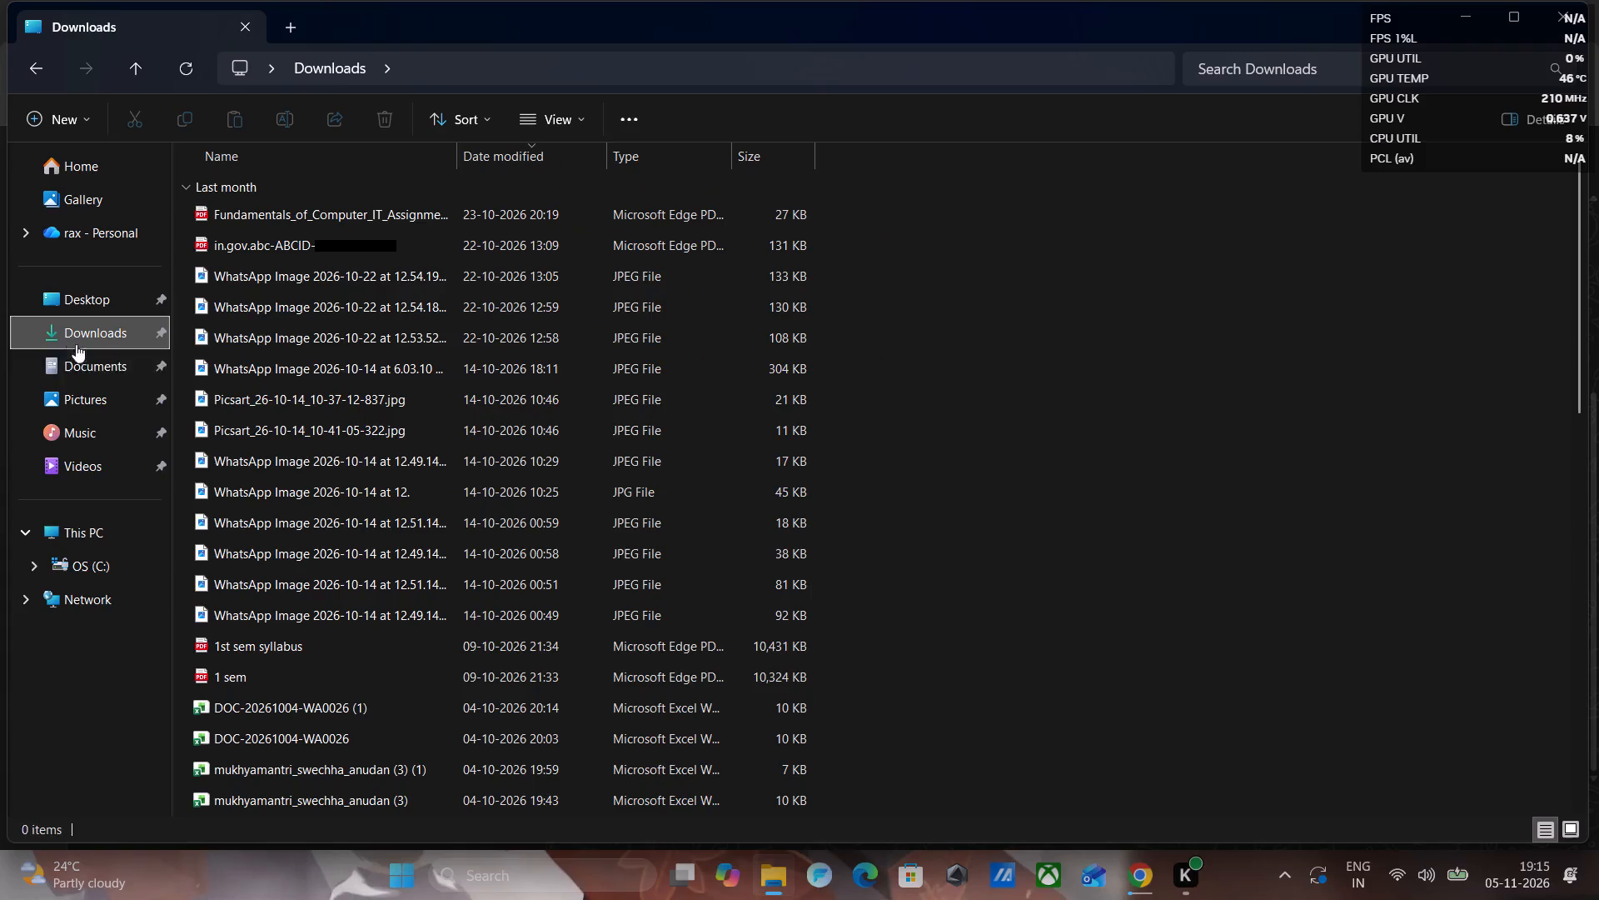
pyautogui.scroll(-3, 287, 329)
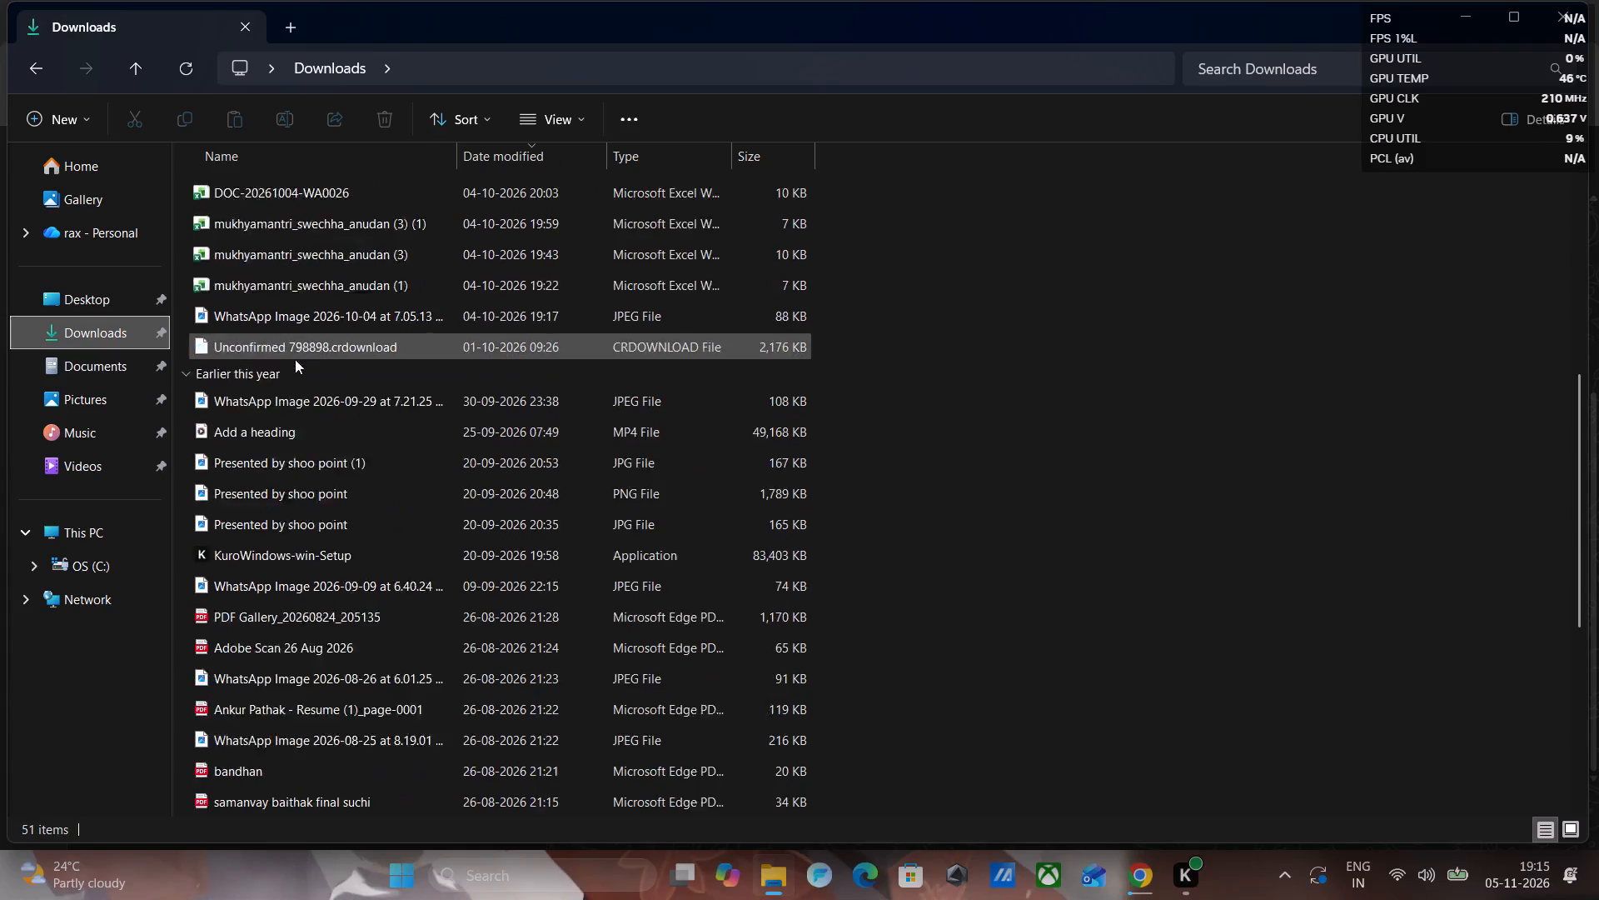
pyautogui.scroll(-4, 295, 359)
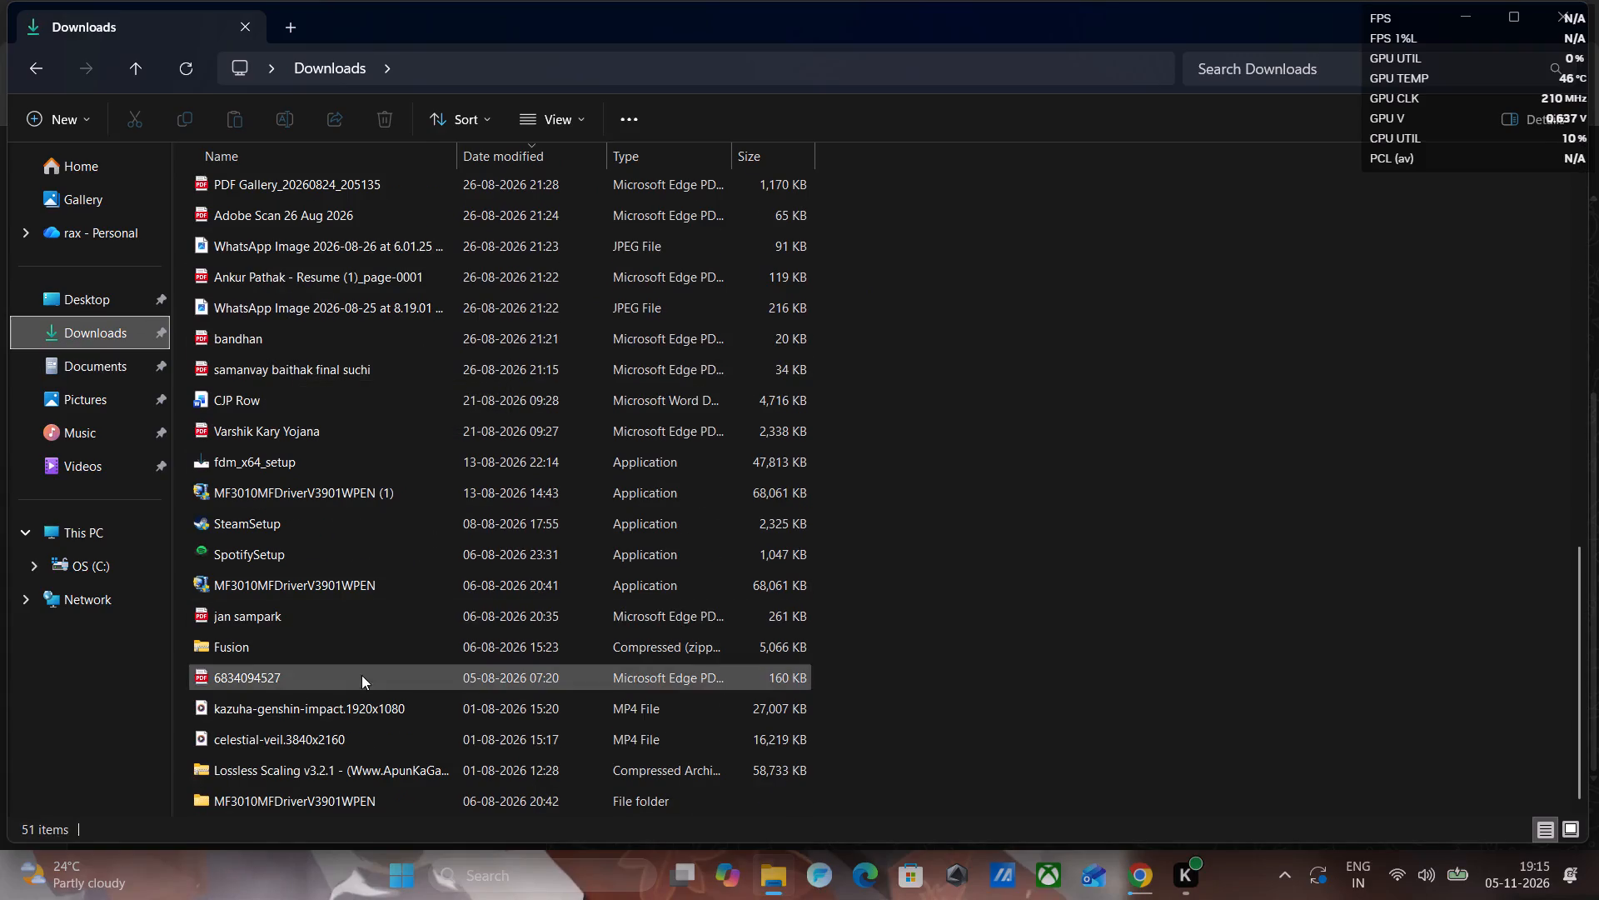
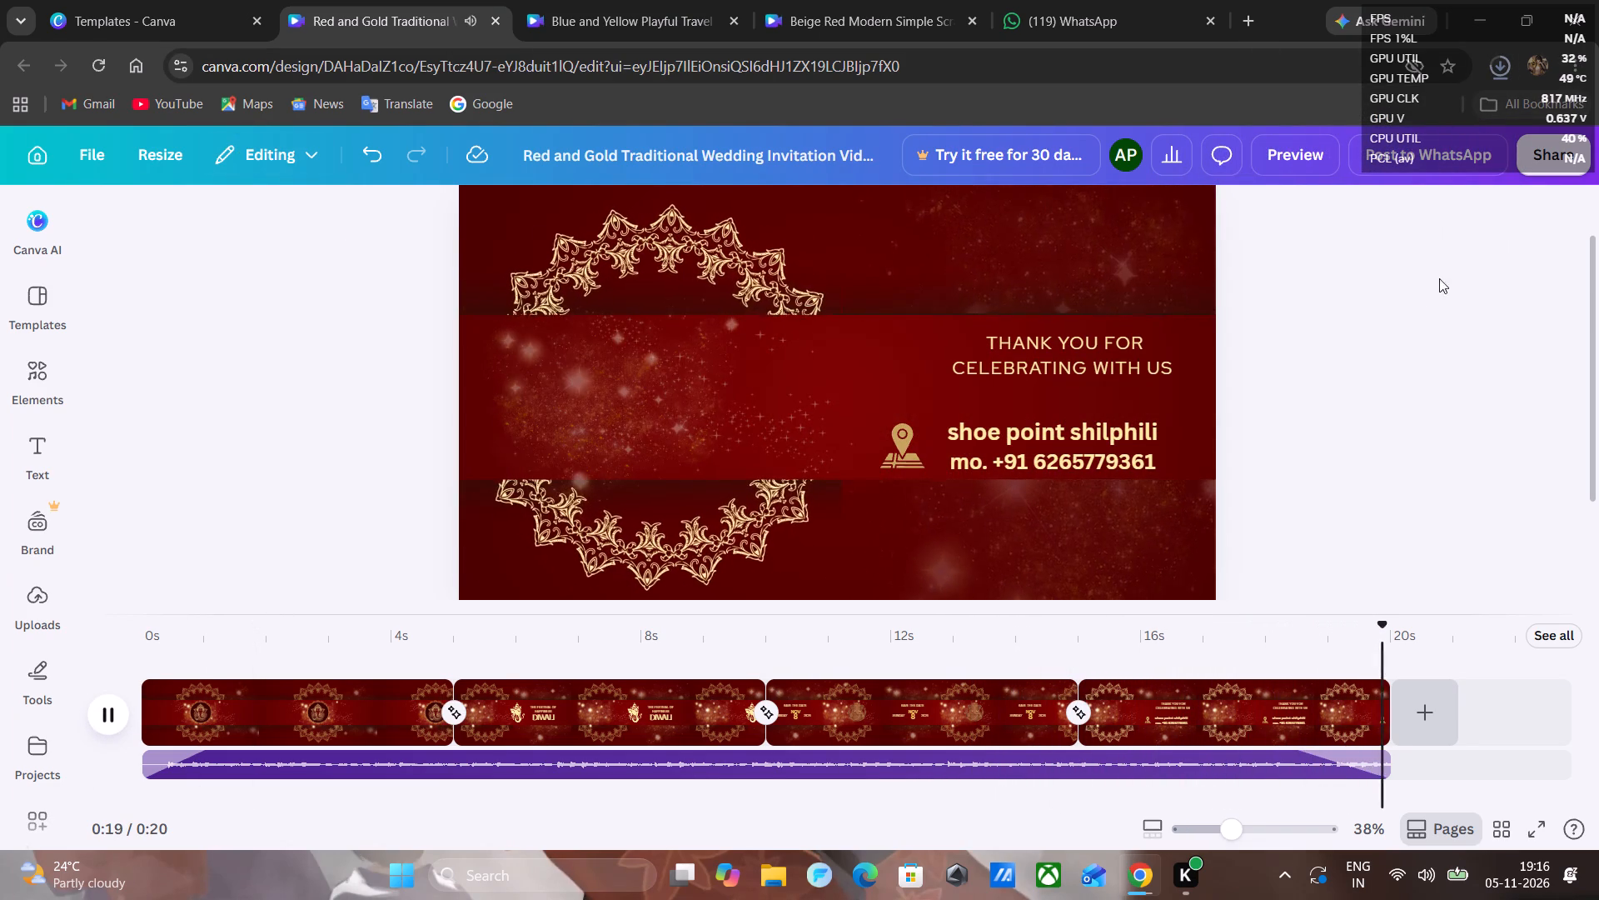
# Replay the Diwali video from the opening Ganesha scene and look through the additional editing tools.
pyautogui.click(109, 709)
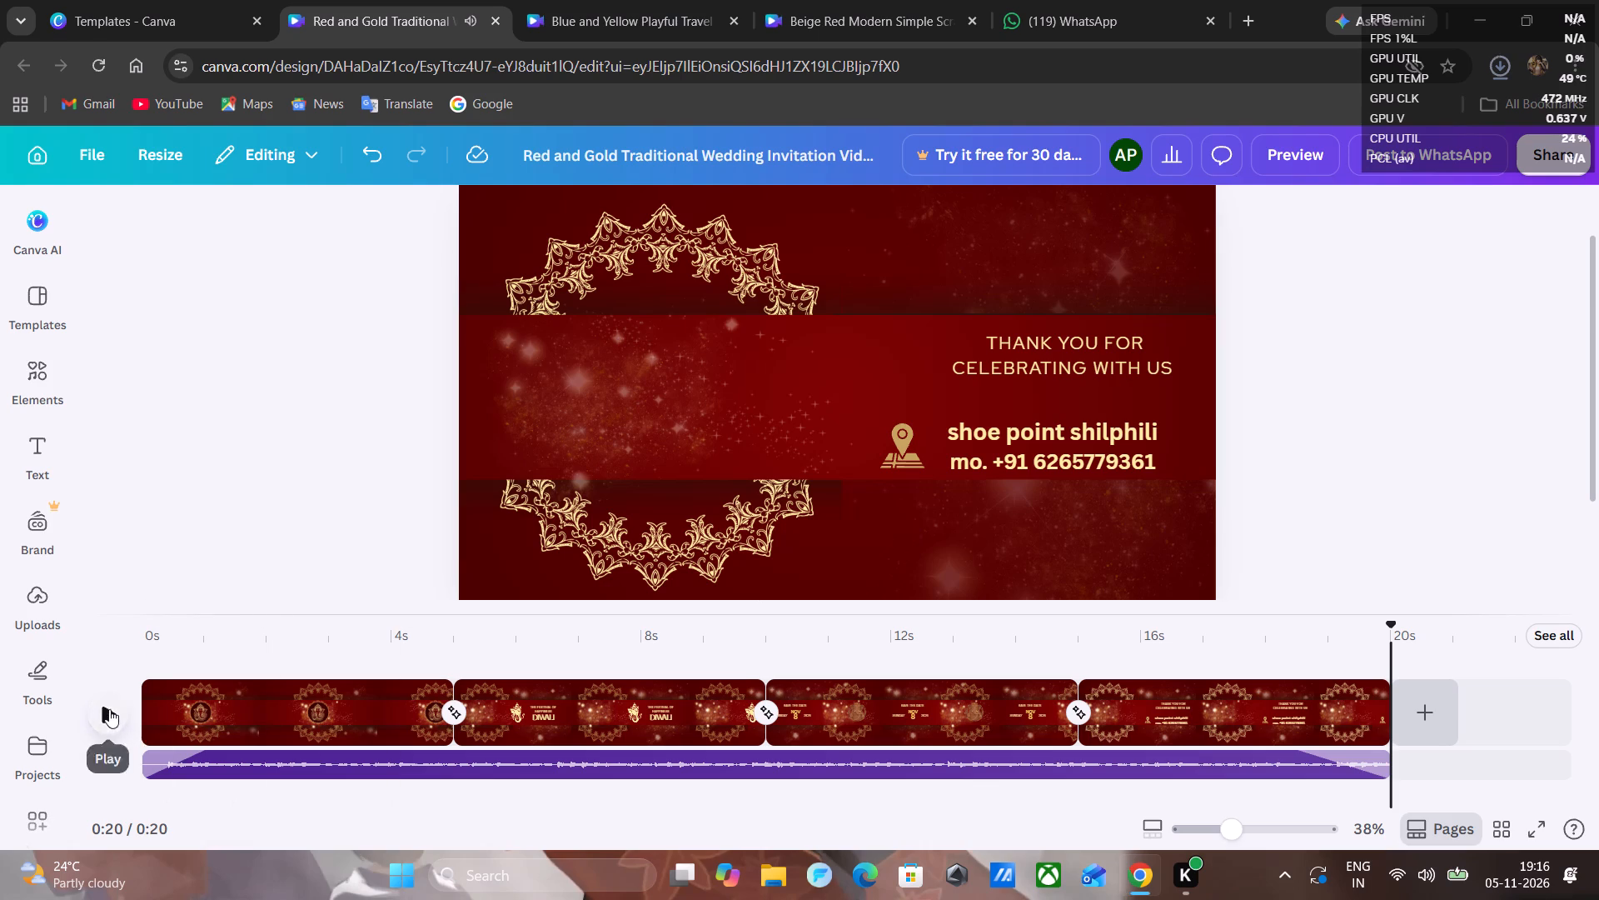
pyautogui.scroll(-2, 751, 642)
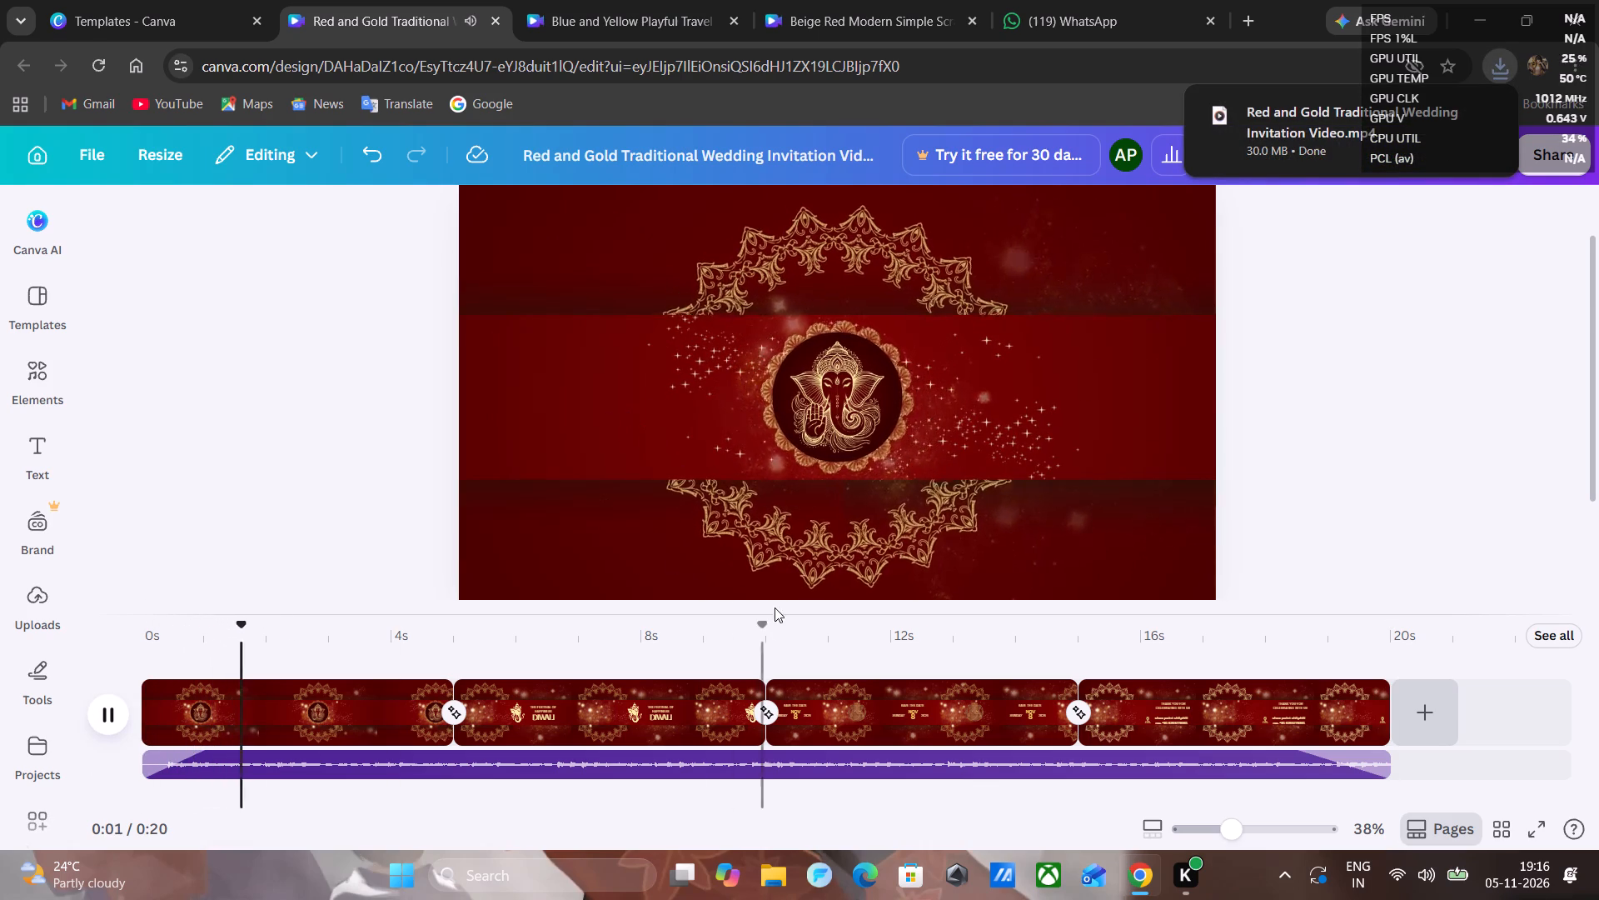
pyautogui.scroll(-2, 800, 627)
pyautogui.scroll(-4, 44, 505)
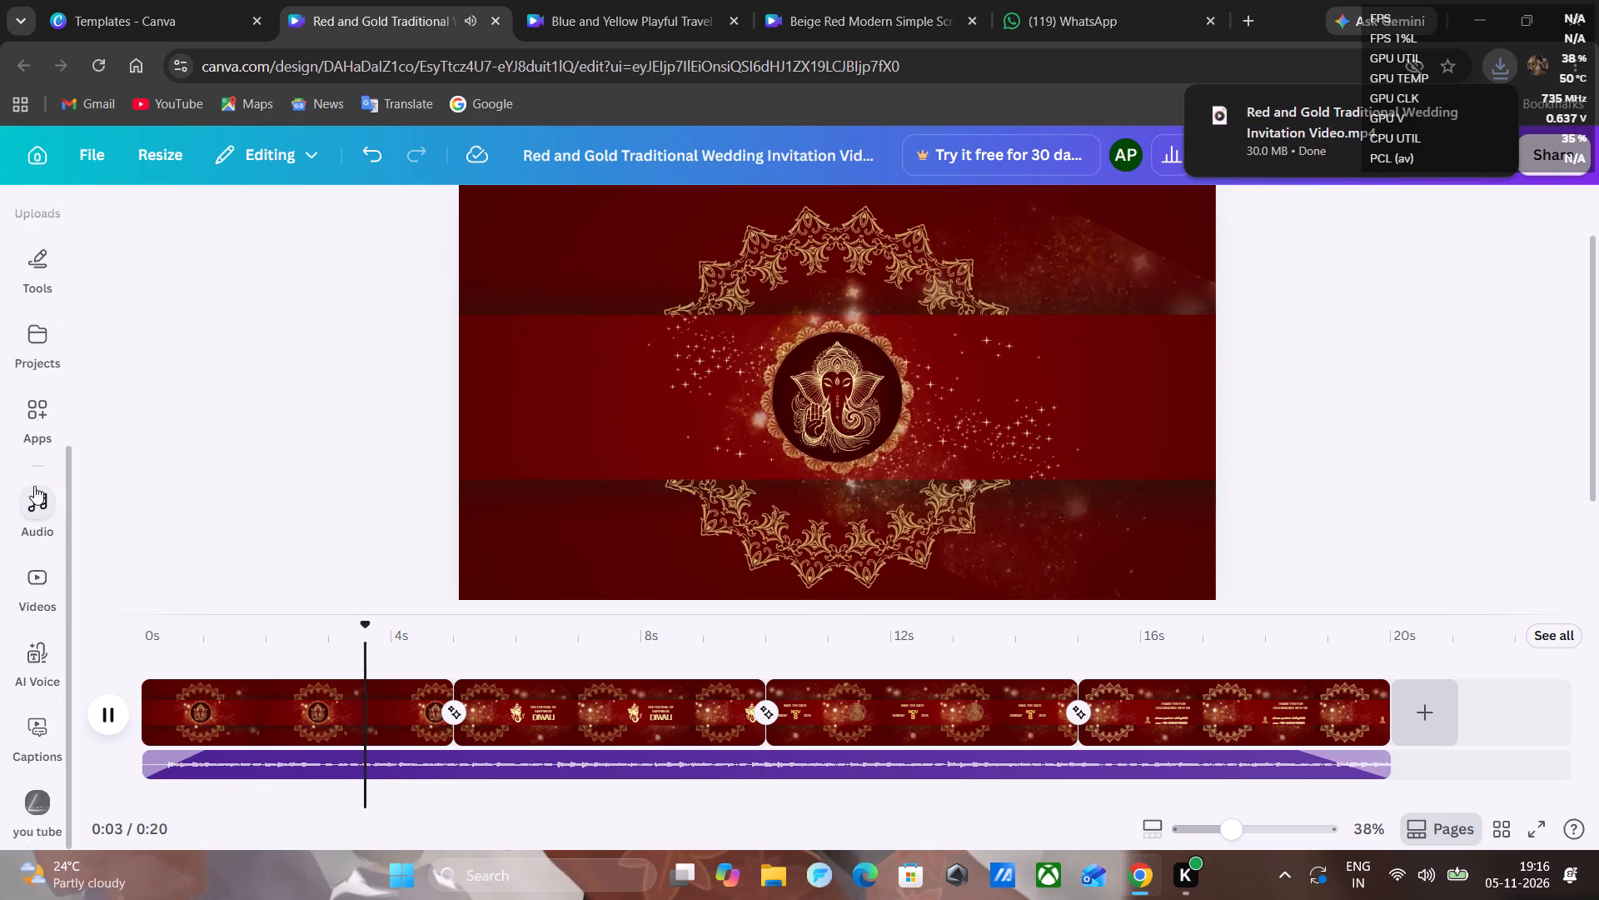
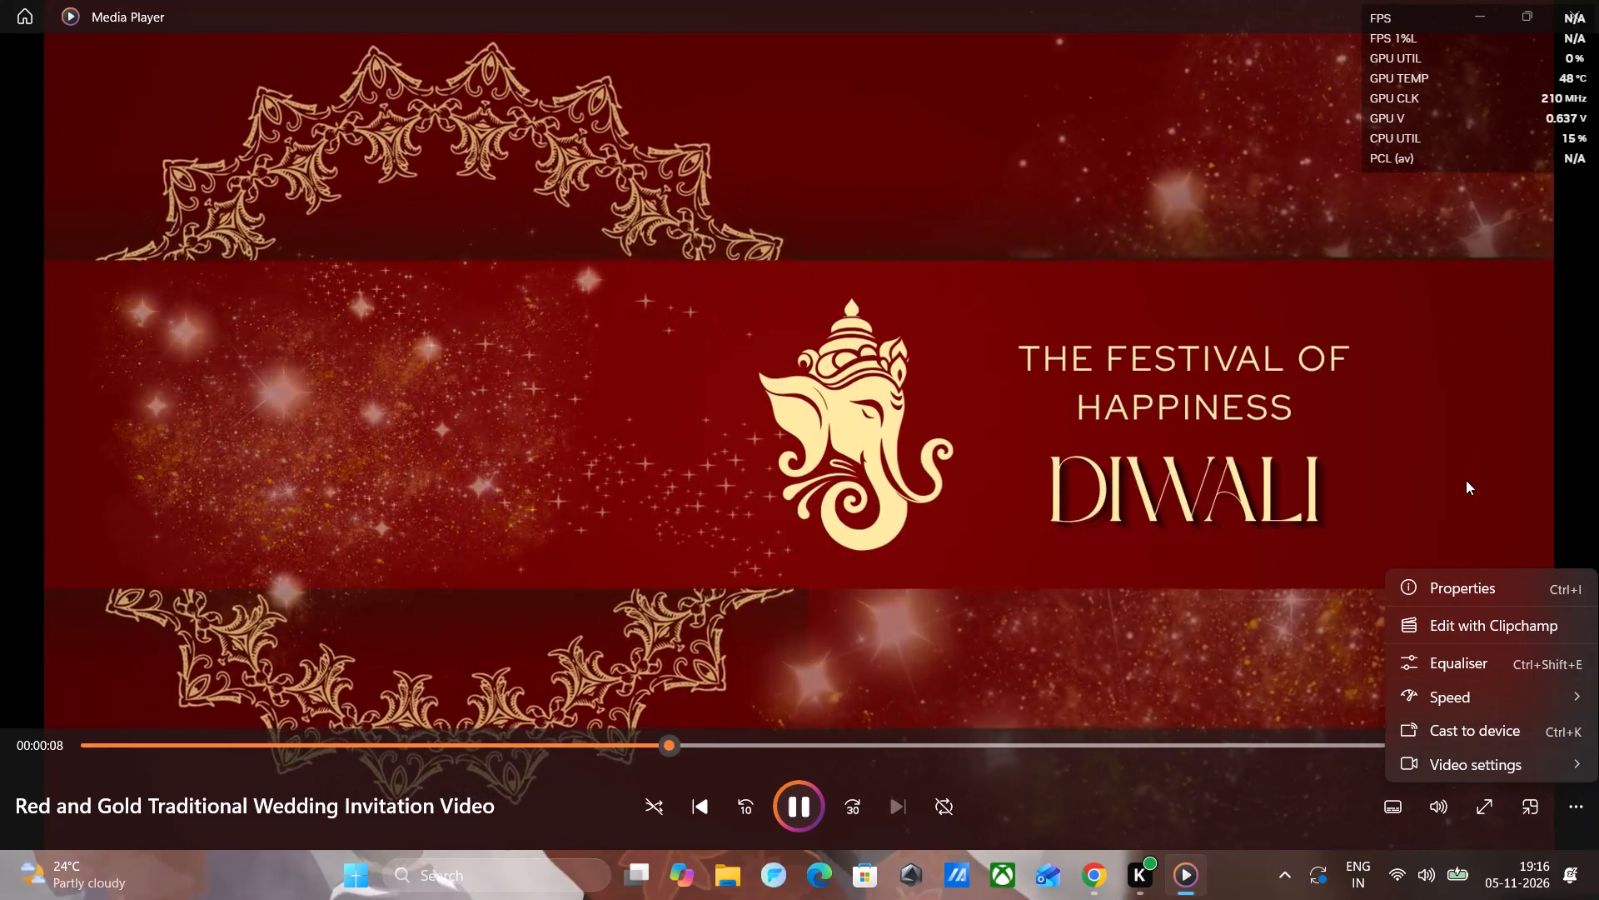
# Watch the rest of the Diwali video, try the mini player view, return to full view and close the player.
pyautogui.click(1466, 480)
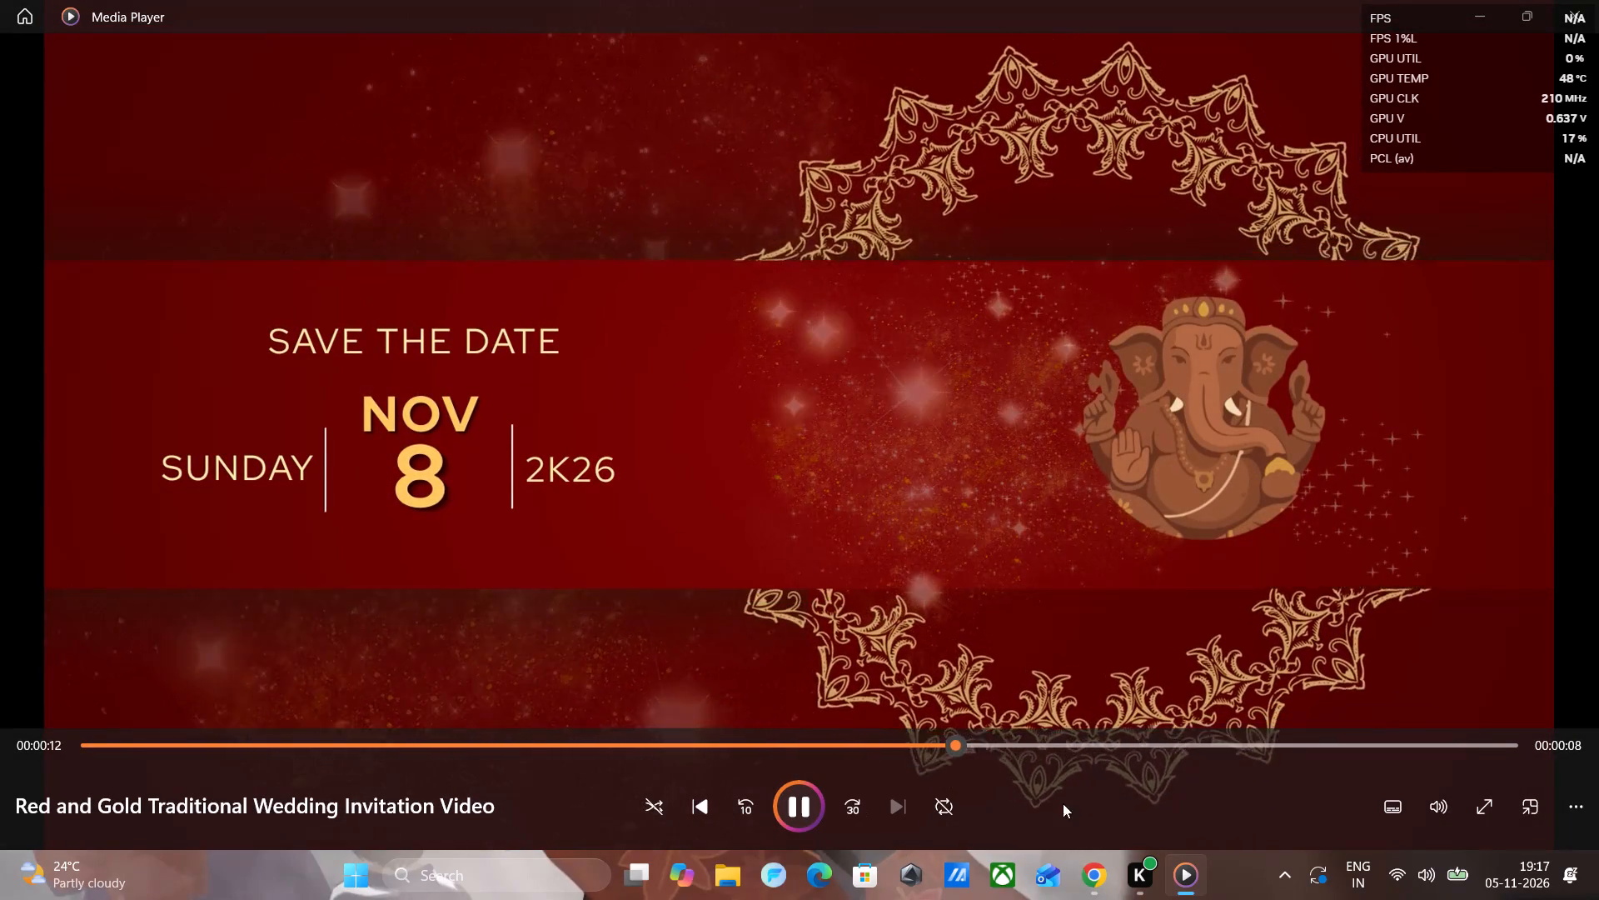
pyautogui.click(1525, 808)
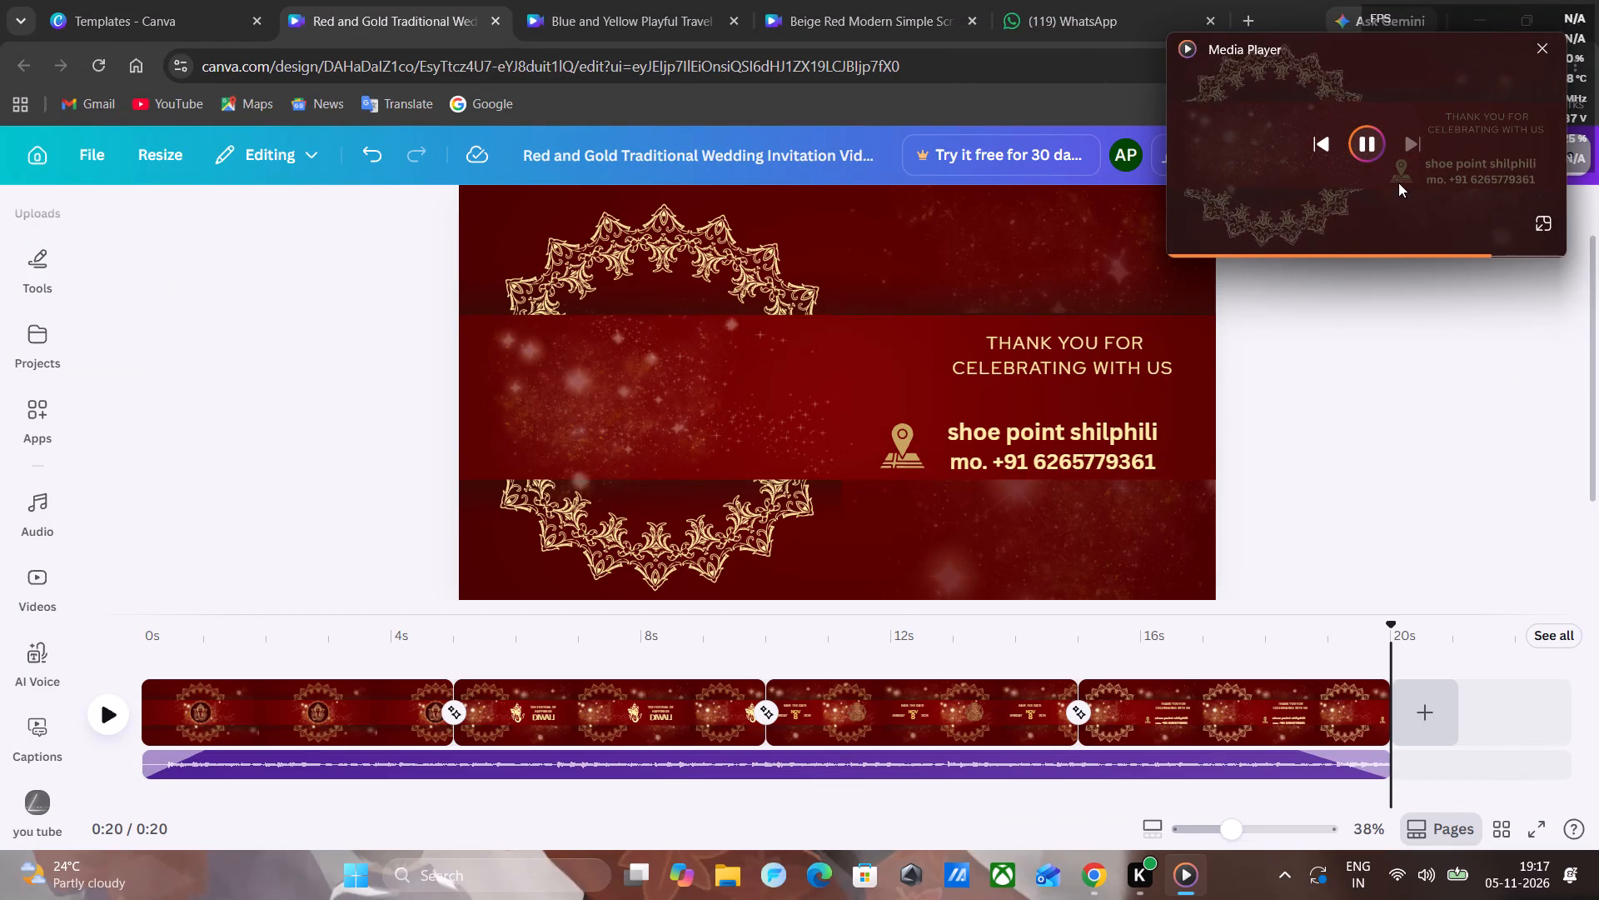
pyautogui.click(1445, 181)
pyautogui.click(1552, 217)
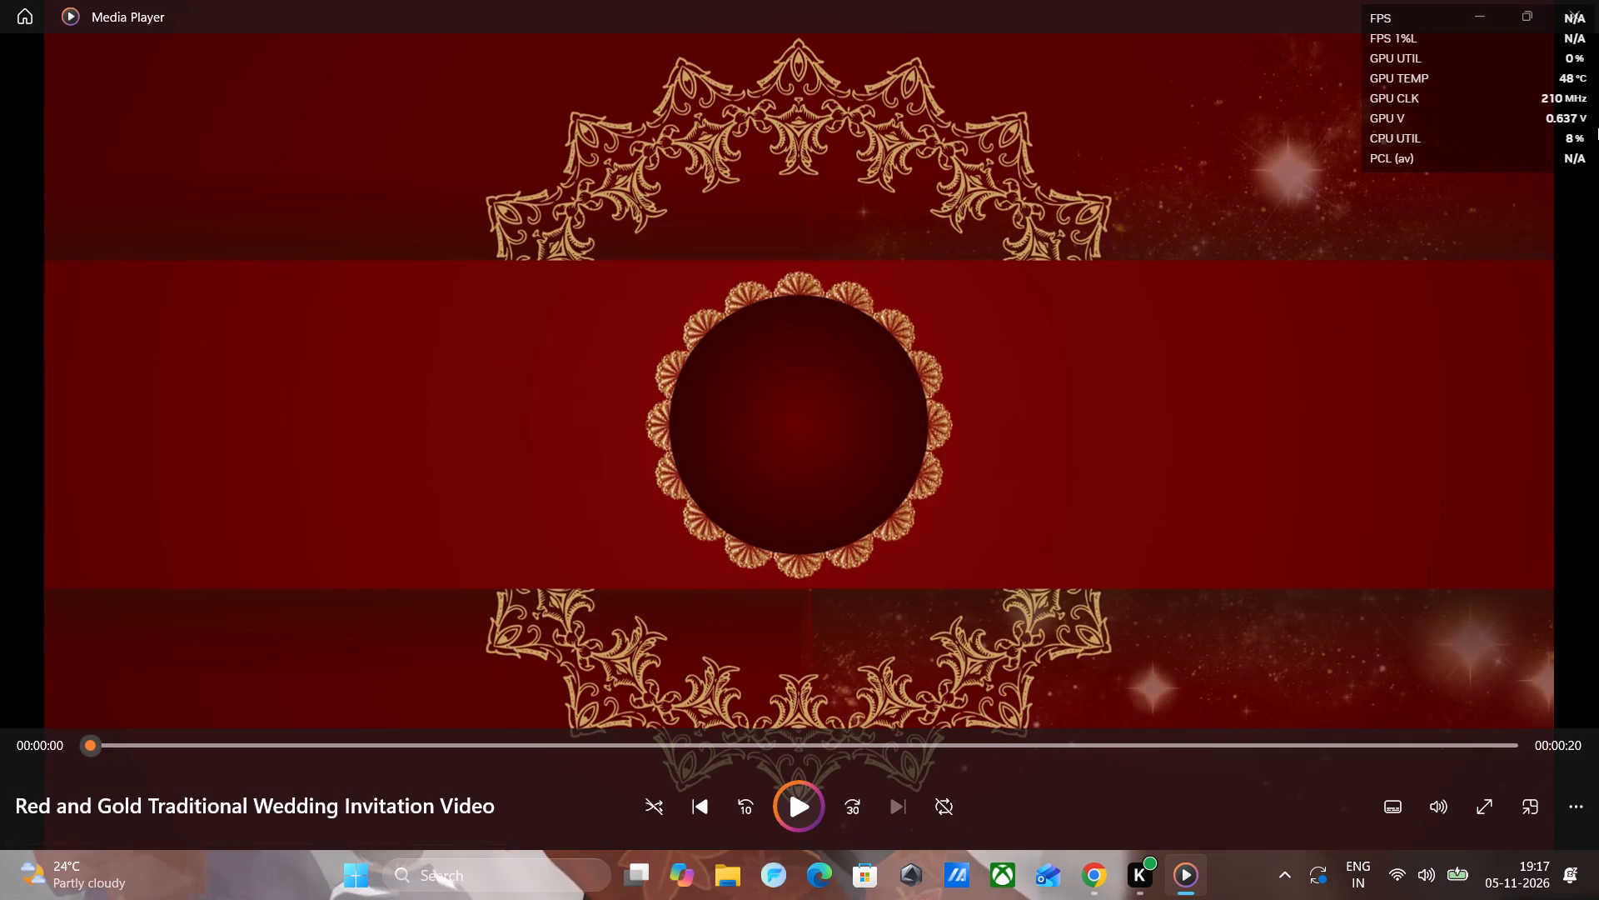
pyautogui.click(1577, 5)
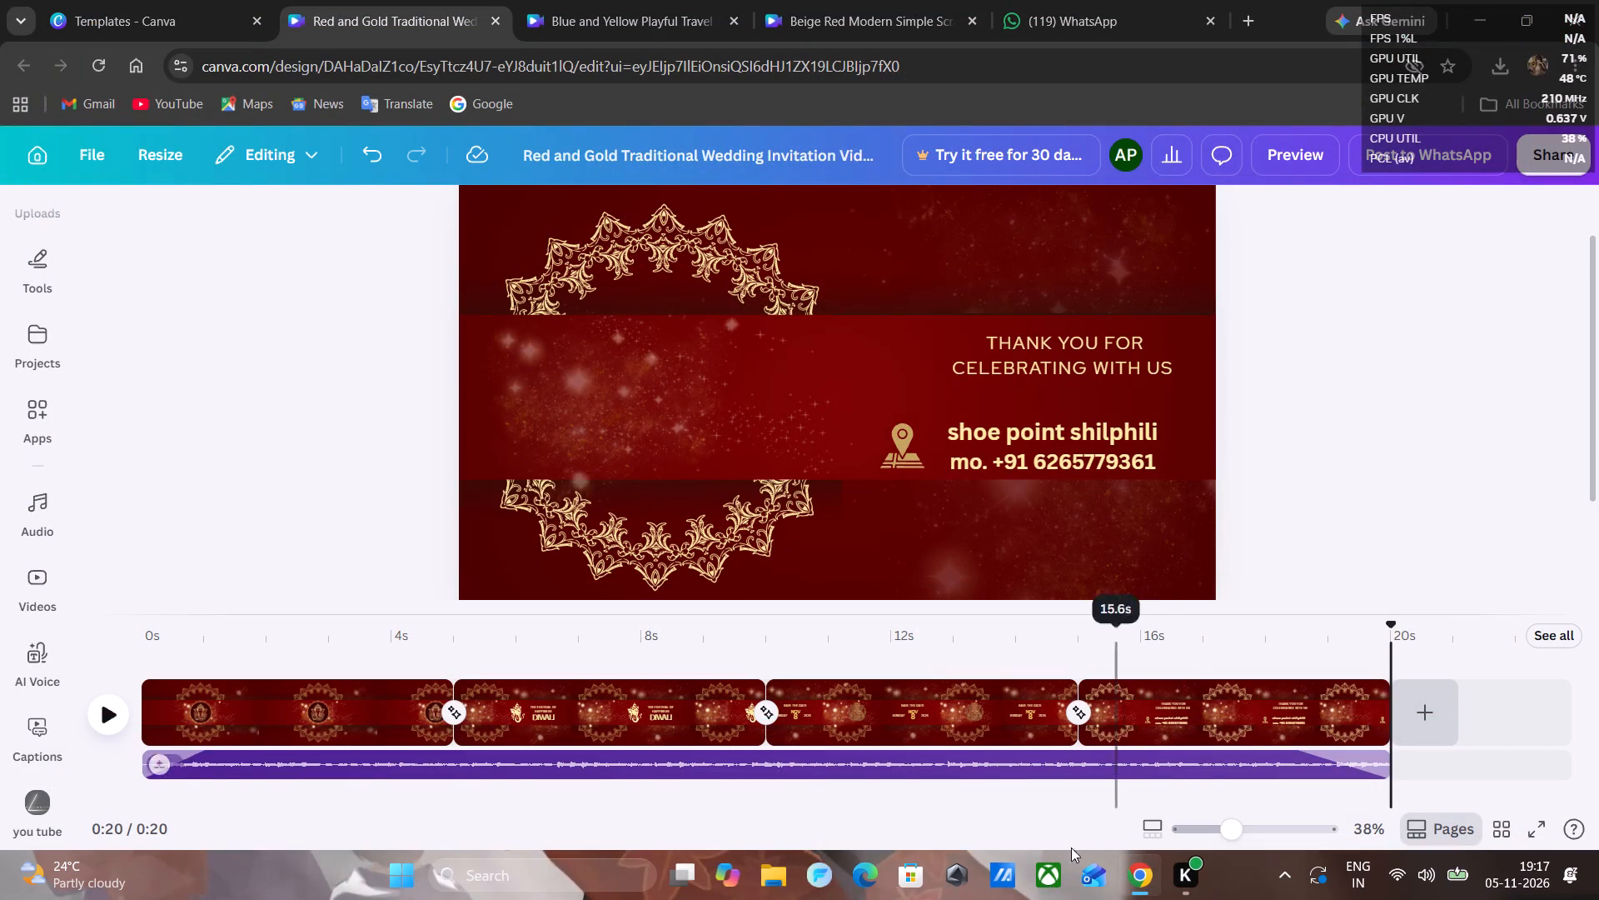
# In File Explorer, look through all sharing options for the recent Red and Gold Traditional Wedding Invitation Video, including WhatsApp, and close them.
pyautogui.click(779, 877)
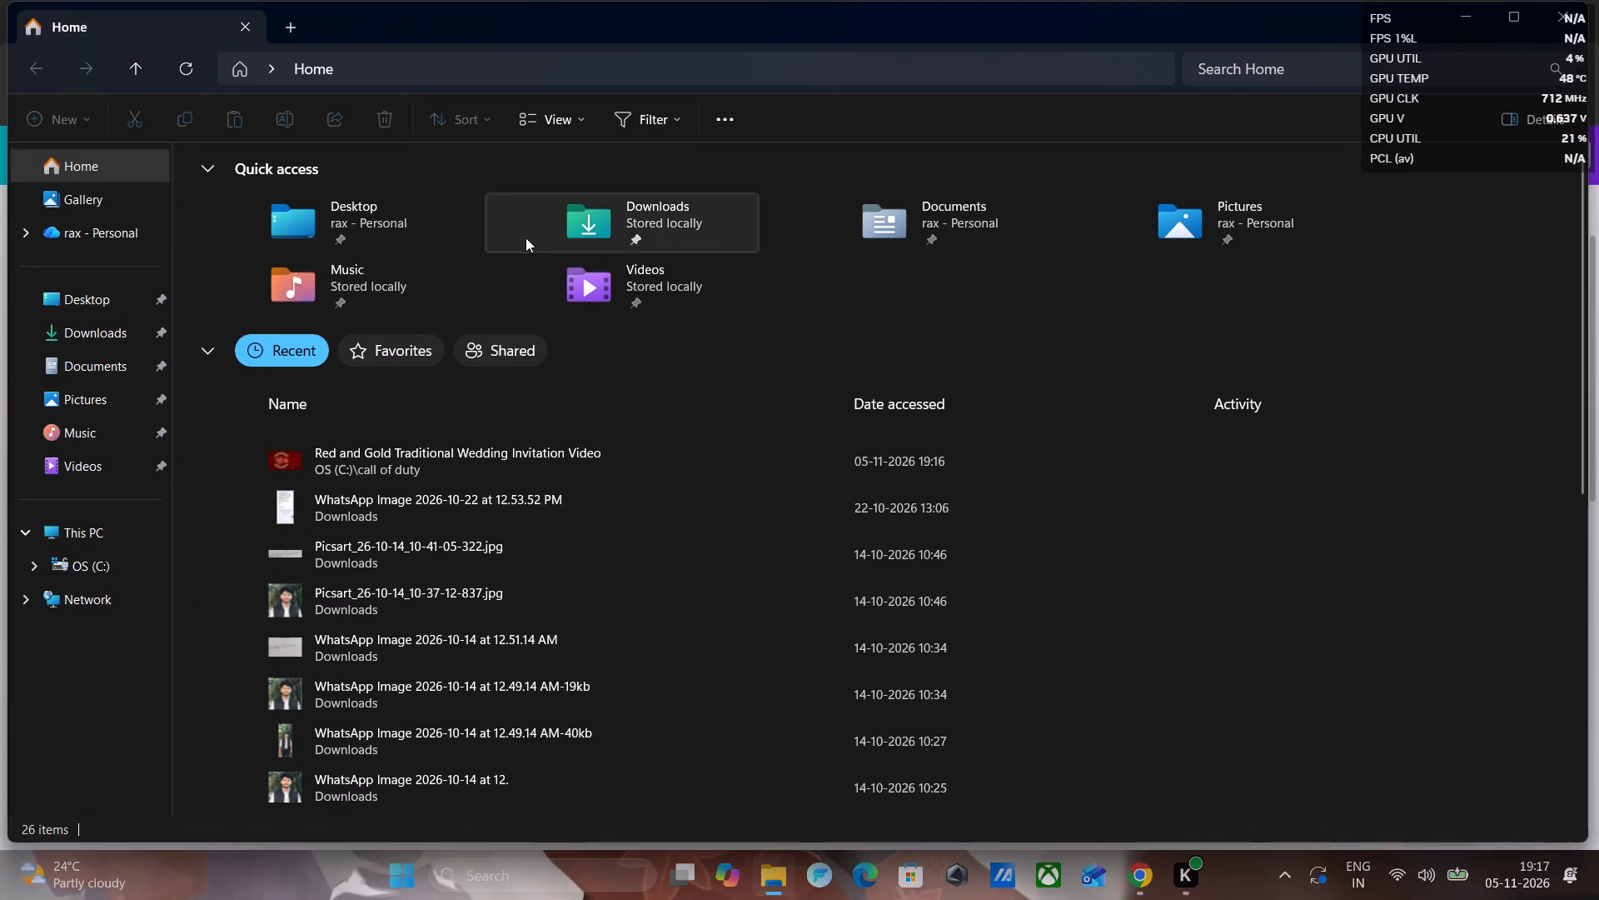
pyautogui.click(333, 462)
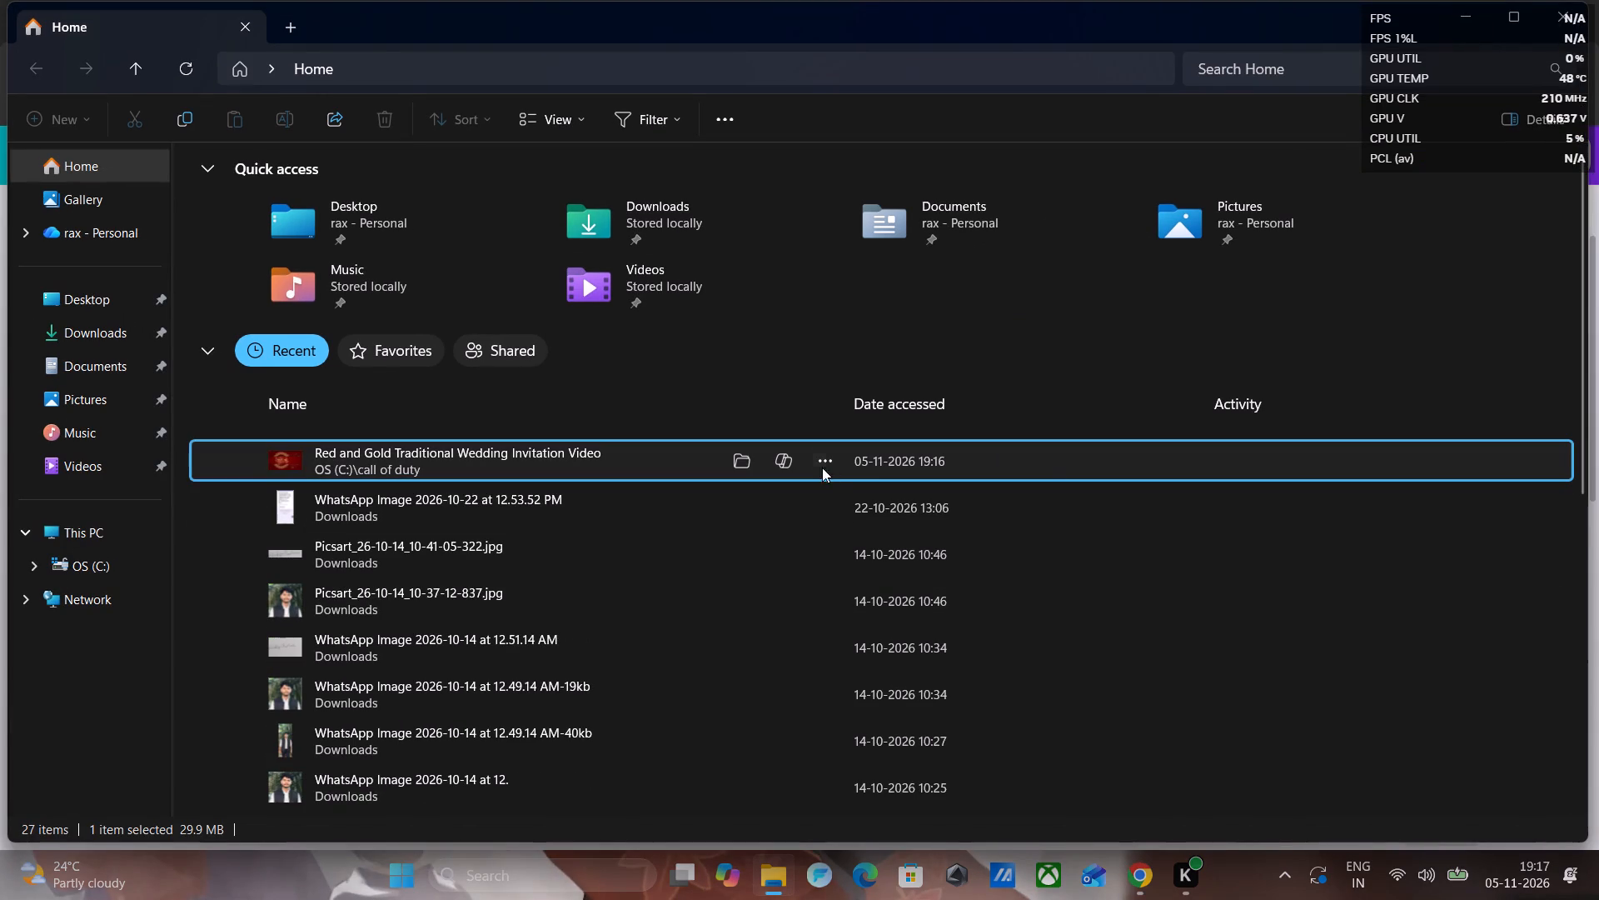
pyautogui.click(822, 460)
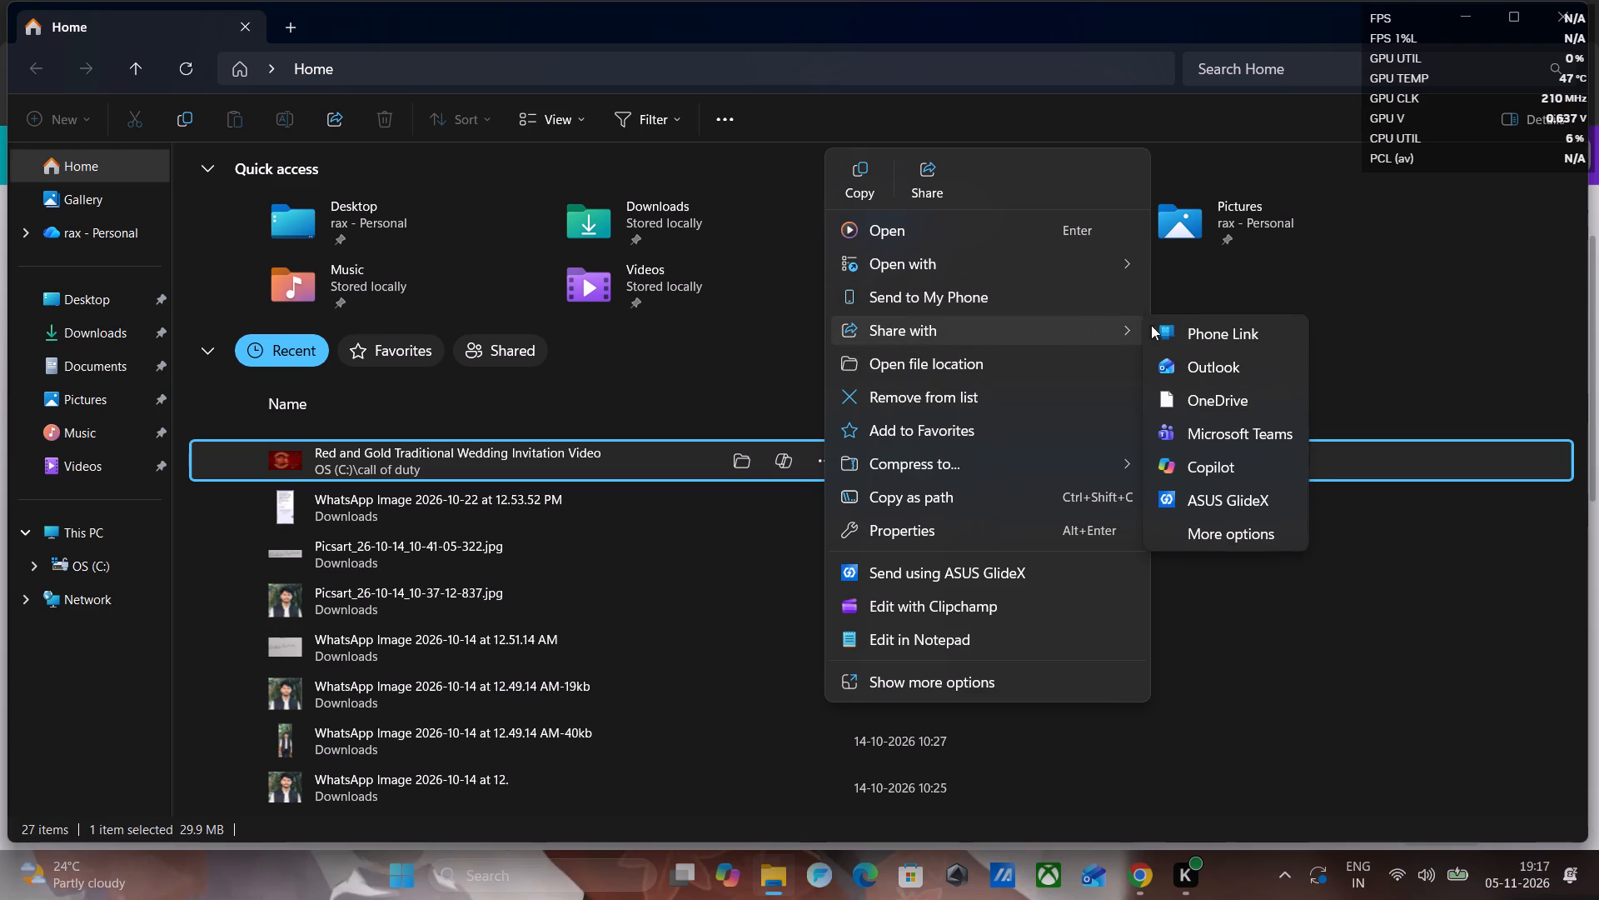
pyautogui.click(1218, 538)
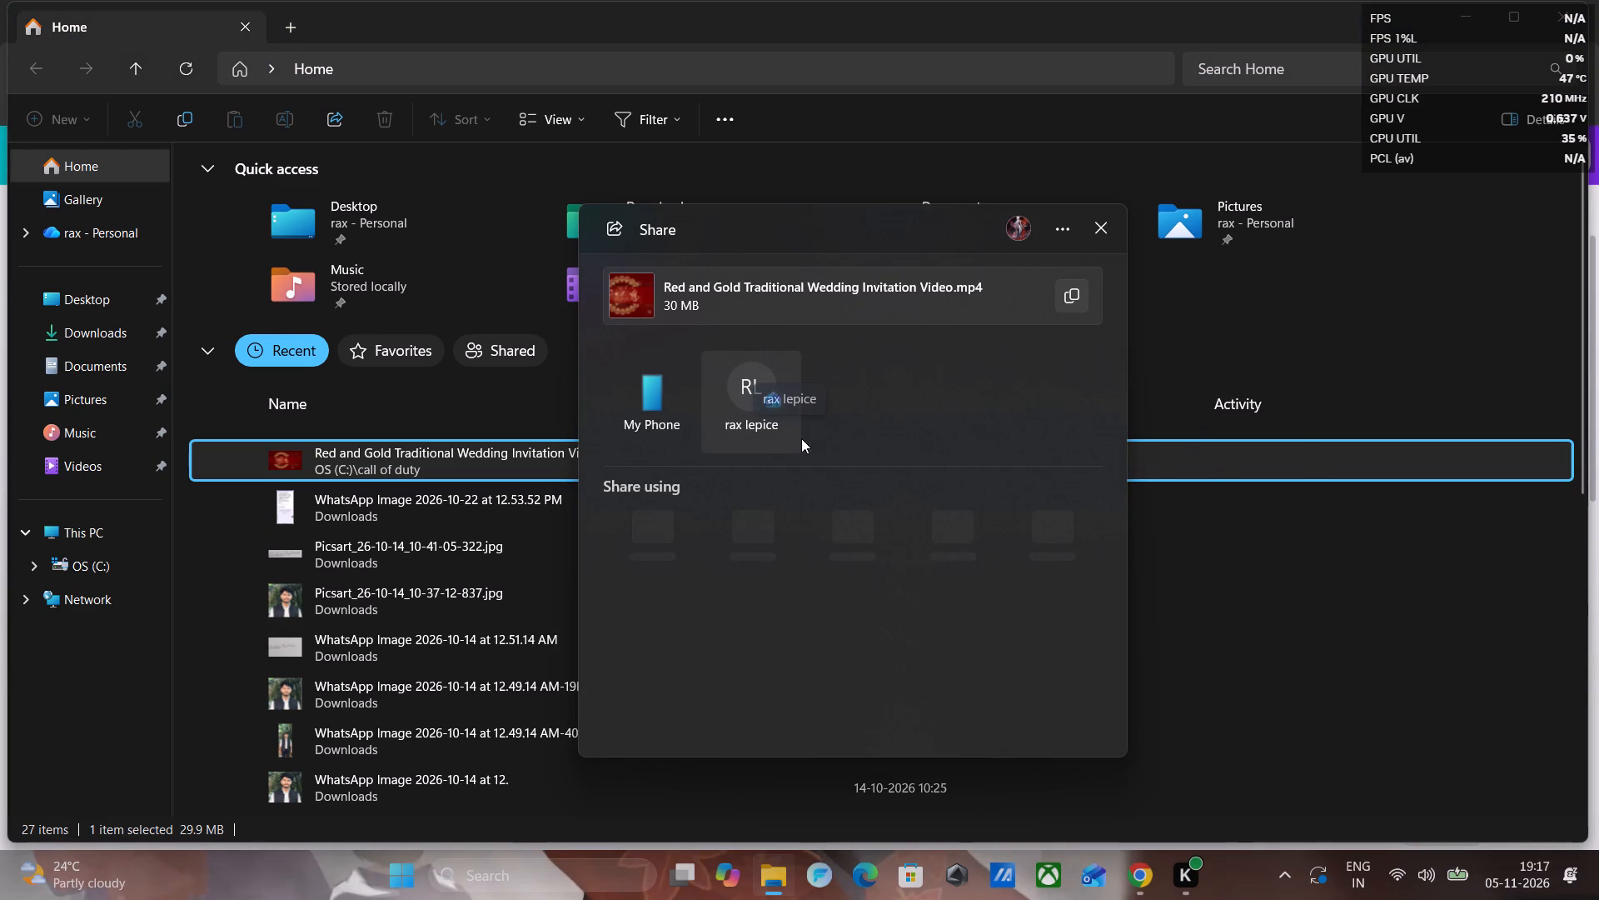
pyautogui.scroll(-2, 788, 555)
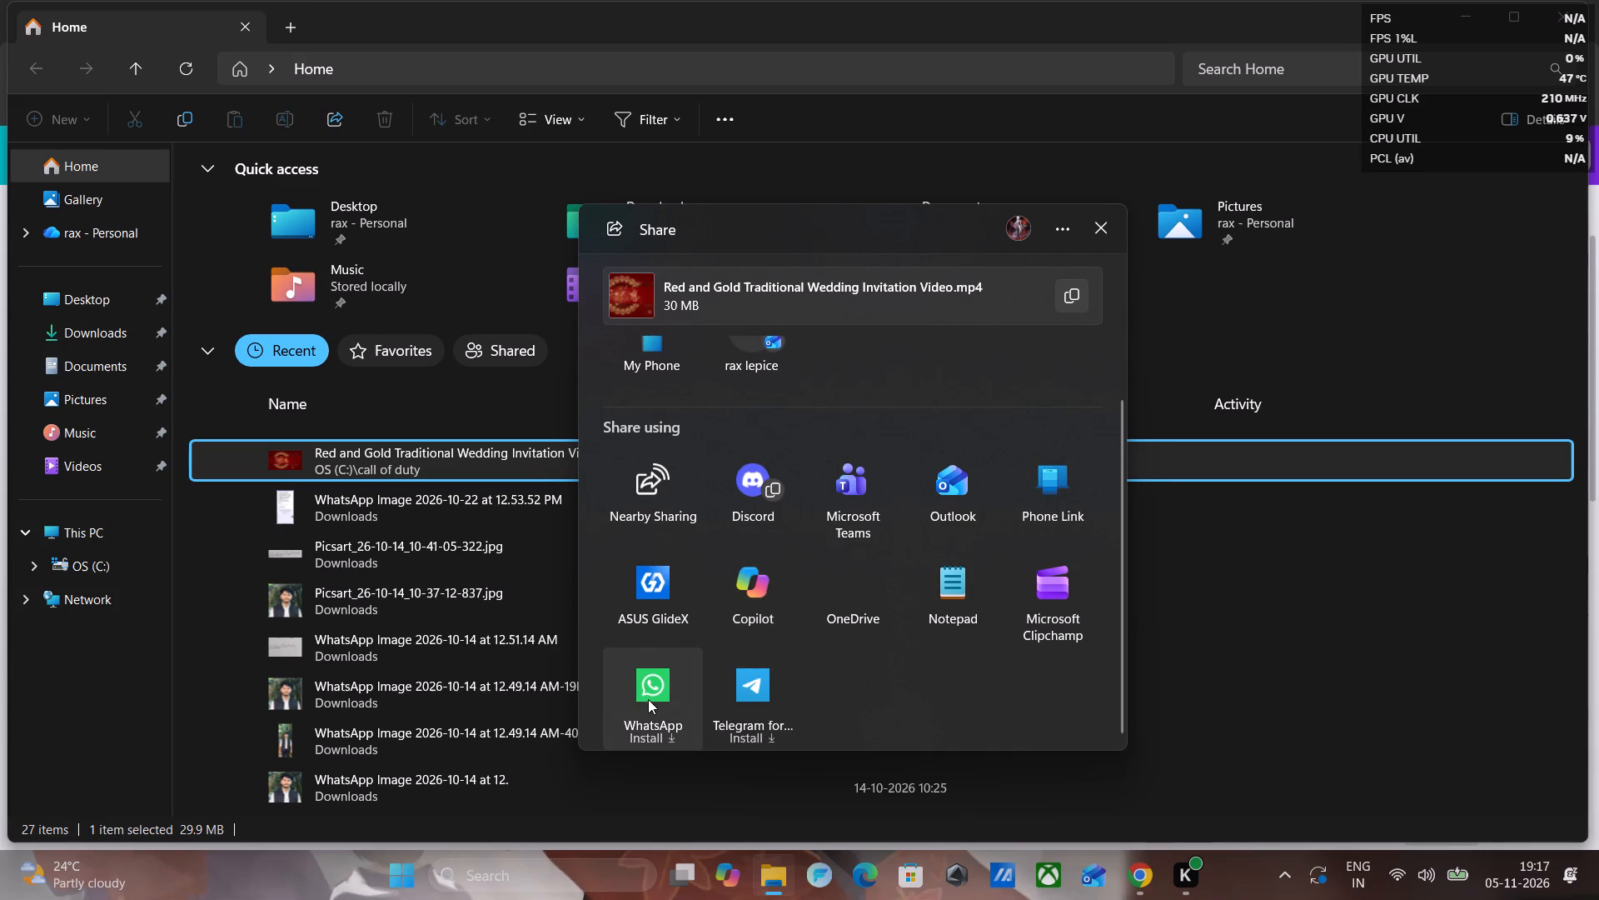
pyautogui.click(1097, 223)
# Reopen the full set of sharing options for the Red and Gold Traditional Wedding Invitation Video.
pyautogui.rightClick(359, 452)
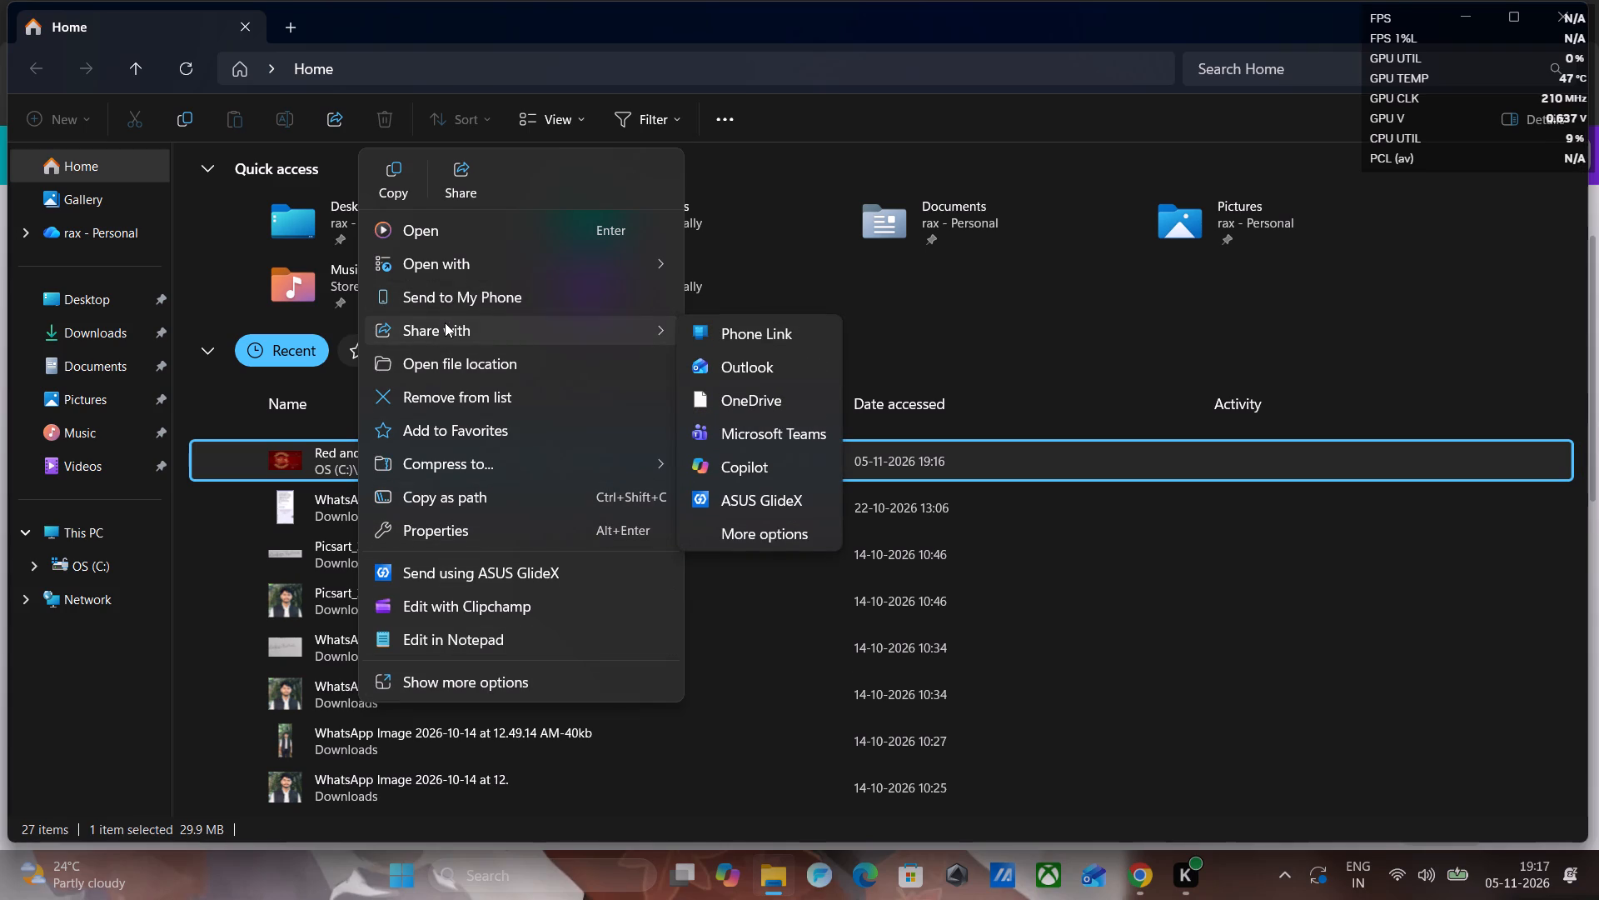
pyautogui.click(750, 534)
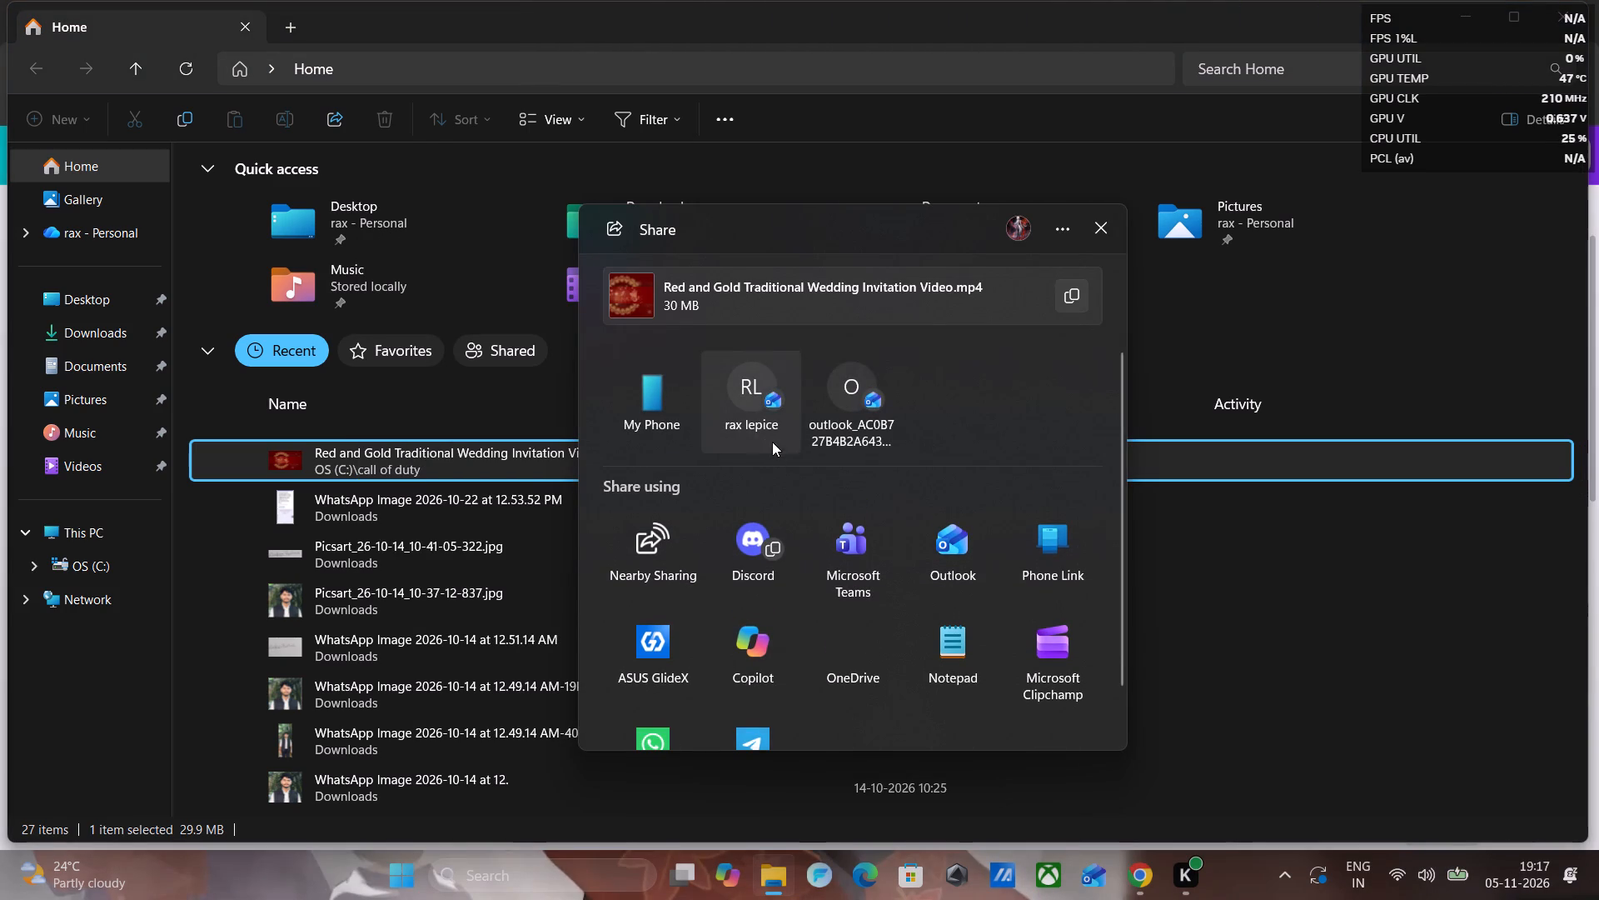
# Look through the sharing options for Red and Gold Traditional Wedding Invitation Video.mp4 and close the Share window.
pyautogui.scroll(-1, 837, 521)
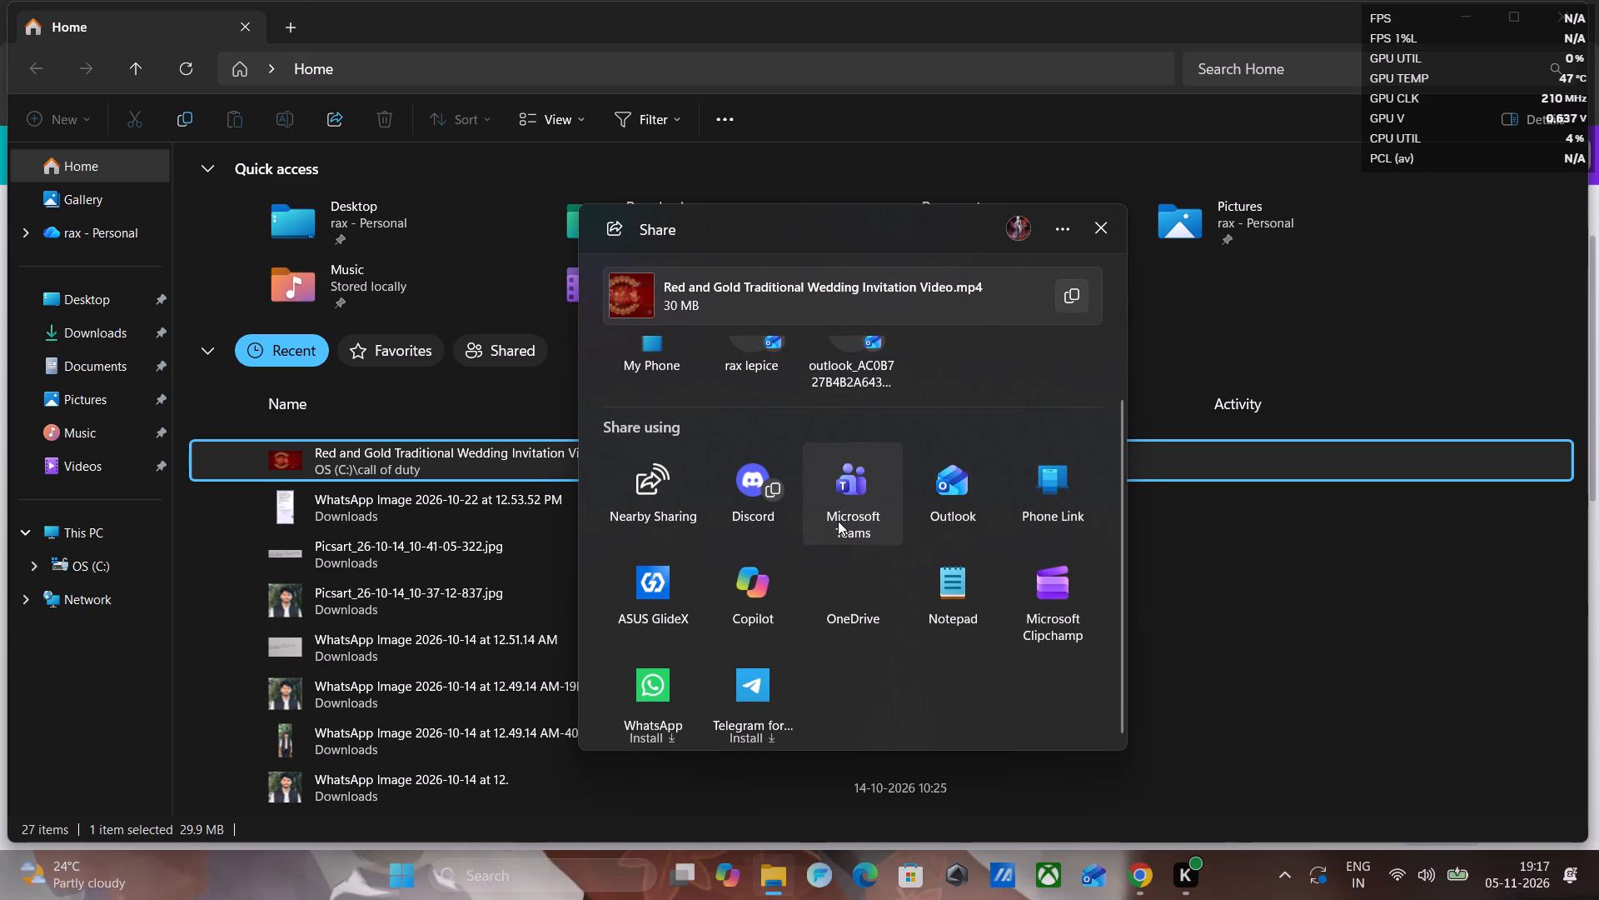
pyautogui.scroll(-1, 838, 521)
pyautogui.click(98, 332)
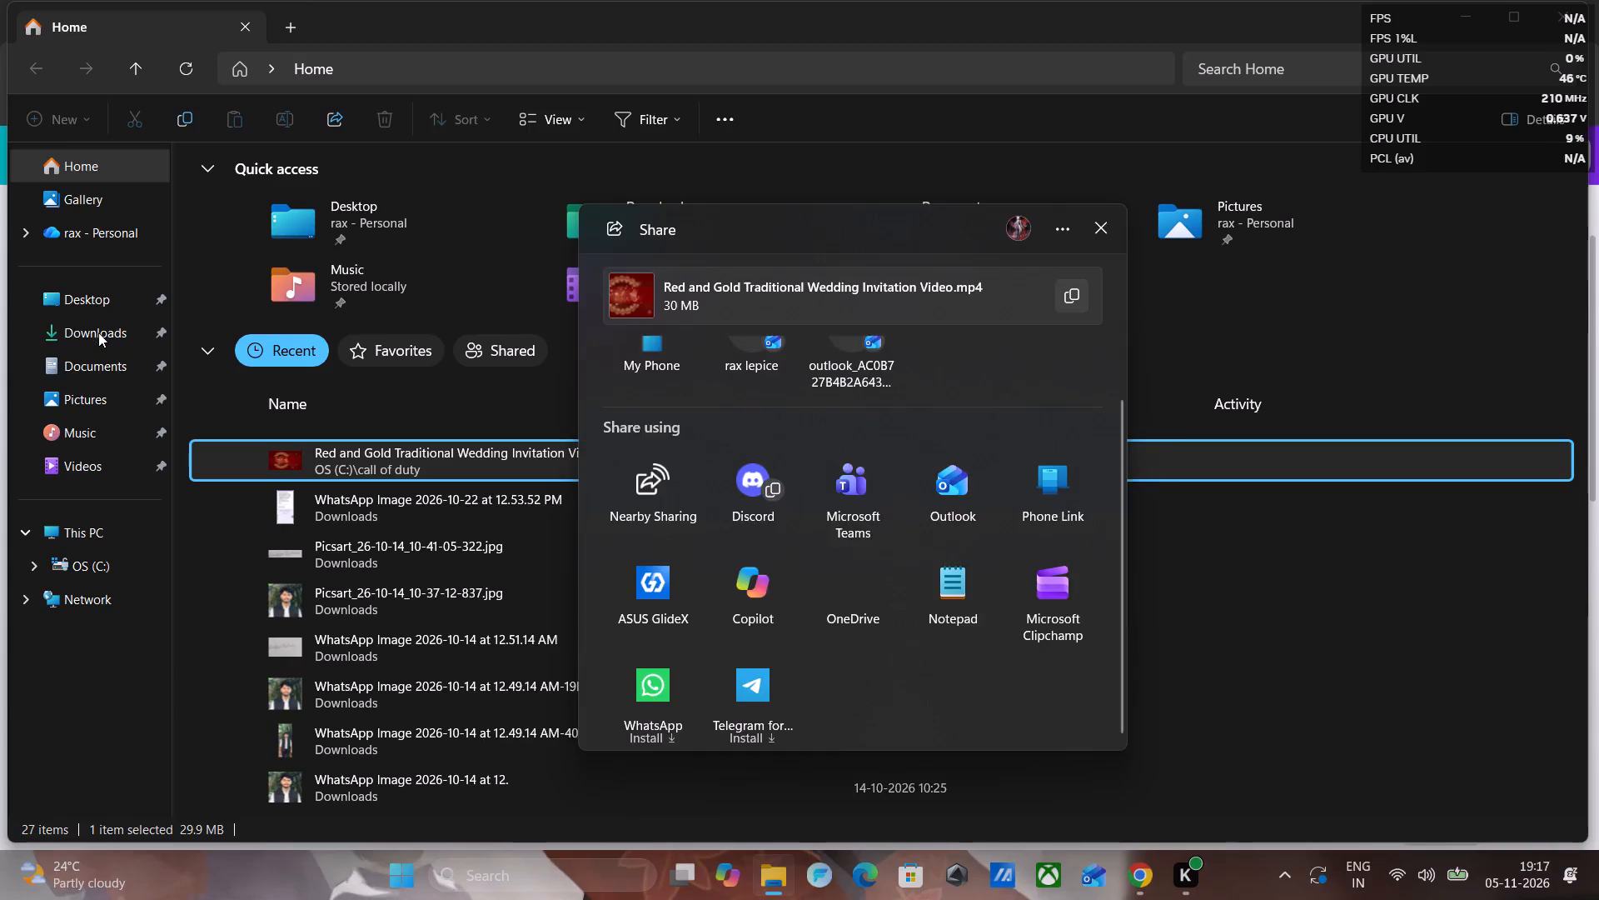
pyautogui.click(90, 324)
pyautogui.click(1095, 221)
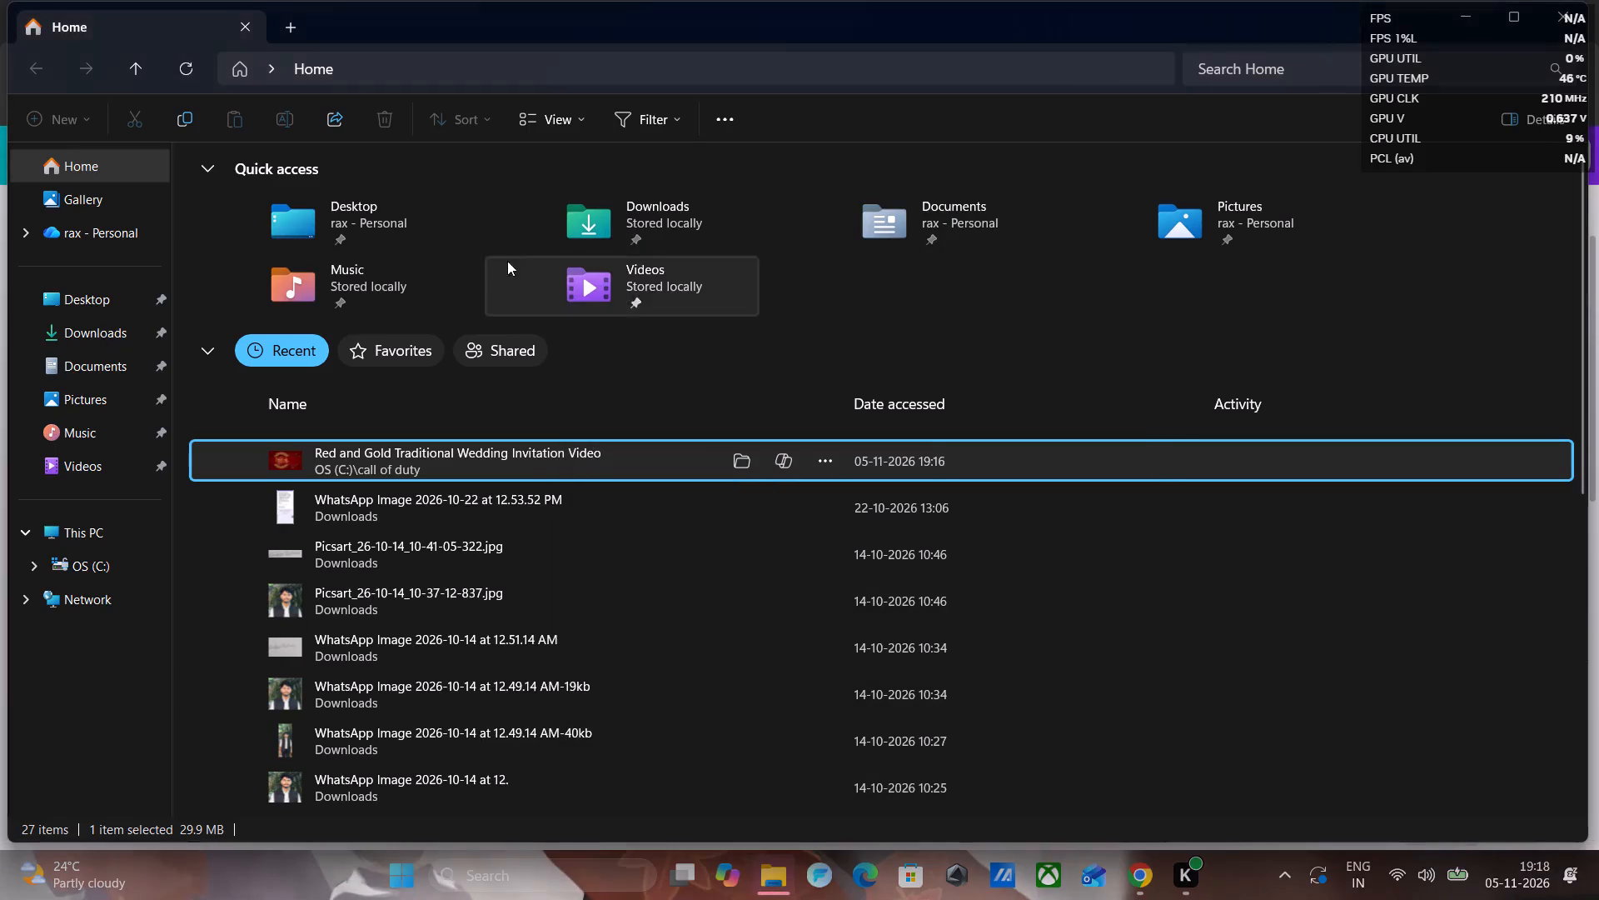
# Browse the Downloads, Desktop, Home and Gallery locations in File Explorer for the downloaded Diwali video.
pyautogui.click(67, 333)
pyautogui.scroll(3, 335, 277)
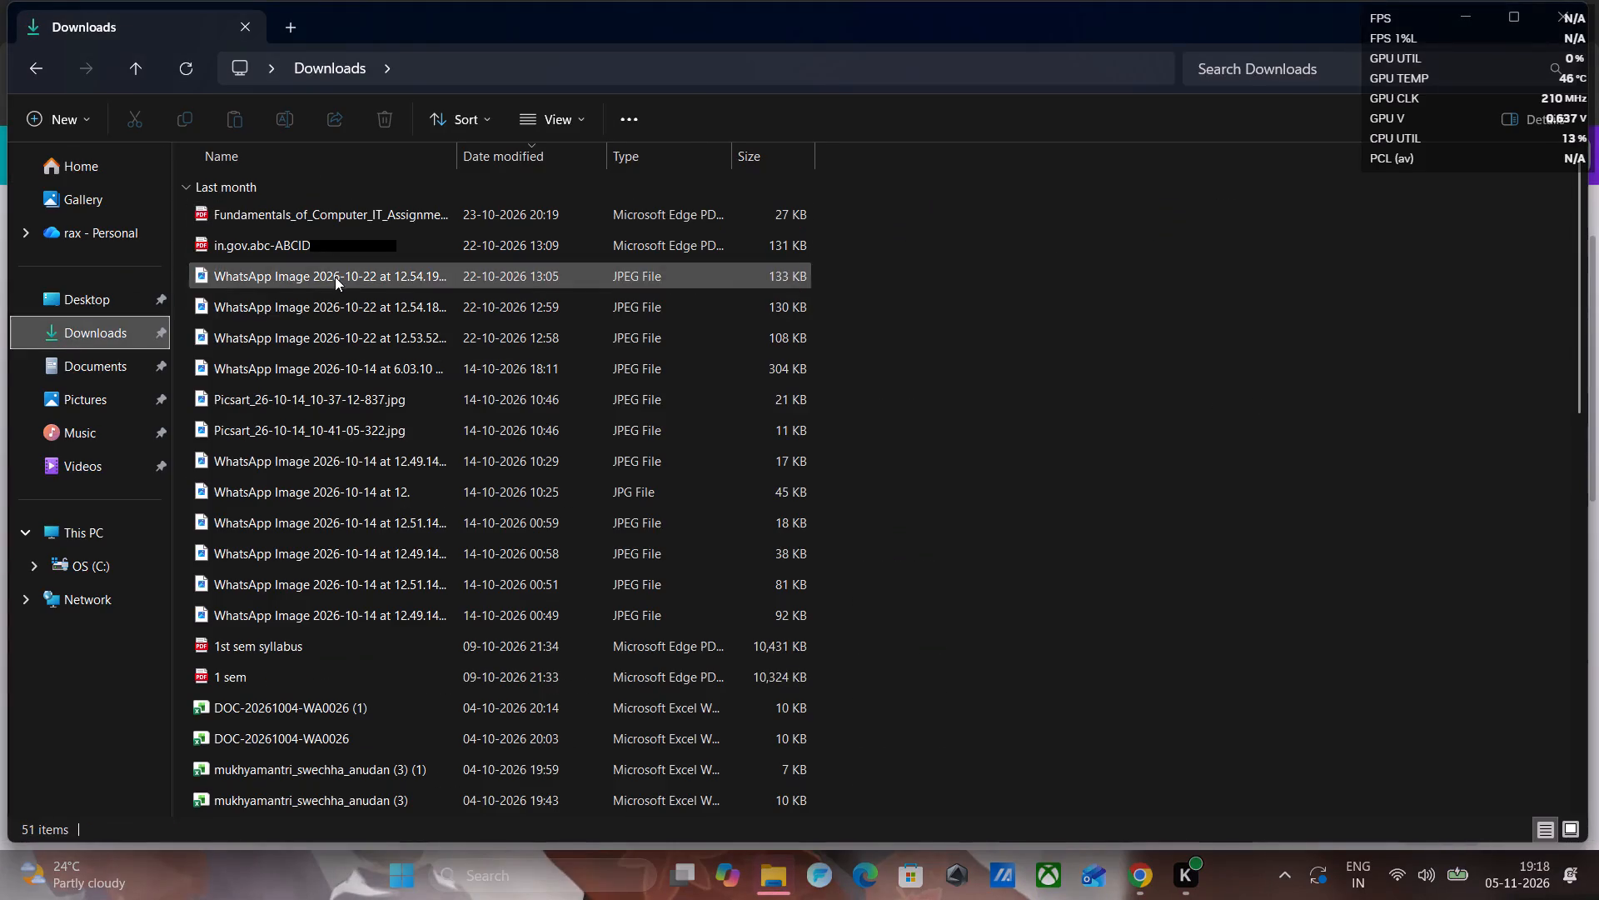
pyautogui.scroll(2, 335, 277)
pyautogui.click(99, 288)
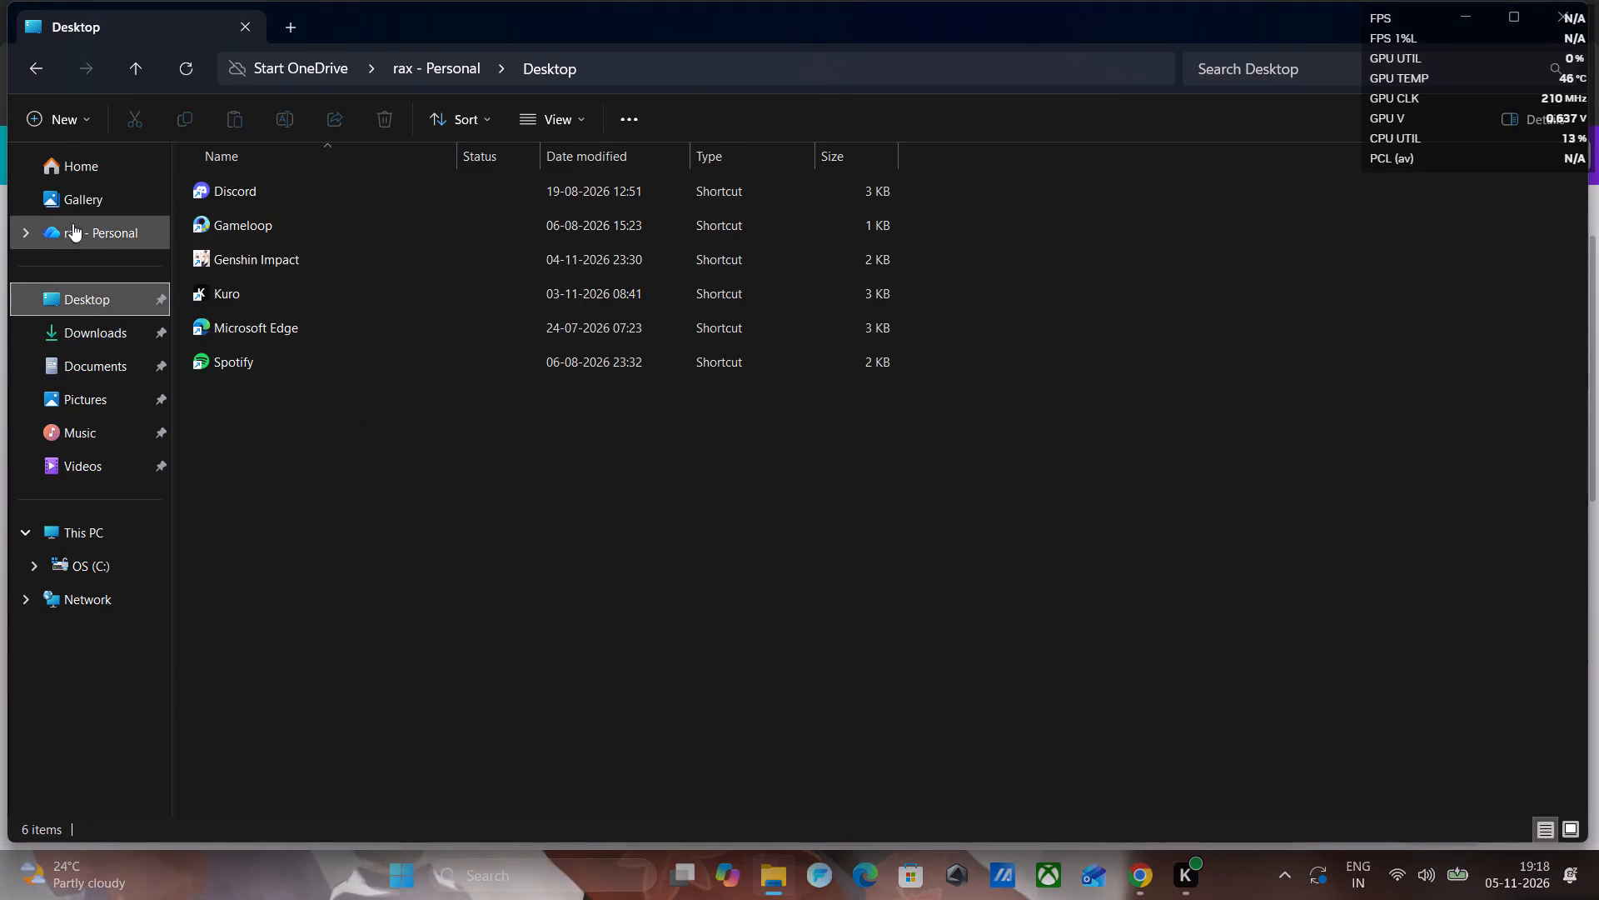
pyautogui.click(79, 166)
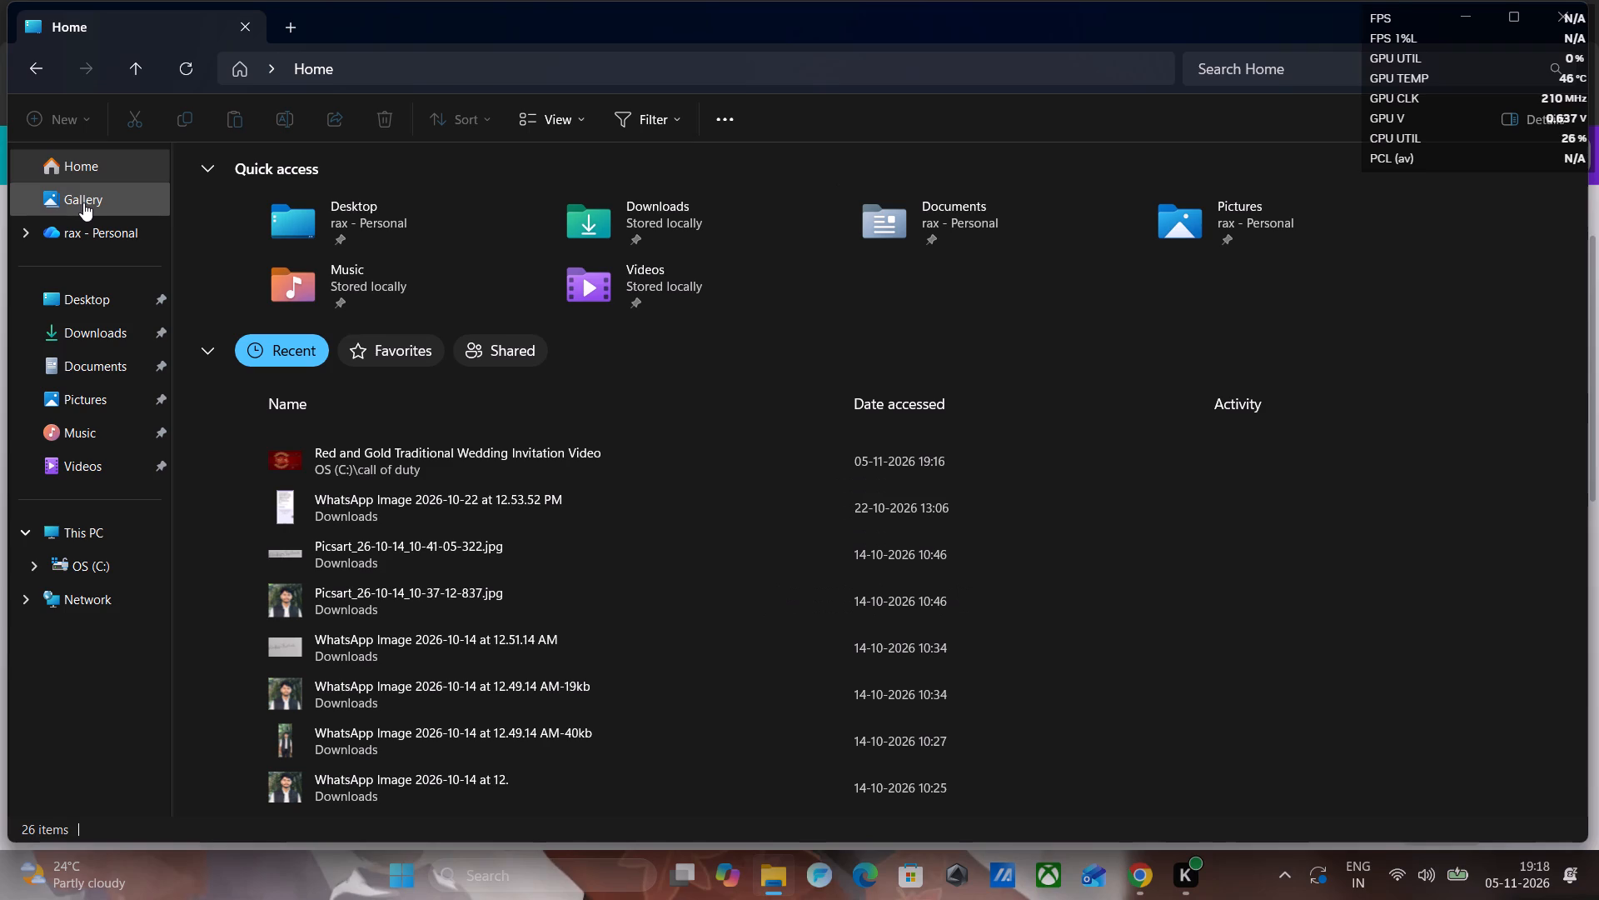
pyautogui.click(83, 202)
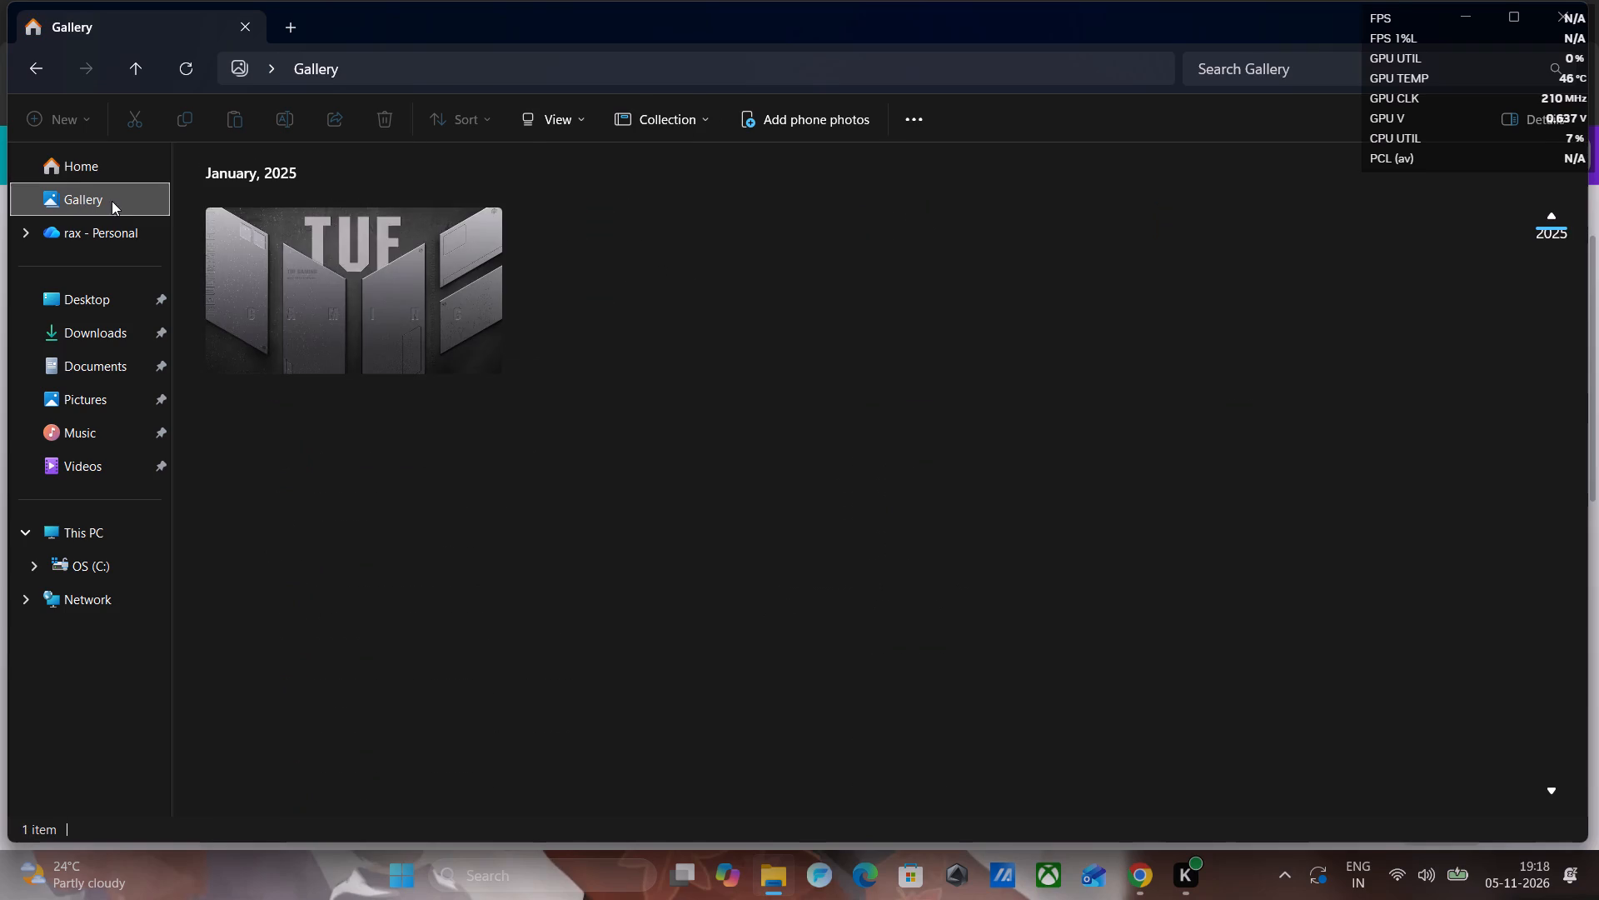
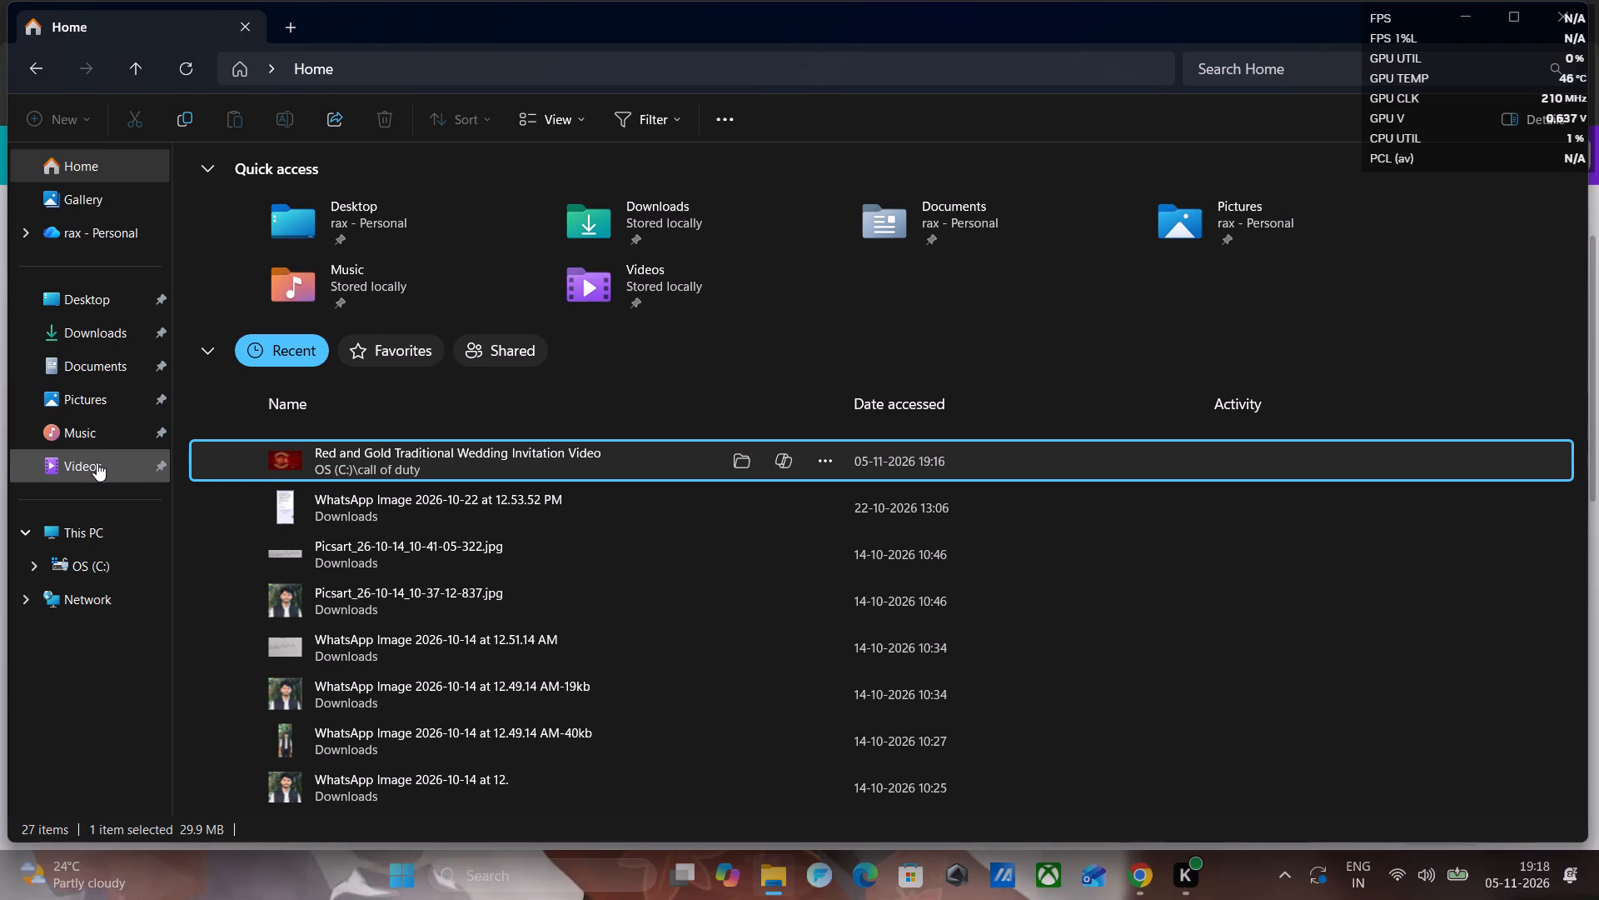
# Check the Videos folder and its Captures, GameLoop and NVIDIA subfolders for the downloaded Diwali video, and return to Home.
pyautogui.doubleClick(91, 459)
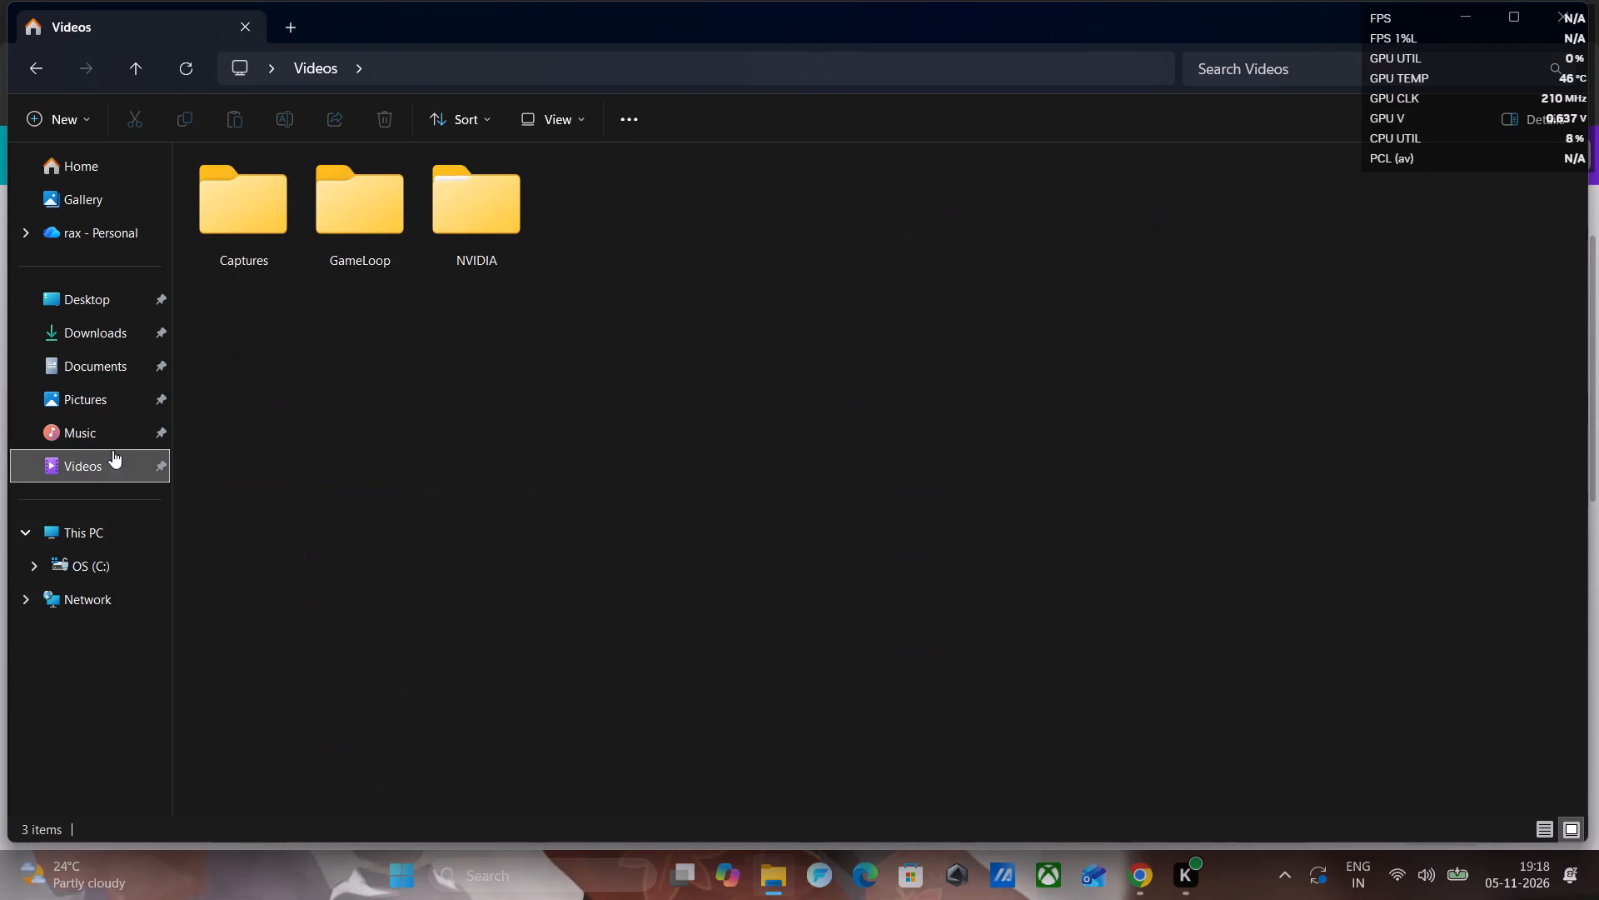
pyautogui.tripleClick(244, 236)
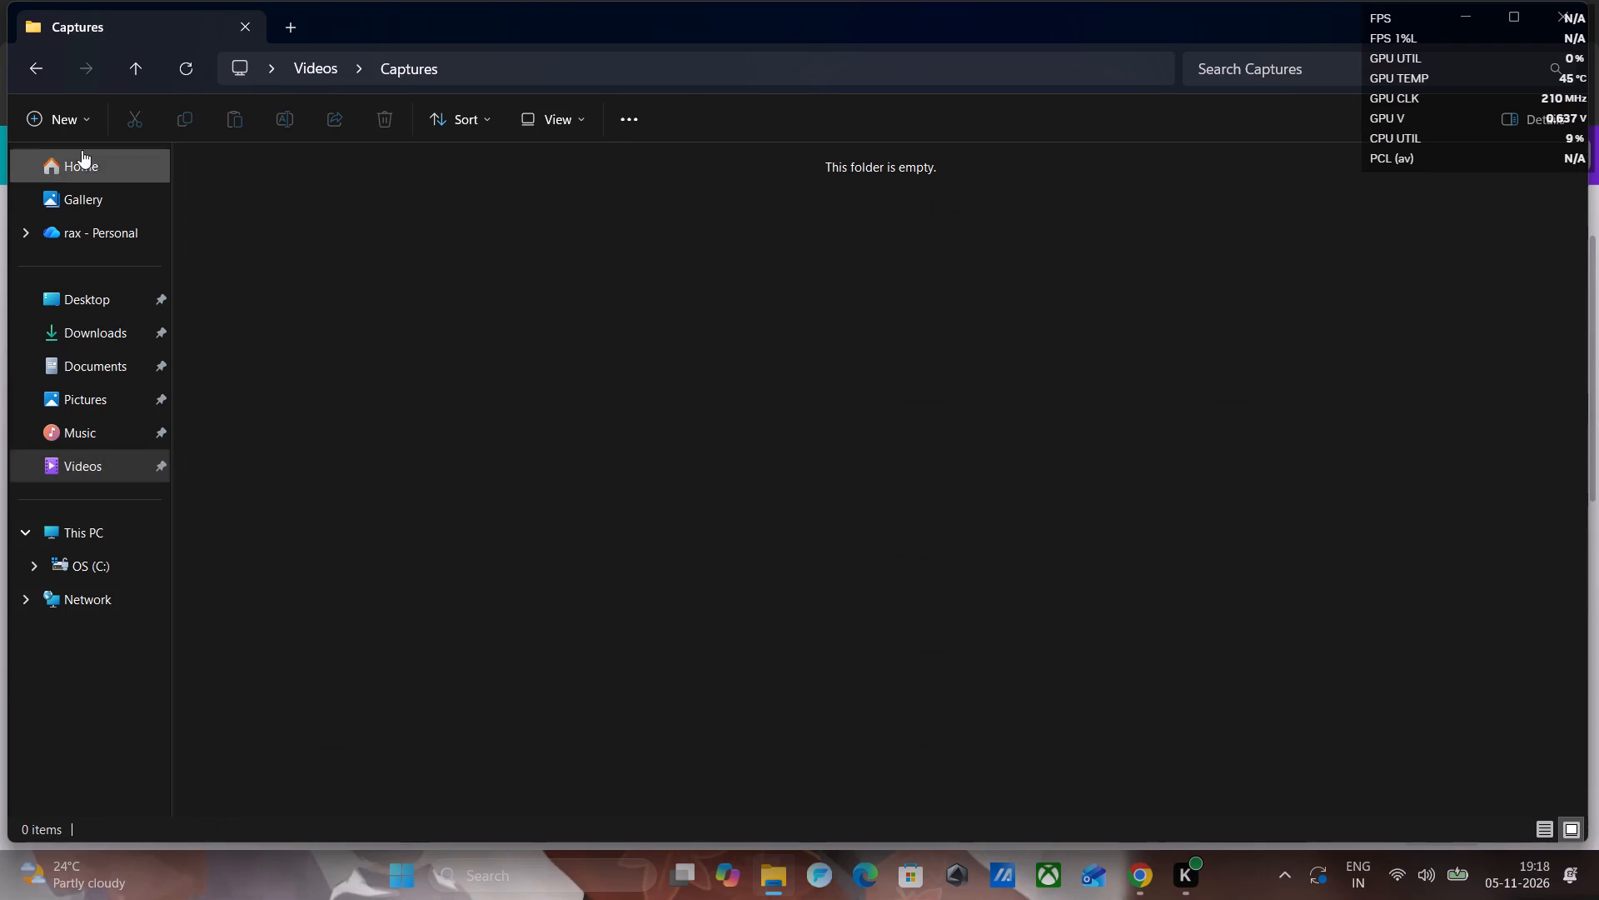
pyautogui.click(47, 74)
pyautogui.doubleClick(361, 210)
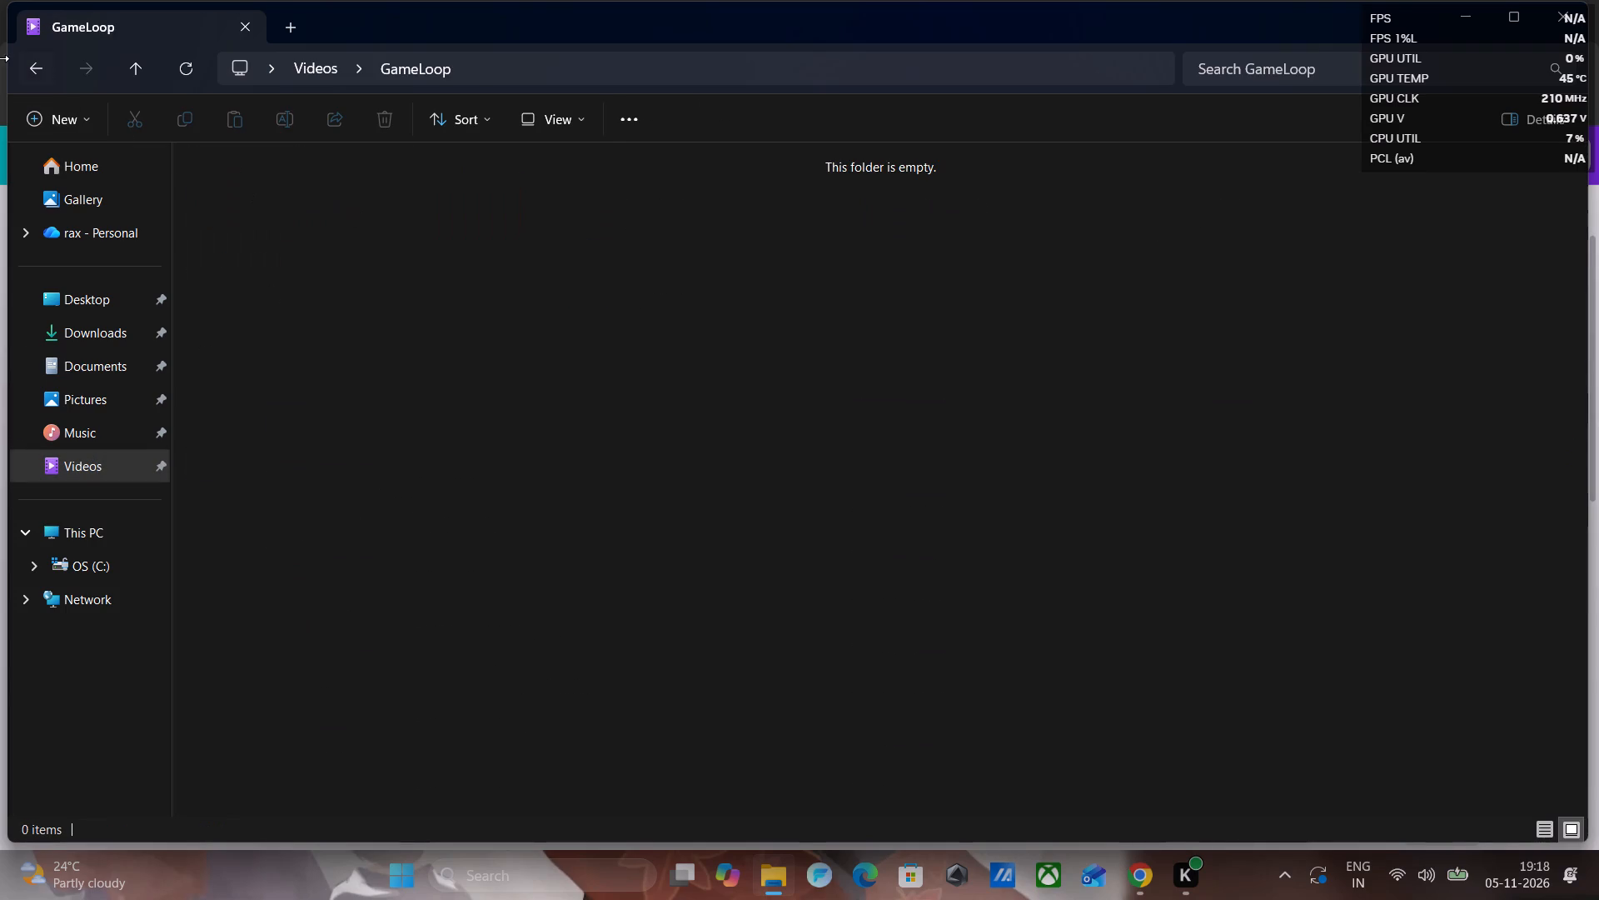
pyautogui.click(38, 66)
pyautogui.doubleClick(503, 220)
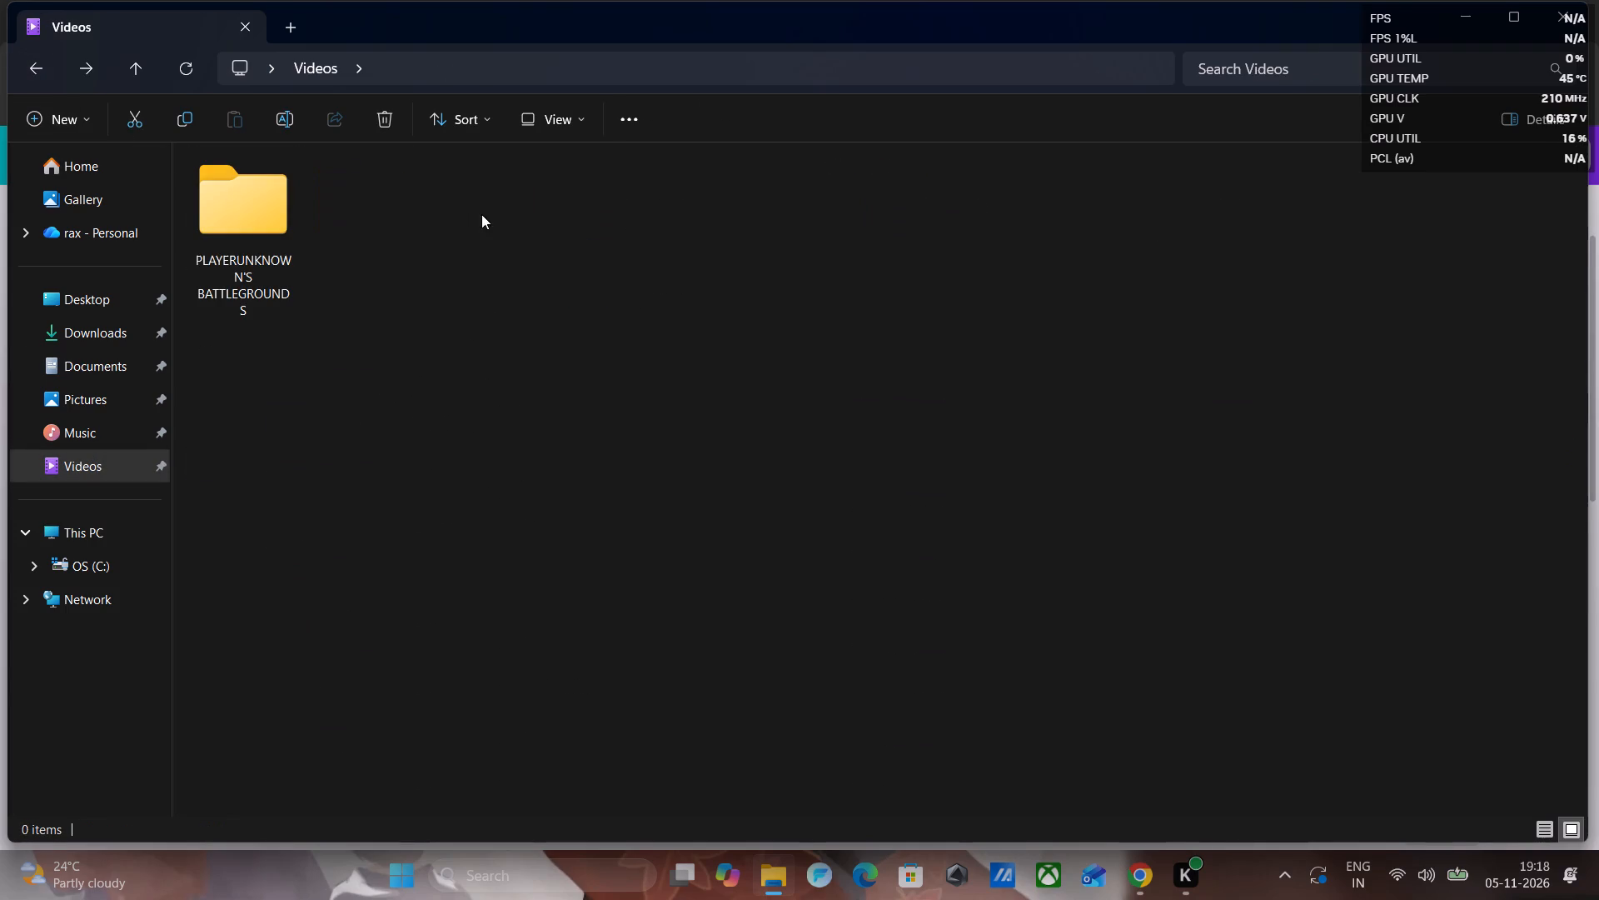
pyautogui.doubleClick(242, 228)
pyautogui.doubleClick(34, 72)
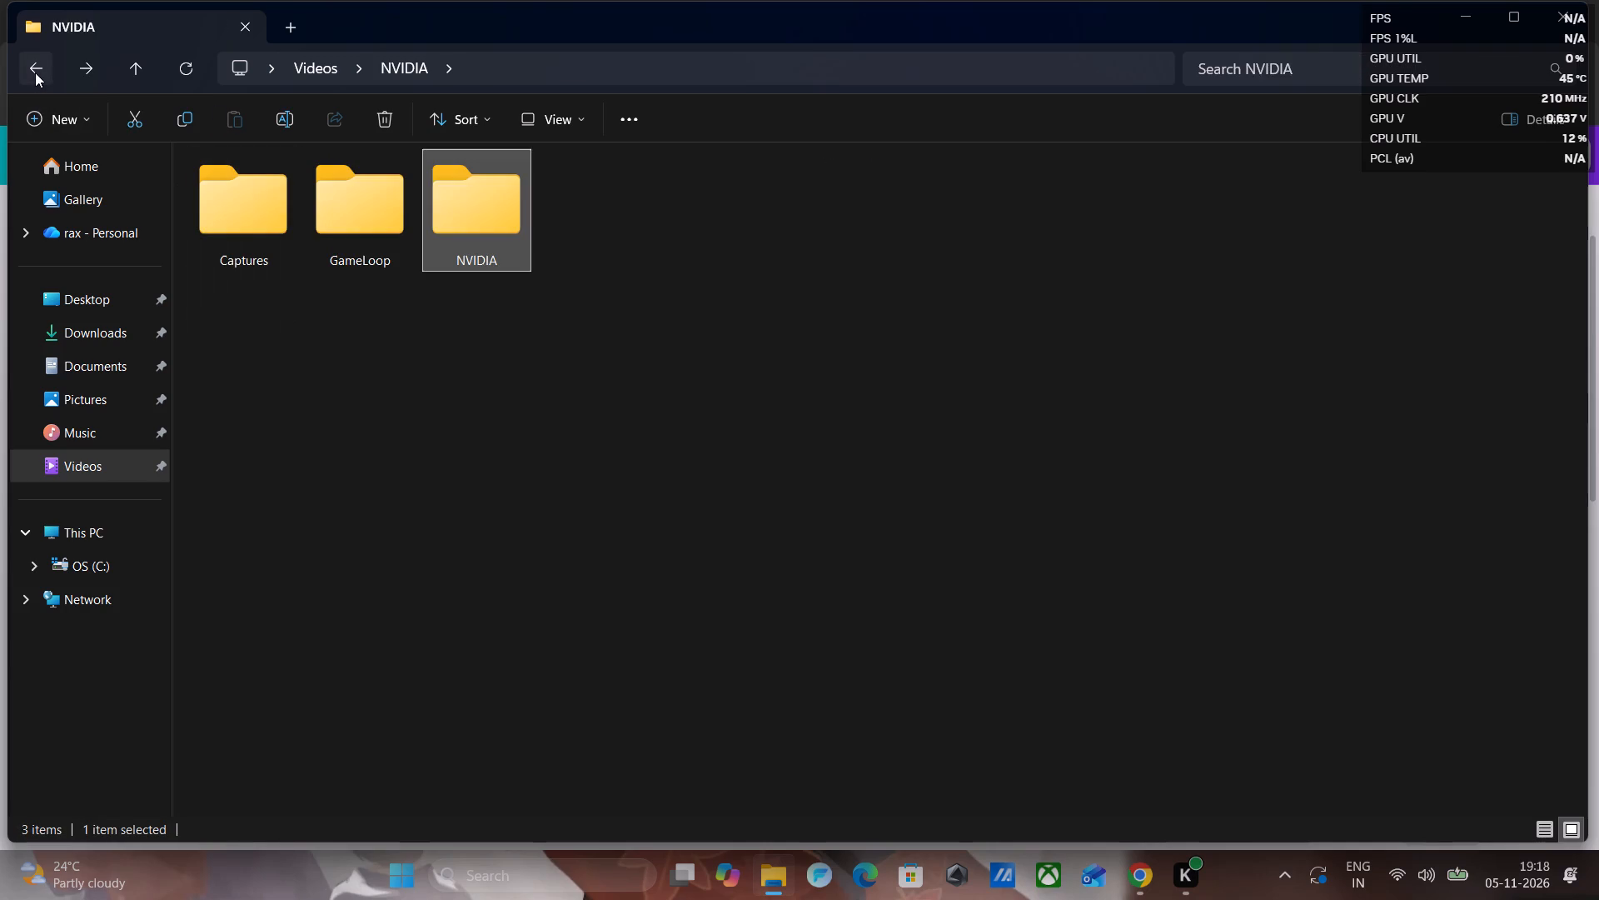
pyautogui.click(30, 75)
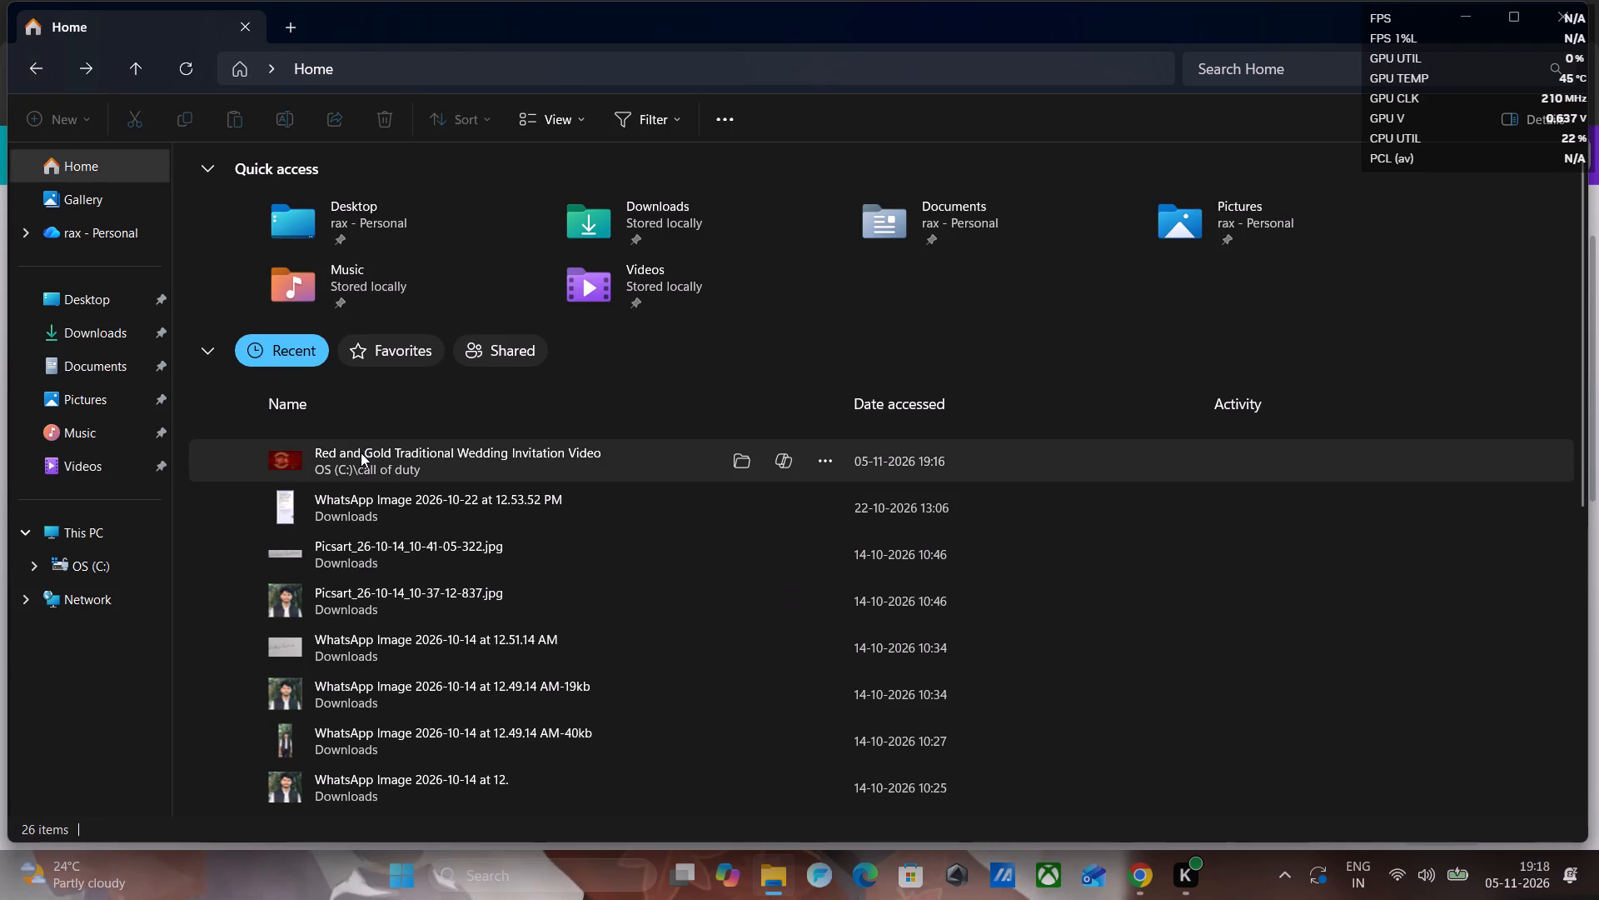
# Put the recent Red and Gold Traditional Wedding Invitation Video file into the Music folder and open that folder.
pyautogui.moveTo(361, 452); pyautogui.dragTo(93, 425)
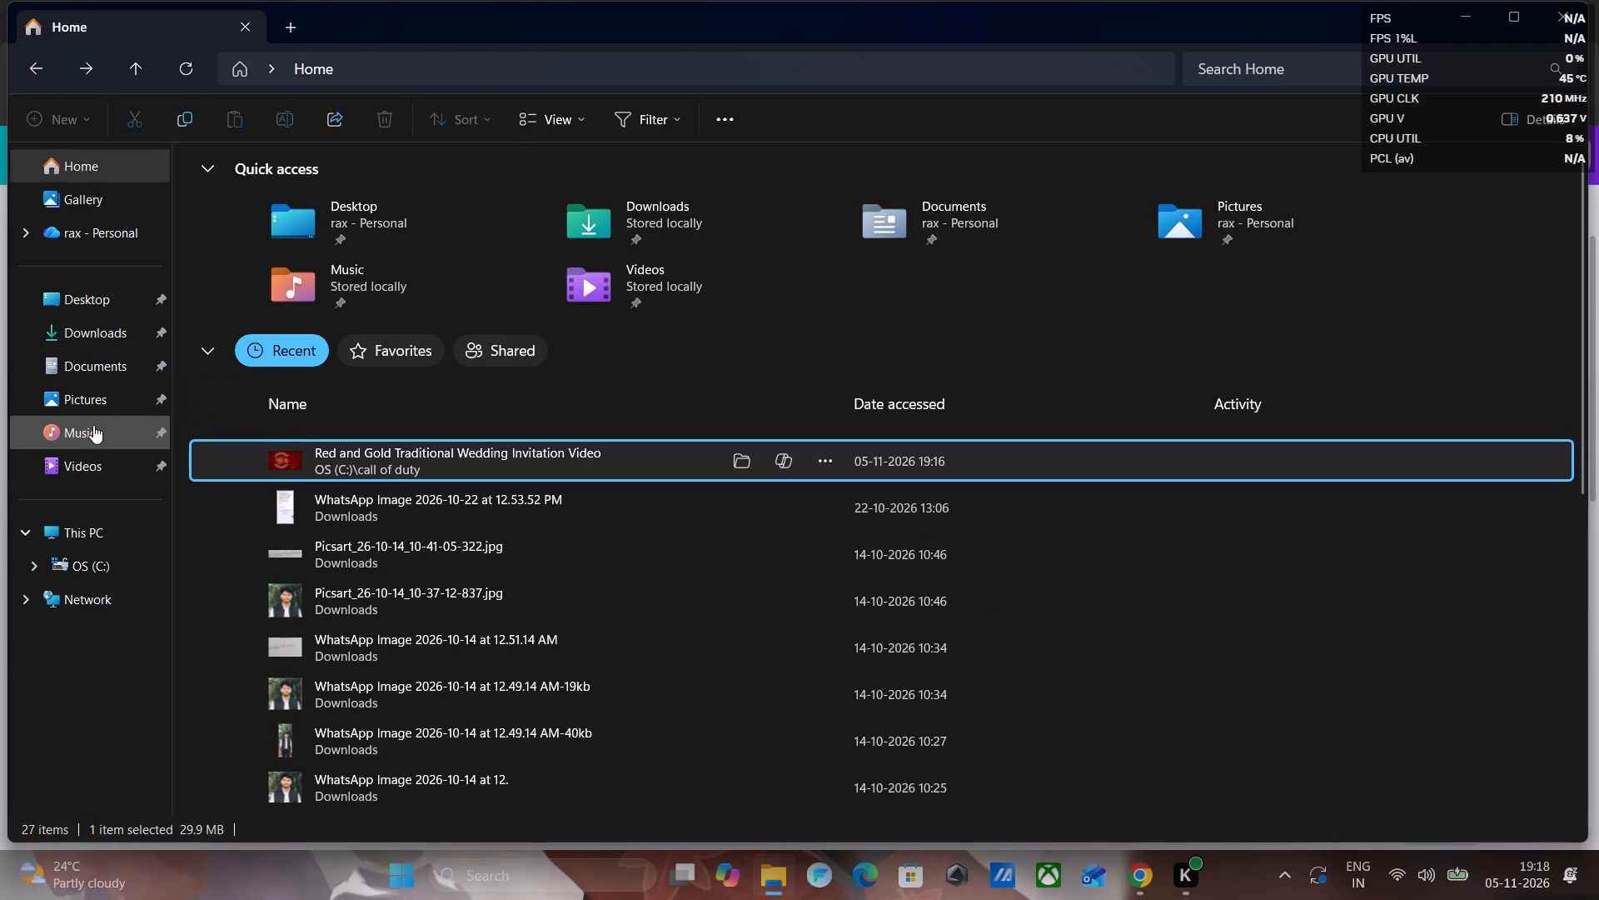
pyautogui.click(92, 428)
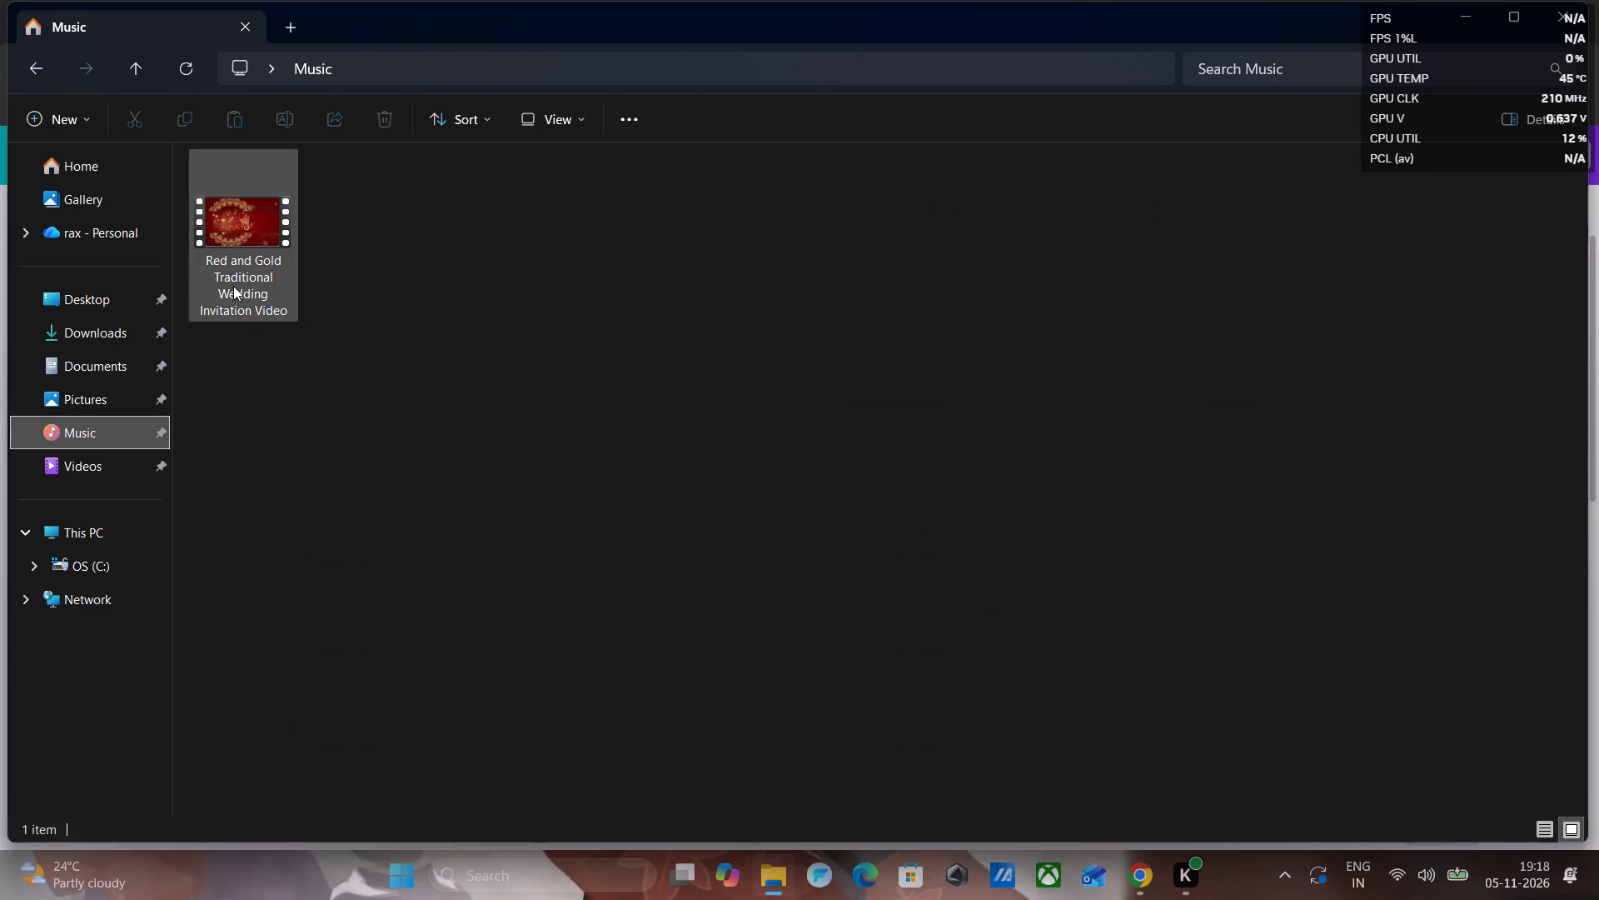
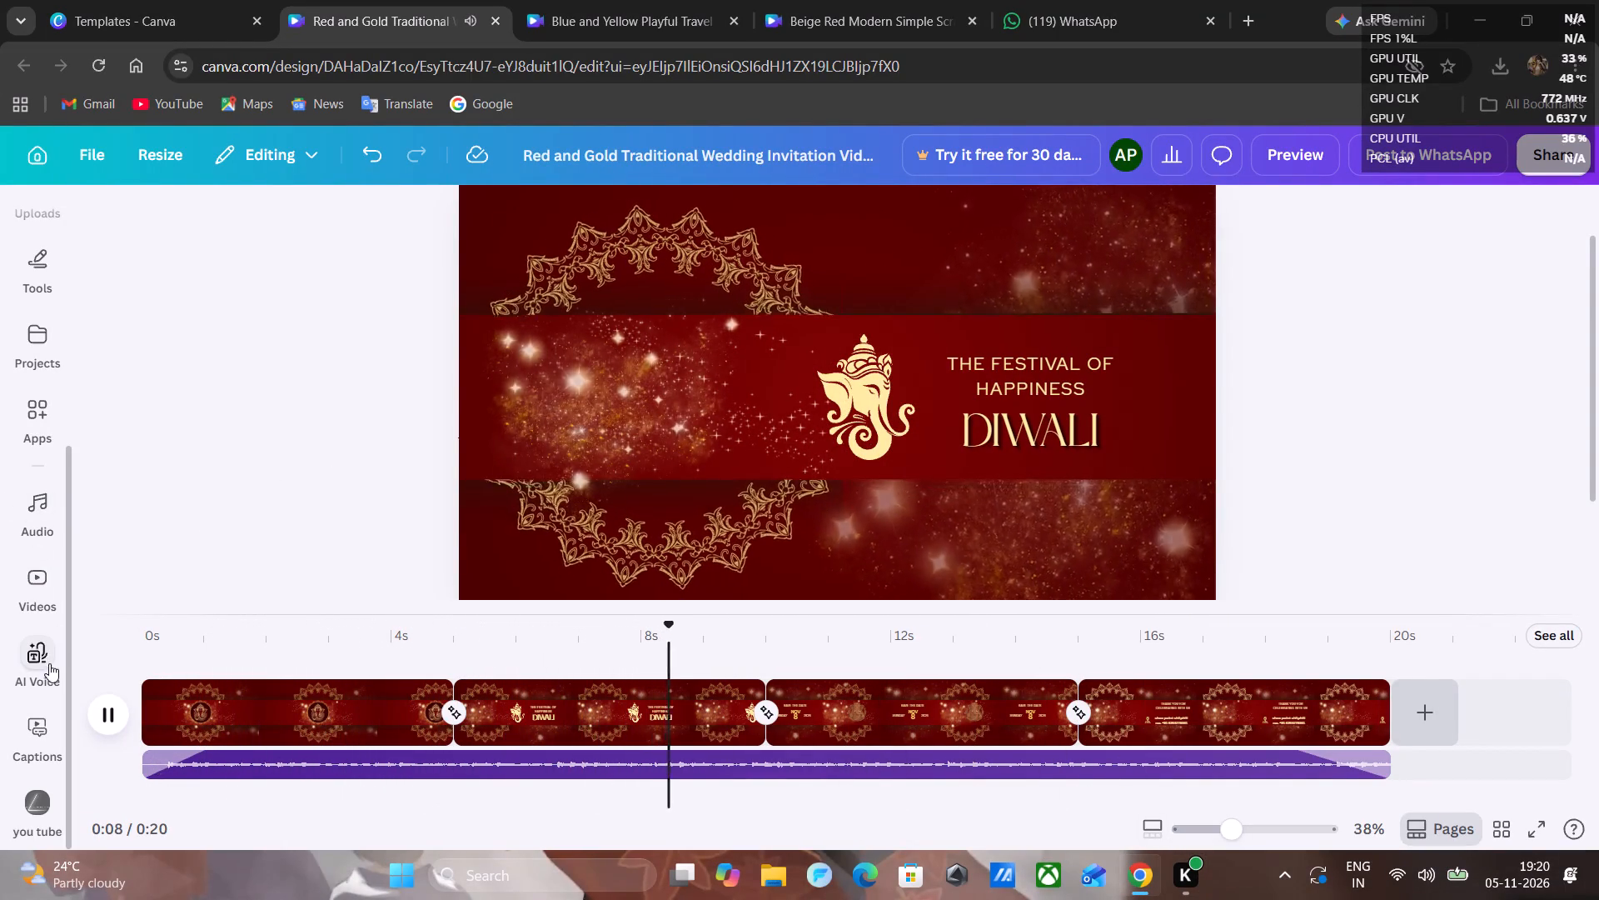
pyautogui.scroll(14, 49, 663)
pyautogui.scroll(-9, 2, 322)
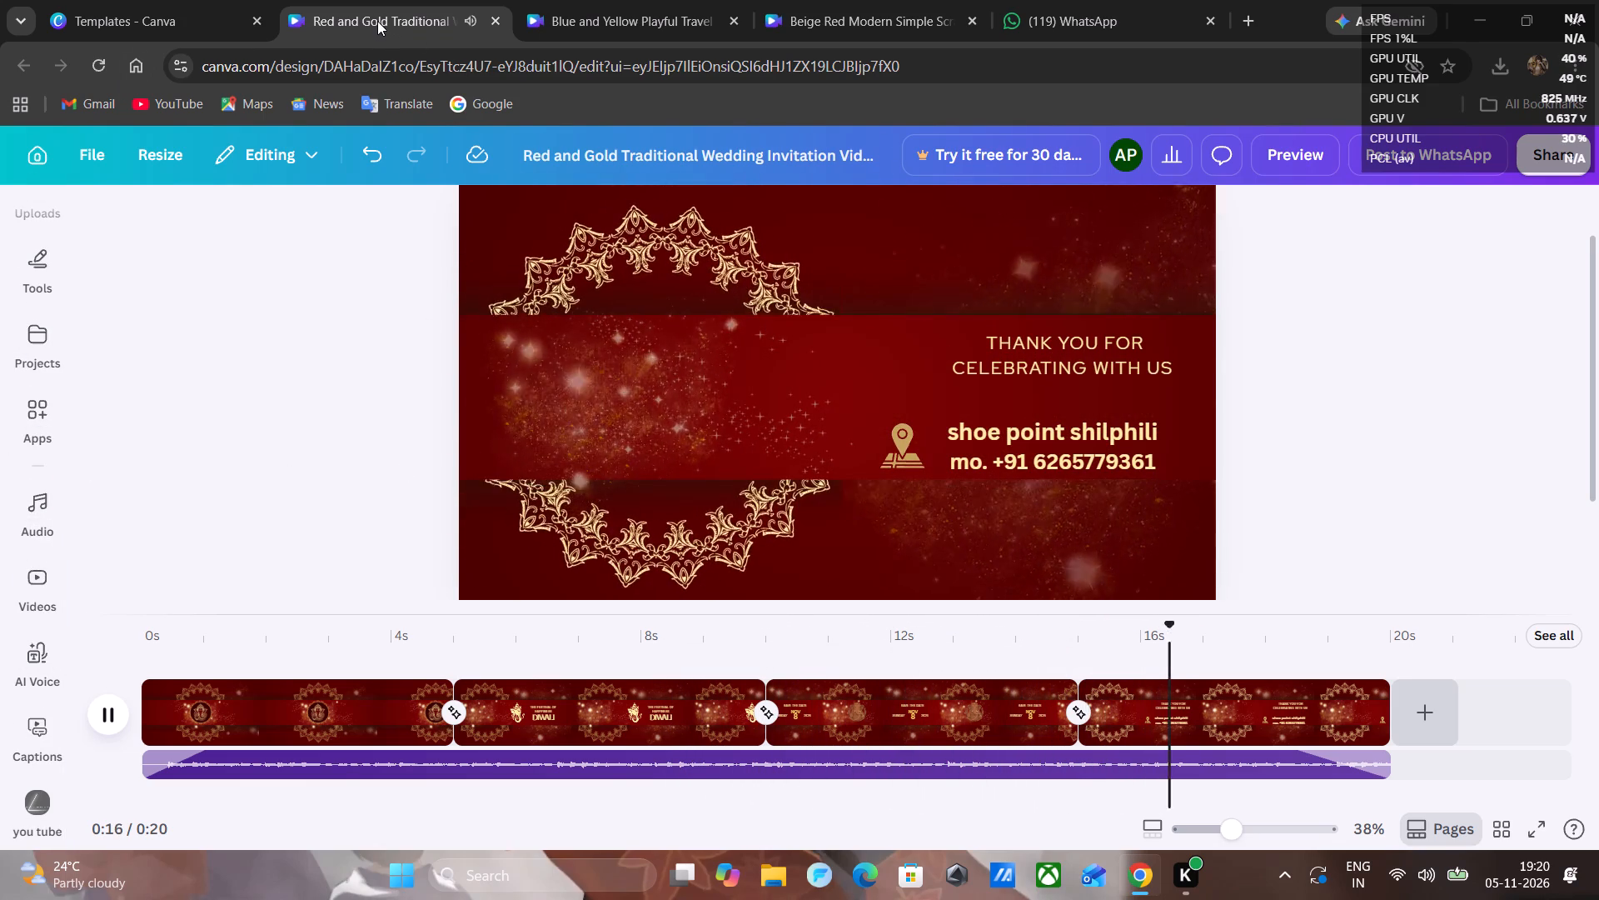
# Switch to the Blue and Yellow Playful Travel Recap Instagram Reels design and play its video preview.
pyautogui.click(592, 15)
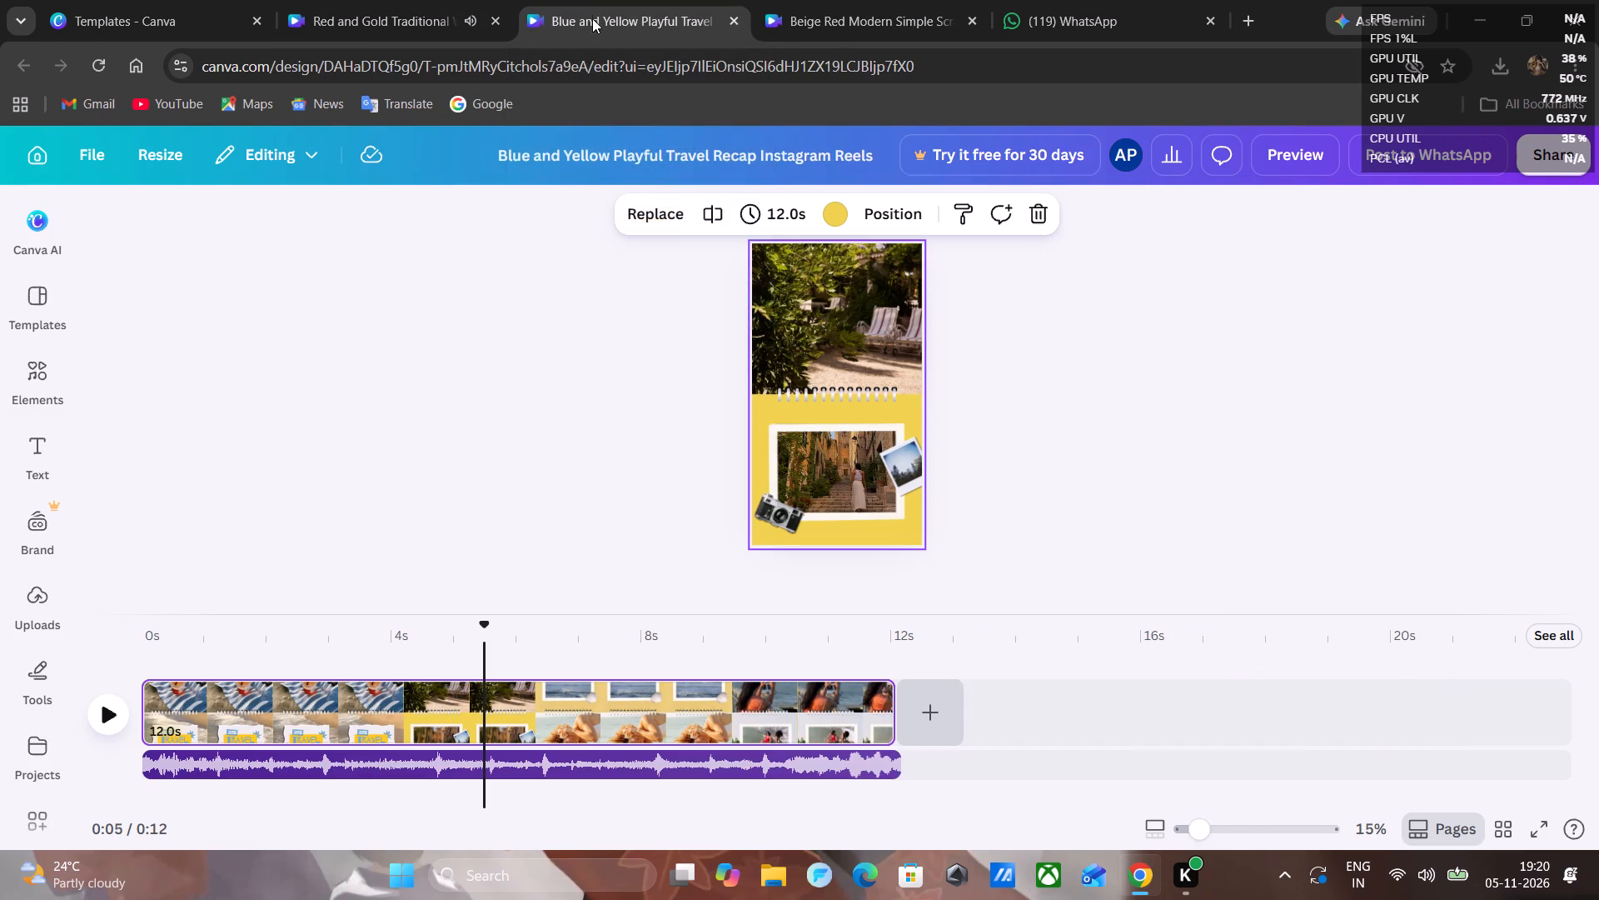
pyautogui.click(110, 729)
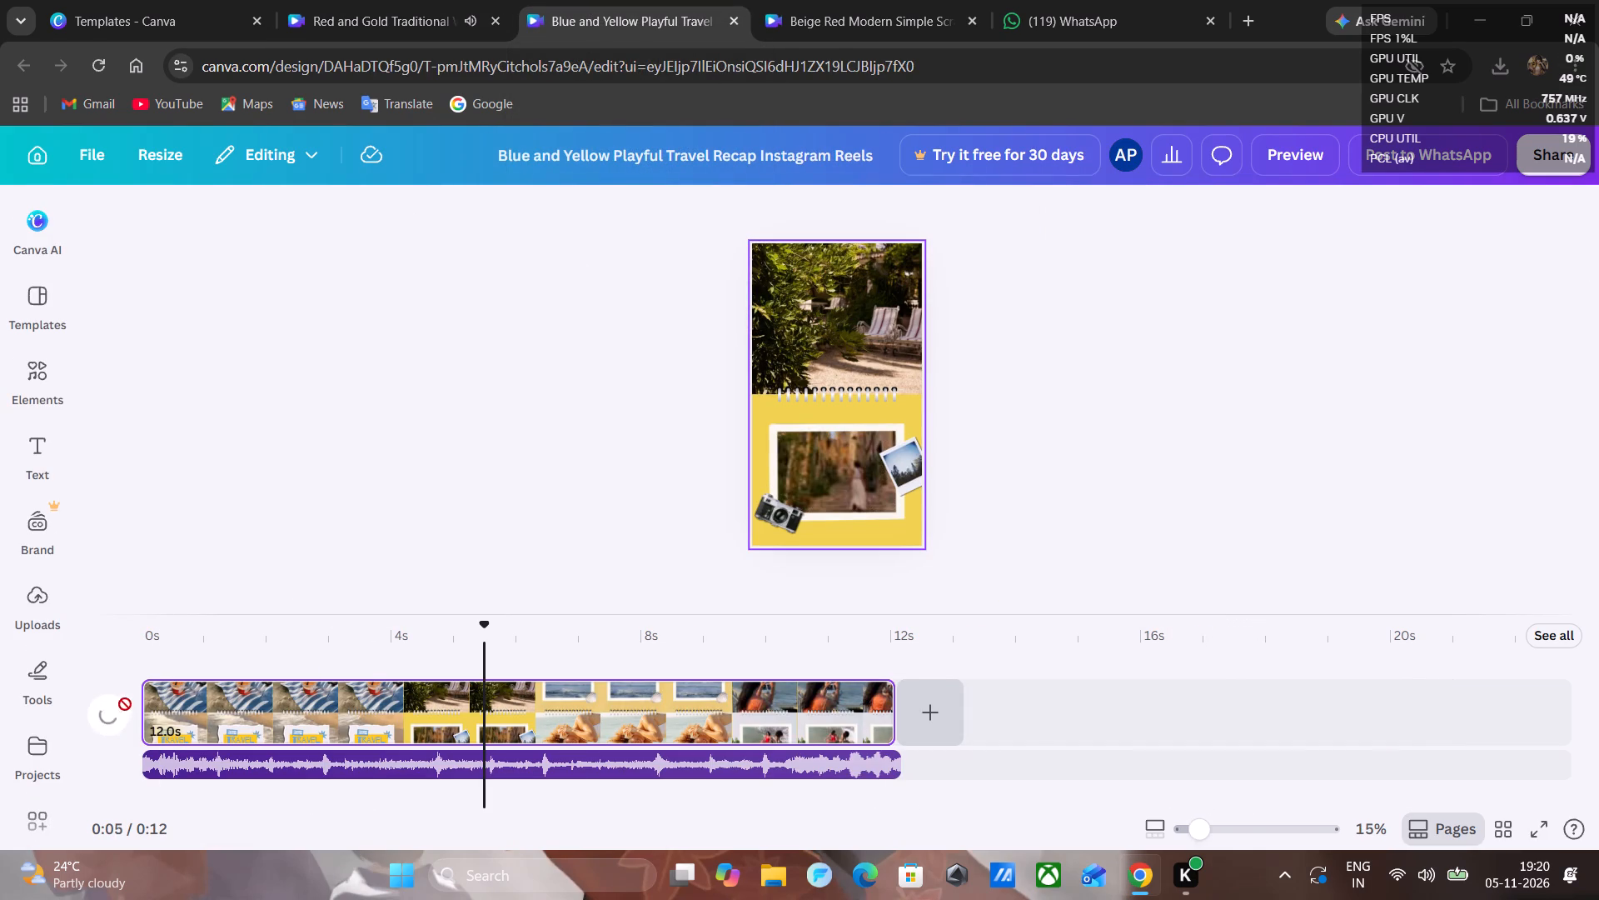